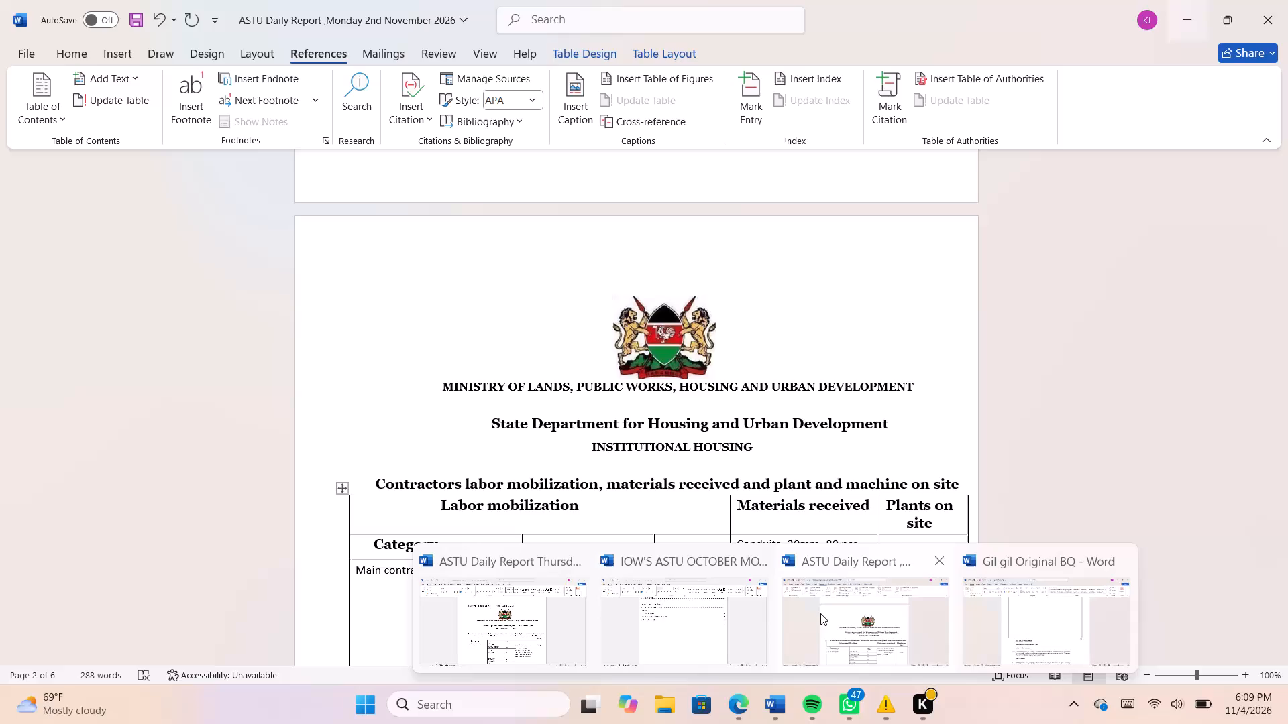
# Compare the labor mobilization and materials received tables in the 29th October and 2nd November 2026 ASTU daily reports.
pyautogui.click(523, 615)
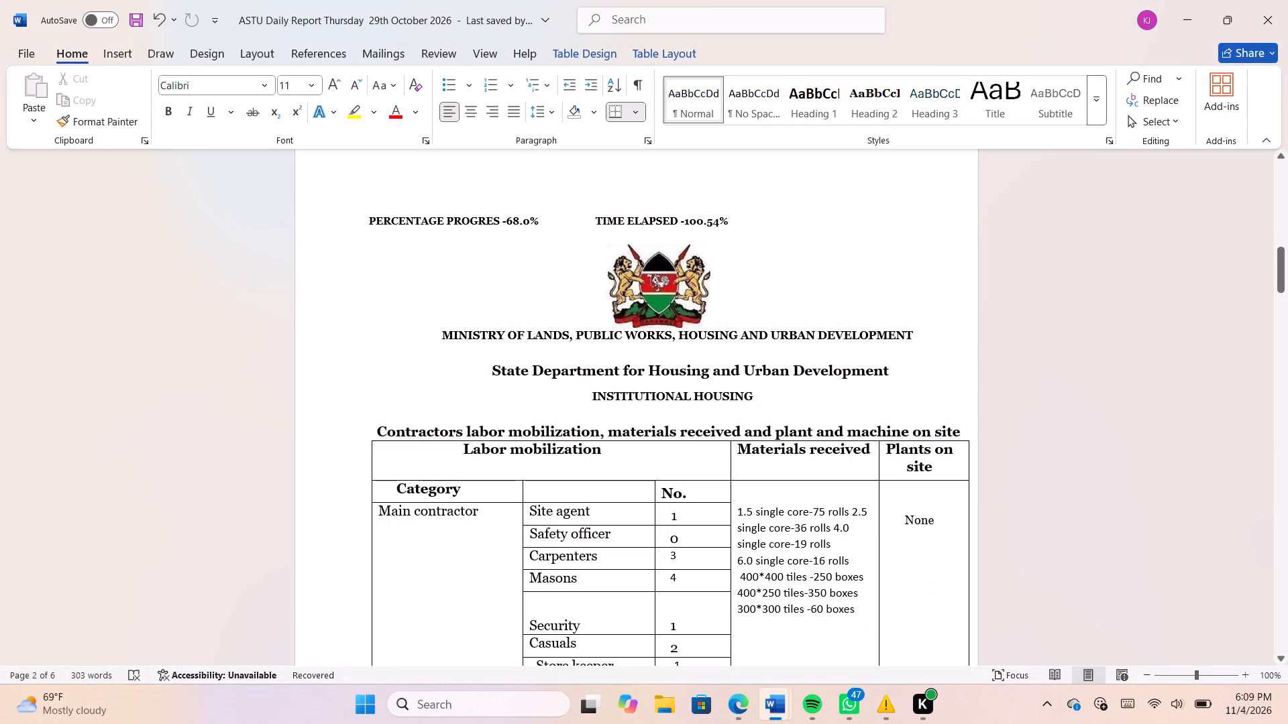
pyautogui.scroll(-2, 607, 463)
pyautogui.scroll(-2, 786, 537)
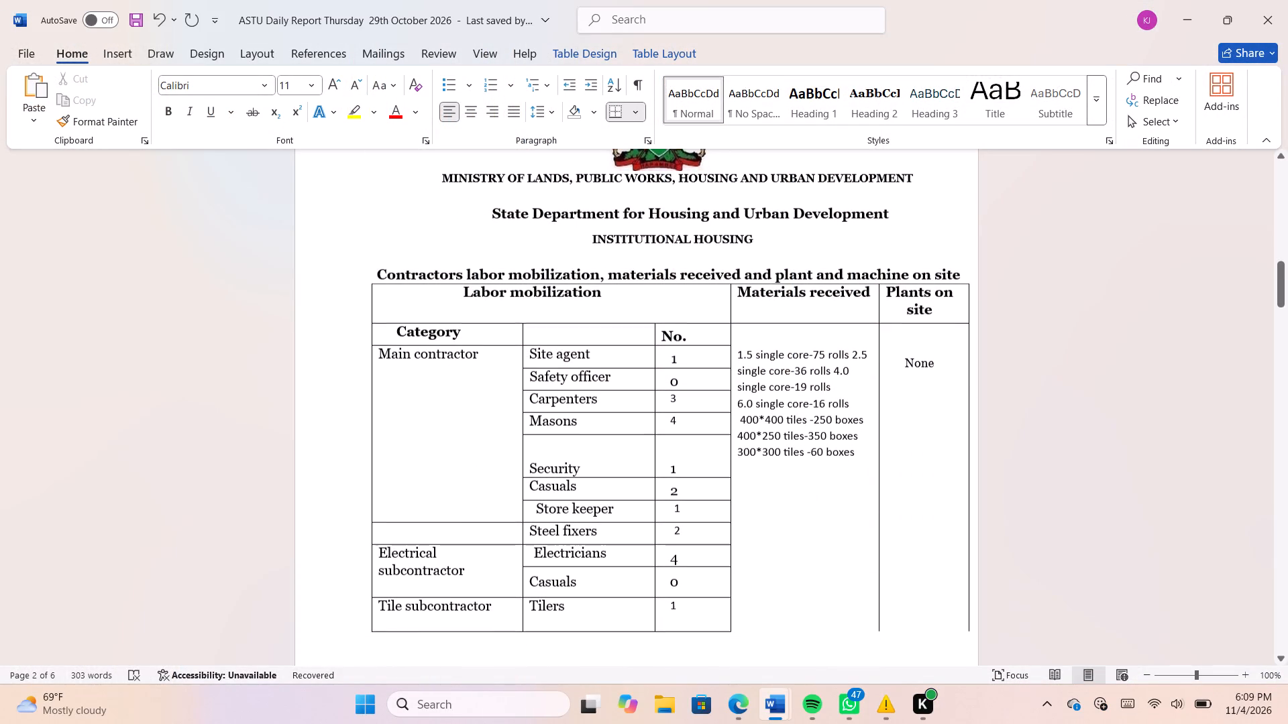
pyautogui.click(874, 632)
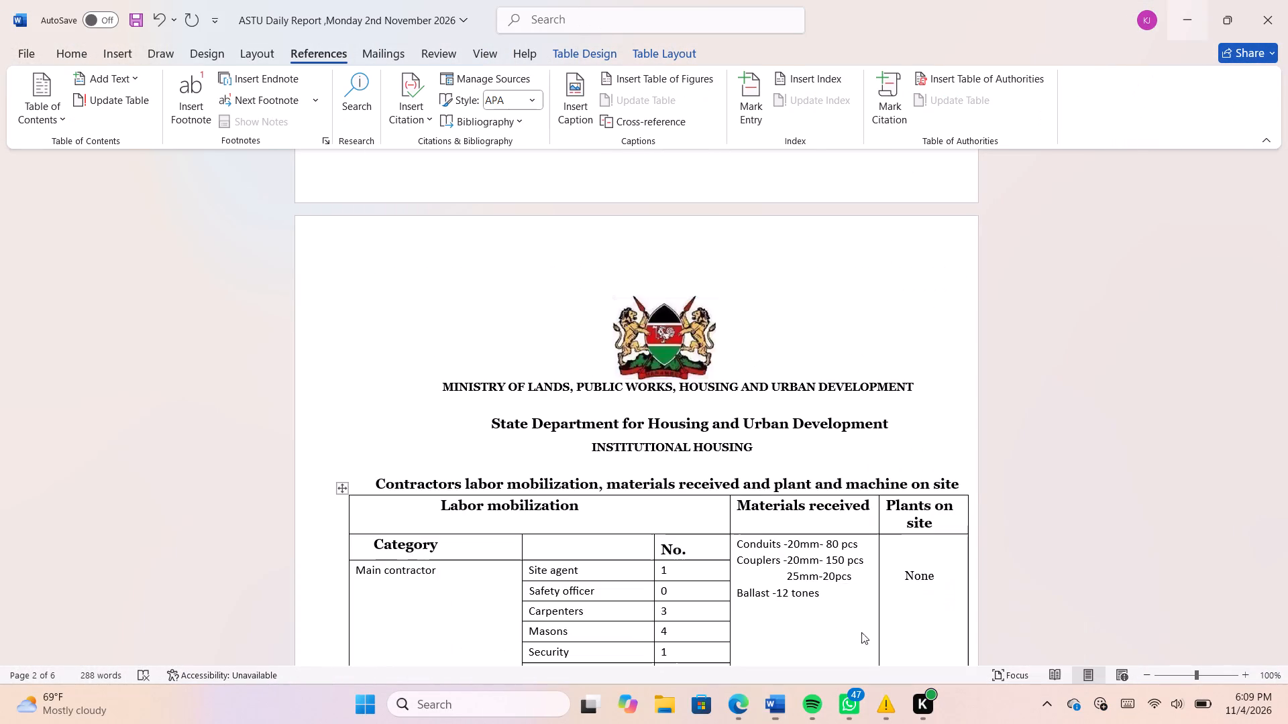
pyautogui.scroll(-3, 729, 544)
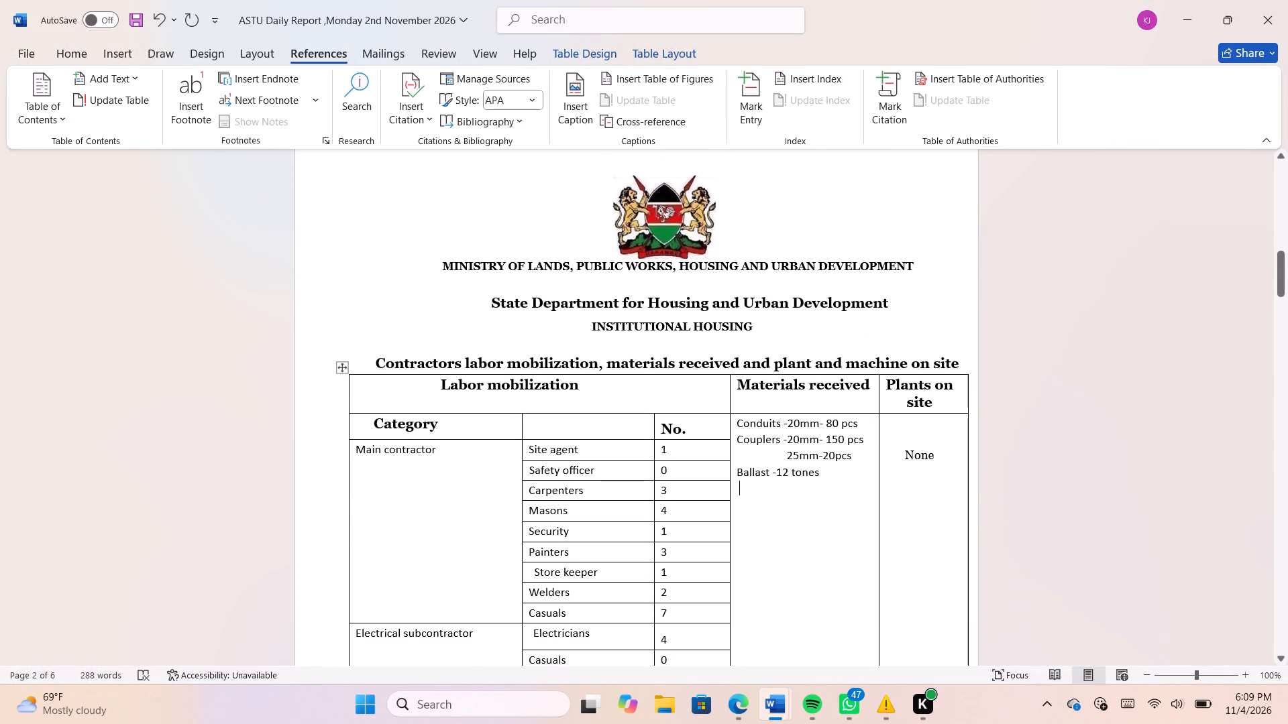
pyautogui.click(826, 478)
pyautogui.scroll(-4, 926, 462)
pyautogui.scroll(-3, 634, 503)
pyautogui.scroll(-1, 541, 538)
# Set the percentage progress below the work-done table in the 2nd November report to 70.0%.
pyautogui.scroll(2, 558, 483)
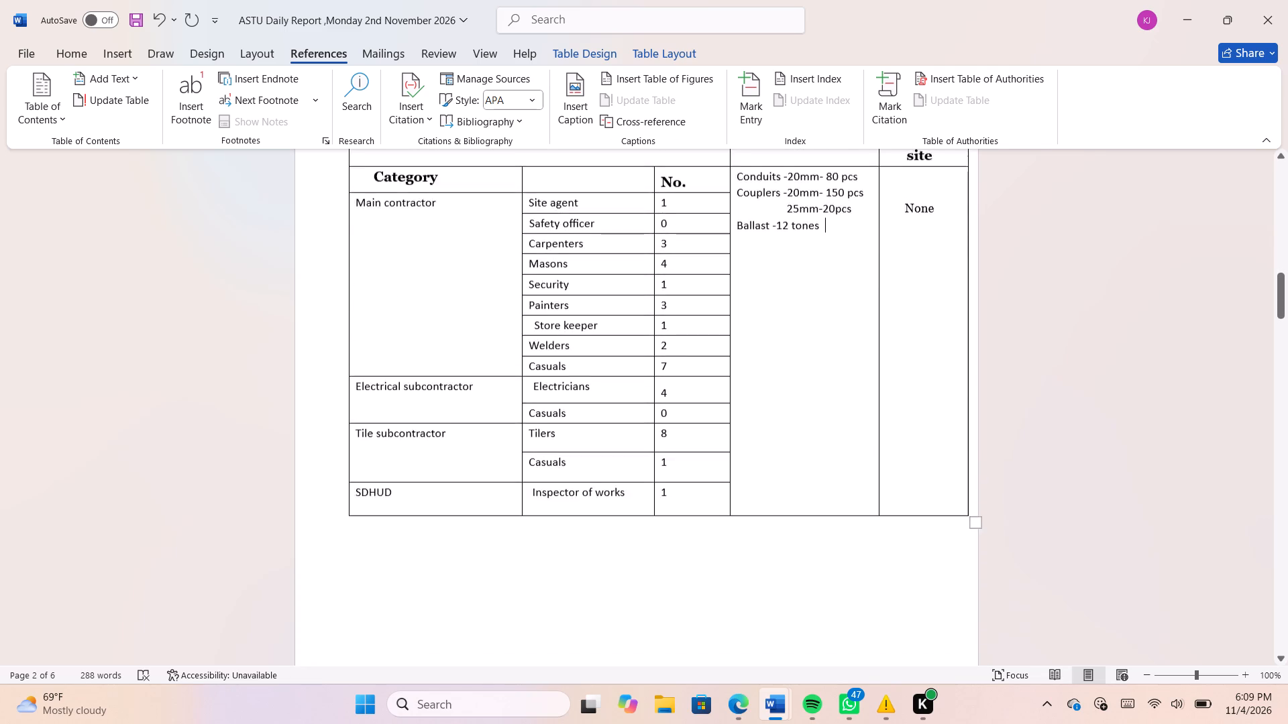
pyautogui.scroll(11, 576, 430)
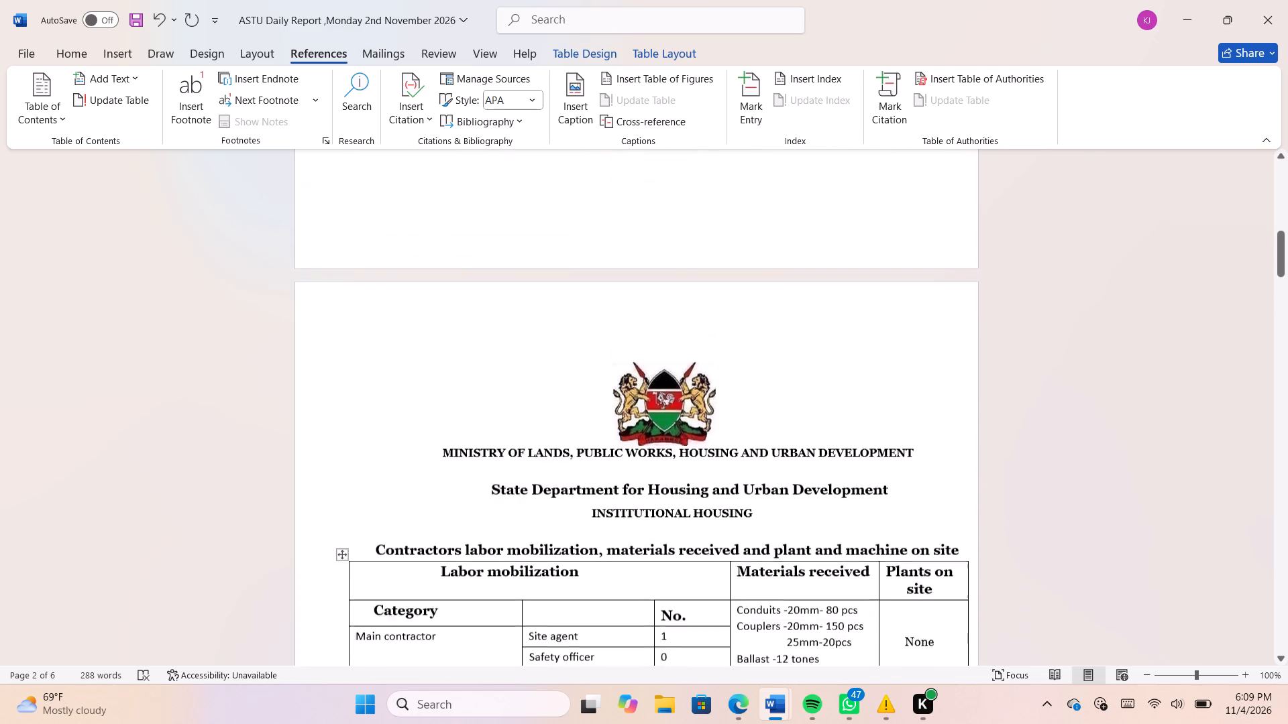
pyautogui.scroll(6, 541, 416)
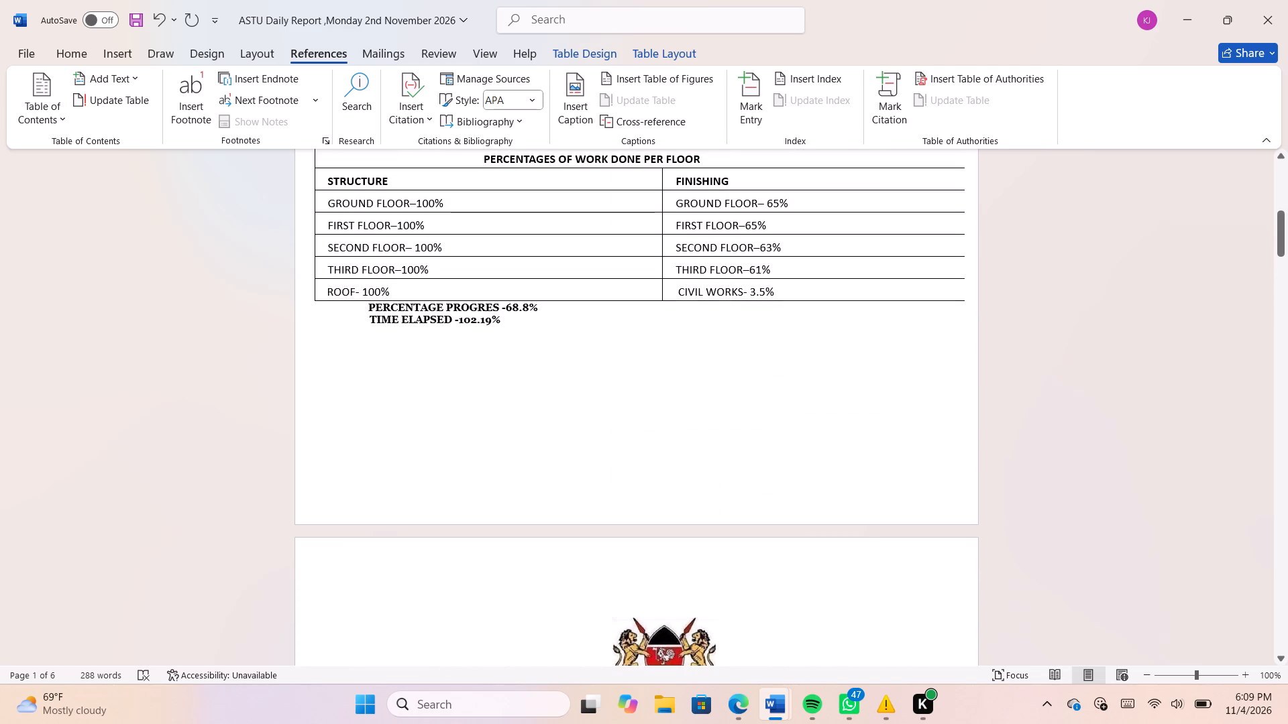
pyautogui.click(530, 306)
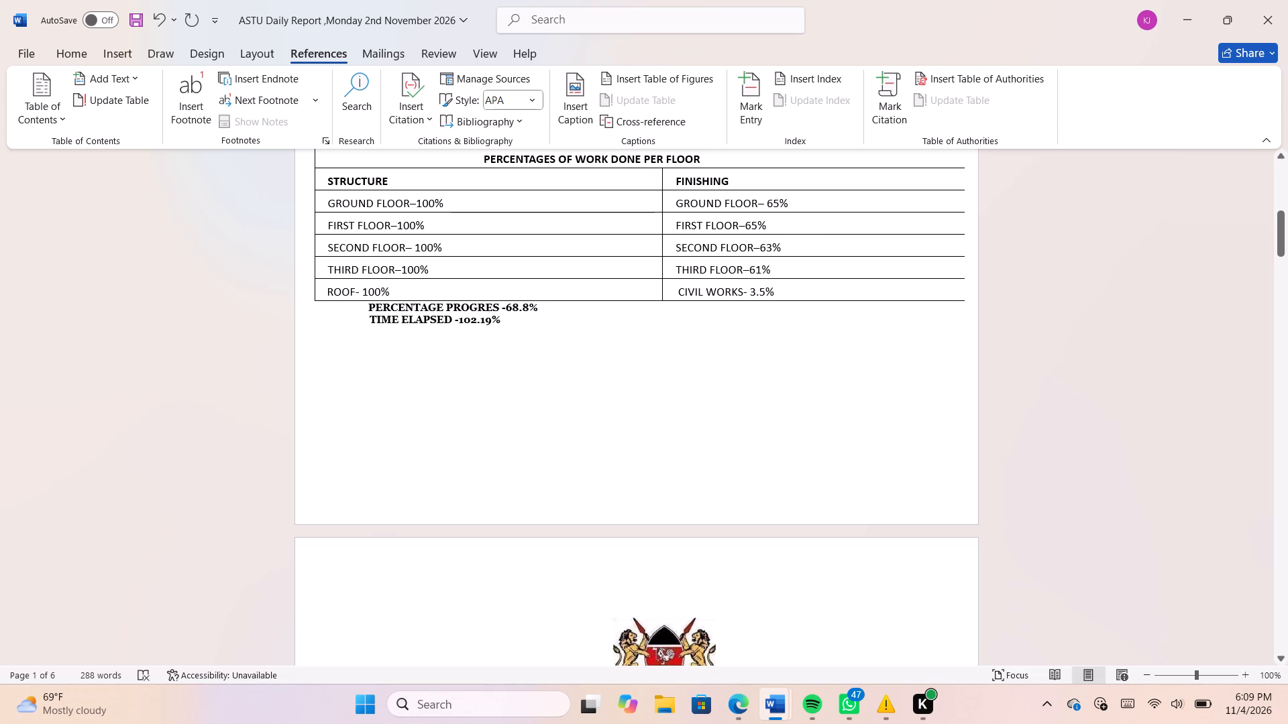
pyautogui.press('BackSpace')
pyautogui.press('BackSpace')
pyautogui.press('BackSpace')
pyautogui.press('BackSpace')
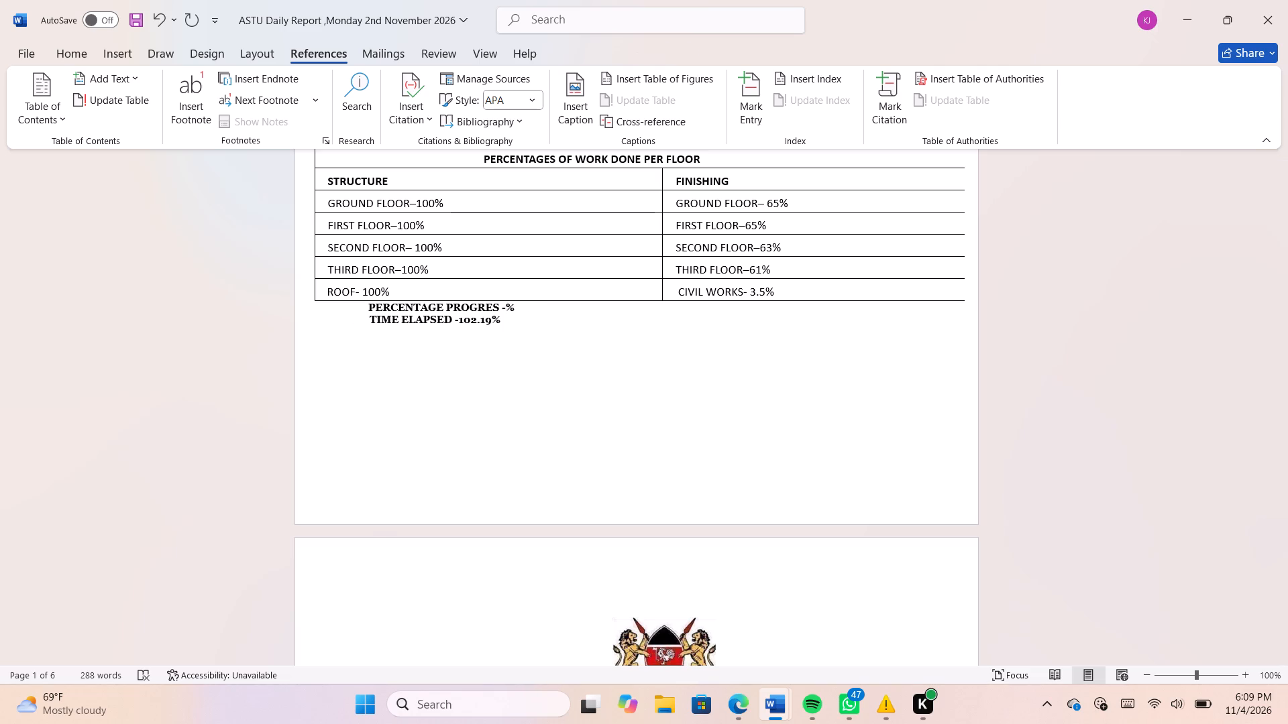
pyautogui.press('0')
pyautogui.press('BackSpace')
pyautogui.press('7')
pyautogui.press('0')
pyautogui.press(',')
pyautogui.press('BackSpace')
pyautogui.press(',')
pyautogui.press('BackSpace')
pyautogui.press('.')
pyautogui.press('0')
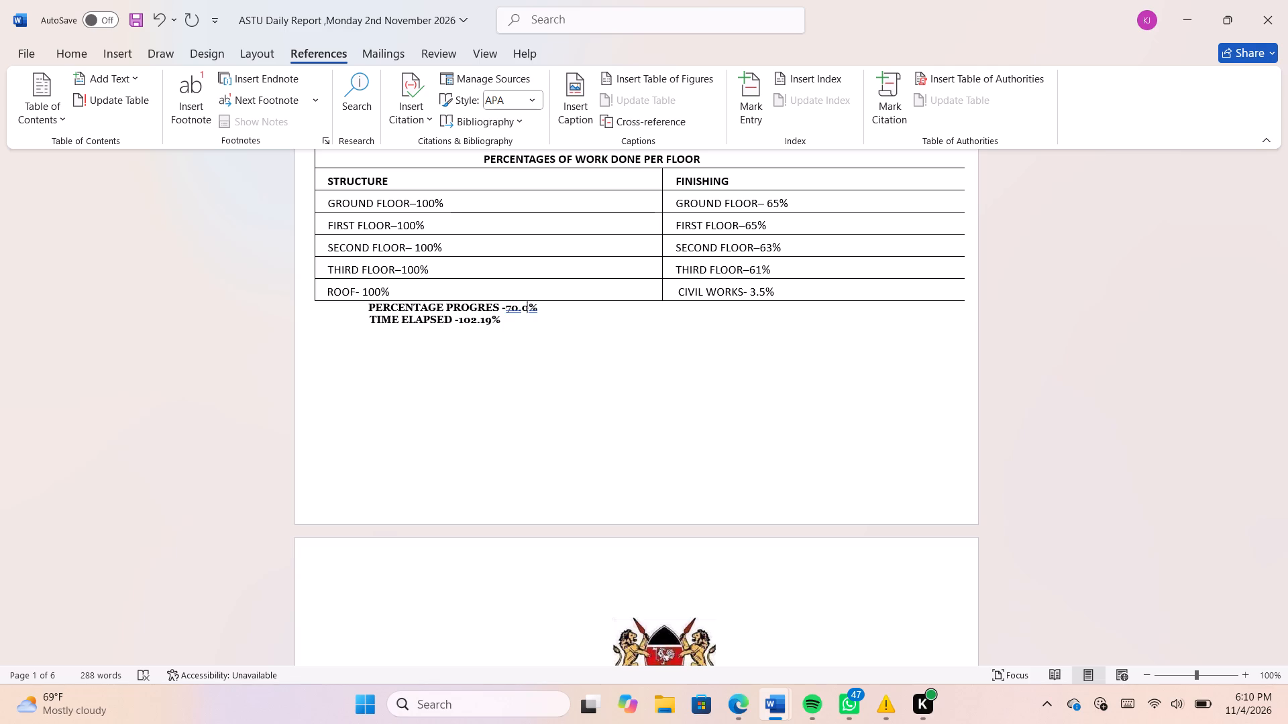
# Change the day in the daily site report's date row to Tuesday 3rd, keeping November 2026.
pyautogui.scroll(5, 410, 283)
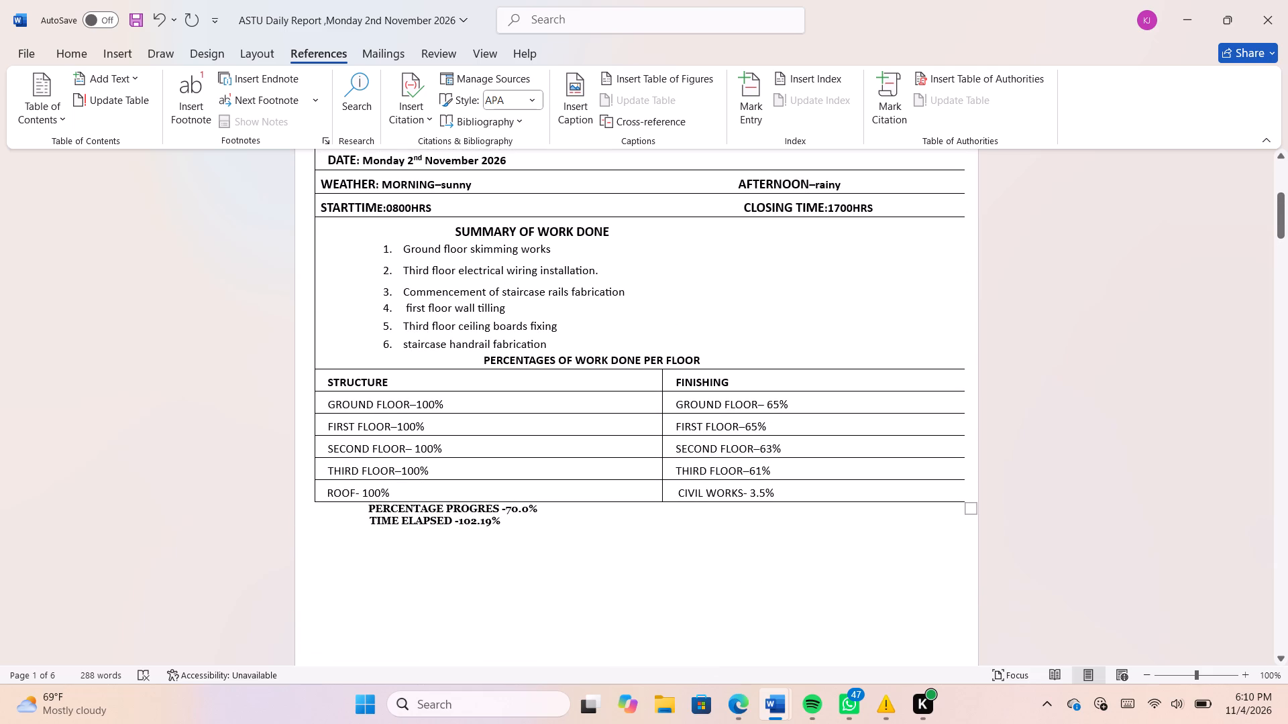
pyautogui.scroll(2, 475, 326)
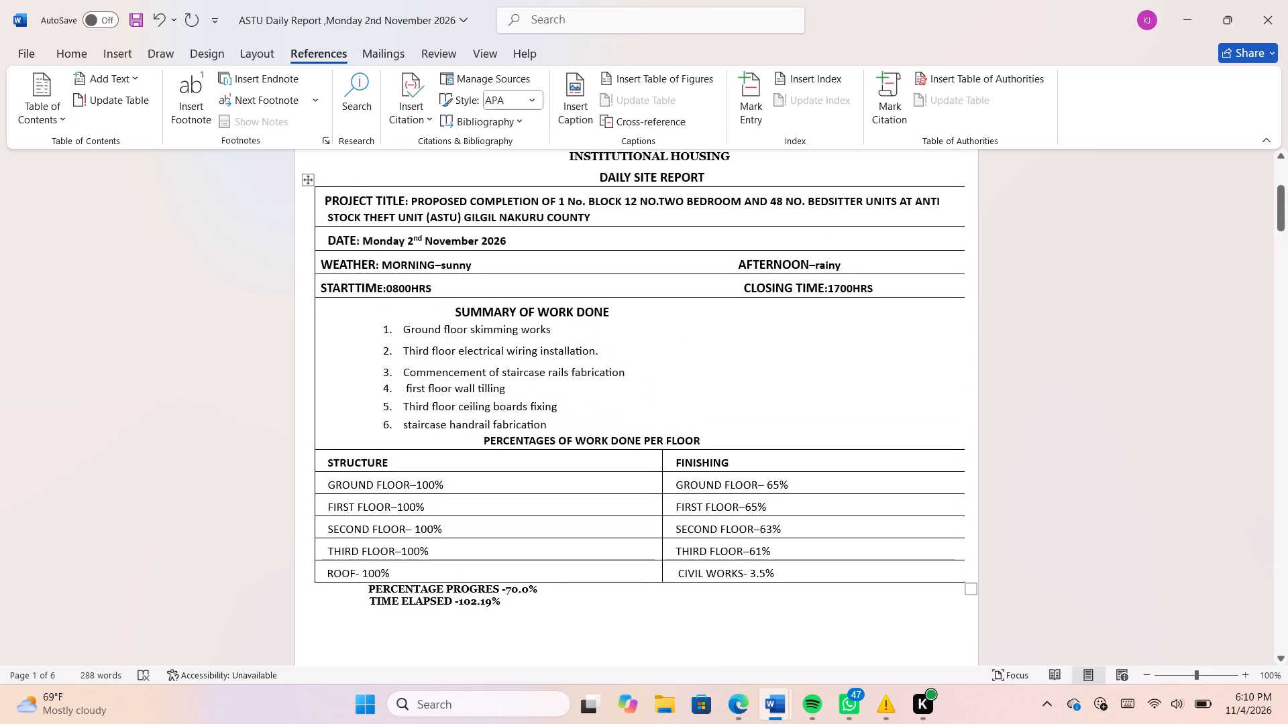
pyautogui.click(422, 239)
pyautogui.press('BackSpace')
pyautogui.press('BackSpace')
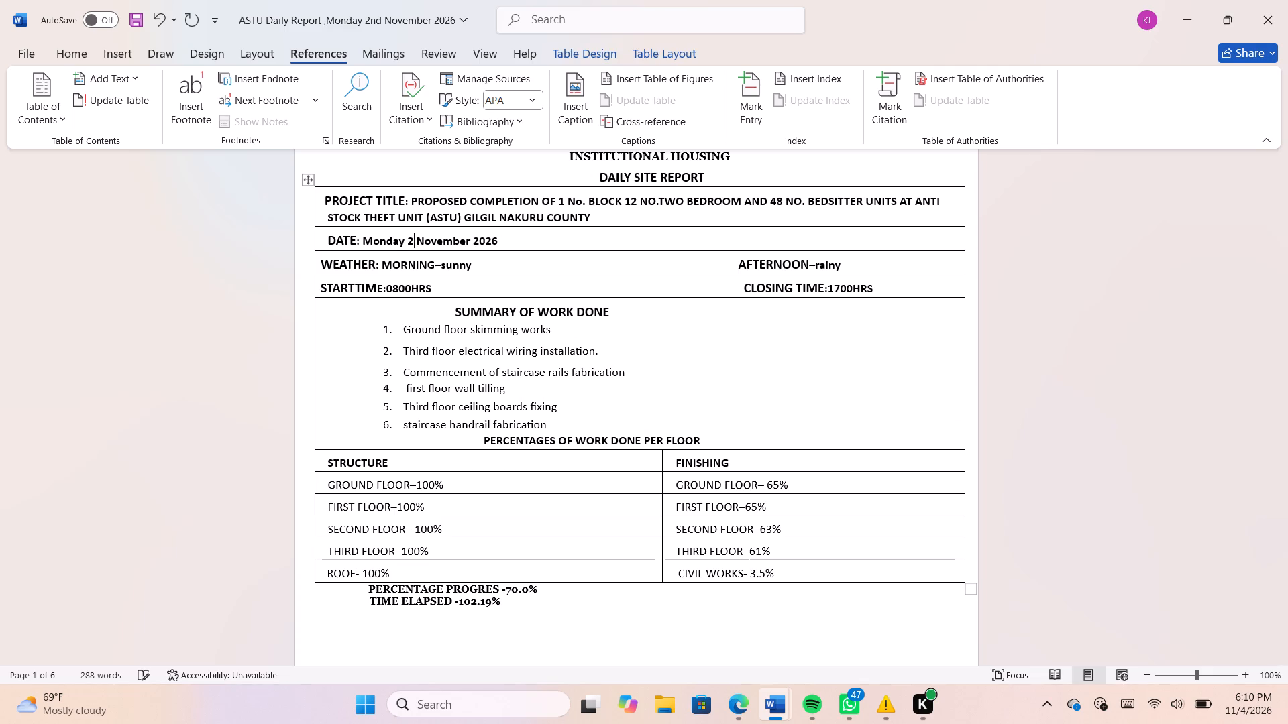
pyautogui.press('BackSpace')
pyautogui.press('BackSpace')
pyautogui.press('BackSpace')
pyautogui.press('BackSpace')
pyautogui.press('BackSpace')
pyautogui.press('BackSpace')
pyautogui.press('BackSpace')
pyautogui.press('BackSpace')
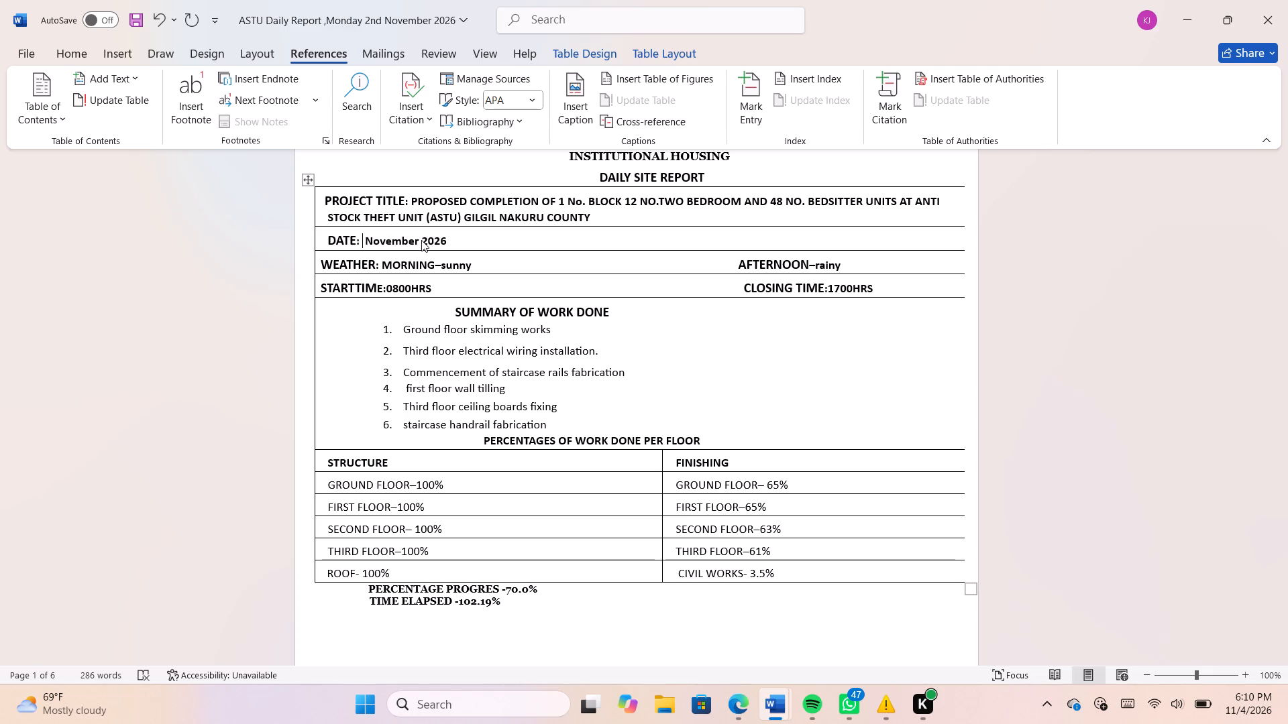
pyautogui.write('tuesday')
pyautogui.press('space')
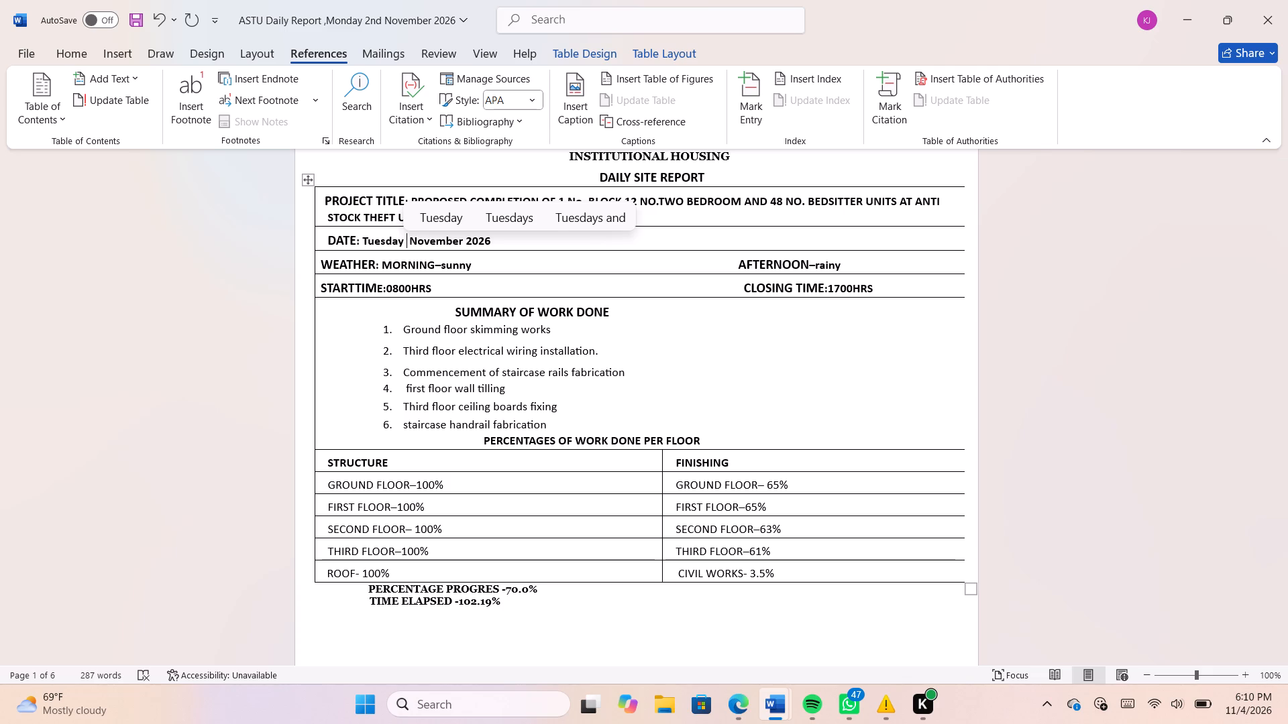
pyautogui.write('3rd')
pyautogui.press('space')
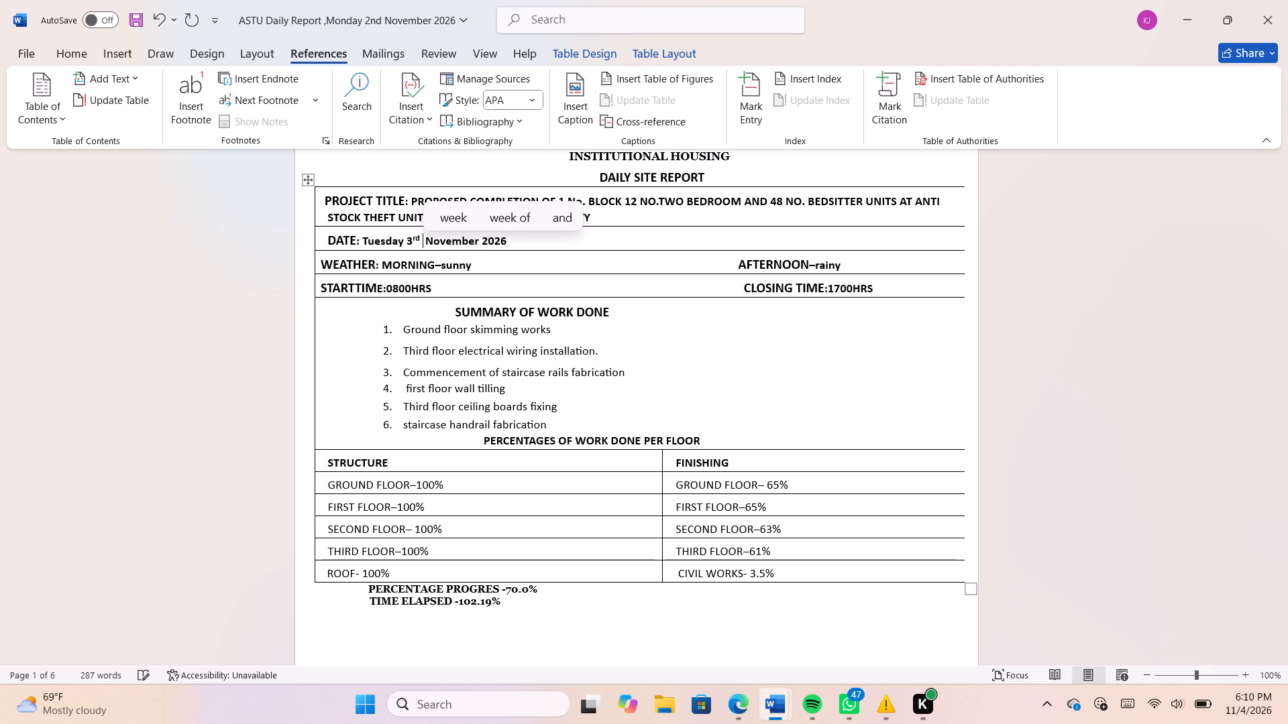
pyautogui.press('BackSpace')
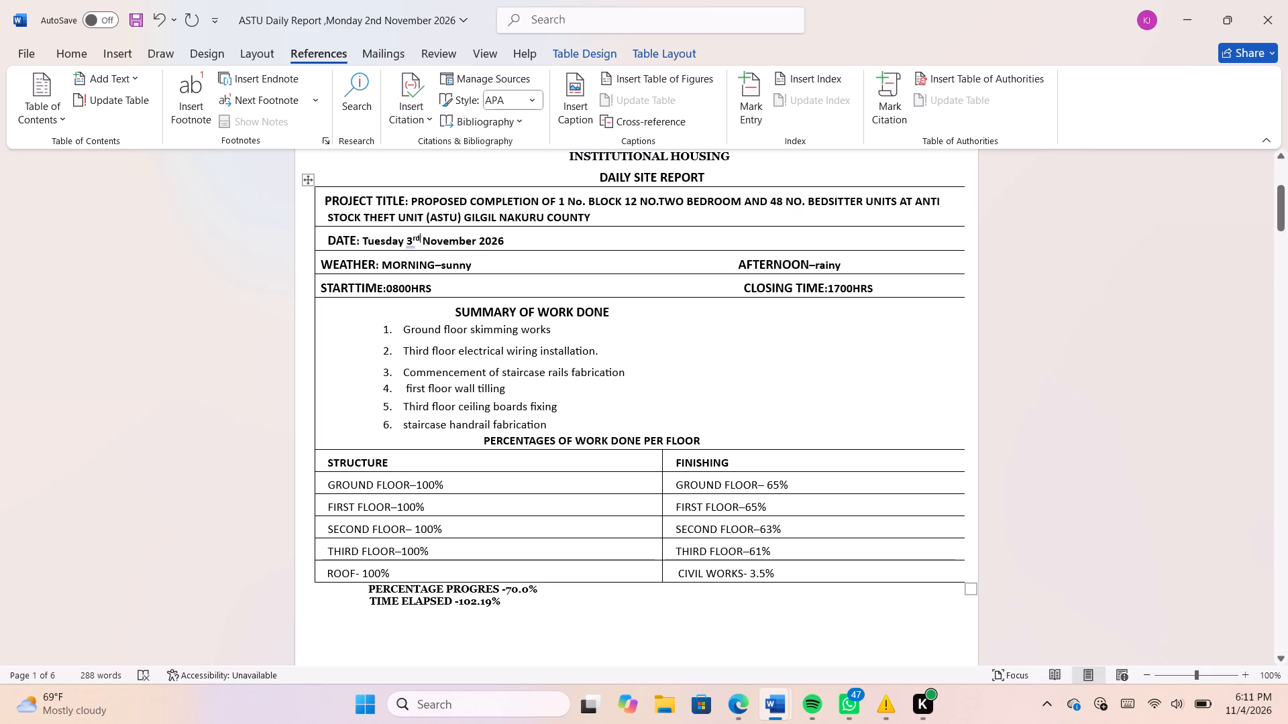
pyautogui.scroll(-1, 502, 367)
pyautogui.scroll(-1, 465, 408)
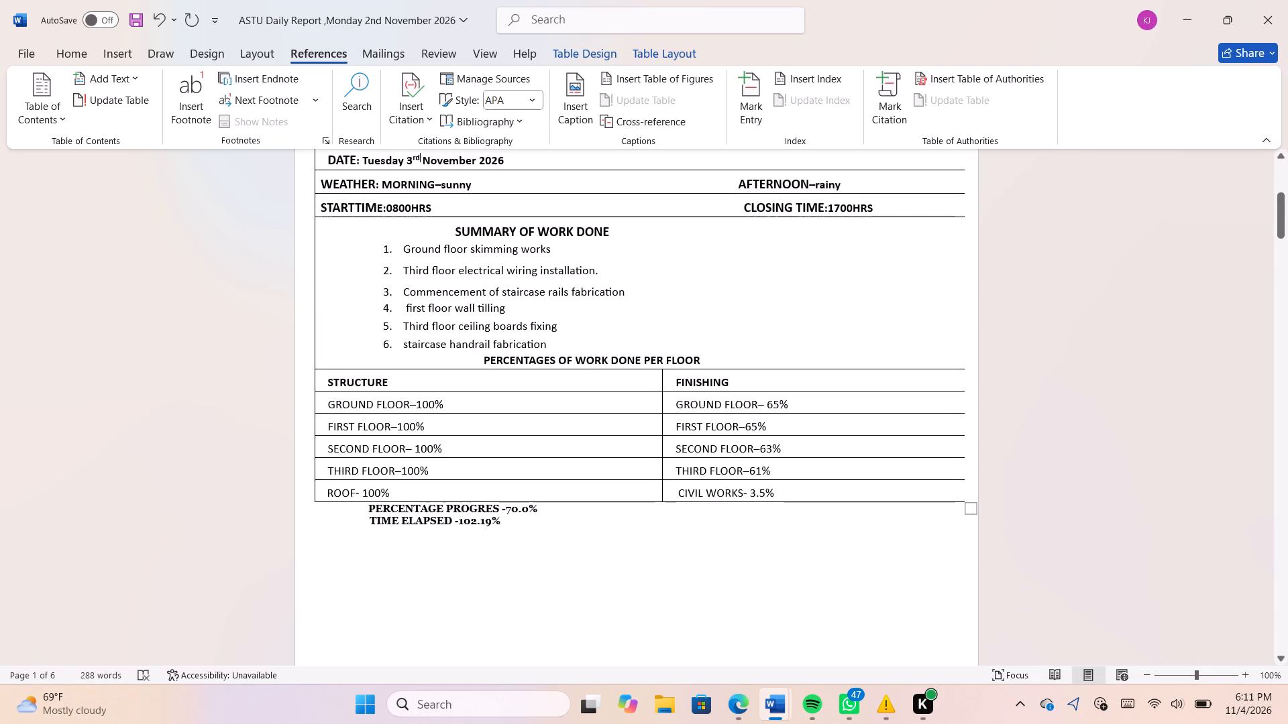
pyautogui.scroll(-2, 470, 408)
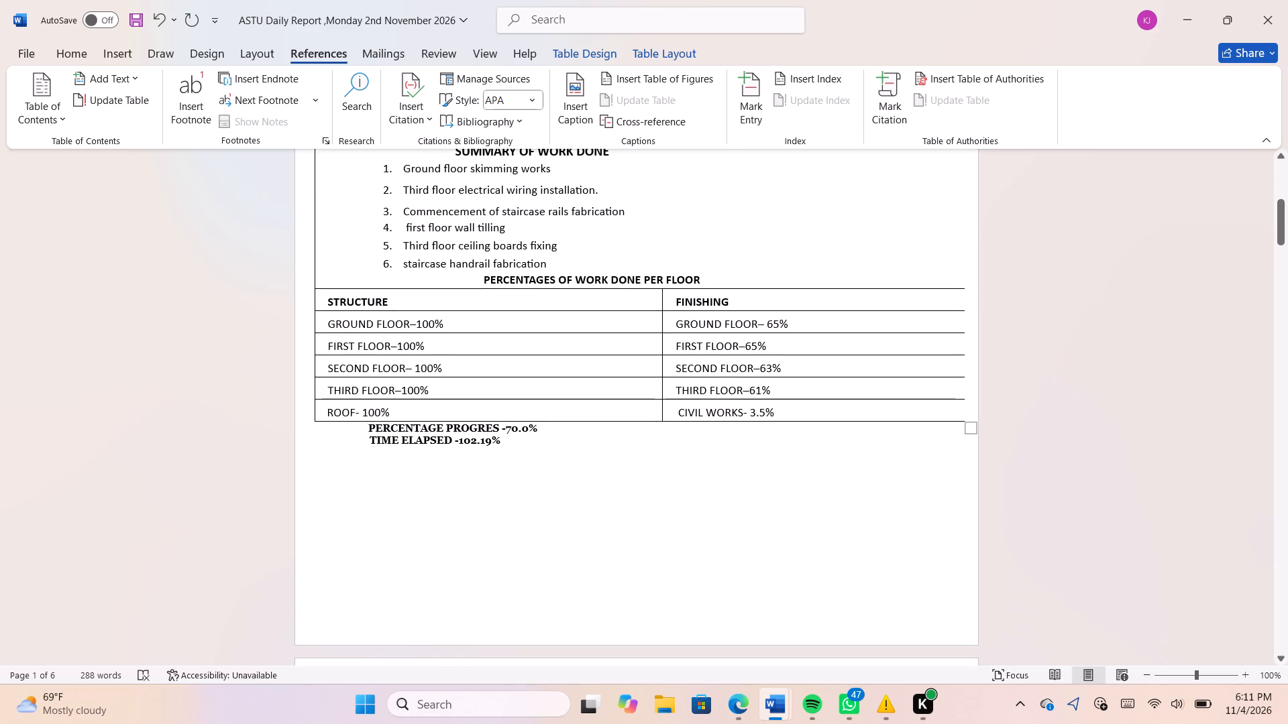
# Review the rest of the daily report, from the labor mobilization table through the site photo pages to the staircase rail fabrication photos.
pyautogui.scroll(-17, 478, 375)
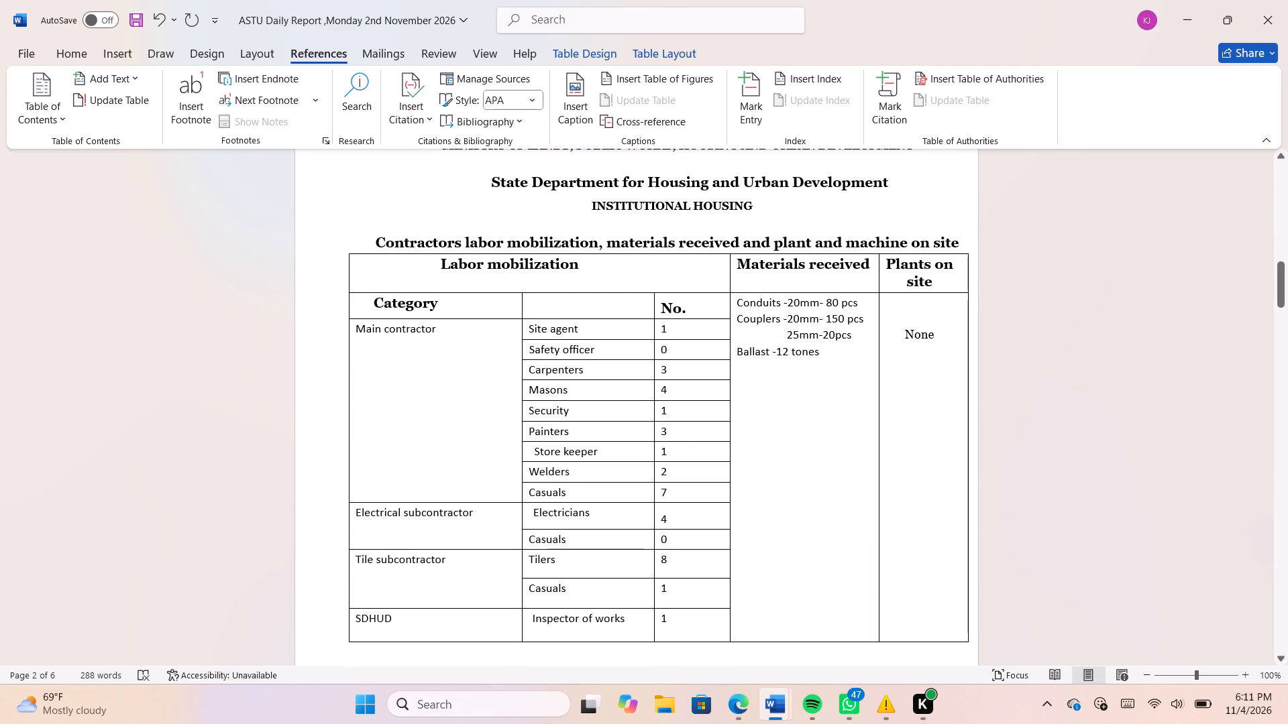
pyautogui.scroll(-1, 441, 391)
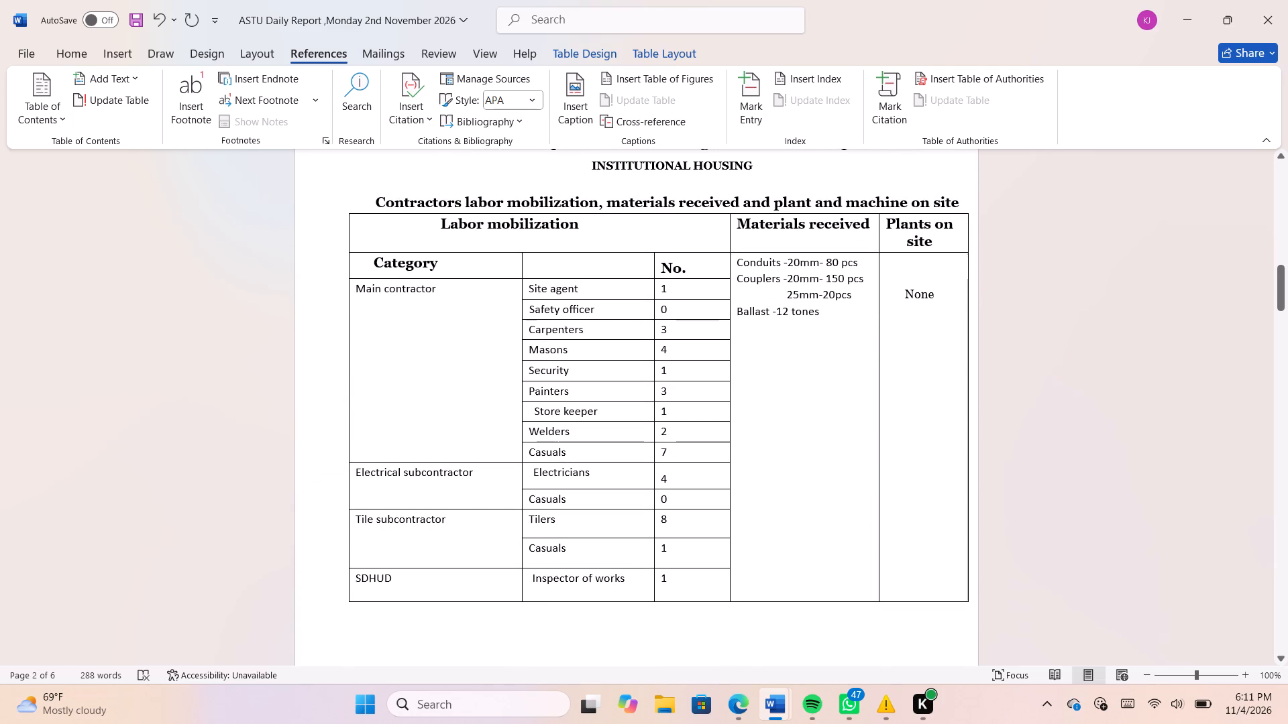
pyautogui.scroll(1, 441, 391)
pyautogui.scroll(-20, 441, 392)
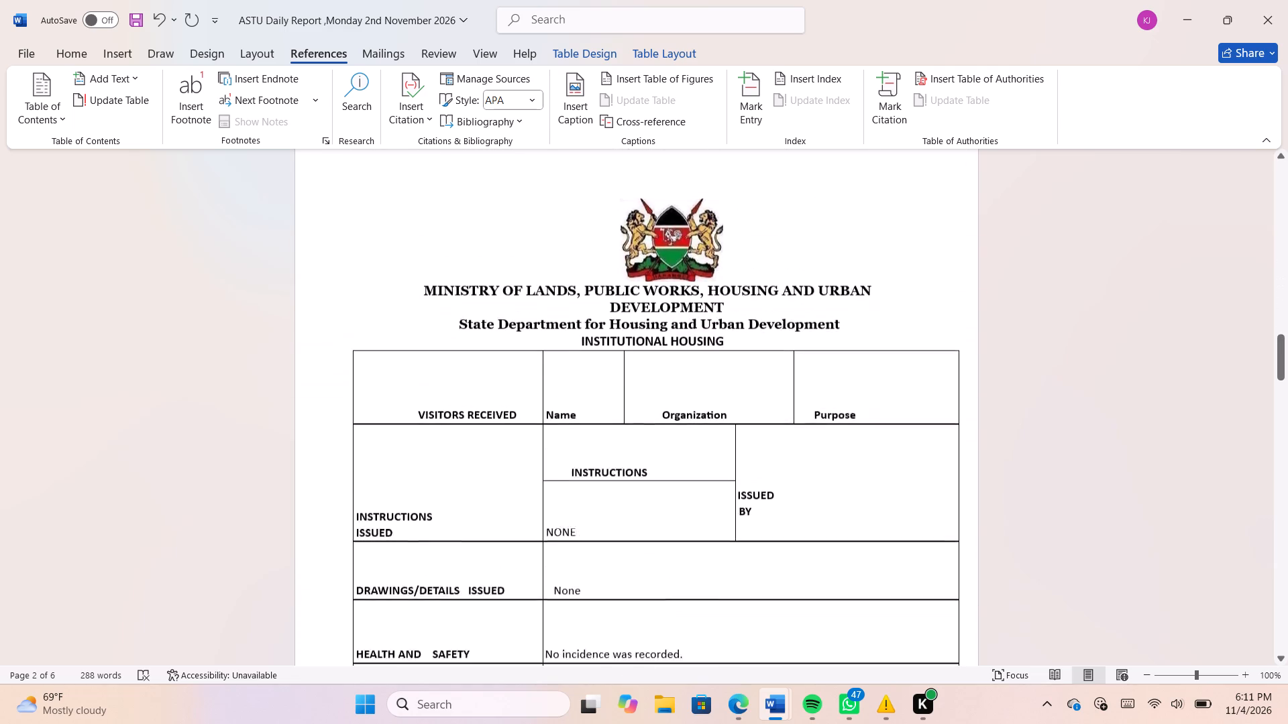
pyautogui.scroll(-18, 449, 406)
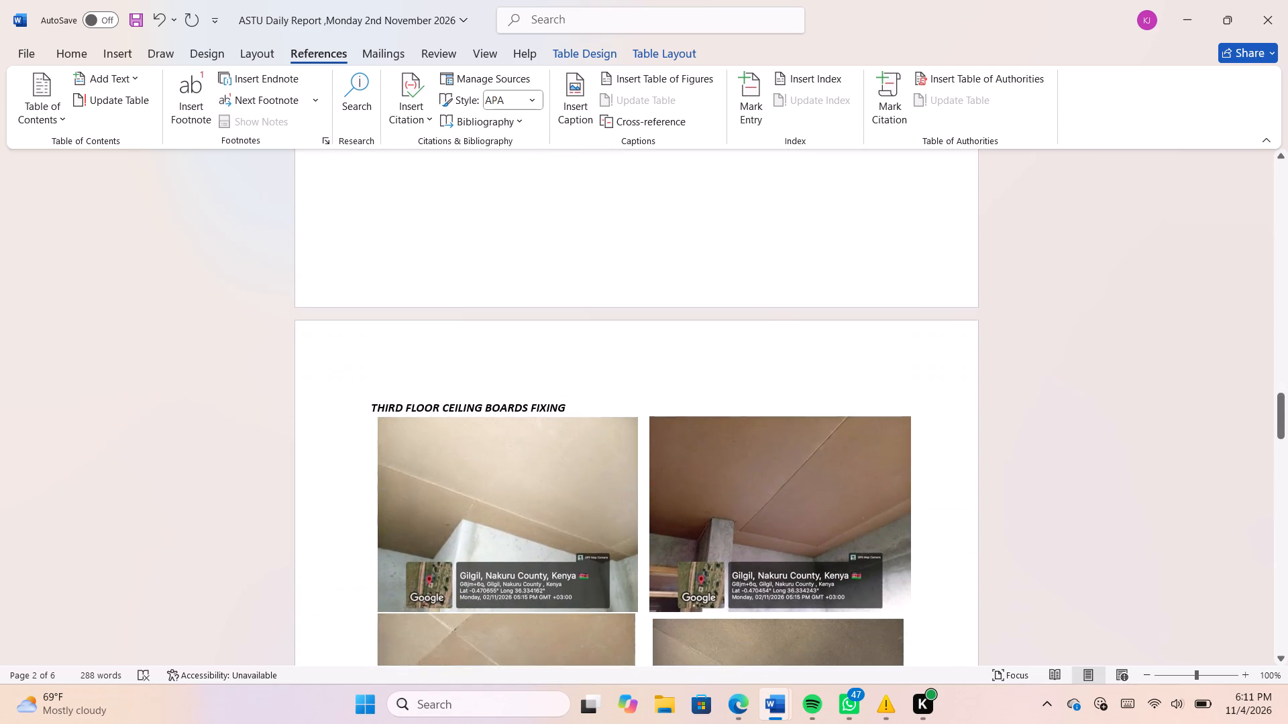
pyautogui.scroll(-20, 468, 398)
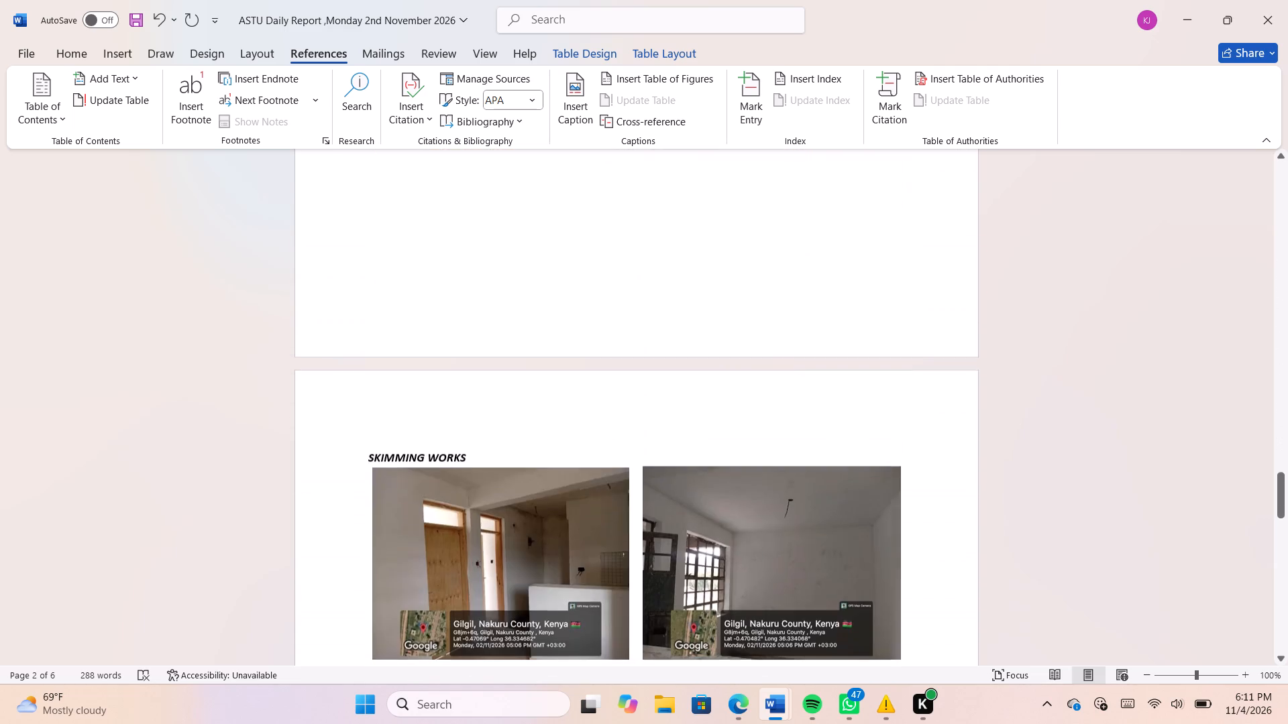
pyautogui.scroll(-11, 470, 396)
pyautogui.scroll(-18, 473, 398)
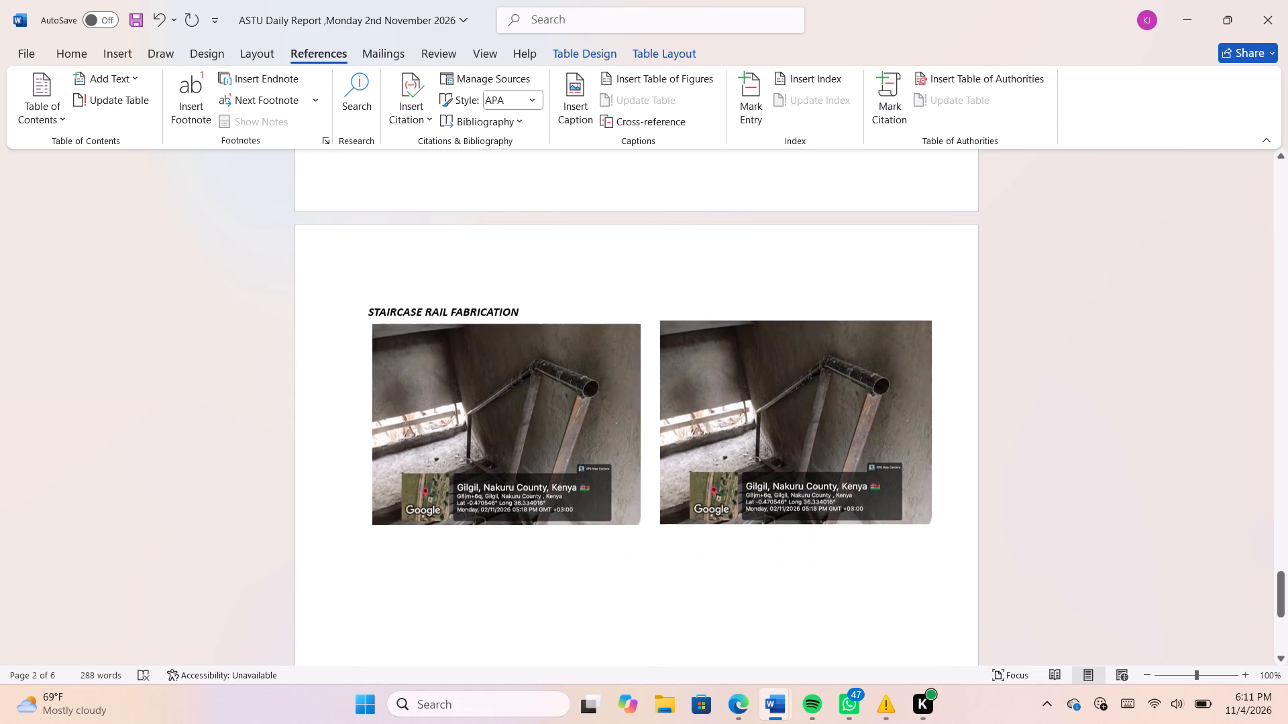
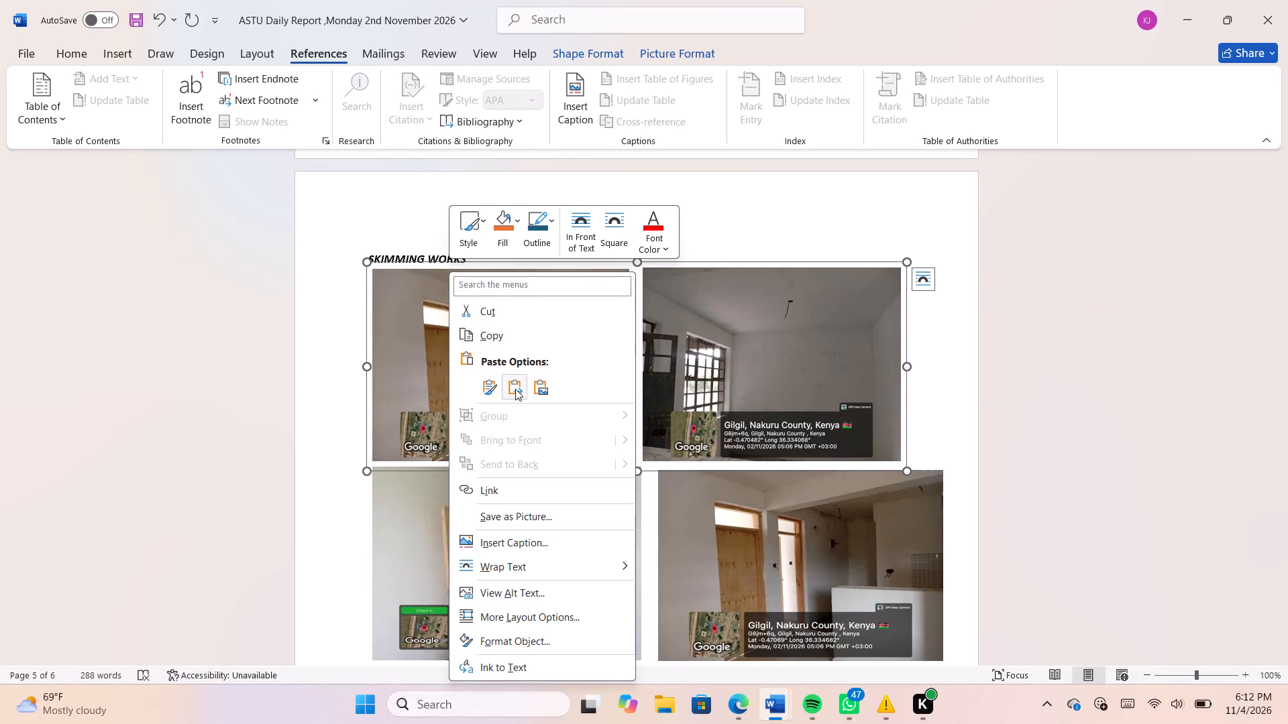
# Paste the copied site photo as a picture in the SKIMMING WORKS section.
pyautogui.click(537, 383)
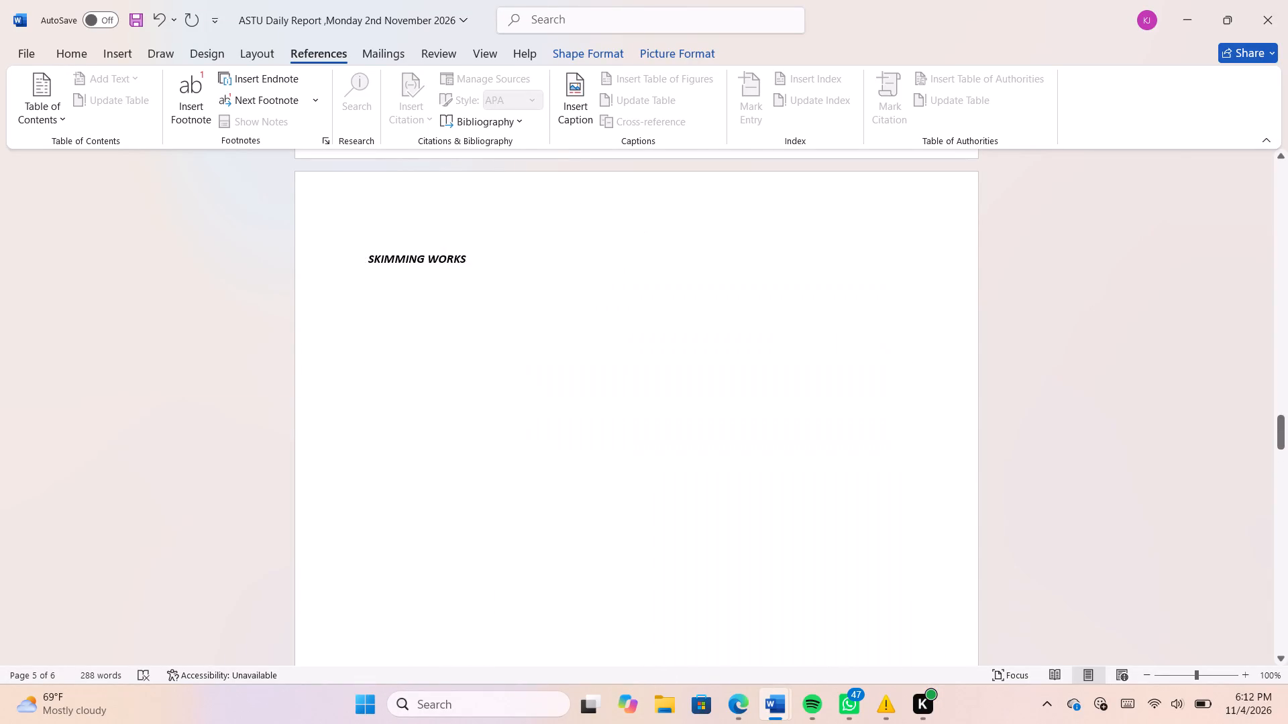
# Shrink the pasted interior photo proportionally to slightly smaller than the existing photos, so it fits on the page under the SKIMMING WORKS heading.
pyautogui.scroll(-20, 526, 395)
pyautogui.scroll(-5, 526, 395)
pyautogui.click(523, 411)
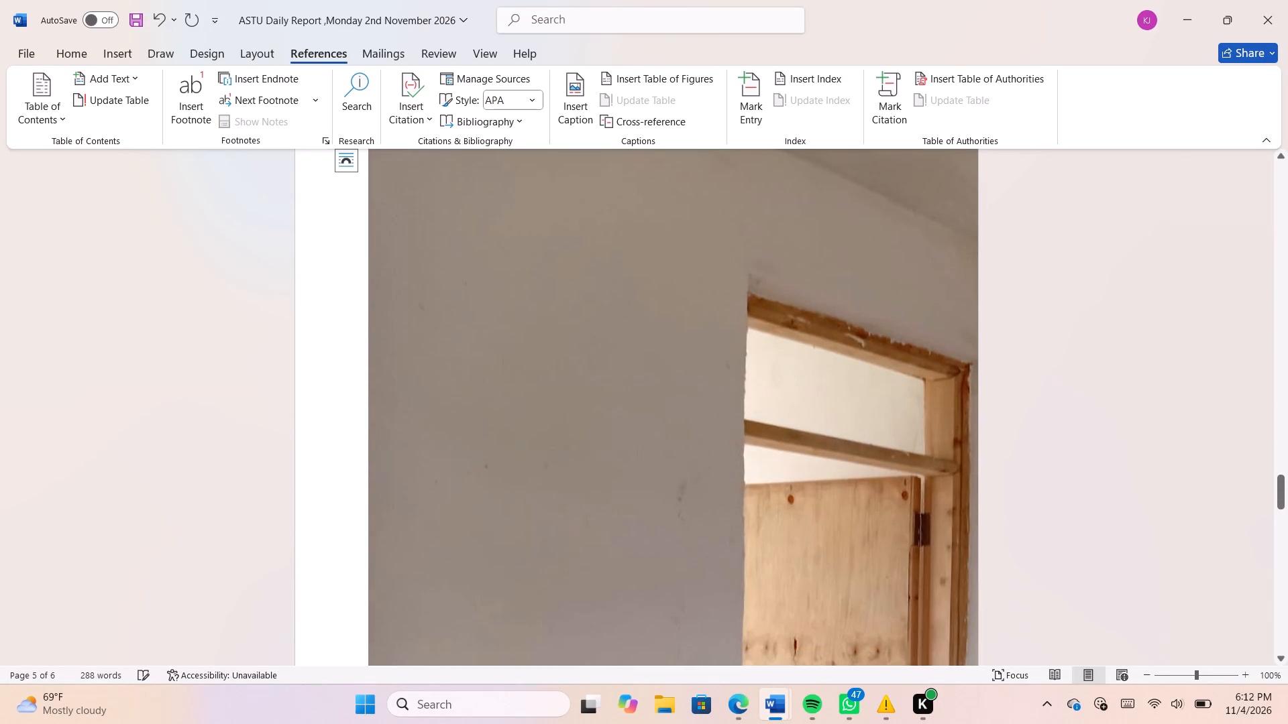
pyautogui.scroll(2, 437, 259)
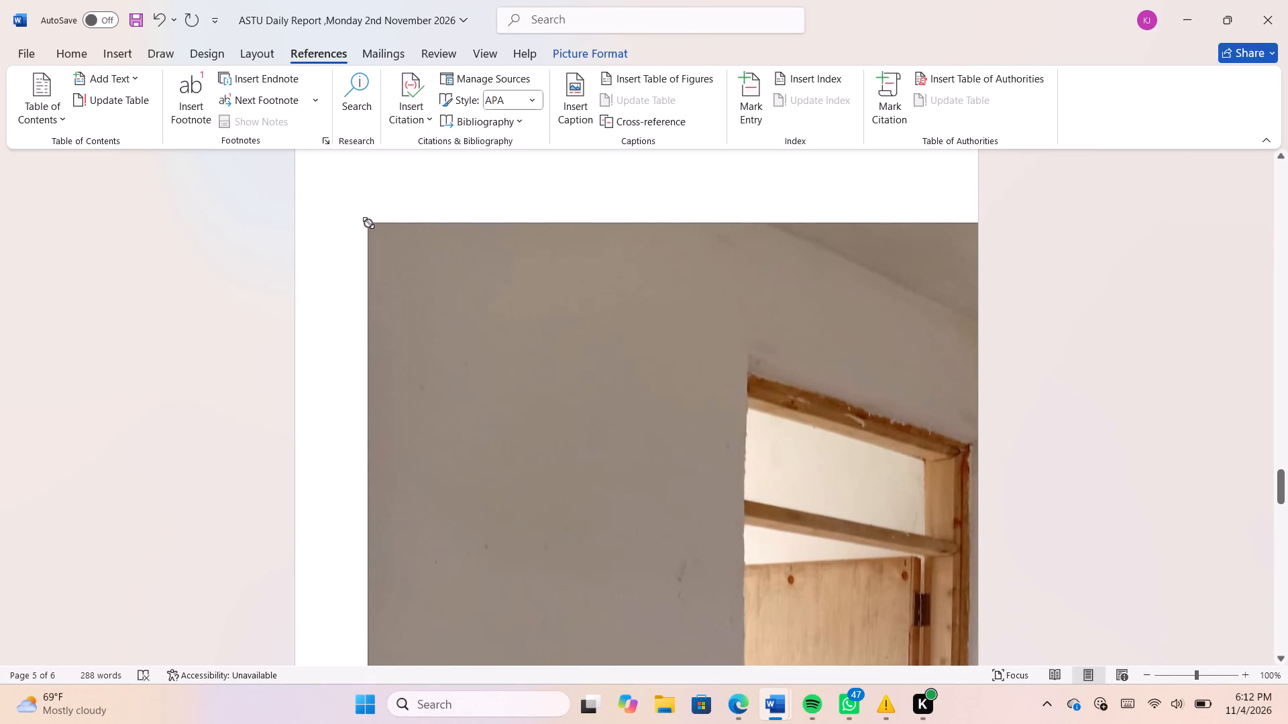
pyautogui.moveTo(368, 219); pyautogui.dragTo(1139, 723)
pyautogui.scroll(4, 658, 511)
pyautogui.moveTo(367, 385); pyautogui.dragTo(439, 442)
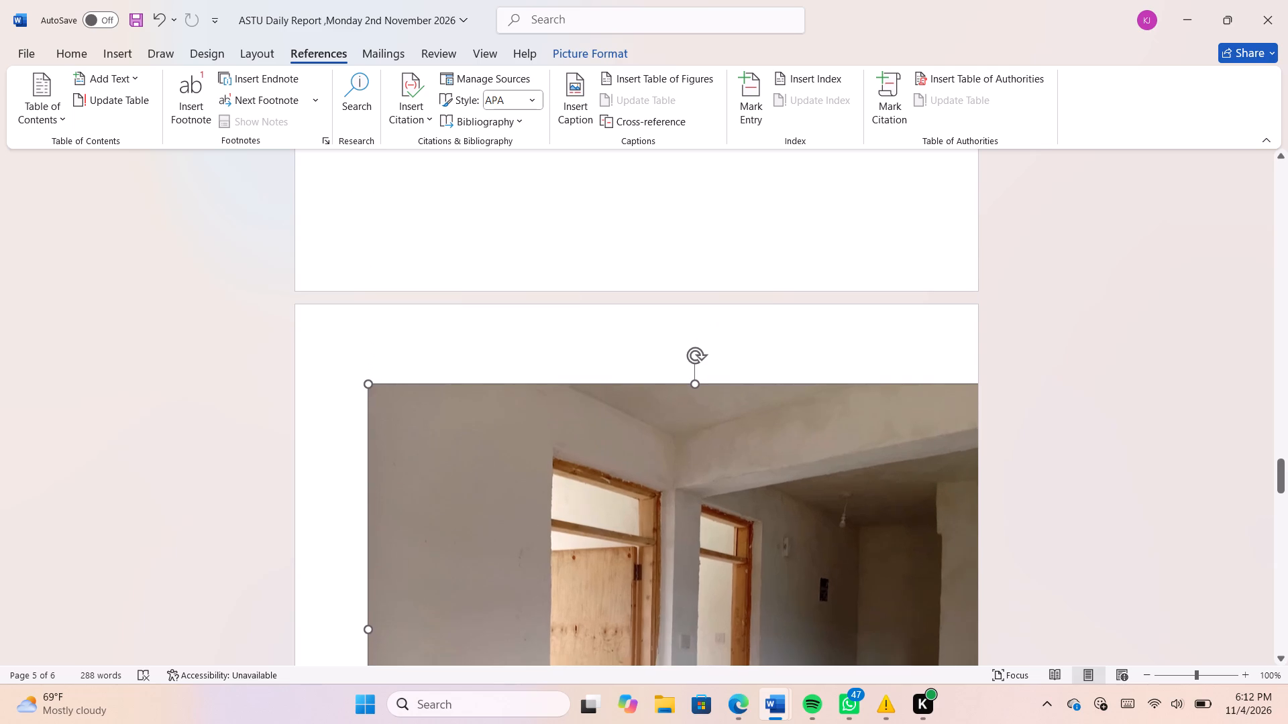
pyautogui.moveTo(439, 442); pyautogui.dragTo(956, 723)
pyautogui.scroll(1, 825, 507)
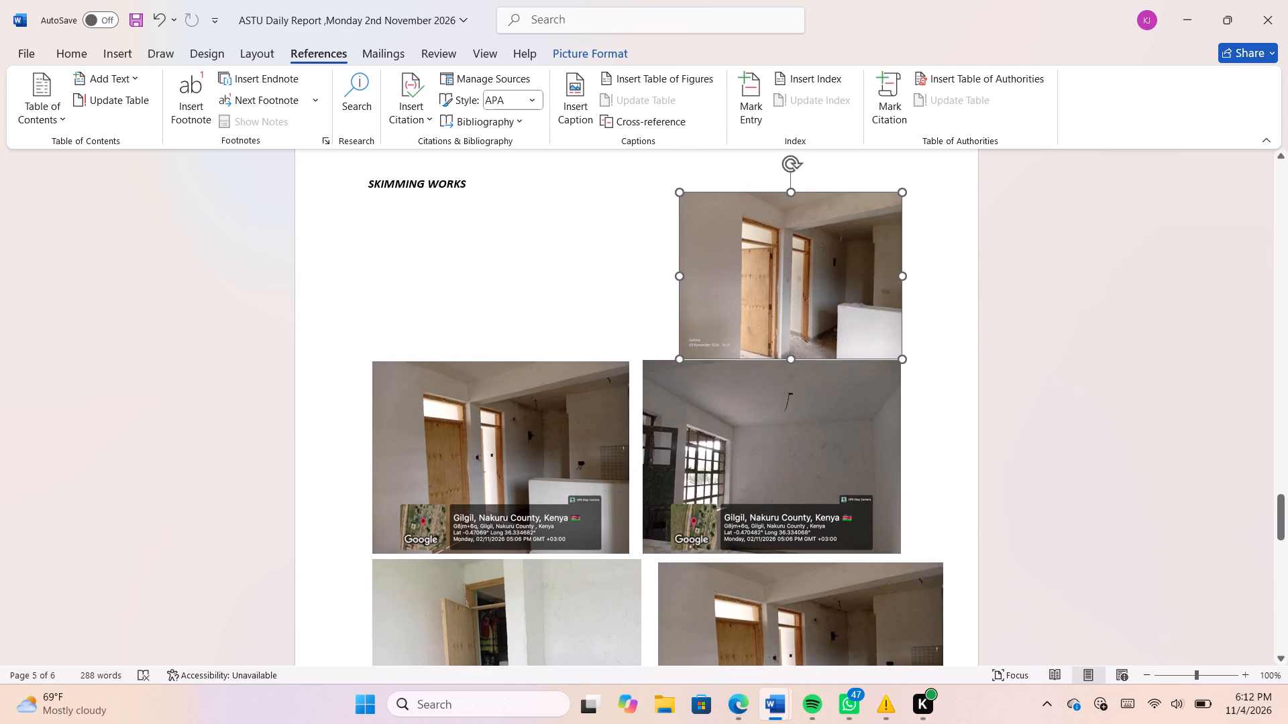
# Delete the two grouped pairs of geotagged 02/11/2026 photos under the SKIMMING WORKS heading, keeping the single door photo.
pyautogui.click(528, 492)
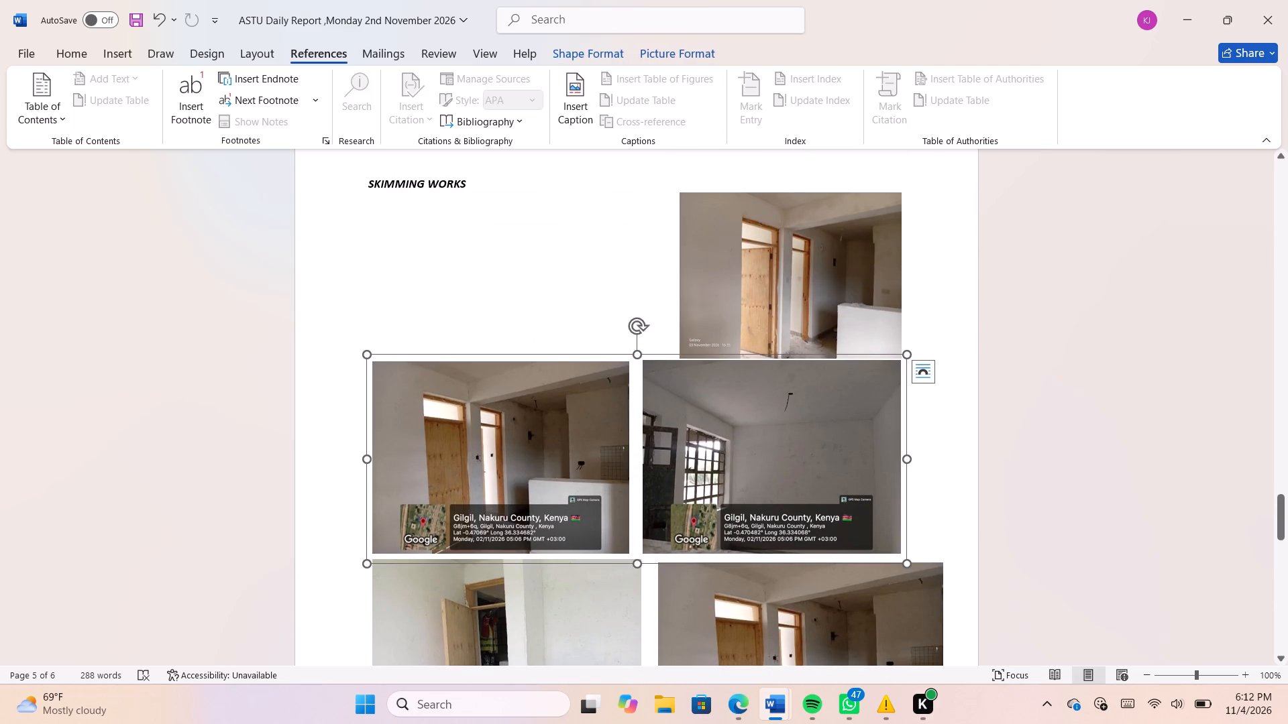
pyautogui.press('BackSpace')
pyautogui.scroll(1, 521, 448)
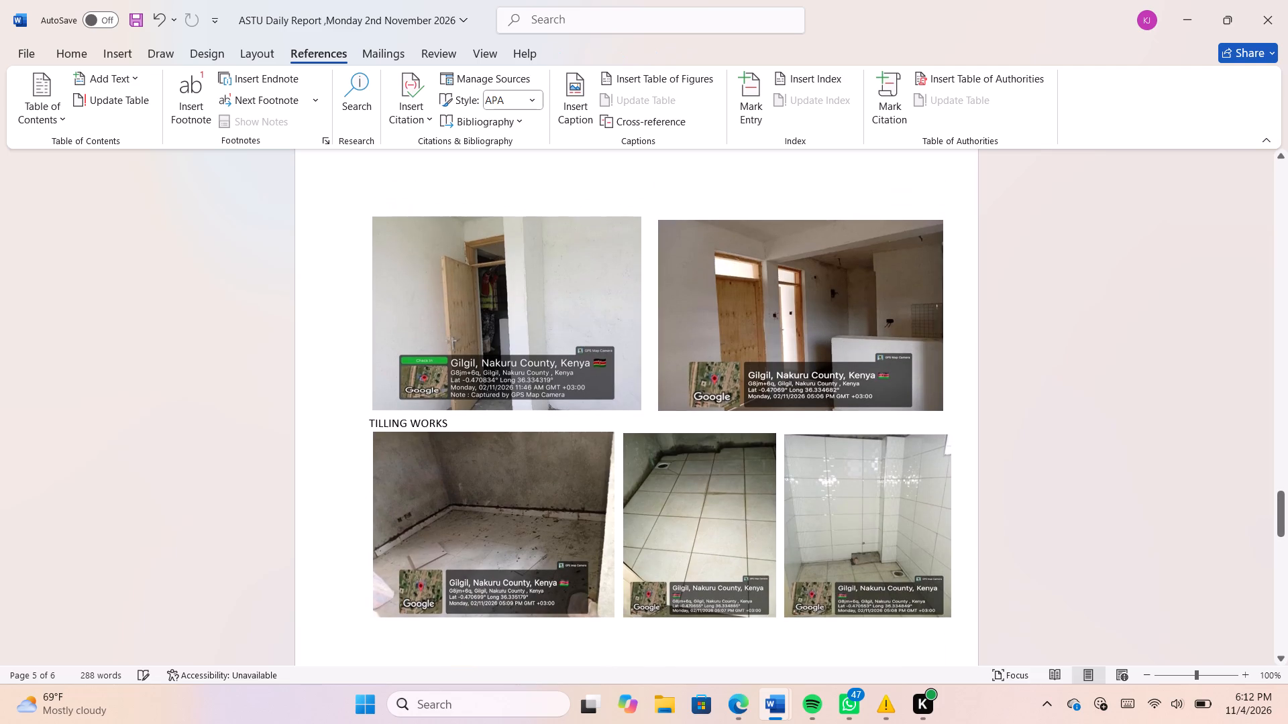
pyautogui.click(508, 363)
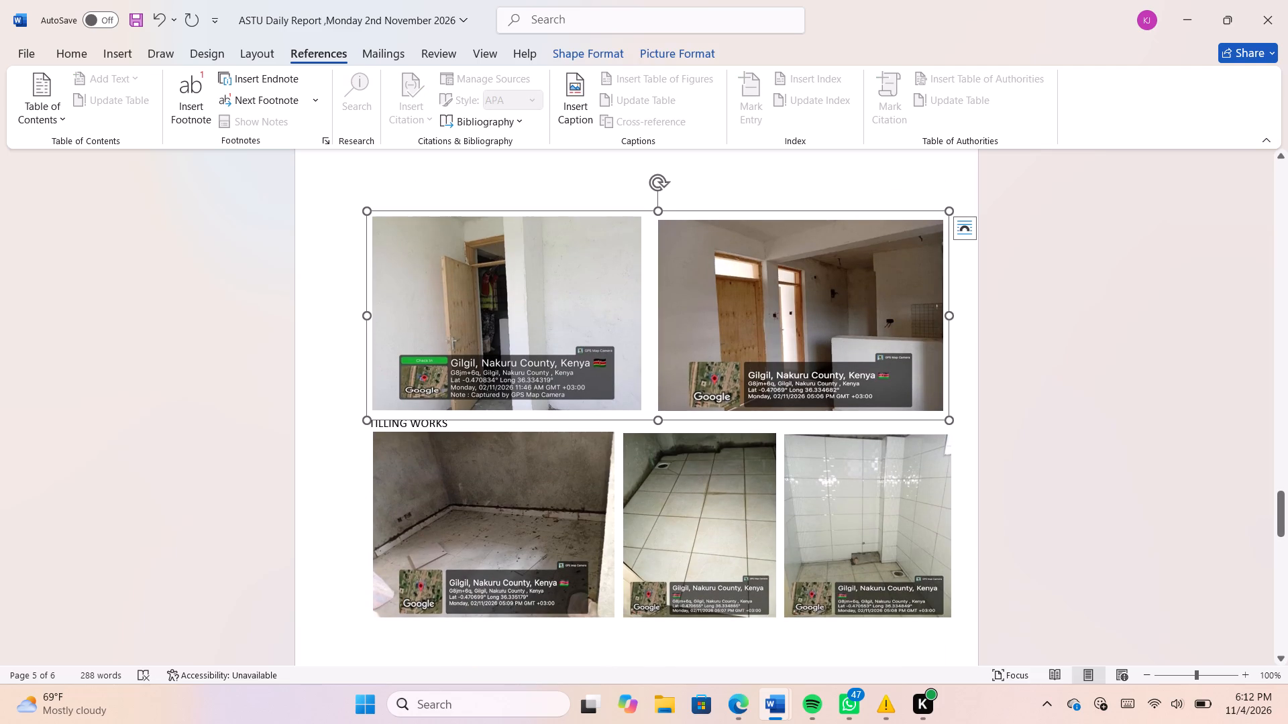
pyautogui.press('BackSpace')
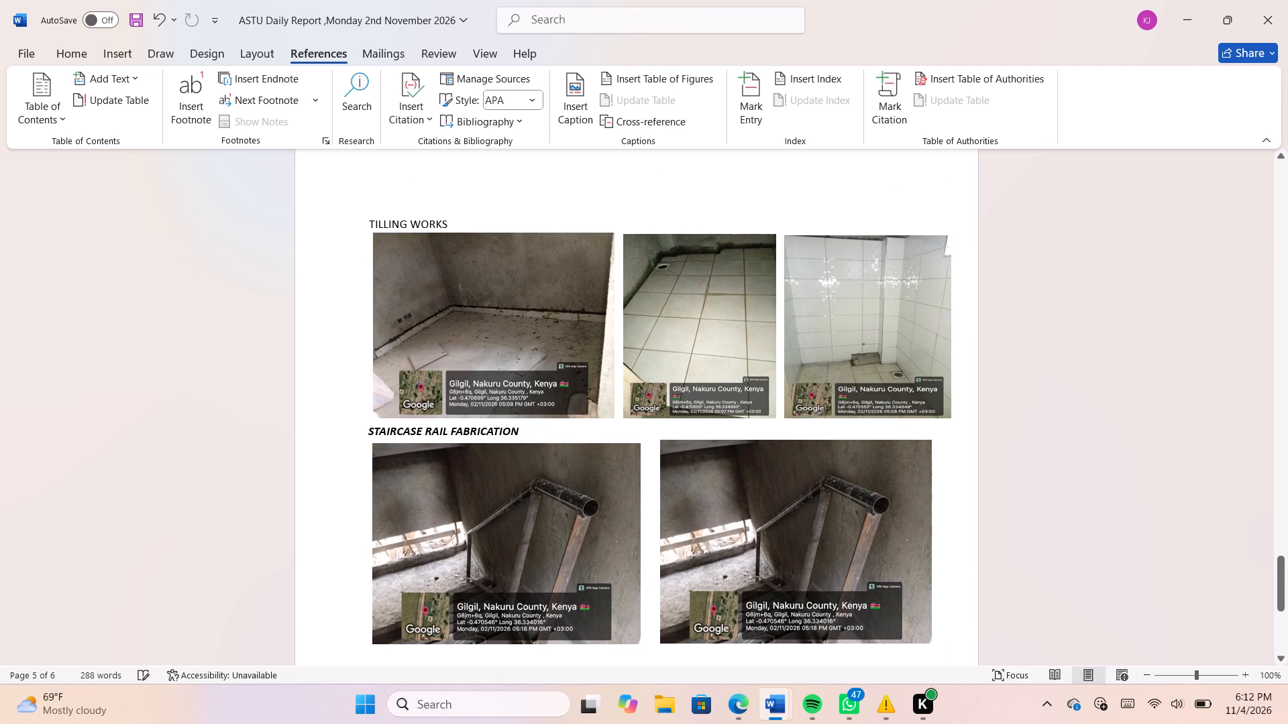
# Delete the group of four ceiling photos under the THIRD FLOOR CEILING BOARDS FIXING heading.
pyautogui.scroll(15, 657, 381)
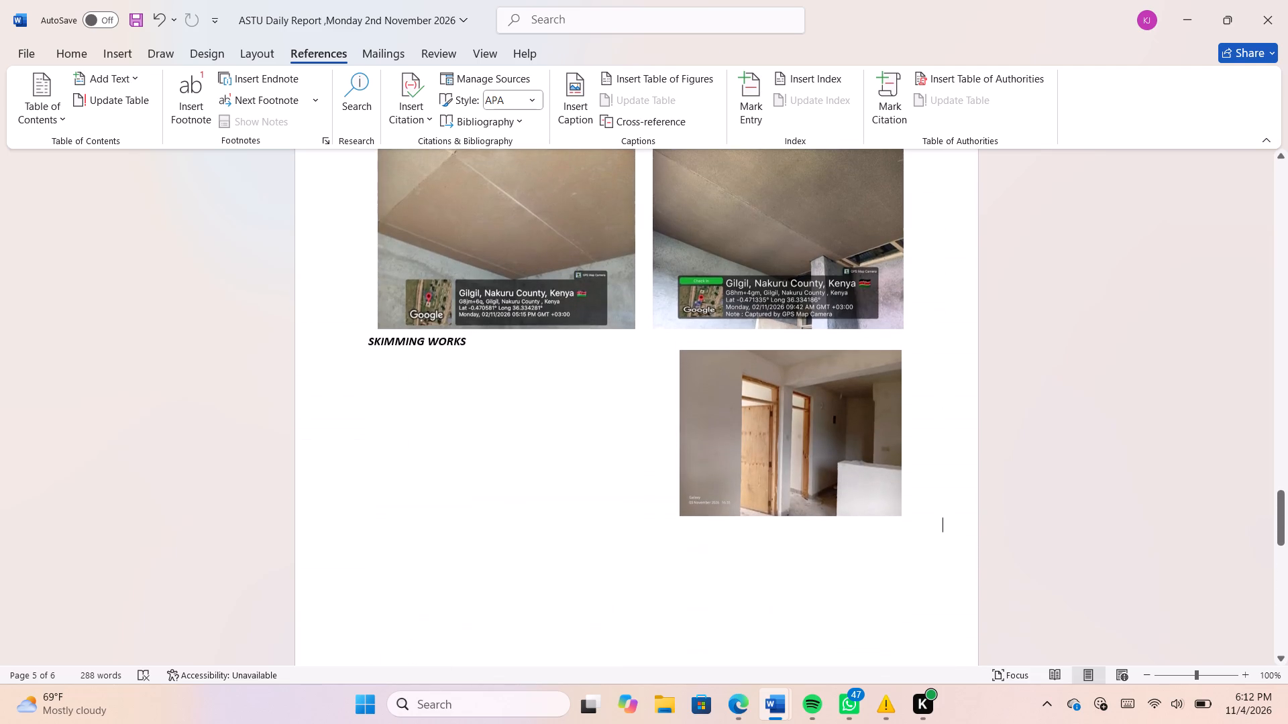
pyautogui.scroll(6, 646, 401)
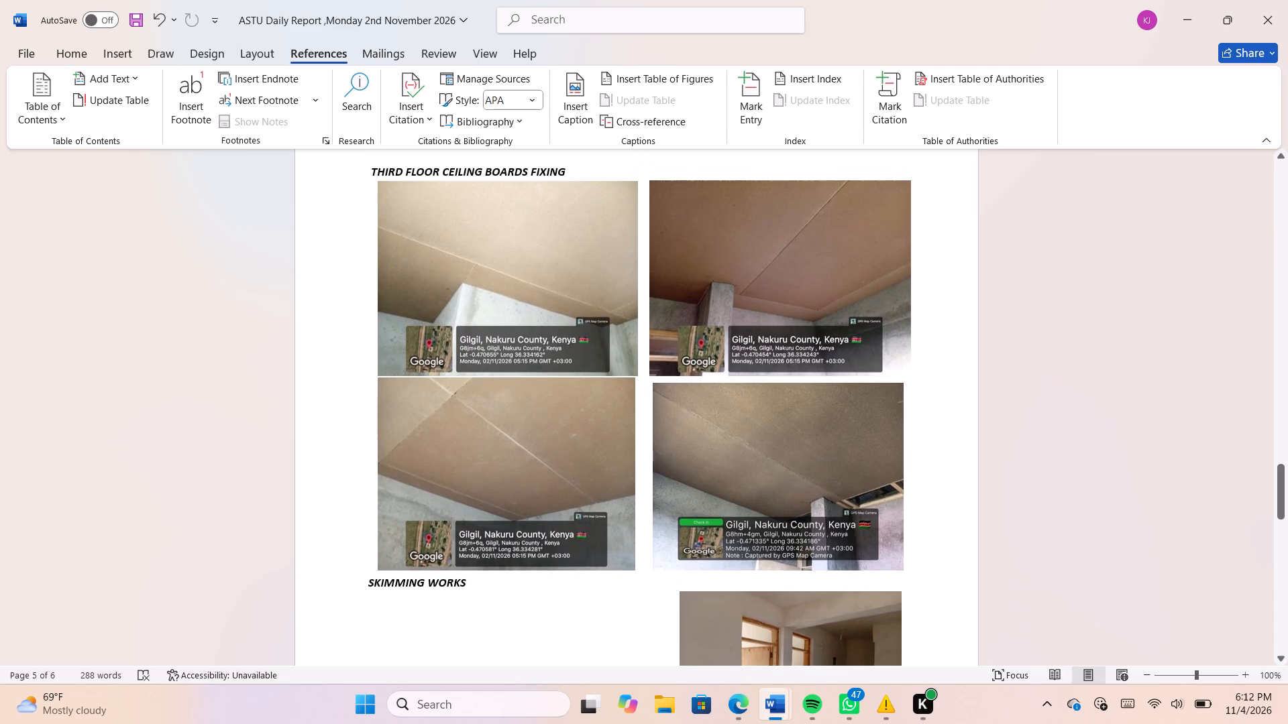
pyautogui.click(540, 275)
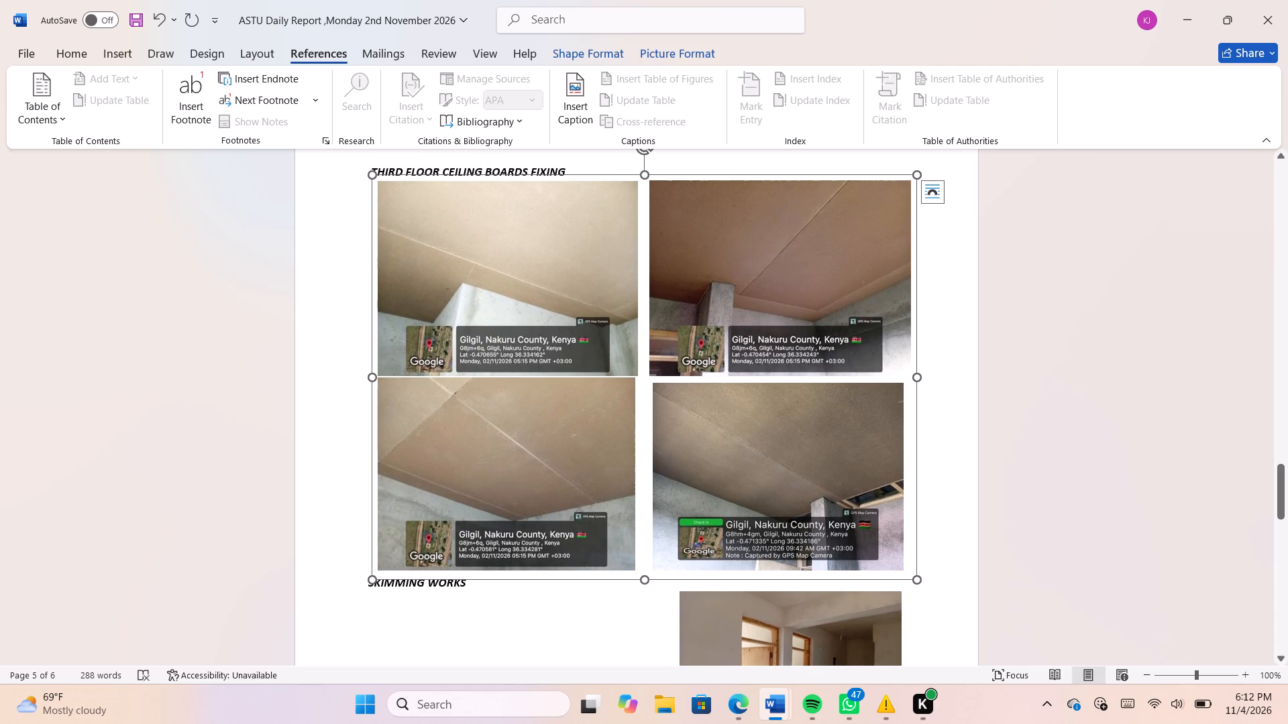
pyautogui.press('BackSpace')
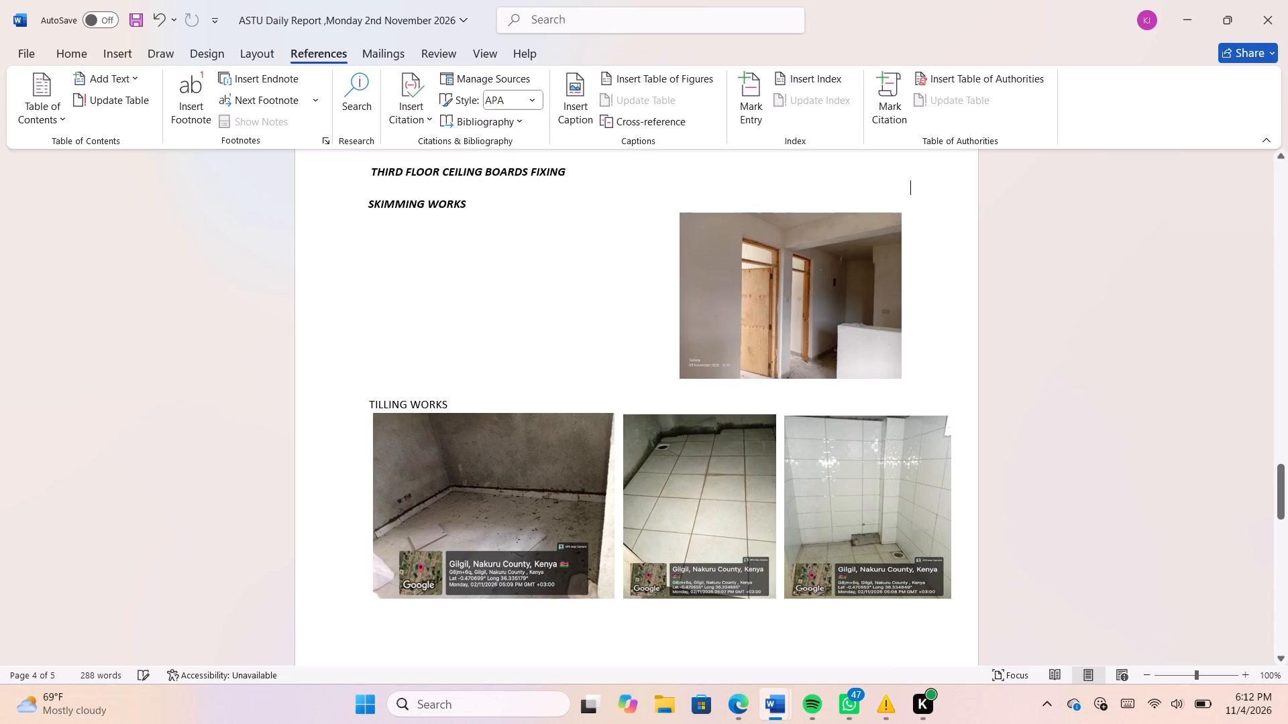
# Left-align the remaining photo under SKIMMING WORKS and place the text cursor directly after it.
pyautogui.click(667, 337)
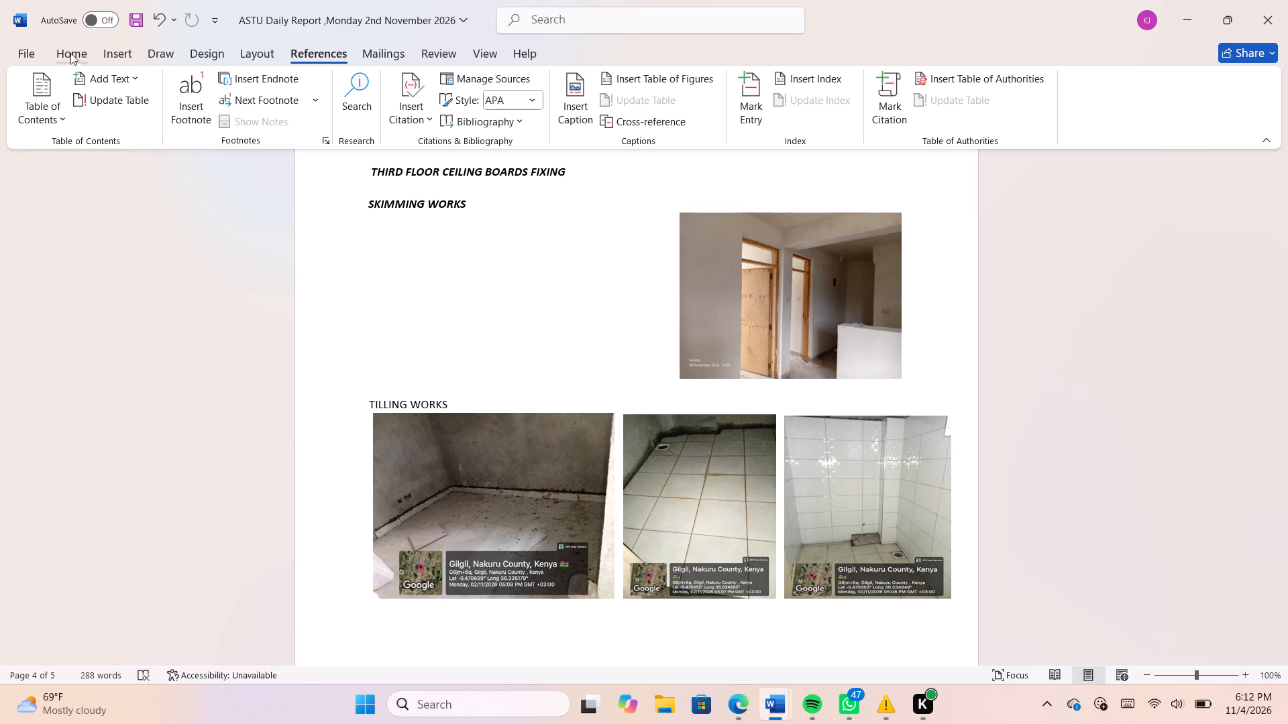
pyautogui.click(73, 51)
pyautogui.click(445, 111)
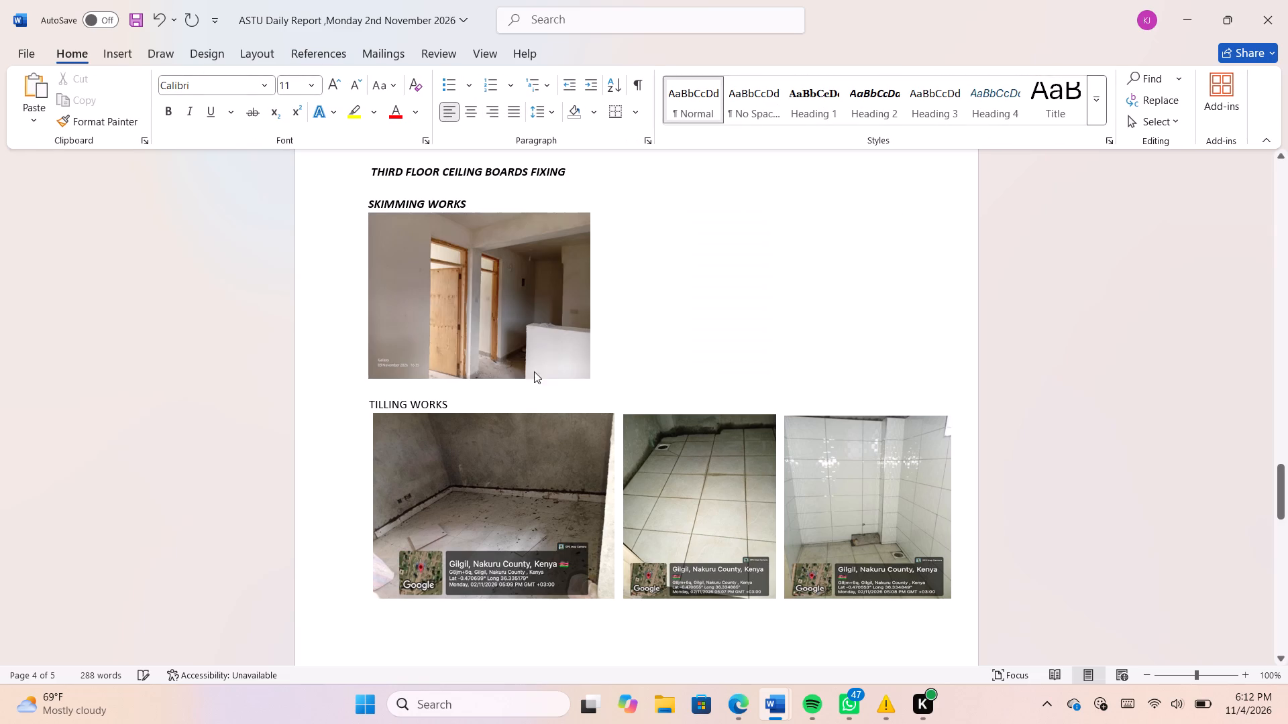
pyautogui.click(604, 360)
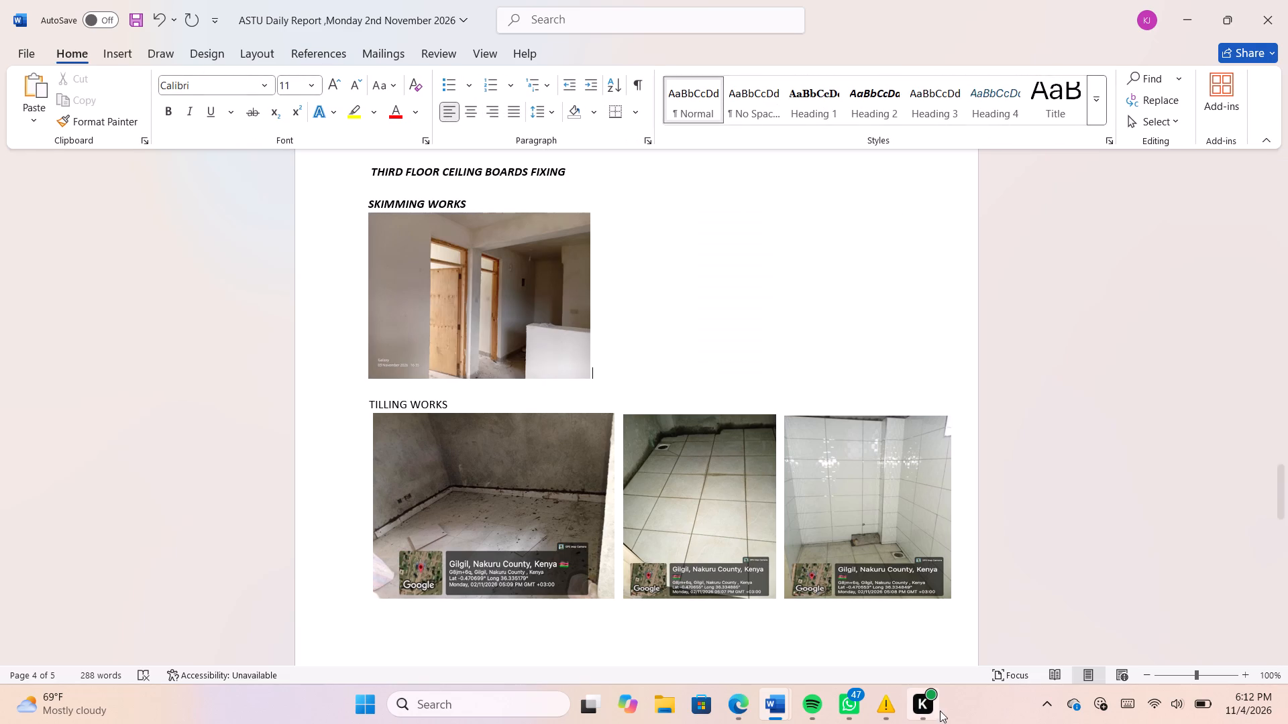
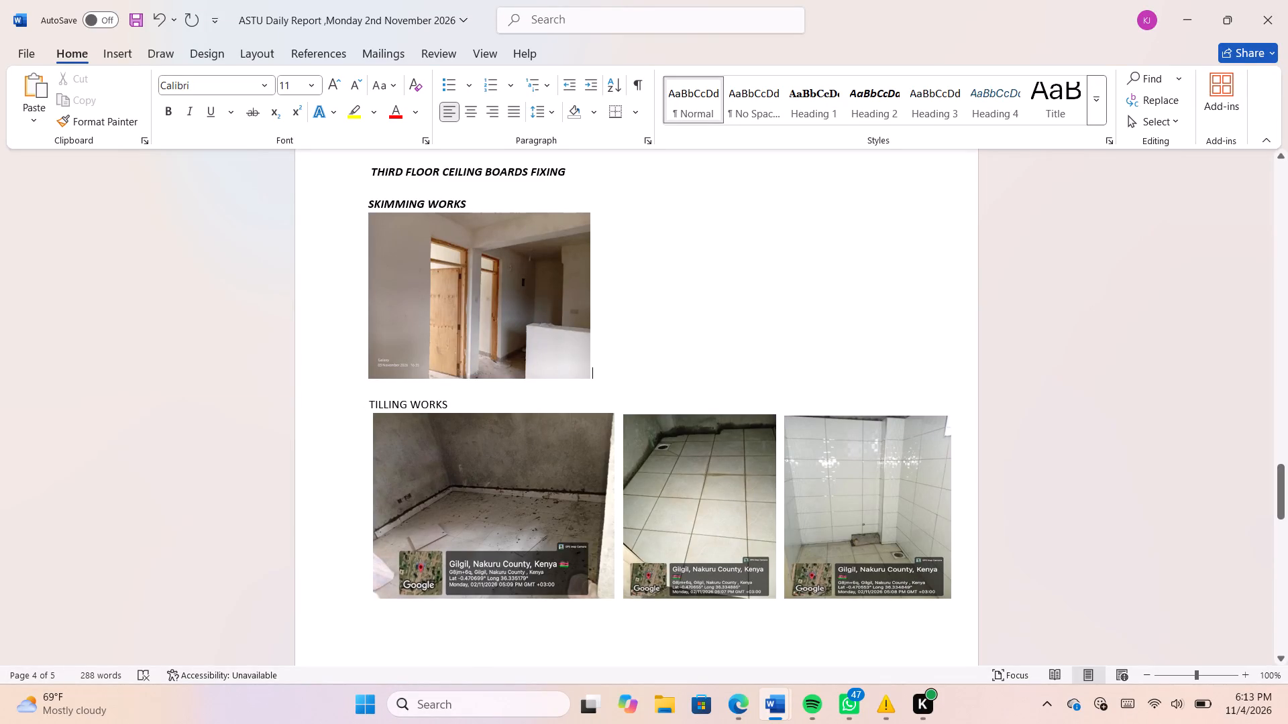
# Paste the copied tiled-wall photo as a picture directly after the door photo under SKIMMING WORKS.
pyautogui.rightClick(604, 367)
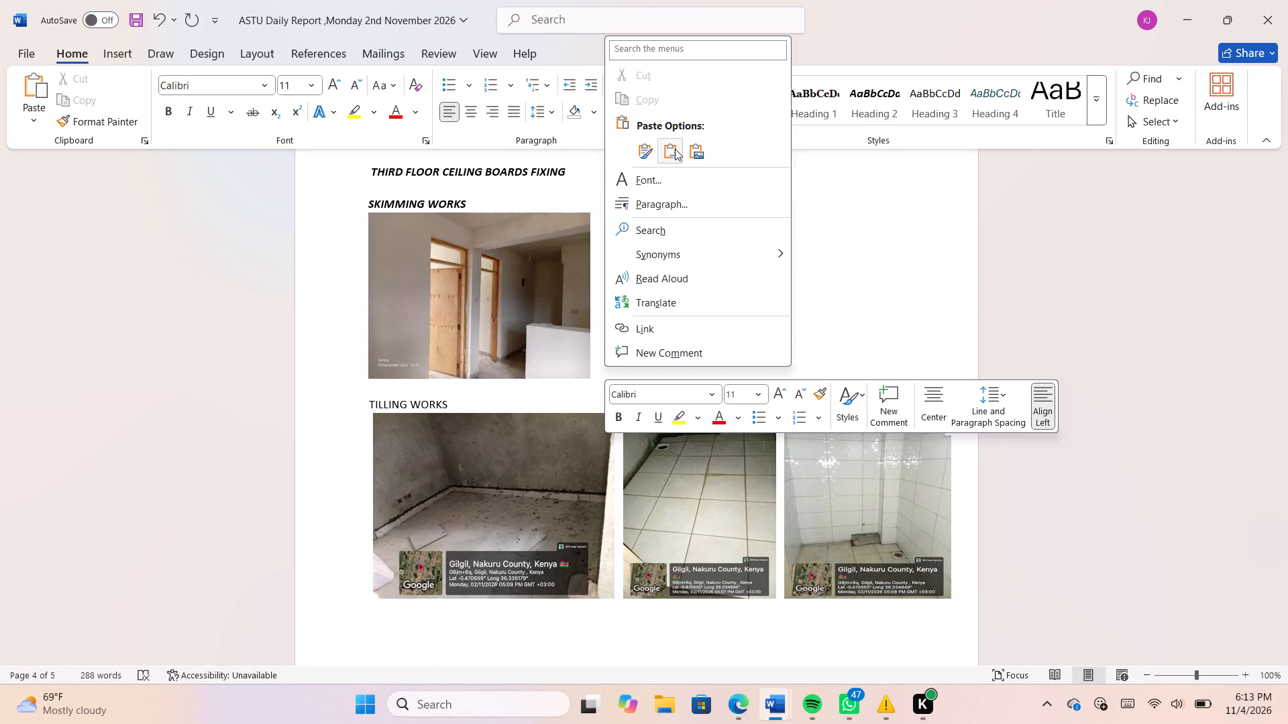
pyautogui.click(702, 147)
# Shrink the oversized tiled-wall photo proportionally until it fits beside the door photo, slightly smaller than it.
pyautogui.scroll(-4, 539, 420)
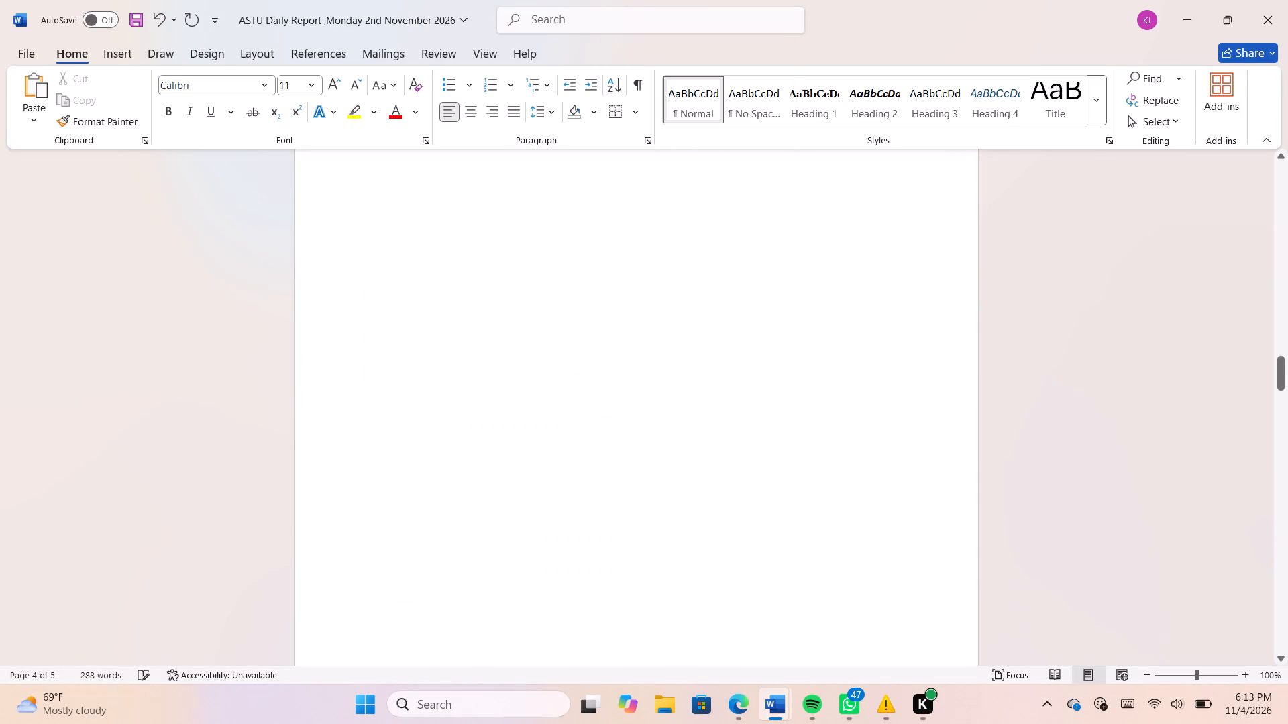
pyautogui.scroll(-20, 542, 433)
pyautogui.scroll(-17, 542, 433)
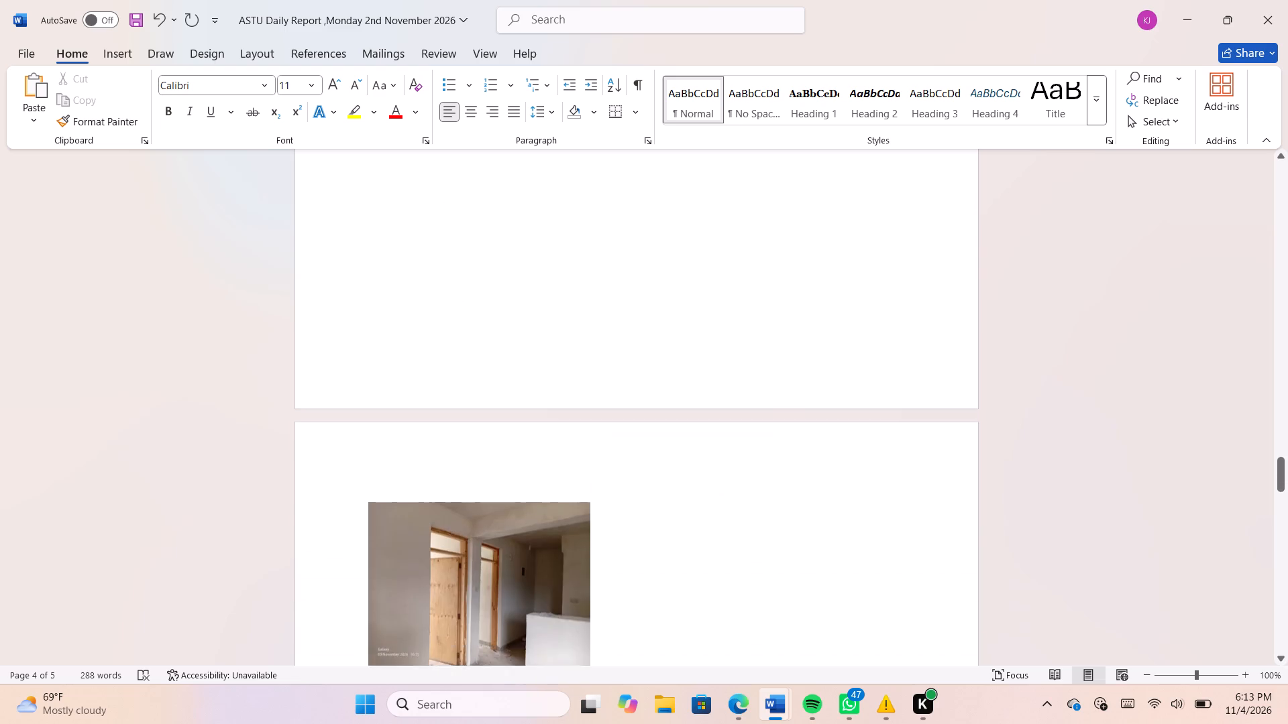
pyautogui.scroll(-20, 521, 503)
pyautogui.scroll(-3, 521, 503)
pyautogui.click(554, 418)
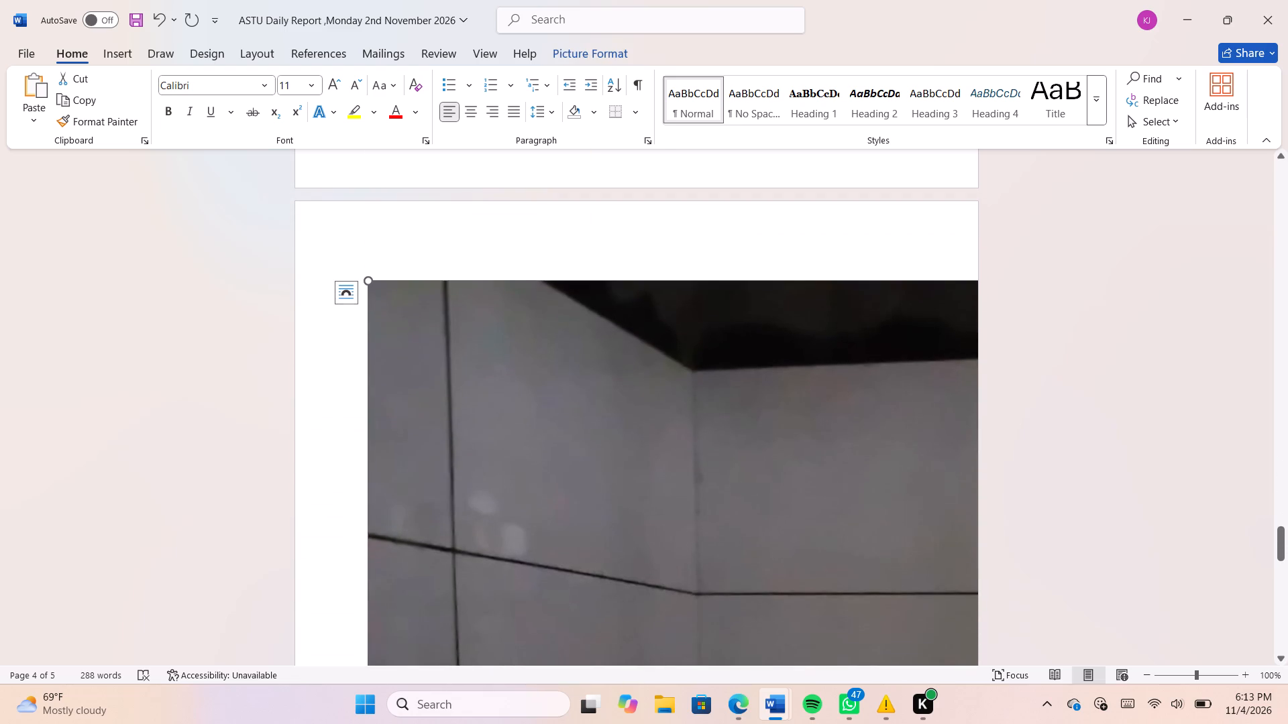
pyautogui.moveTo(367, 280); pyautogui.dragTo(661, 402)
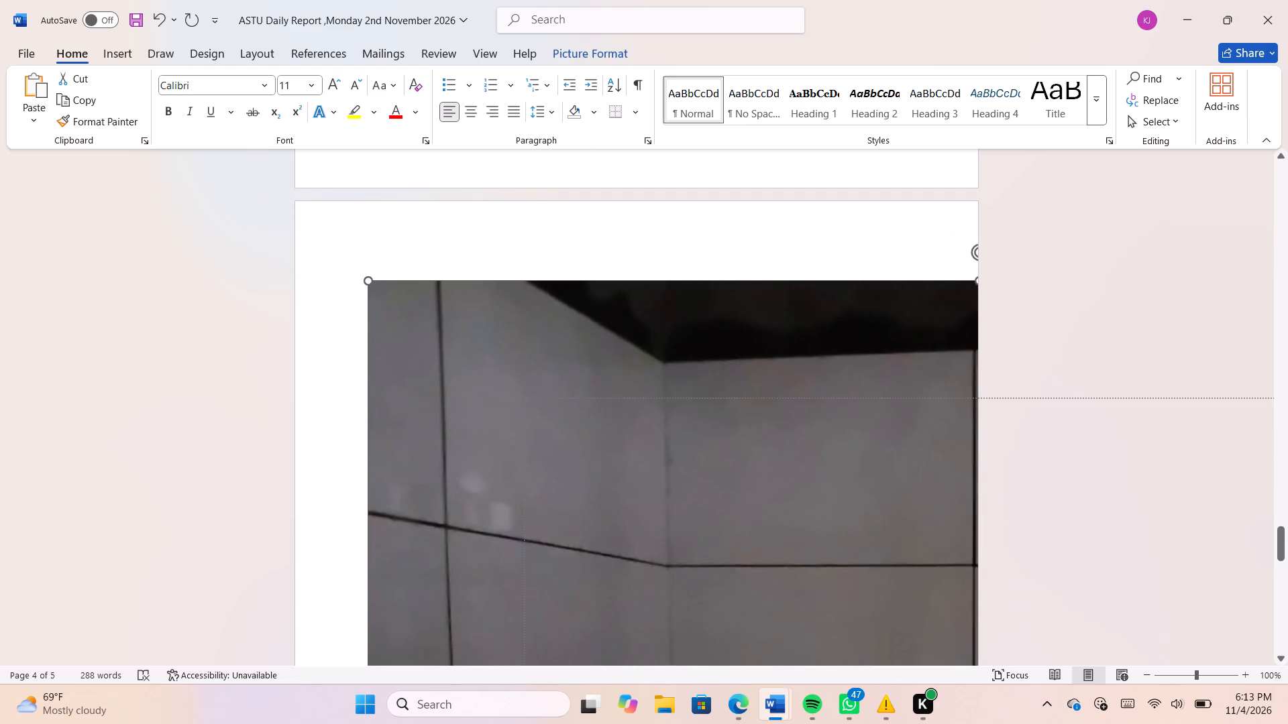
pyautogui.moveTo(661, 402); pyautogui.dragTo(898, 550)
pyautogui.scroll(3, 662, 398)
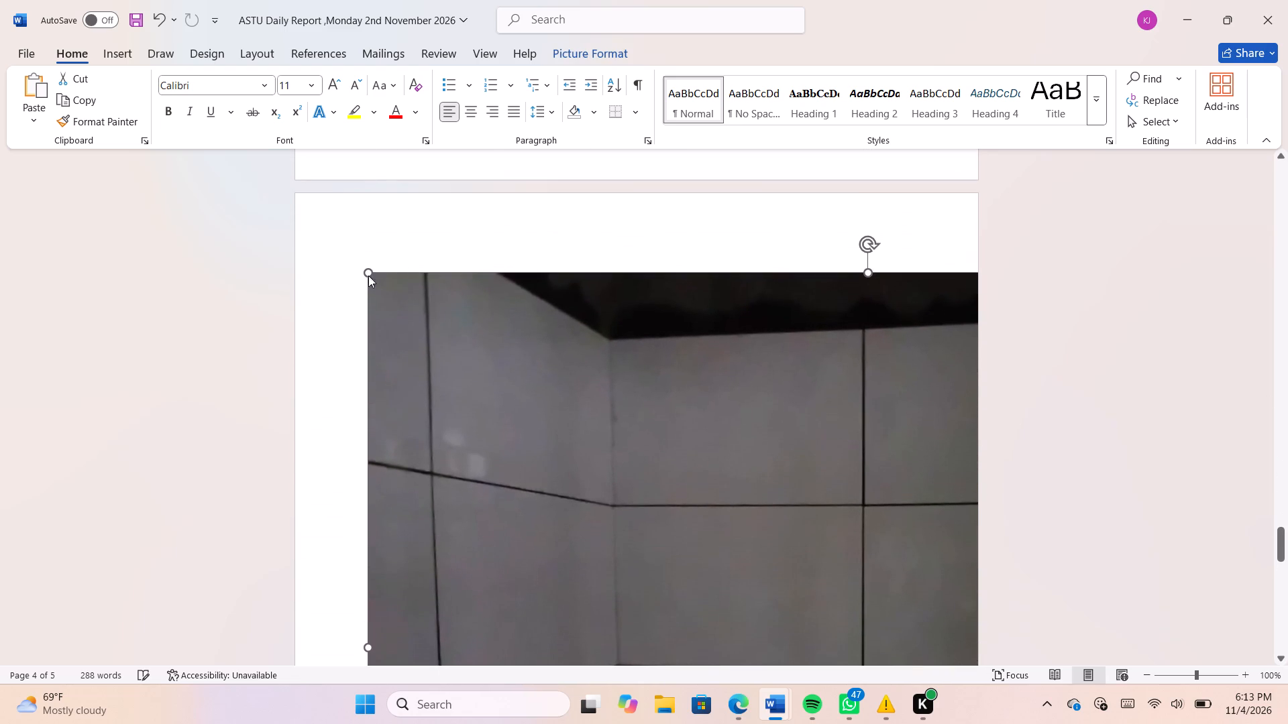
pyautogui.moveTo(368, 275); pyautogui.dragTo(735, 583)
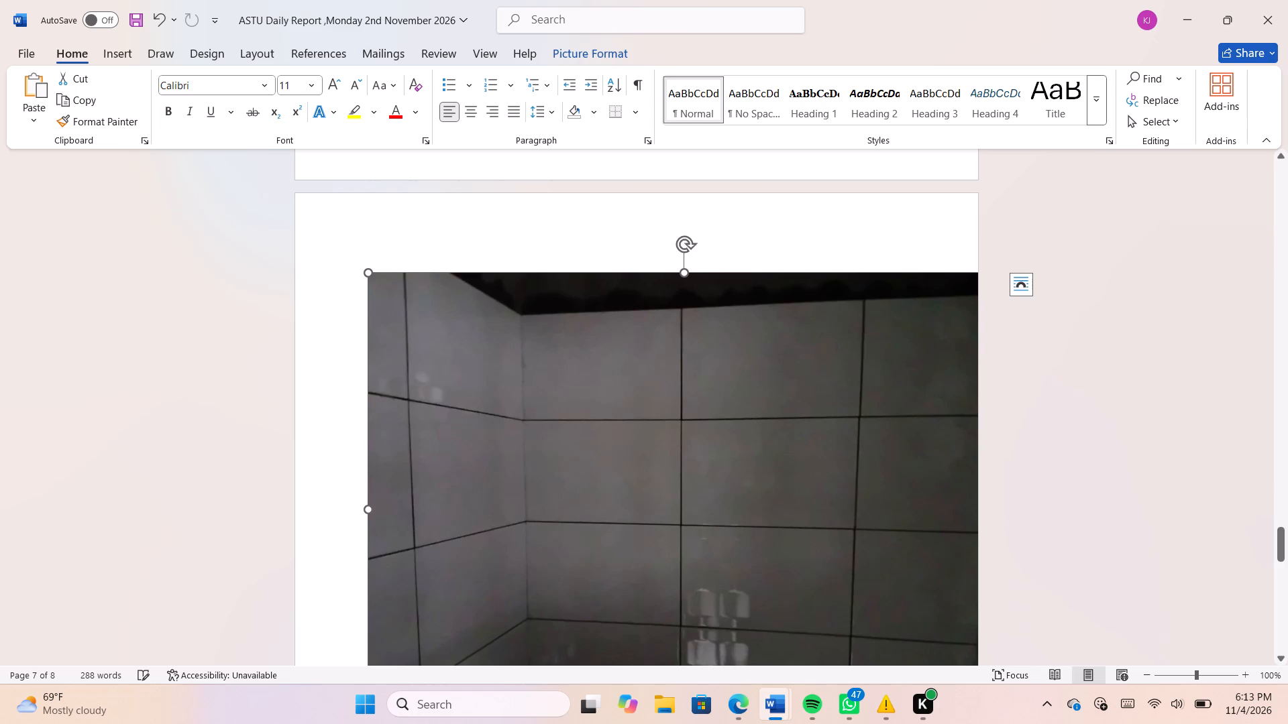
pyautogui.moveTo(363, 270); pyautogui.dragTo(863, 607)
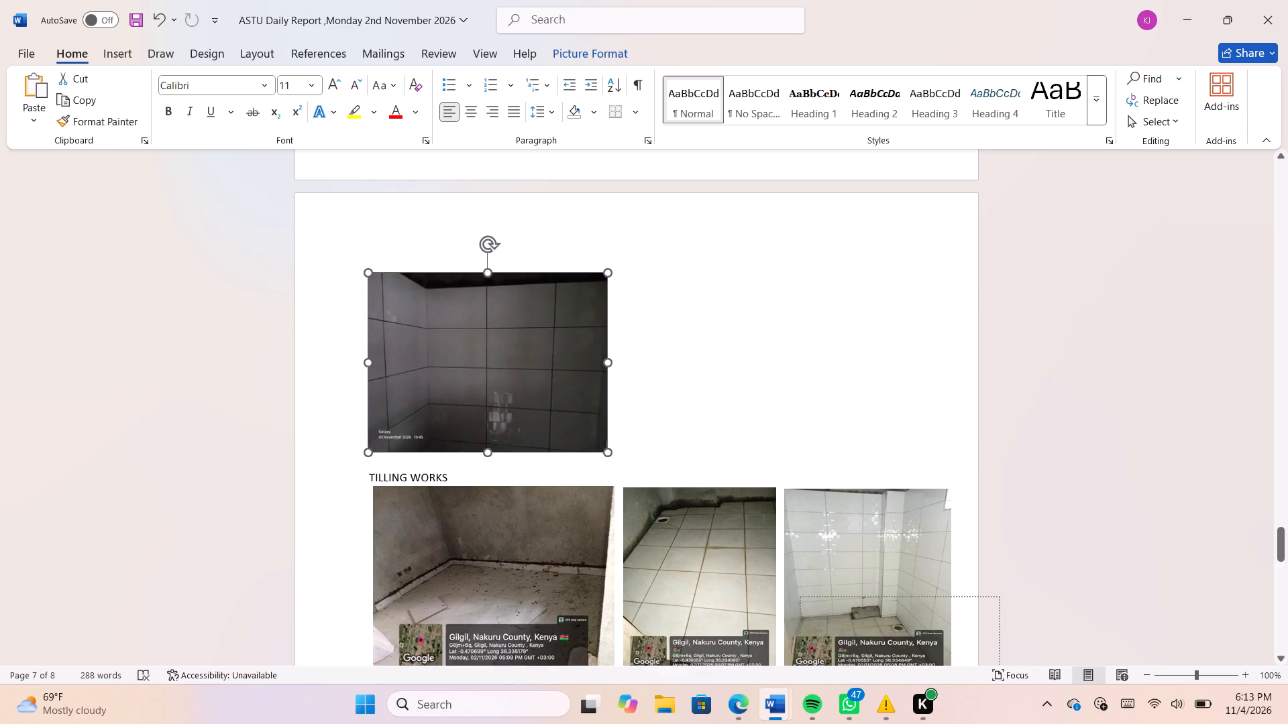
pyautogui.moveTo(863, 607); pyautogui.dragTo(875, 615)
pyautogui.scroll(2, 742, 467)
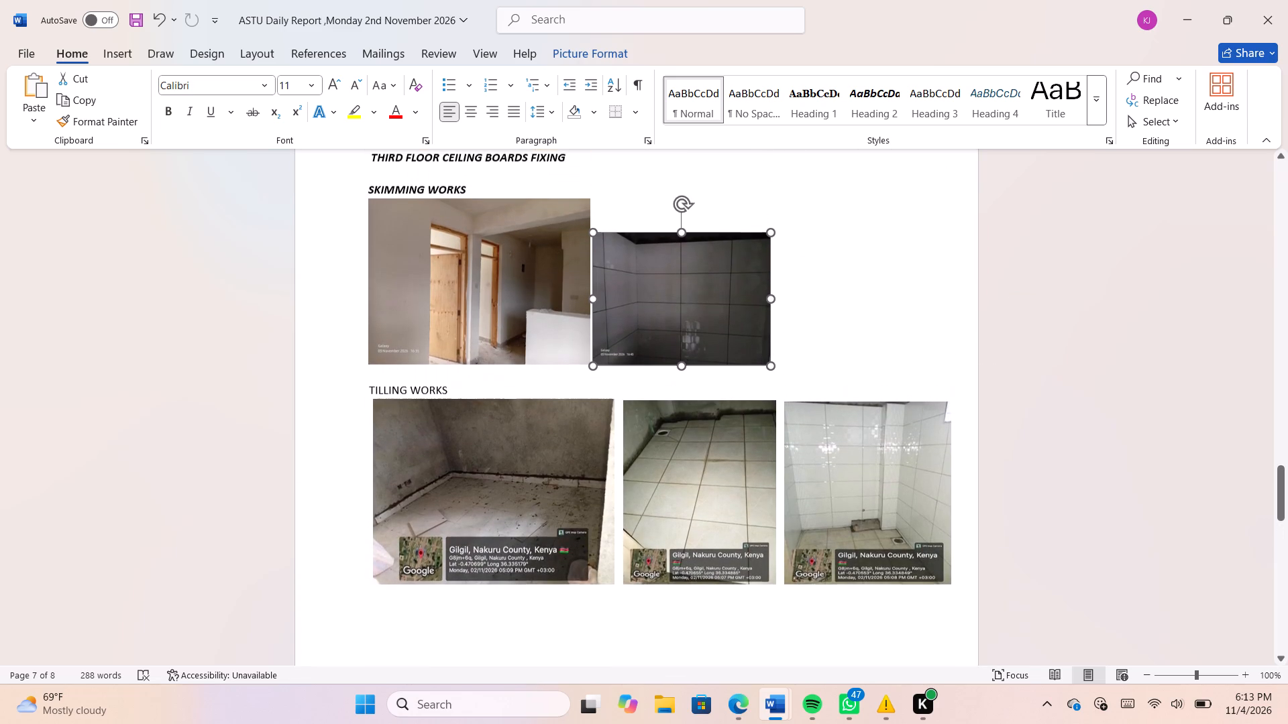
pyautogui.scroll(1, 767, 393)
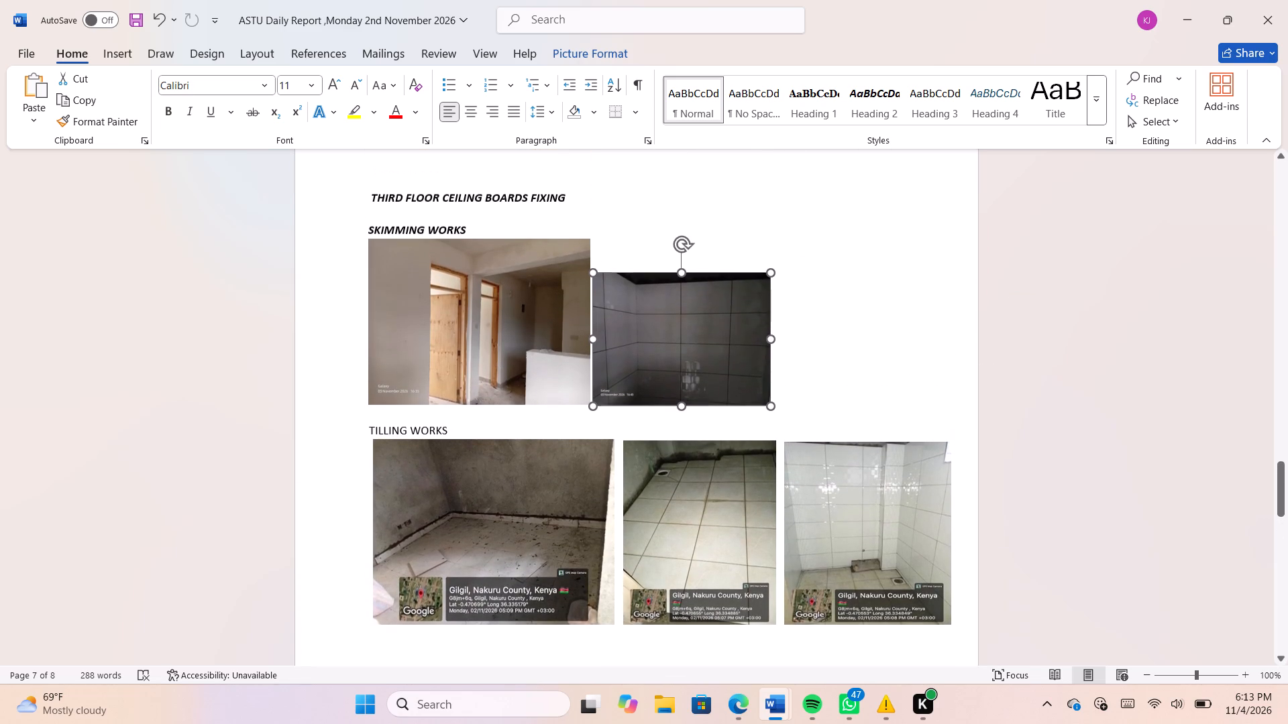
# Insert a line break between the door photo and the tiled-wall photo so the tiled-wall photo sits on its own line below.
pyautogui.click(792, 392)
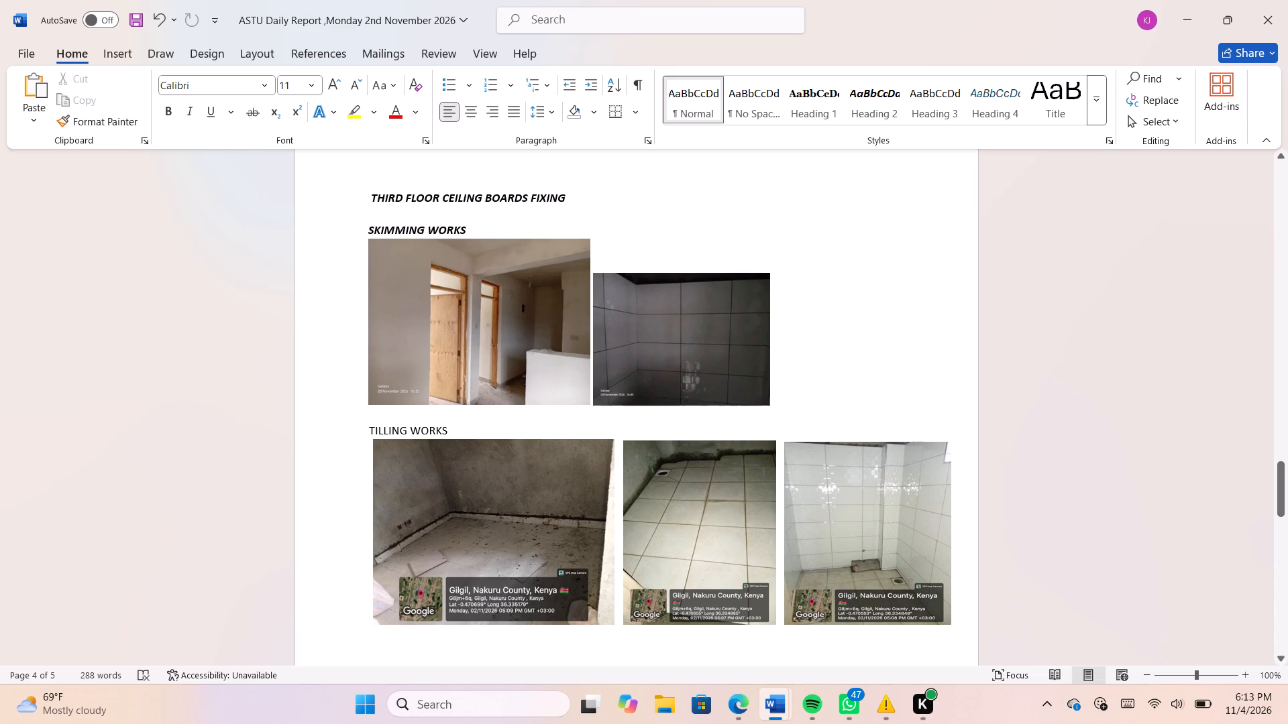
pyautogui.click(590, 407)
pyautogui.click(594, 409)
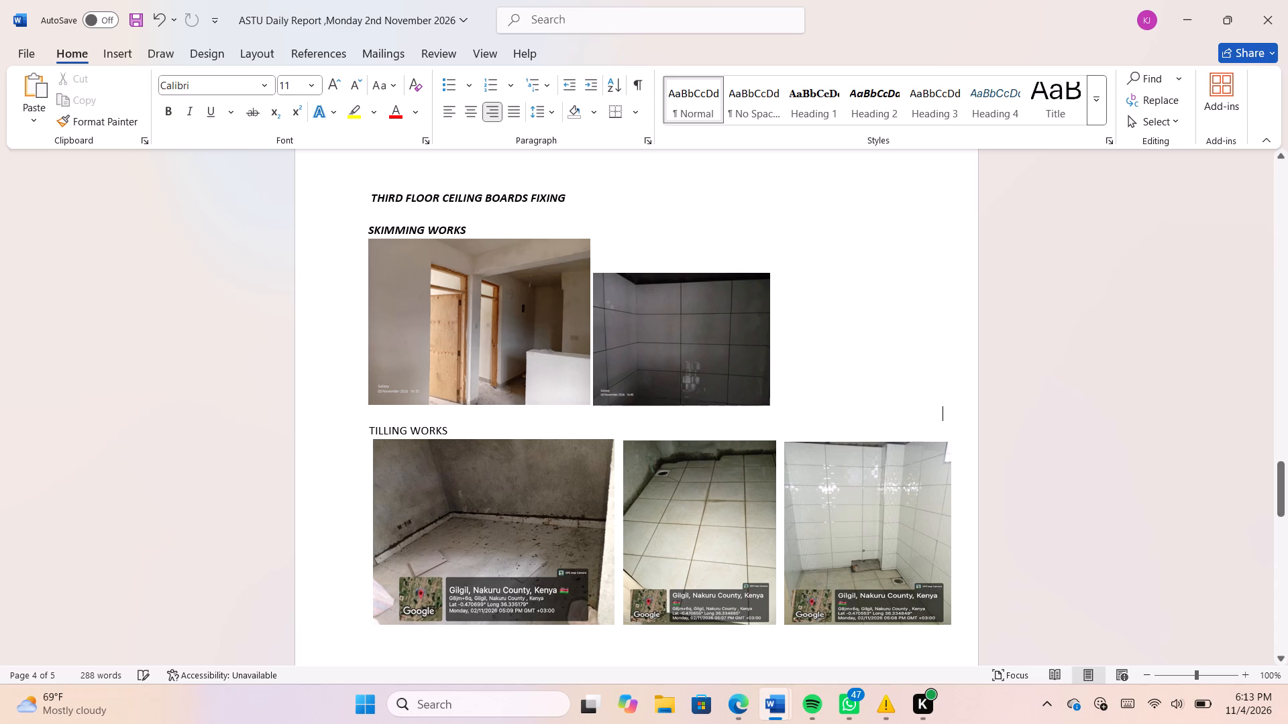
pyautogui.click(594, 400)
pyautogui.press('Return')
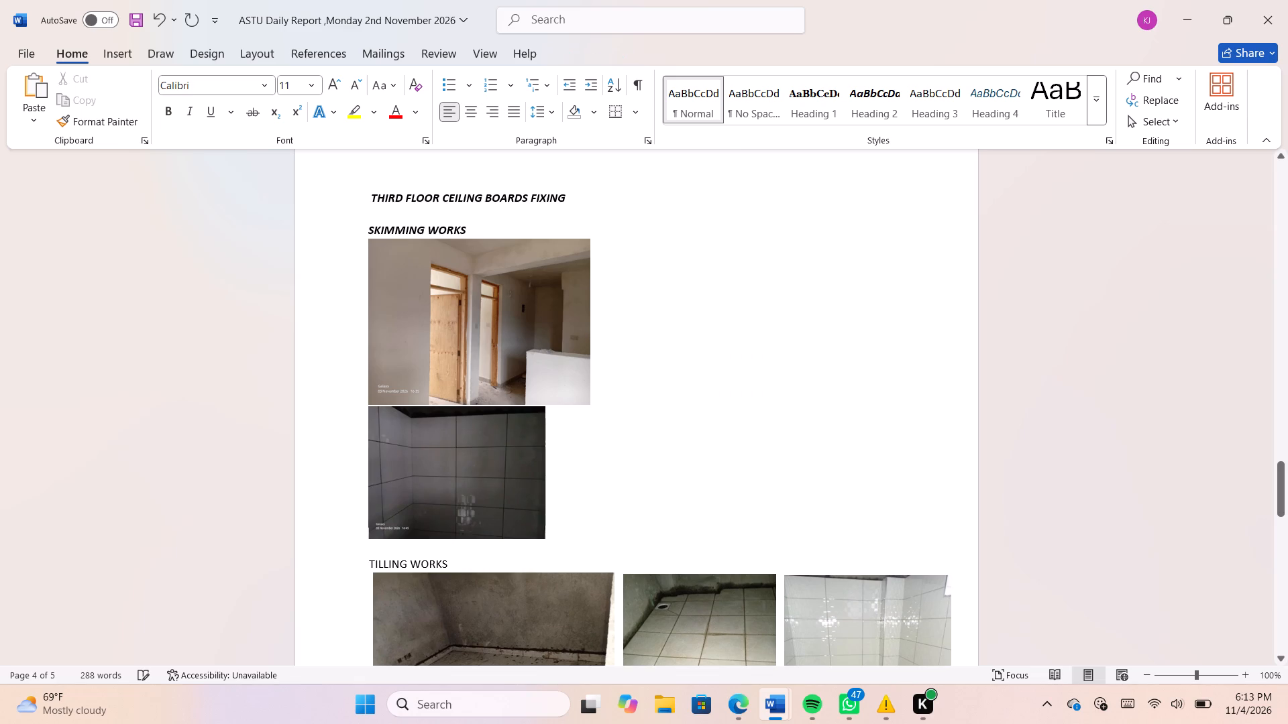
# Review the photo sections from SKIMMING WORKS through TILLING WORKS to STAIRCASE RAIL FABRICATION at the end of the report.
pyautogui.click(634, 365)
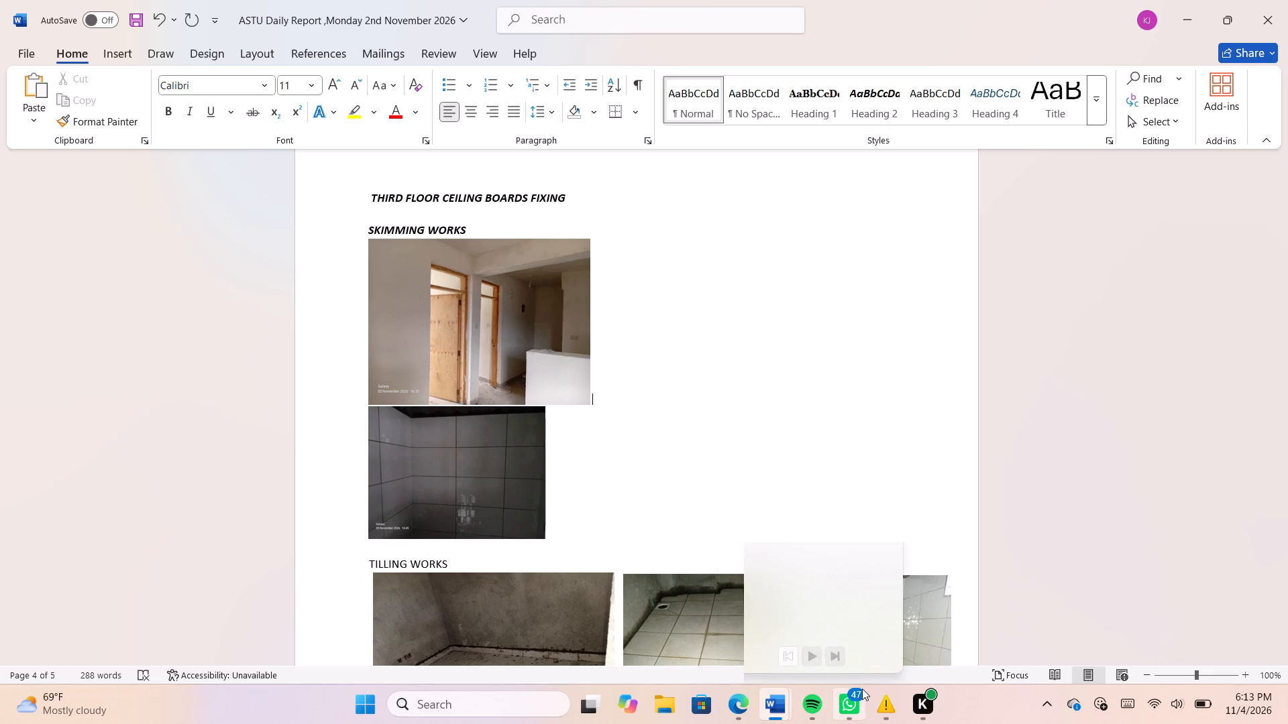
pyautogui.scroll(-3, 596, 587)
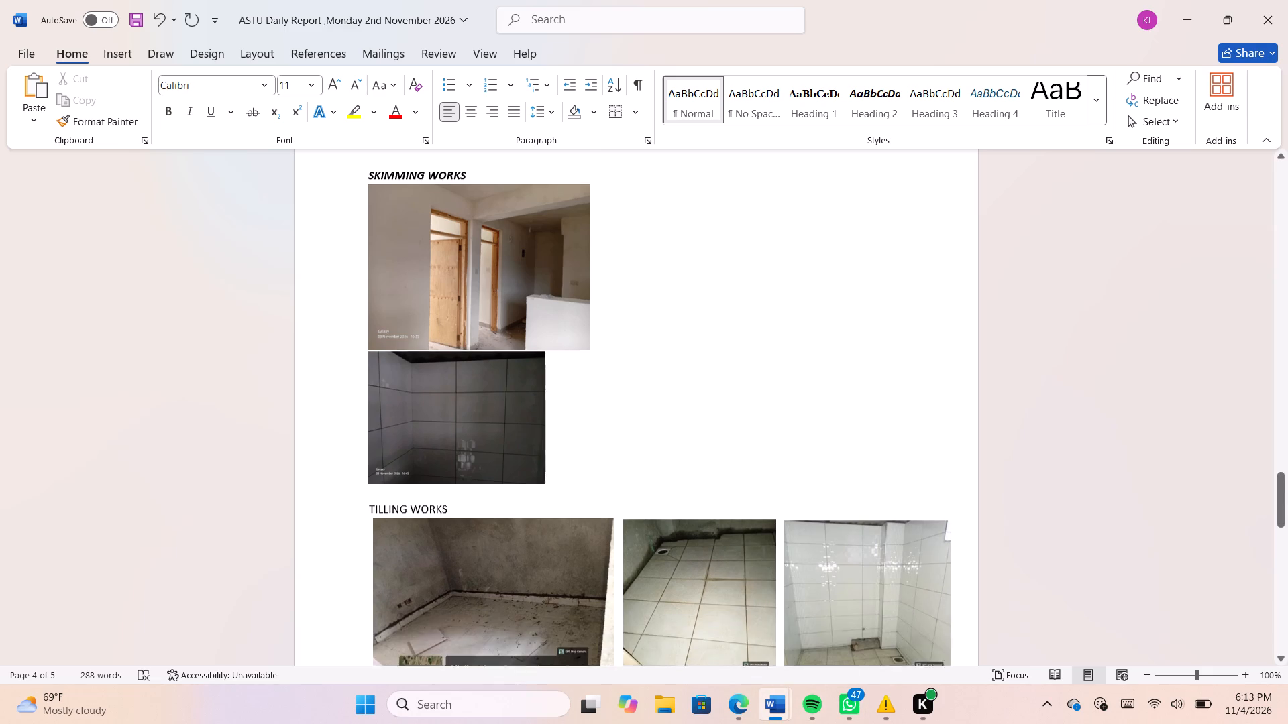
pyautogui.scroll(-9, 598, 589)
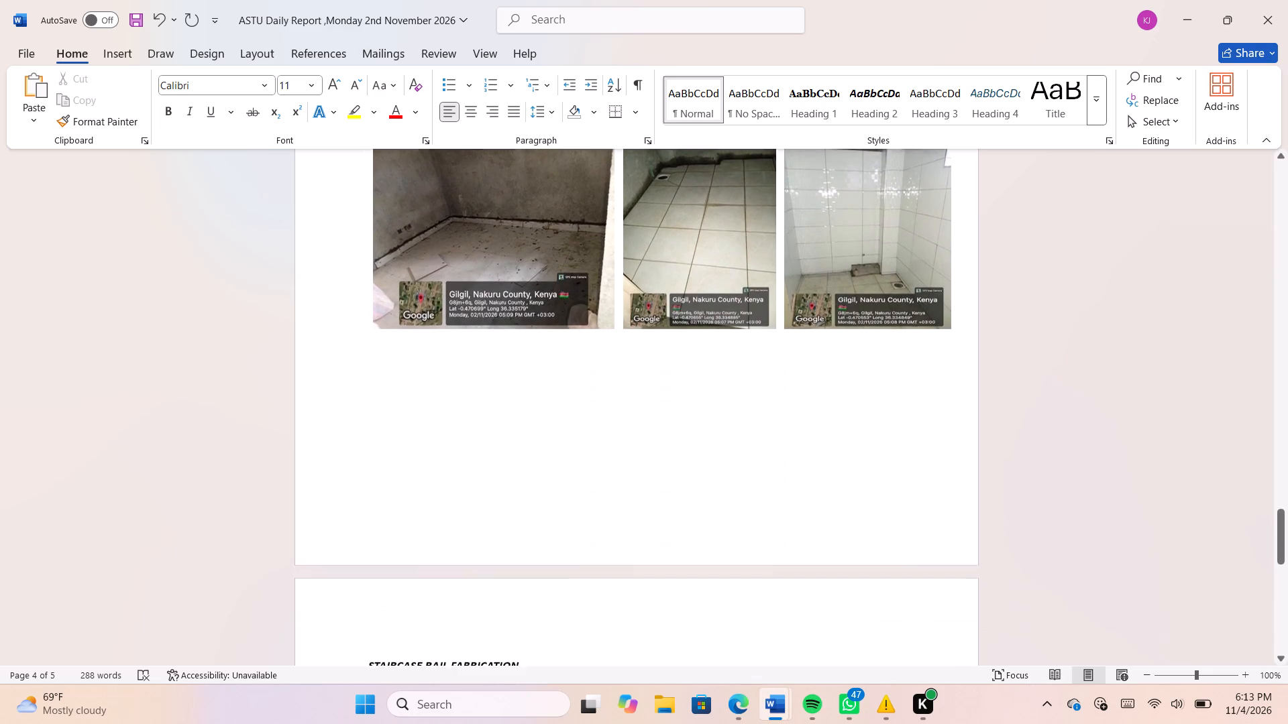
pyautogui.scroll(-20, 633, 585)
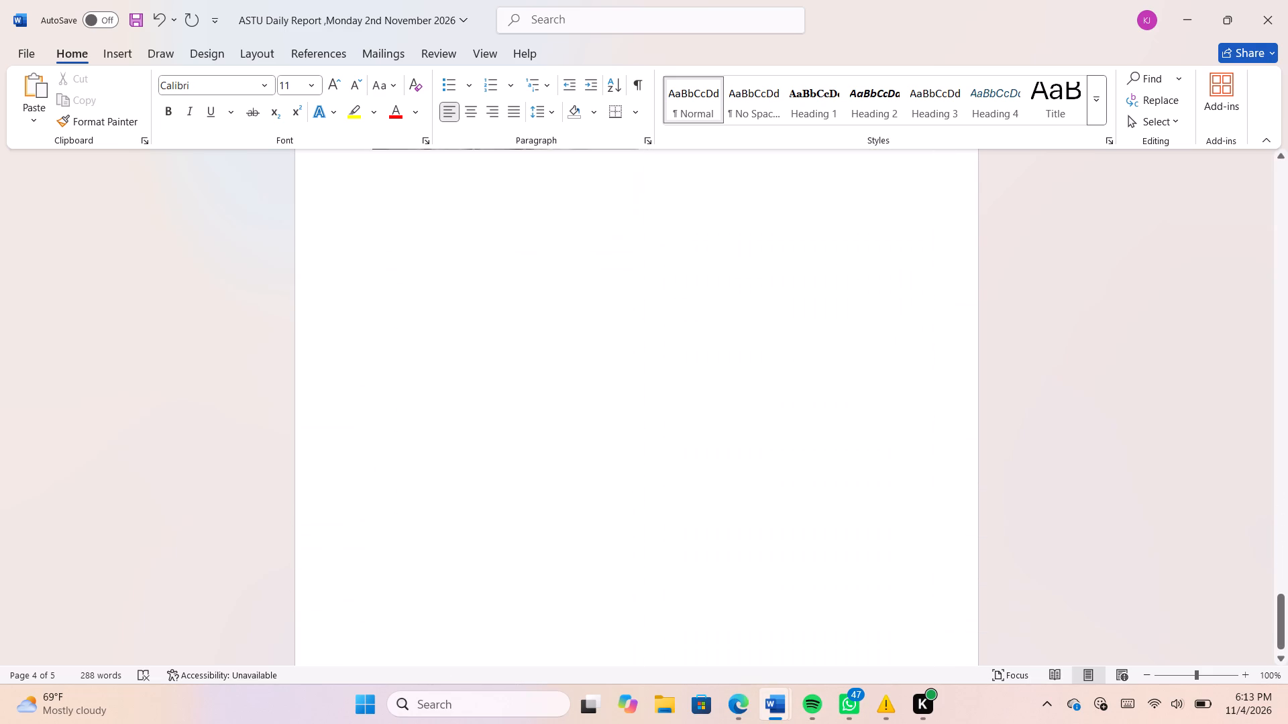
pyautogui.scroll(-15, 642, 566)
pyautogui.scroll(12, 650, 536)
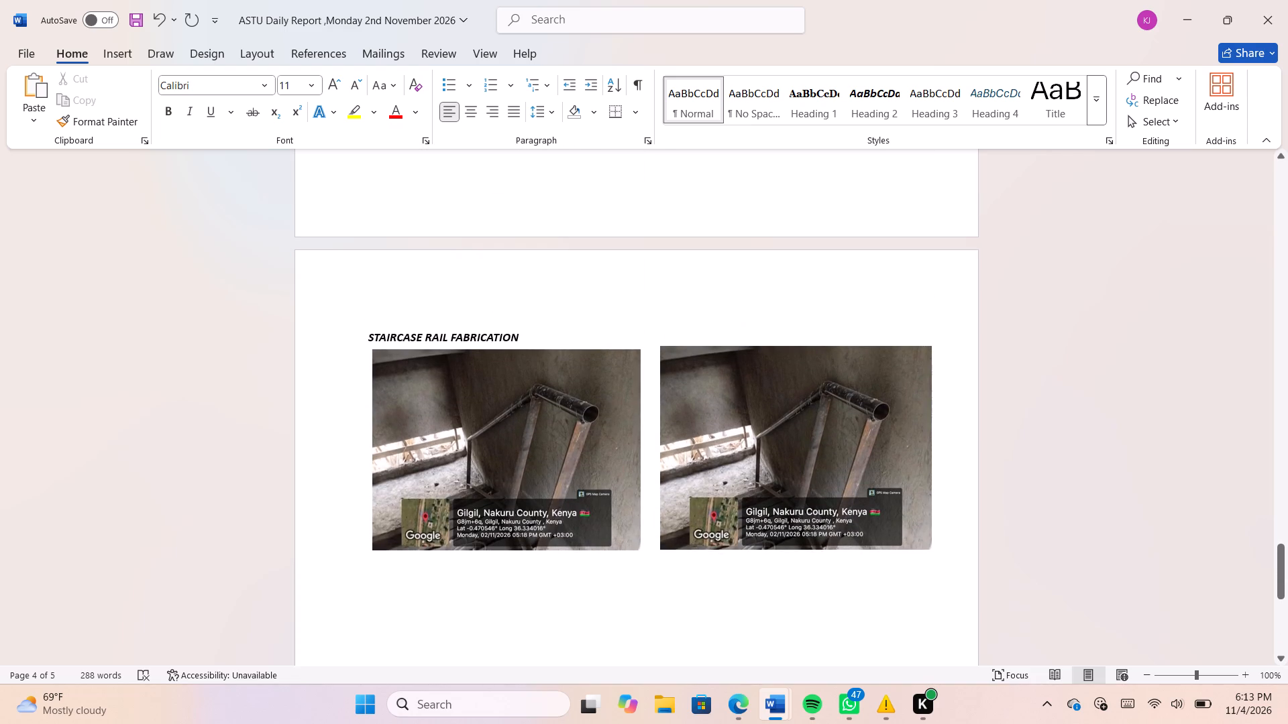
pyautogui.scroll(19, 605, 489)
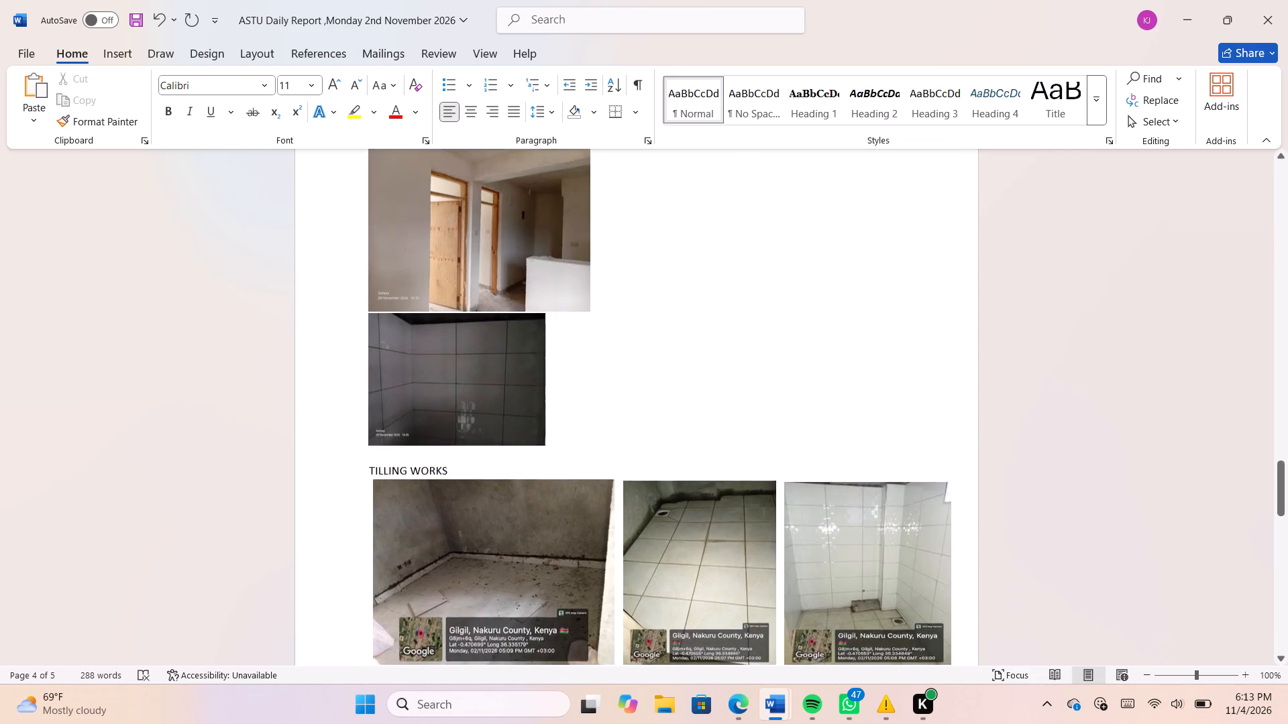
pyautogui.scroll(7, 630, 487)
pyautogui.scroll(-8, 559, 520)
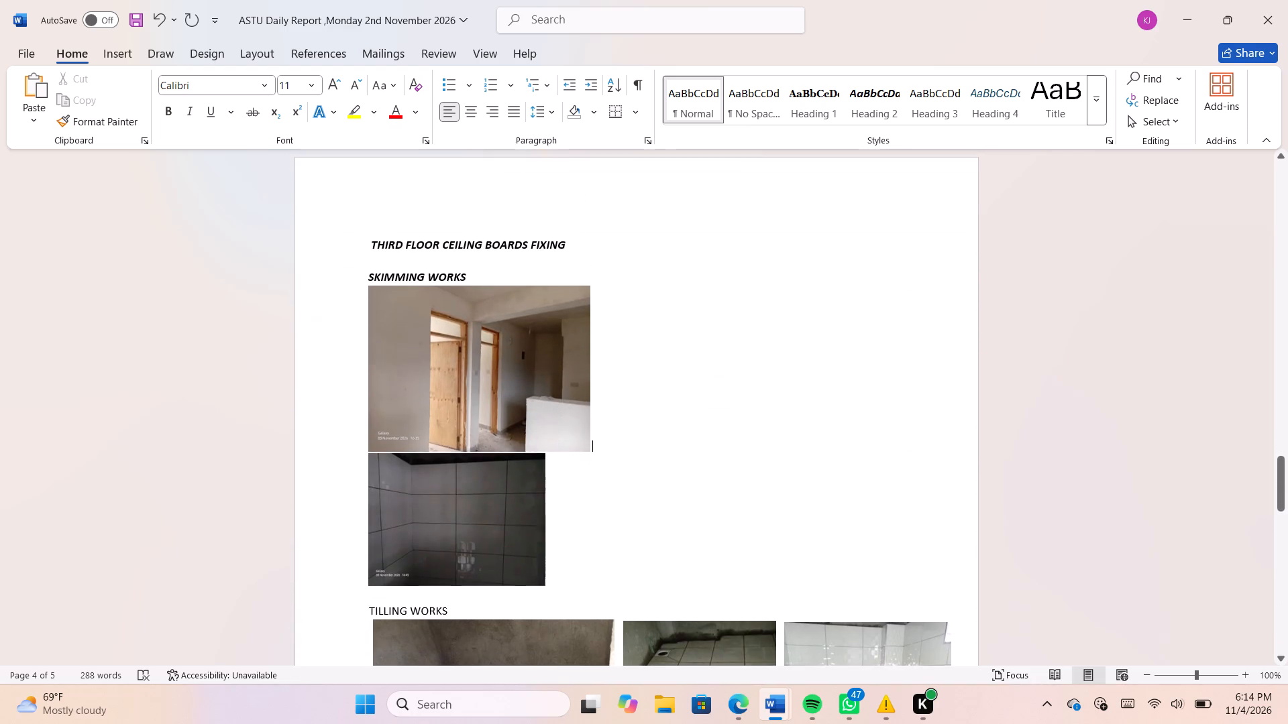
# Insert a blank line between the door photo and the tiled-wall photo under SKIMMING WORKS.
pyautogui.scroll(-2, 551, 533)
pyautogui.click(492, 386)
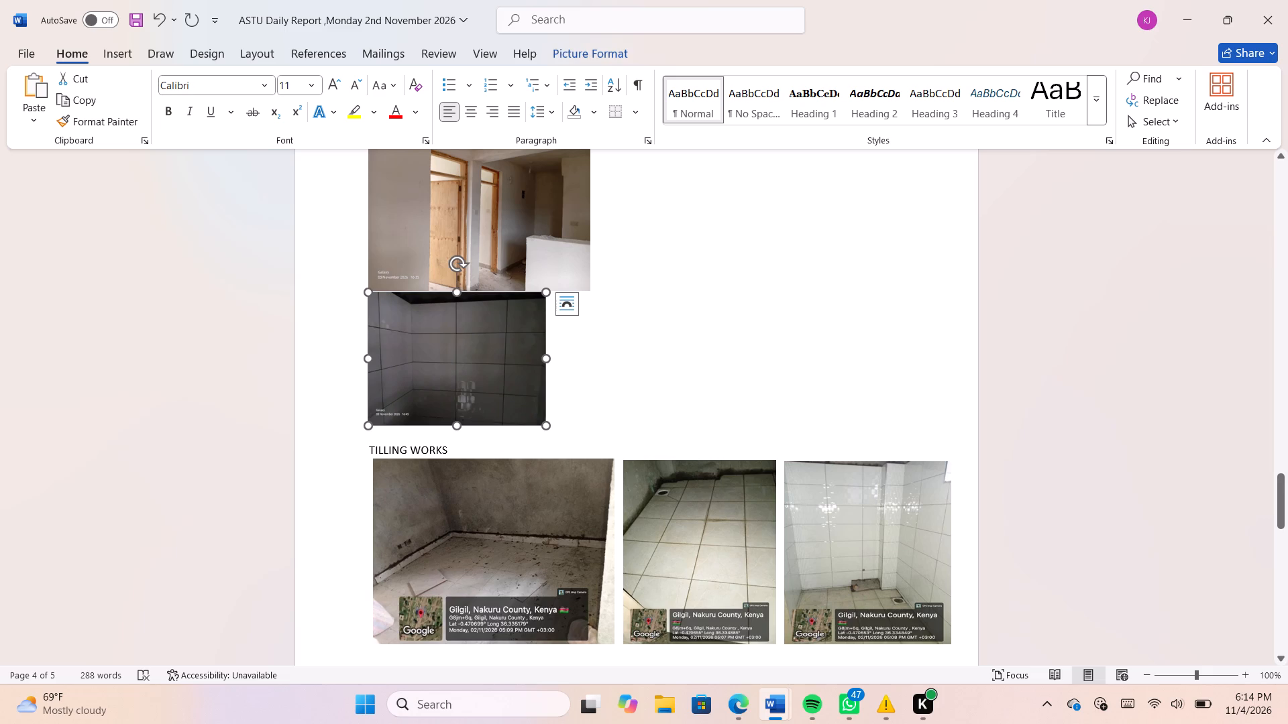
pyautogui.press('Return')
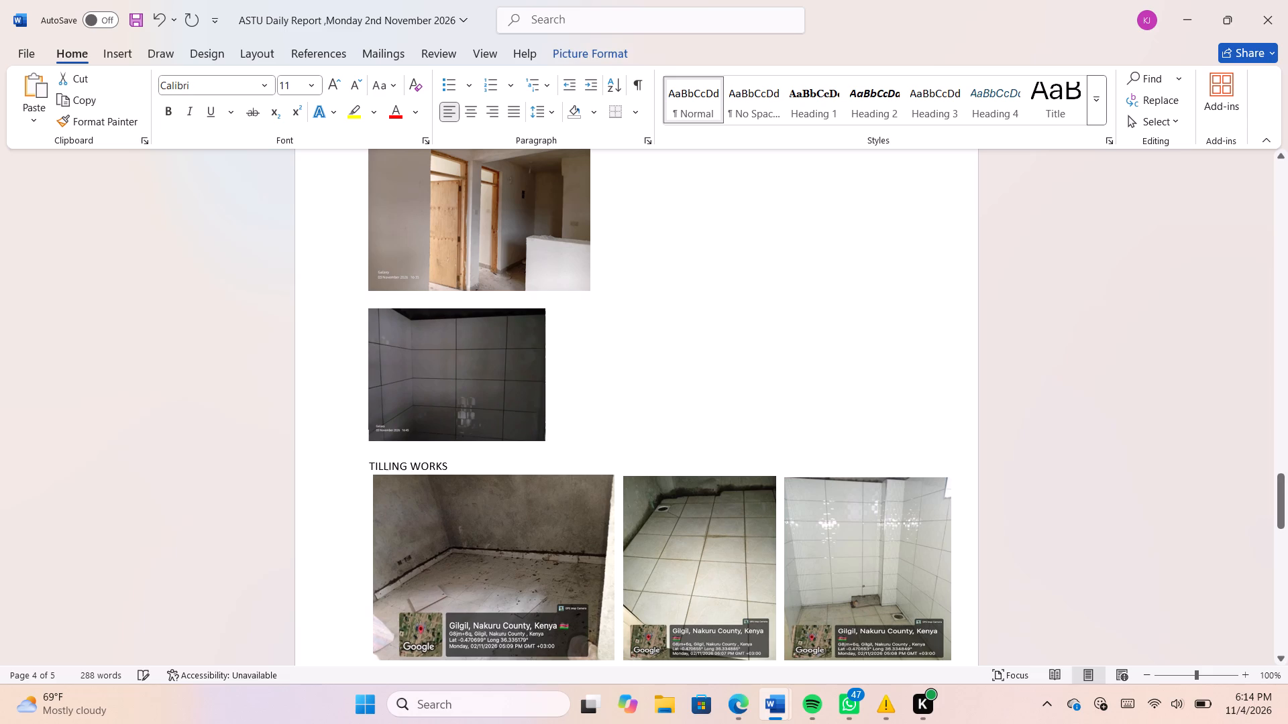
# Enlarge the tiled-wall photo under SKIMMING WORKS proportionally until it is about as wide as the door photo above it.
pyautogui.click(441, 400)
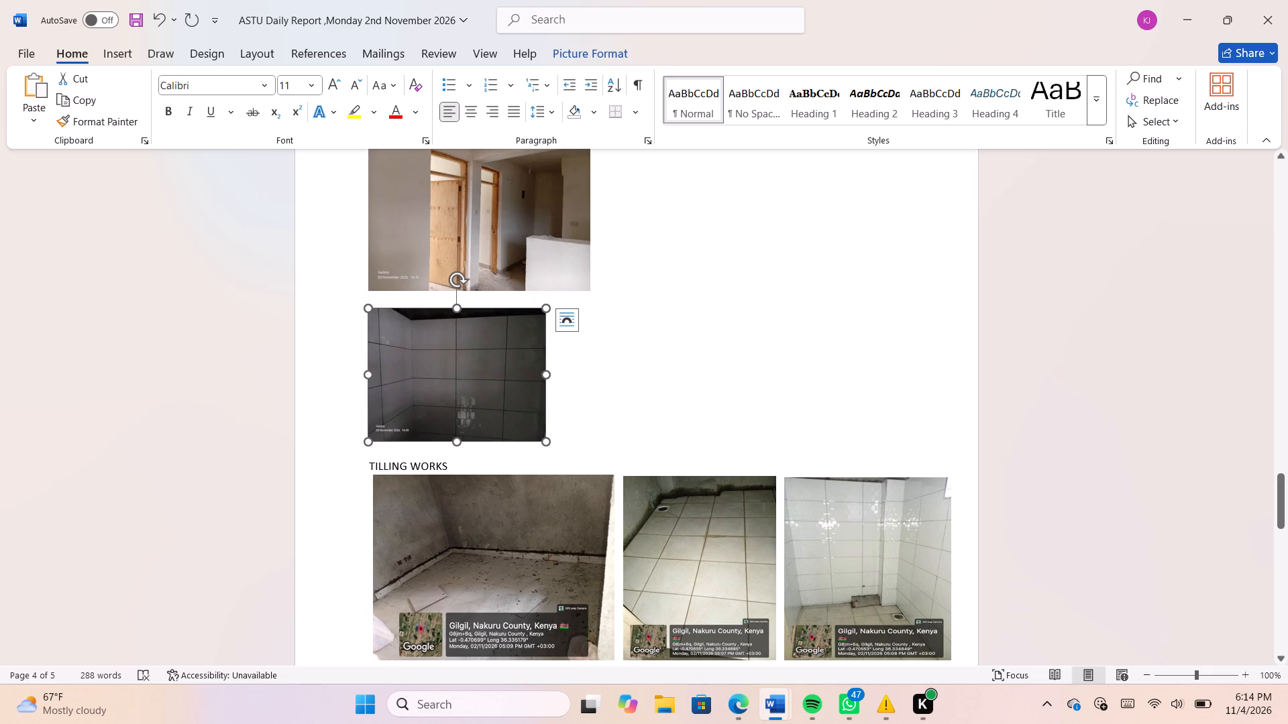
pyautogui.moveTo(548, 441); pyautogui.dragTo(566, 472)
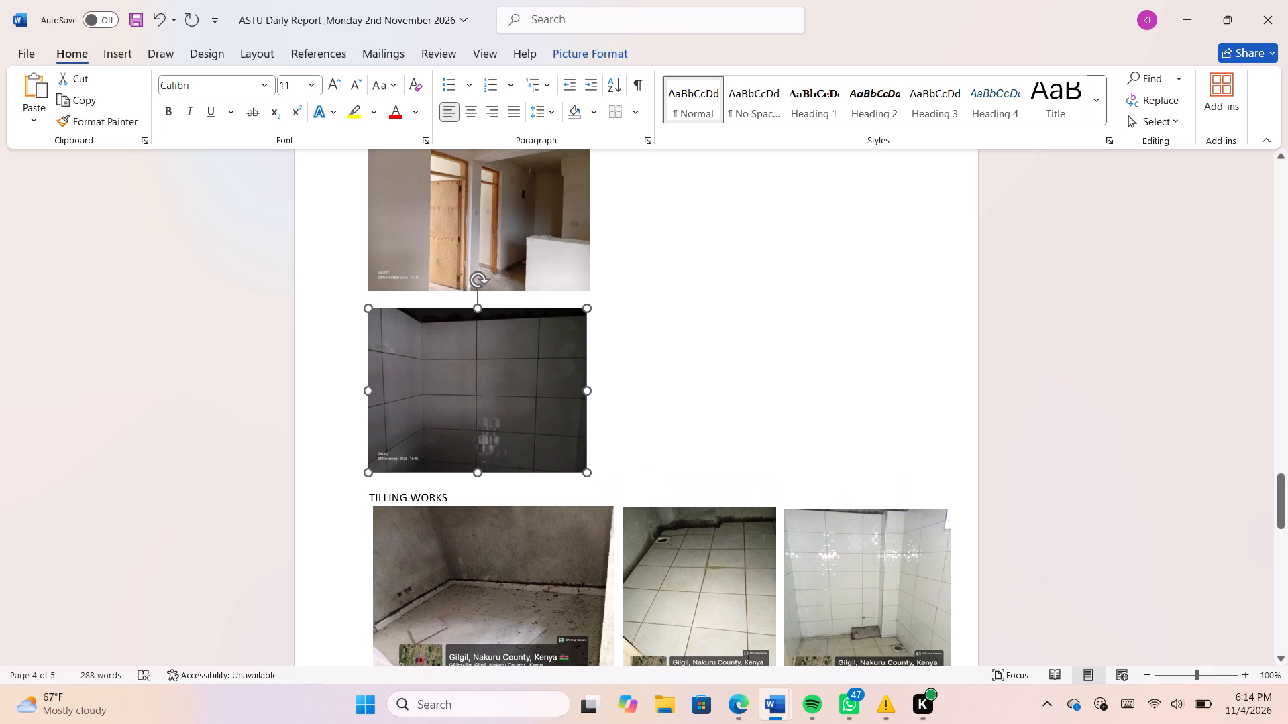
pyautogui.moveTo(566, 472); pyautogui.dragTo(567, 475)
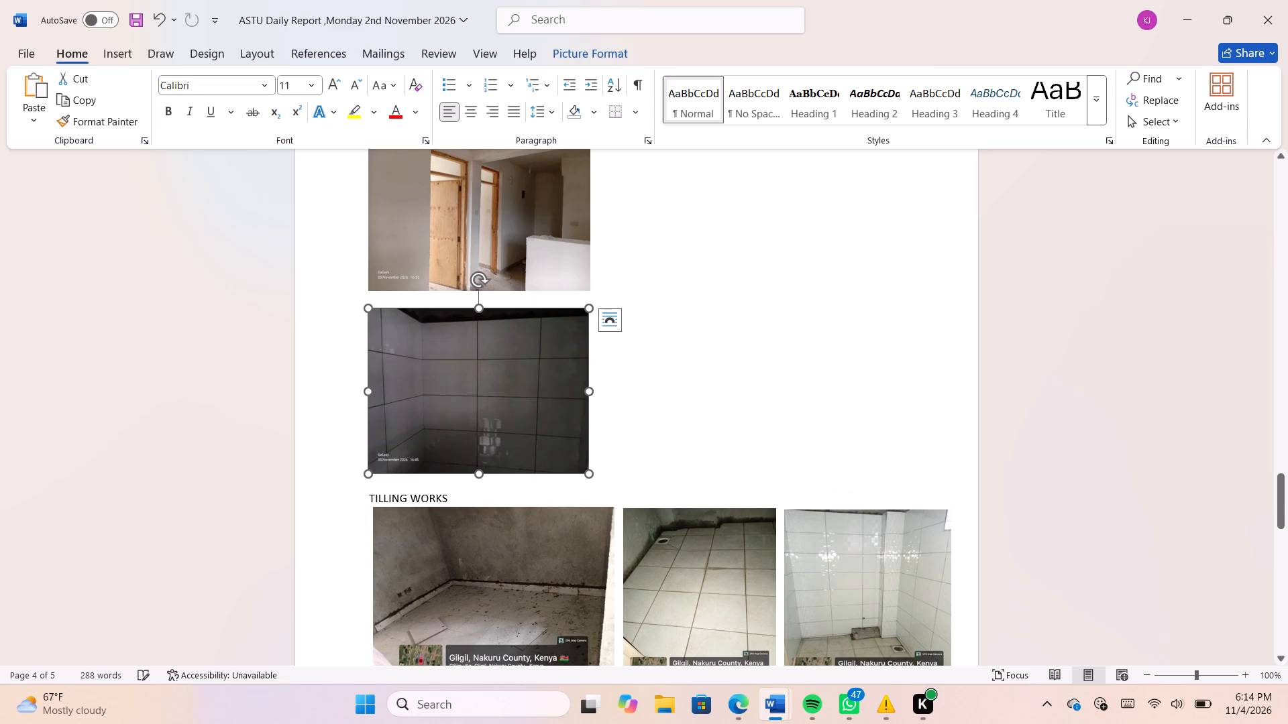
pyautogui.click(602, 469)
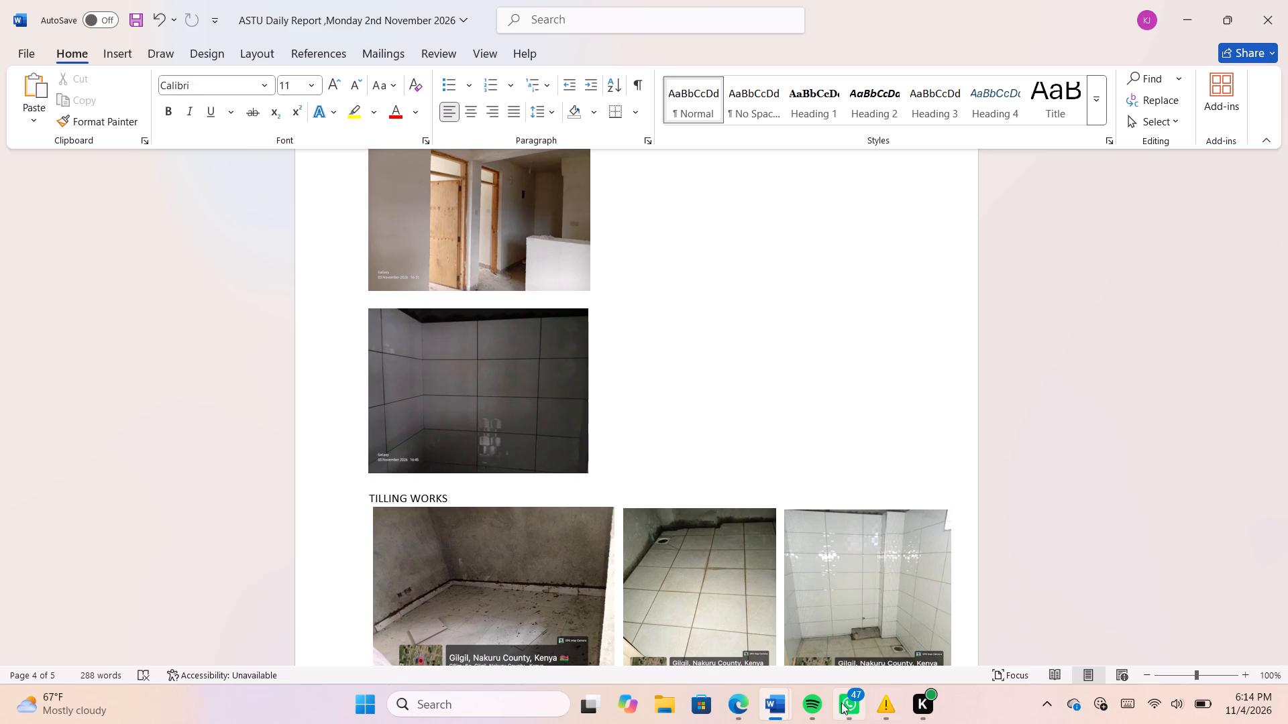
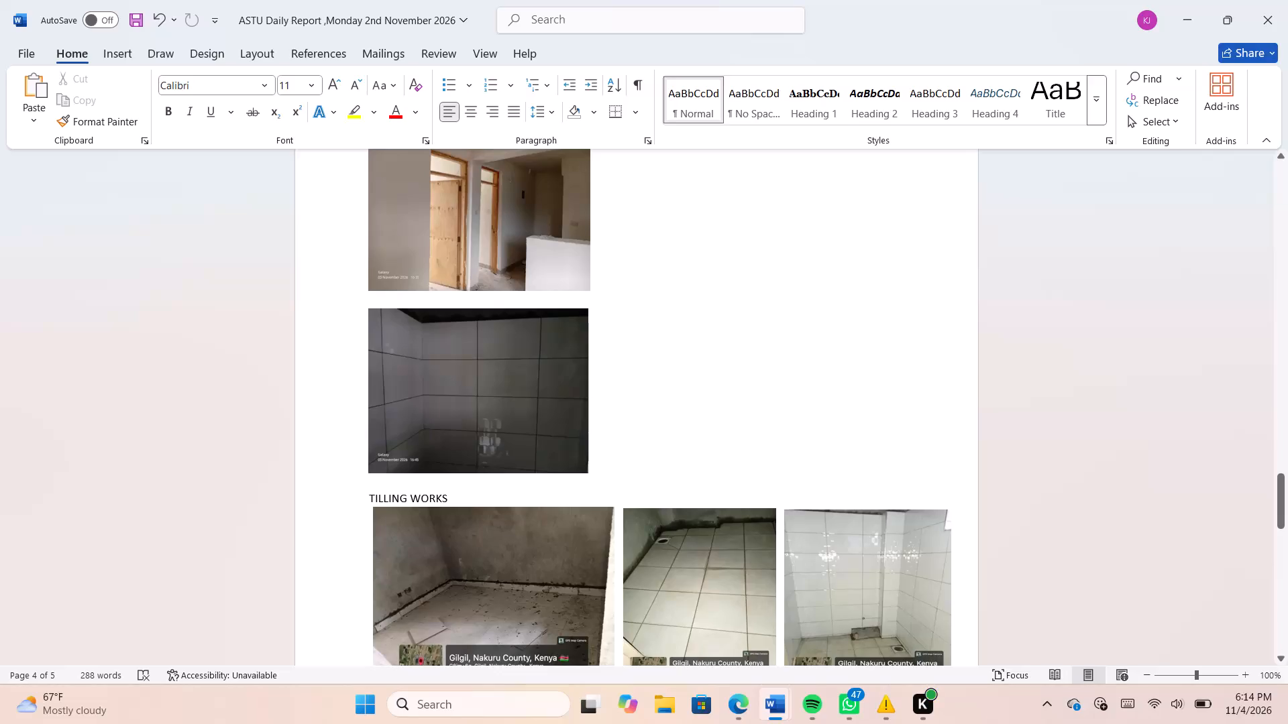
# Add three spaces after the tiled-wall photo under SKIMMING WORKS and paste the copied photo there as a picture.
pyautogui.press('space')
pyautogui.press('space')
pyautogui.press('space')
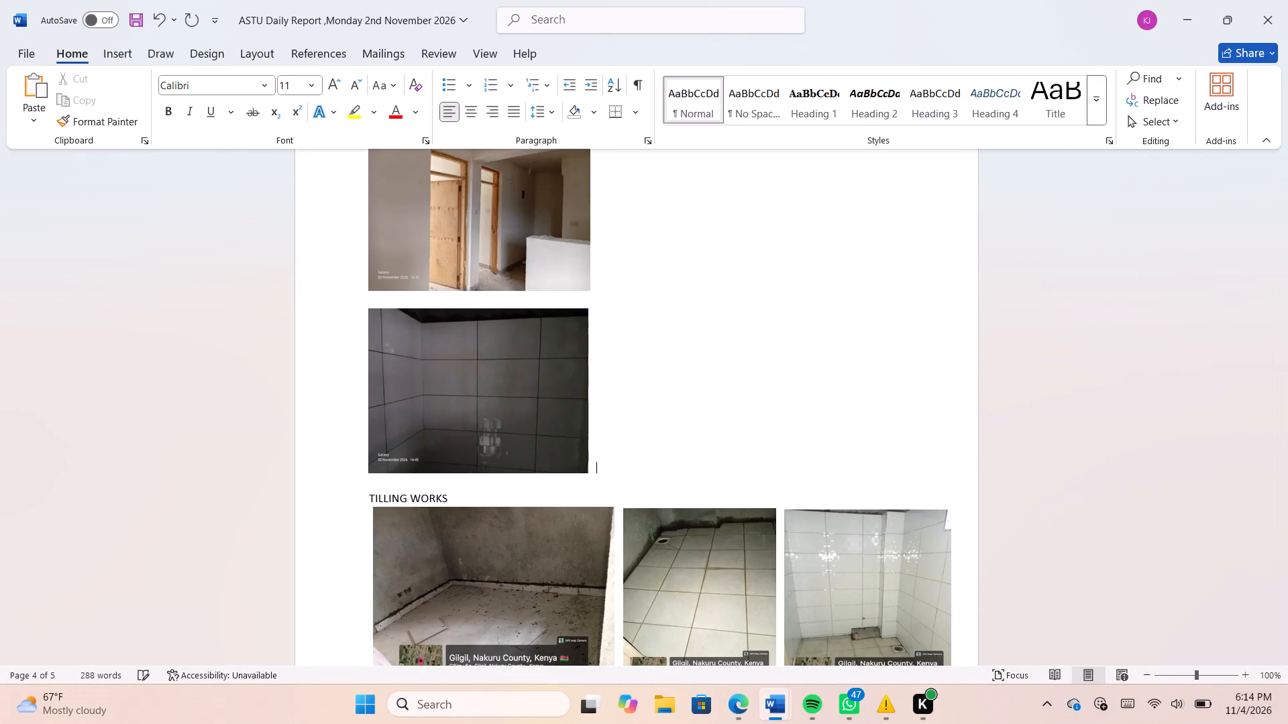
pyautogui.rightClick(597, 468)
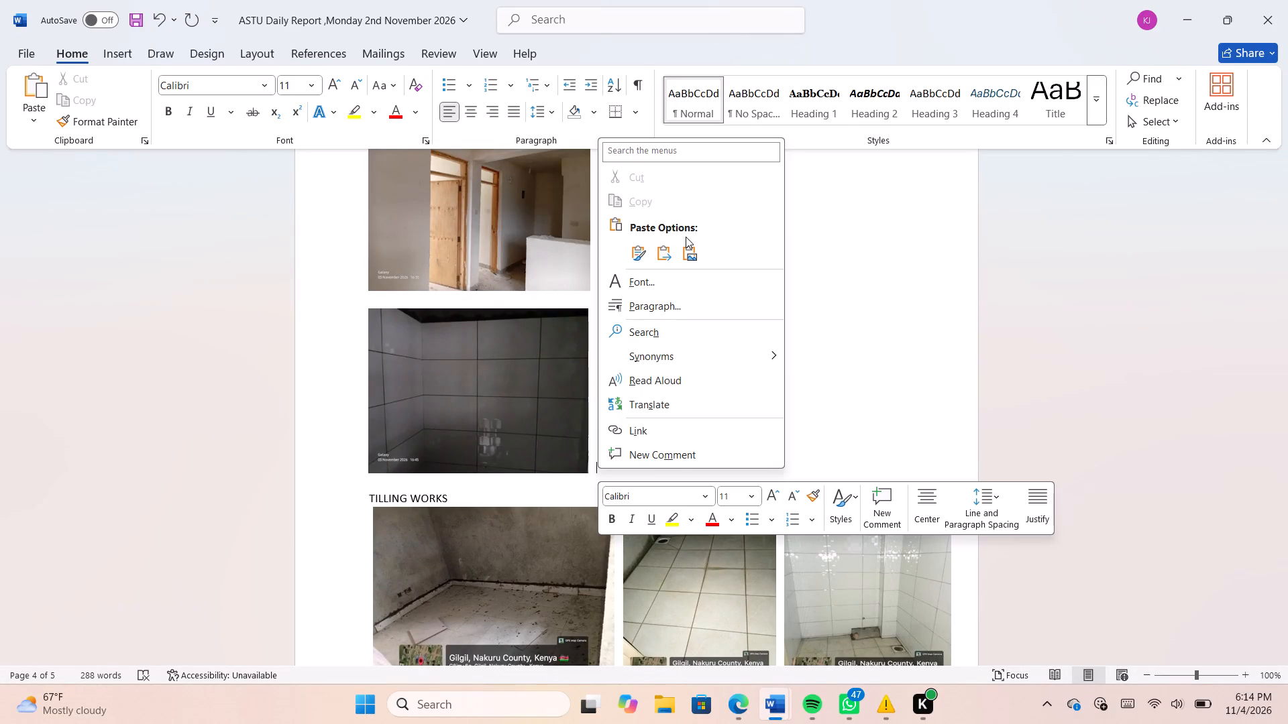
pyautogui.click(681, 243)
pyautogui.scroll(-19, 610, 418)
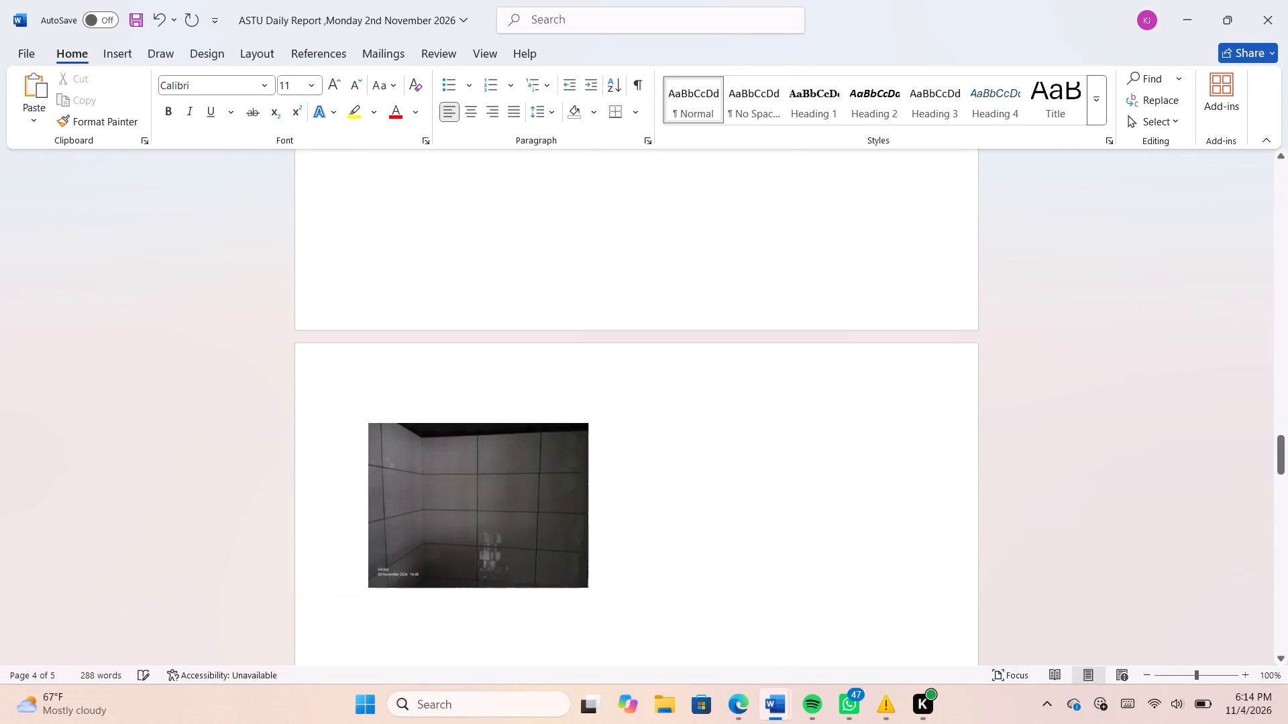
# Shrink the oversized photo of the worker tiling the kitchen wall proportionally until it fits beside the dark tiled-wall photo.
pyautogui.scroll(-10, 593, 447)
pyautogui.scroll(1, 584, 446)
pyautogui.scroll(-10, 579, 438)
pyautogui.click(558, 448)
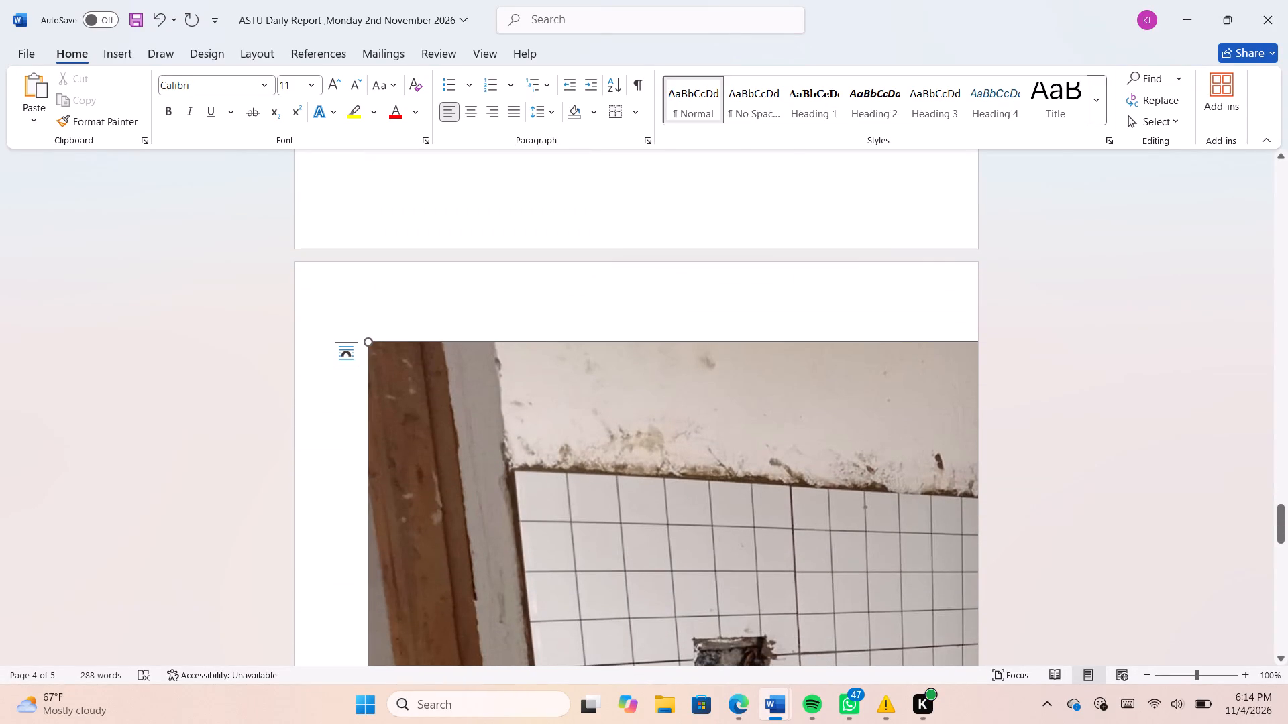
pyautogui.moveTo(366, 337); pyautogui.dragTo(525, 584)
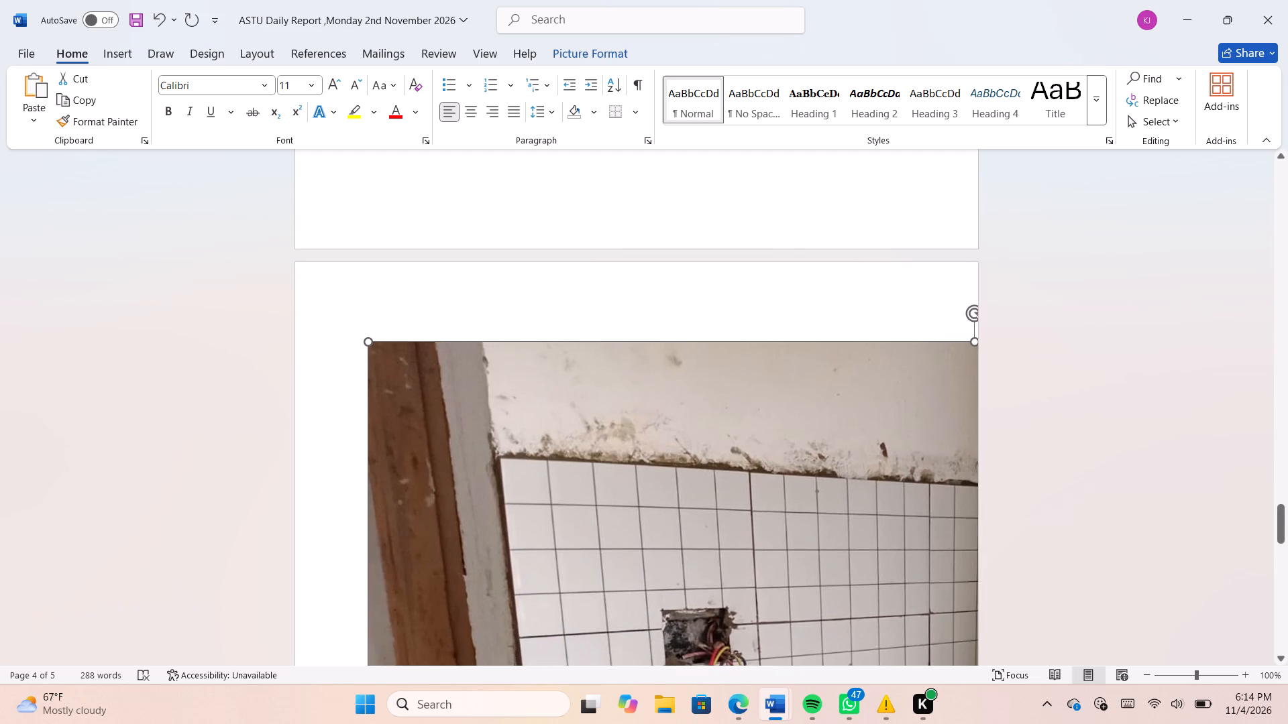
pyautogui.moveTo(525, 584); pyautogui.dragTo(525, 585)
pyautogui.scroll(4, 506, 522)
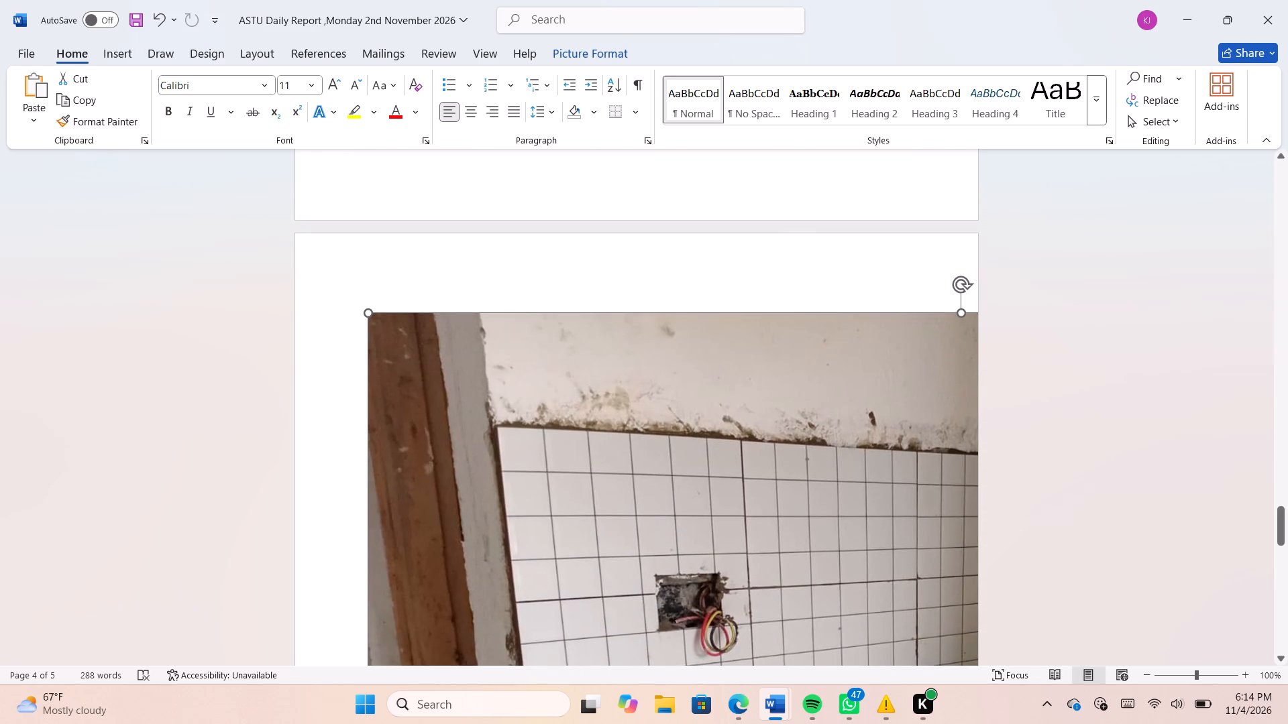
pyautogui.moveTo(368, 312); pyautogui.dragTo(614, 577)
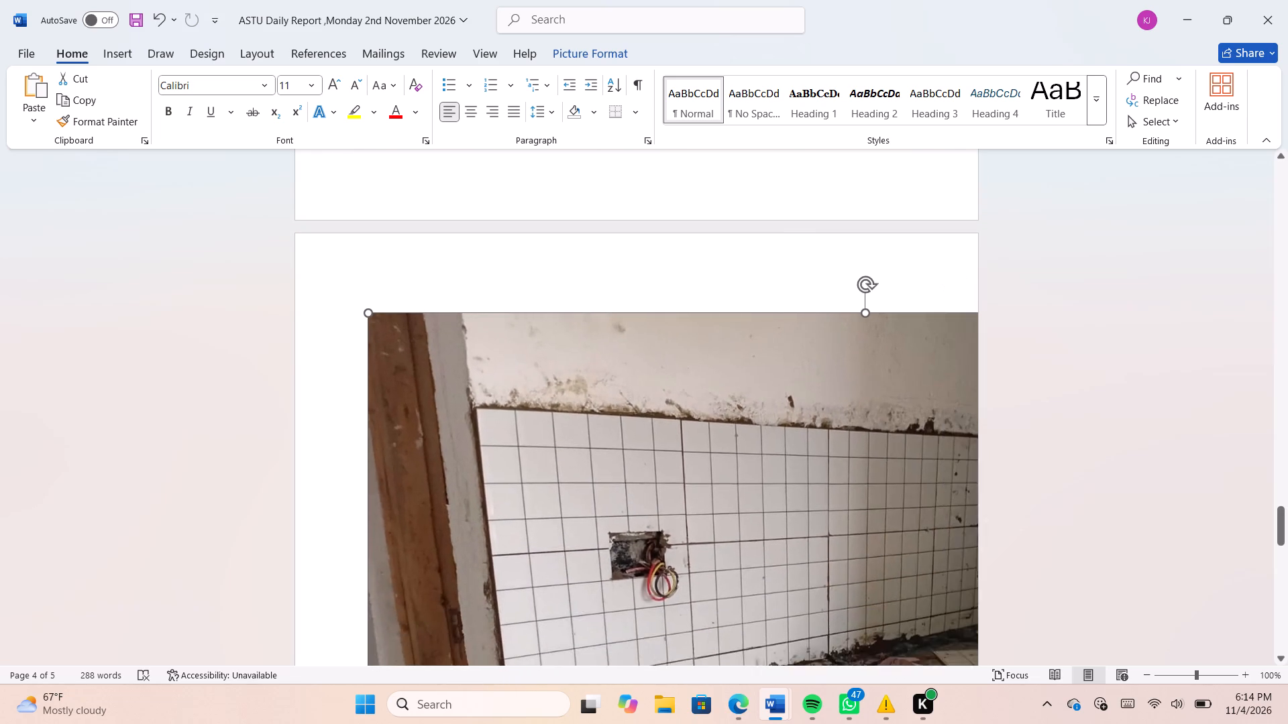
pyautogui.moveTo(614, 577); pyautogui.dragTo(775, 723)
pyautogui.scroll(3, 676, 450)
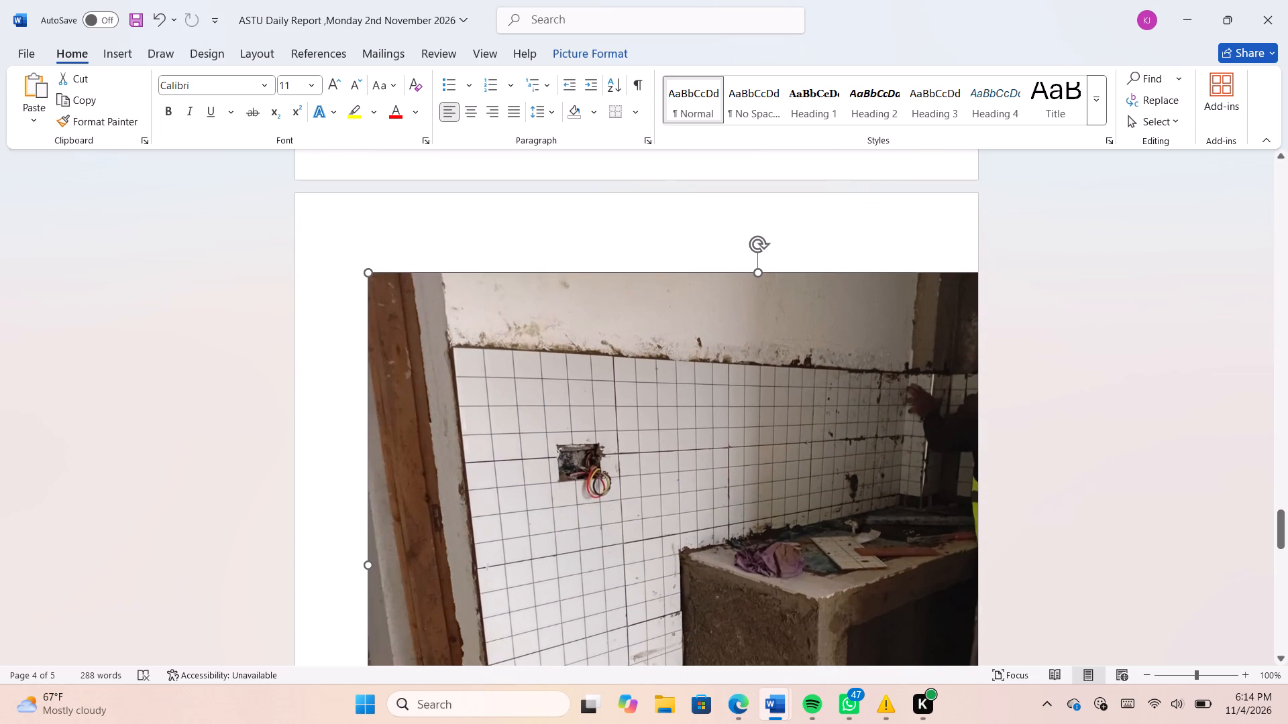
pyautogui.moveTo(366, 271); pyautogui.dragTo(835, 723)
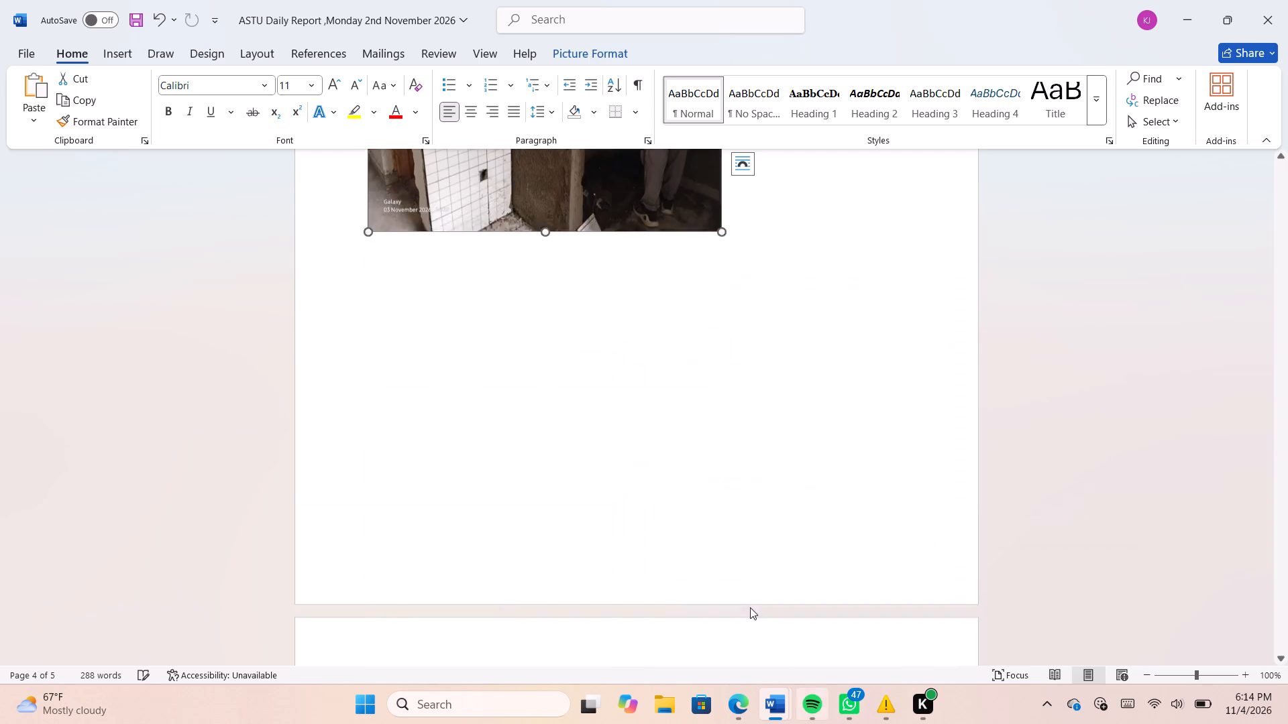
pyautogui.scroll(3, 573, 290)
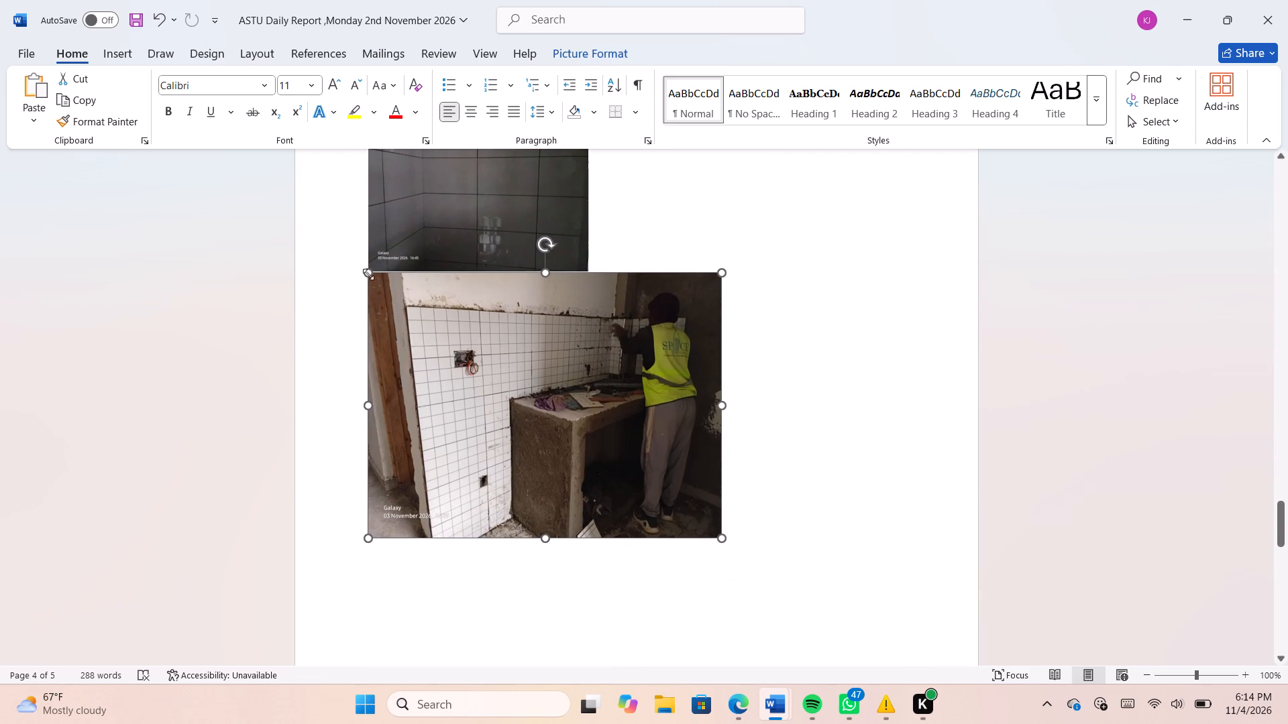
pyautogui.moveTo(367, 276); pyautogui.dragTo(444, 382)
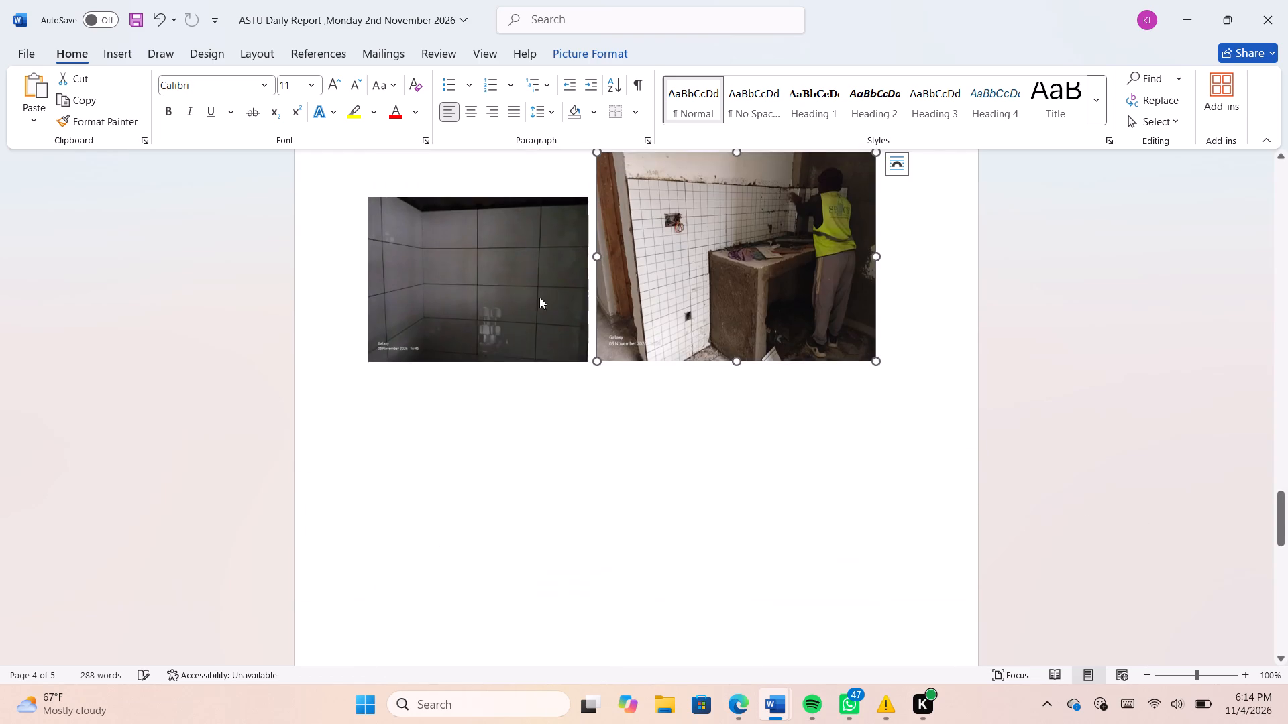
# Enlarge the dark tiled-wall photo slightly and proportionally, keeping it on the same line as the kitchen tiling photo.
pyautogui.scroll(3, 558, 294)
pyautogui.click(442, 338)
pyautogui.click(539, 350)
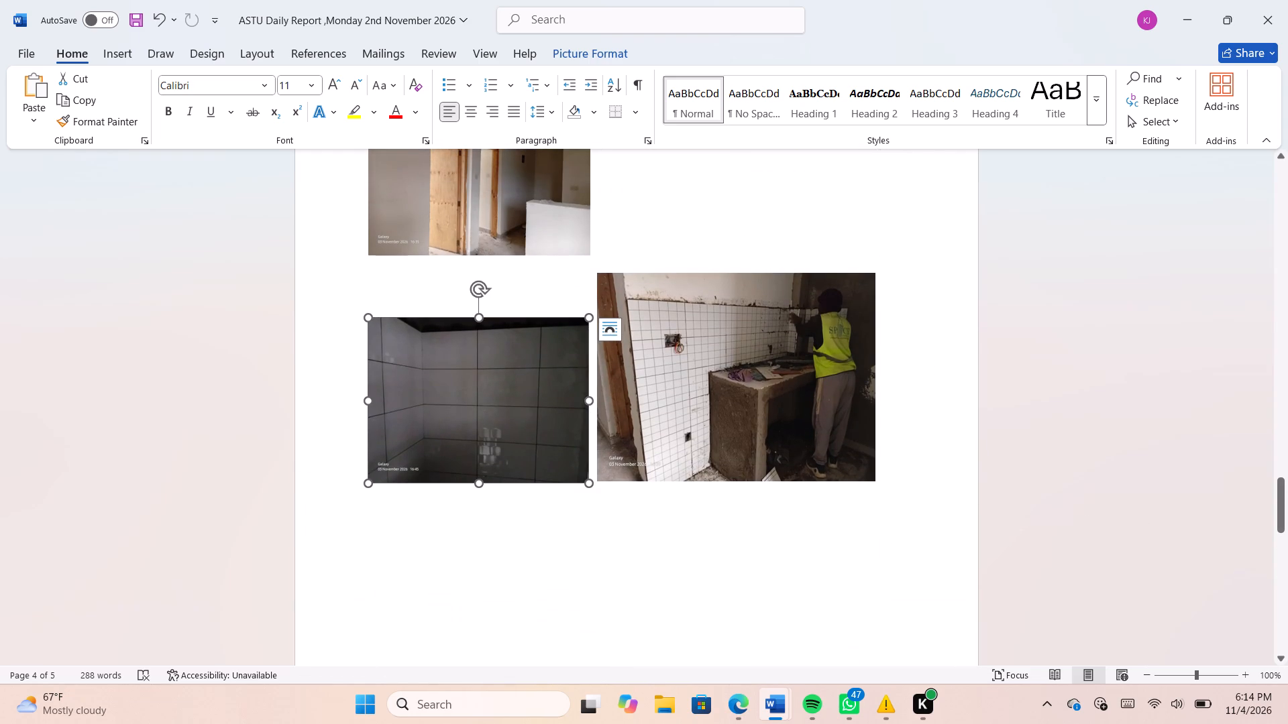
pyautogui.moveTo(587, 316); pyautogui.dragTo(602, 291)
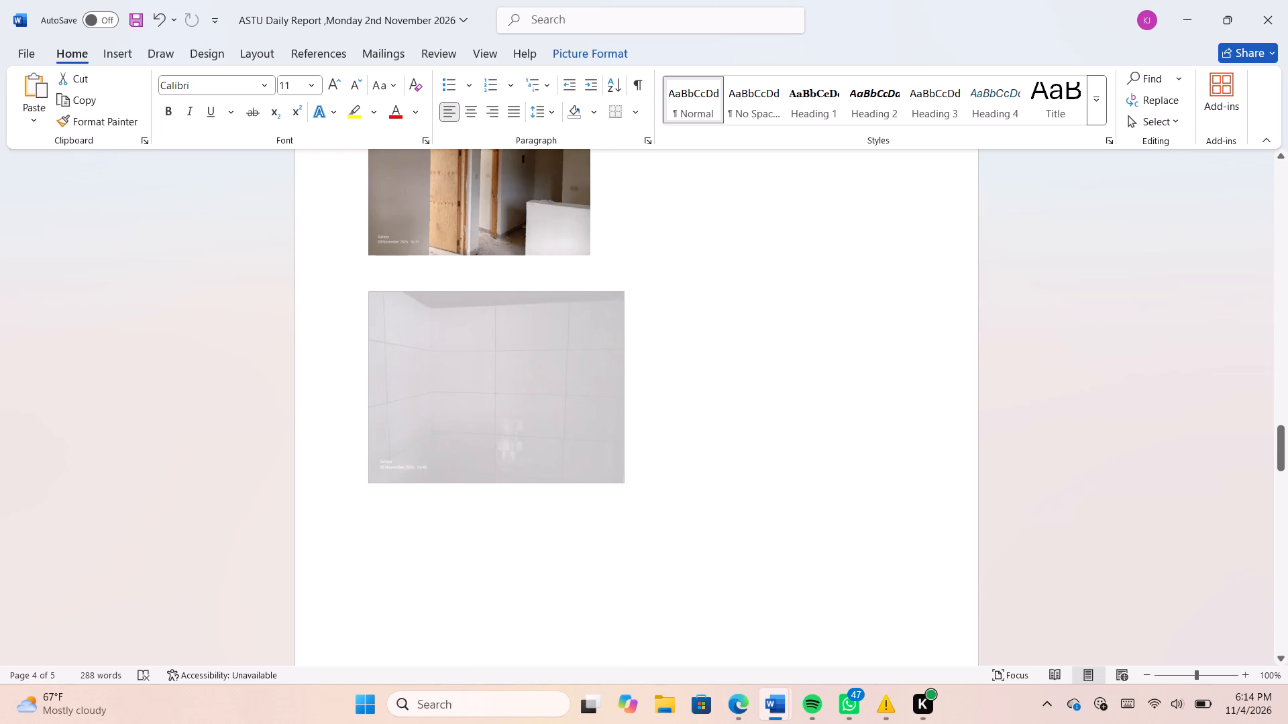
pyautogui.moveTo(602, 291); pyautogui.dragTo(604, 312)
# Reduce the kitchen tiling photo proportionally until its height matches the dark tiled-wall photo beside it.
pyautogui.click(768, 308)
pyautogui.moveTo(610, 272); pyautogui.dragTo(641, 312)
pyautogui.scroll(-5, 582, 334)
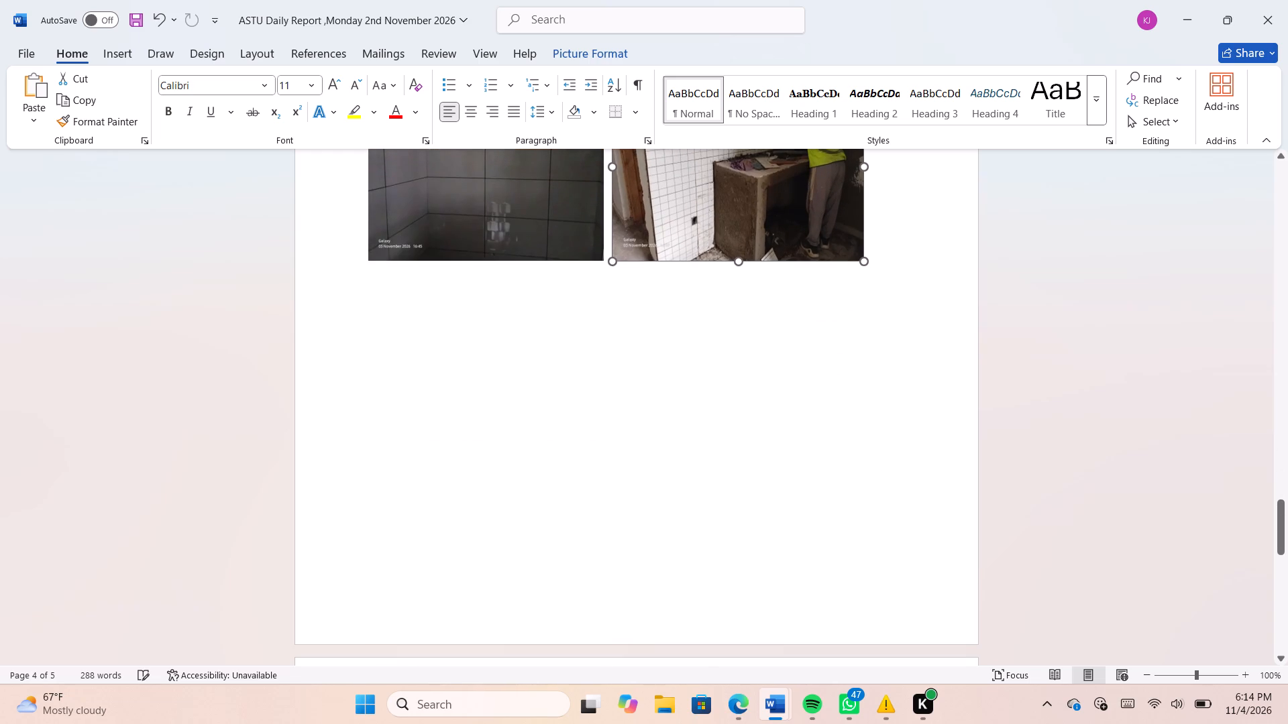
pyautogui.scroll(10, 564, 349)
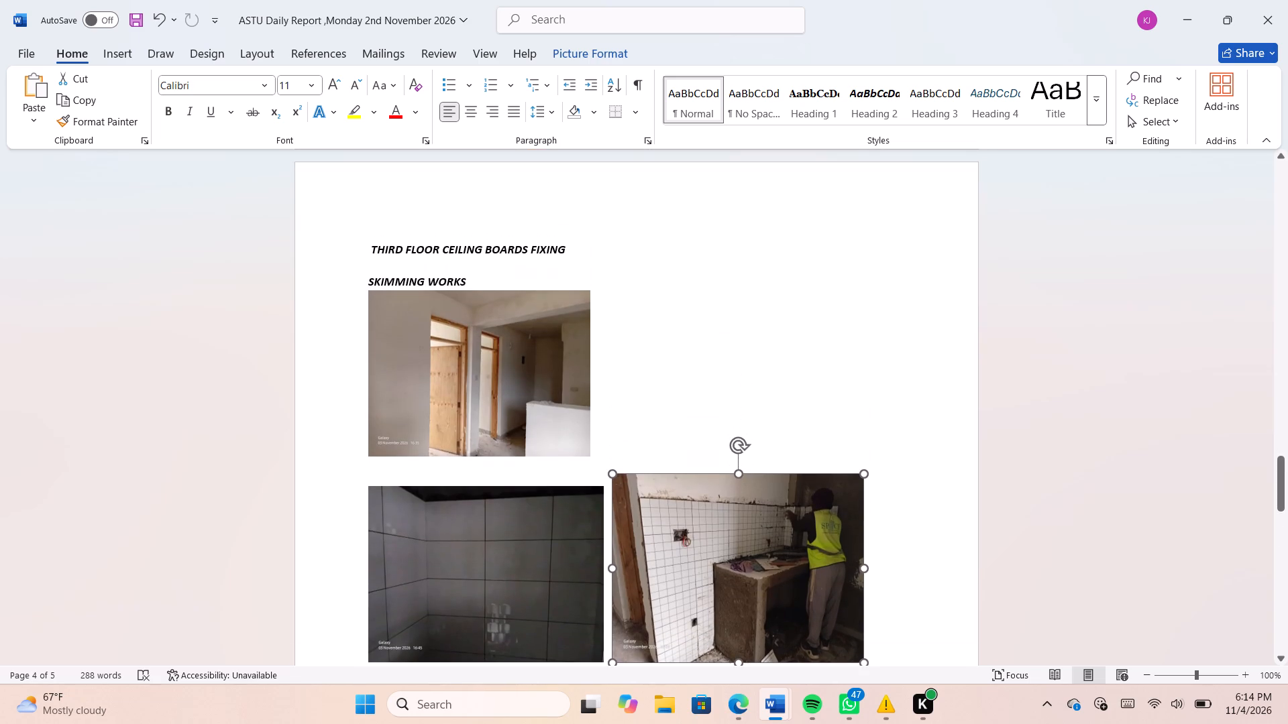
pyautogui.scroll(-5, 566, 330)
pyautogui.click(627, 288)
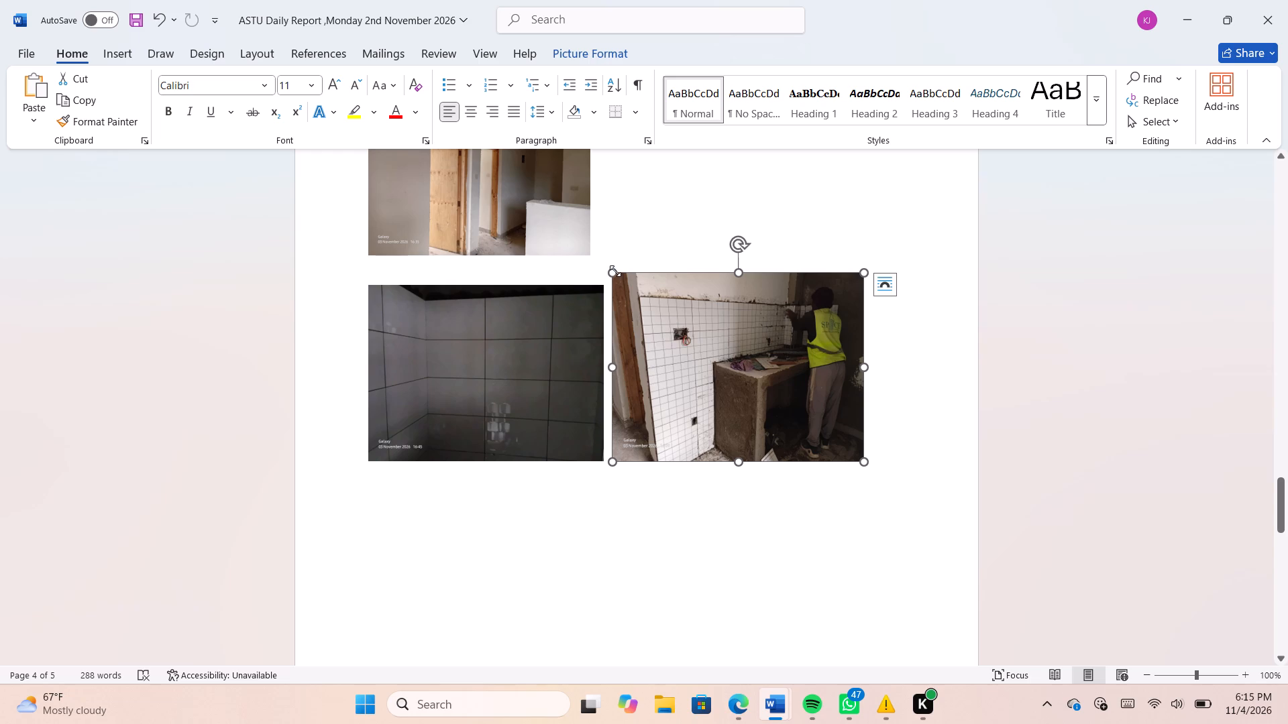
pyautogui.moveTo(615, 271); pyautogui.dragTo(623, 284)
# Delete the three old 2nd November photos under the TILLING WORKS heading, one after another.
pyautogui.scroll(-13, 623, 304)
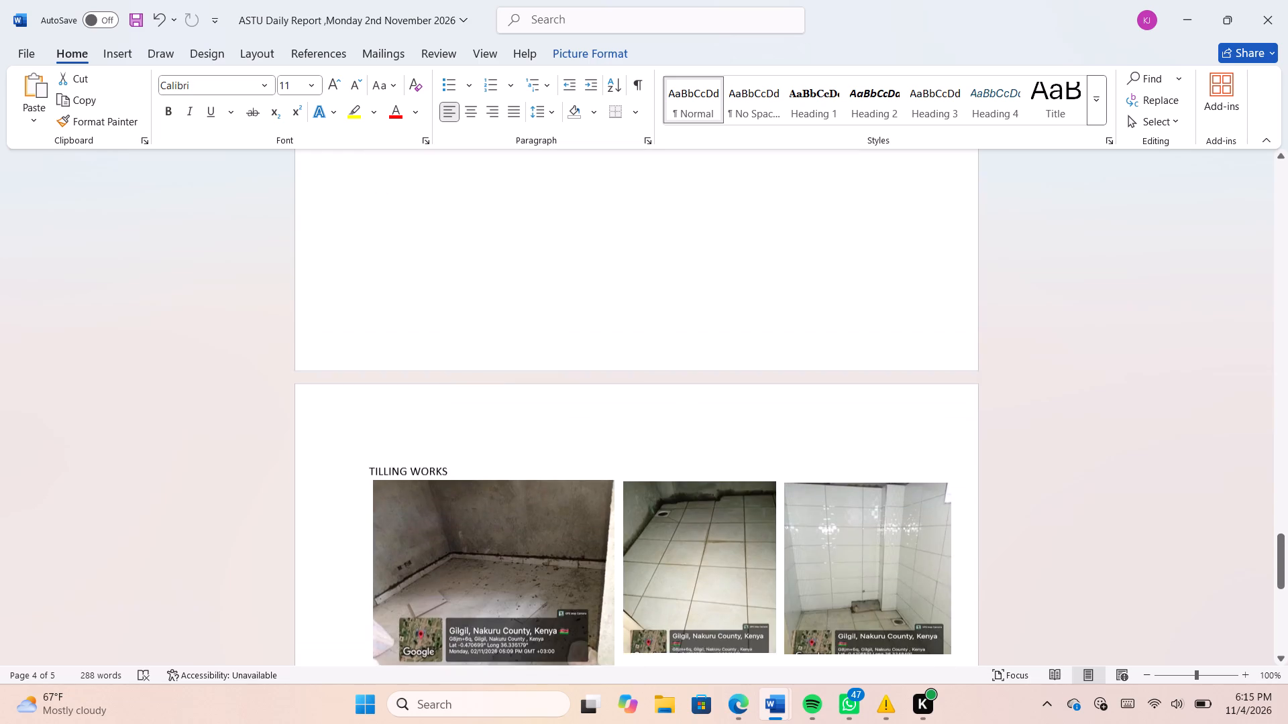
pyautogui.scroll(-2, 577, 347)
pyautogui.click(513, 402)
pyautogui.click(508, 413)
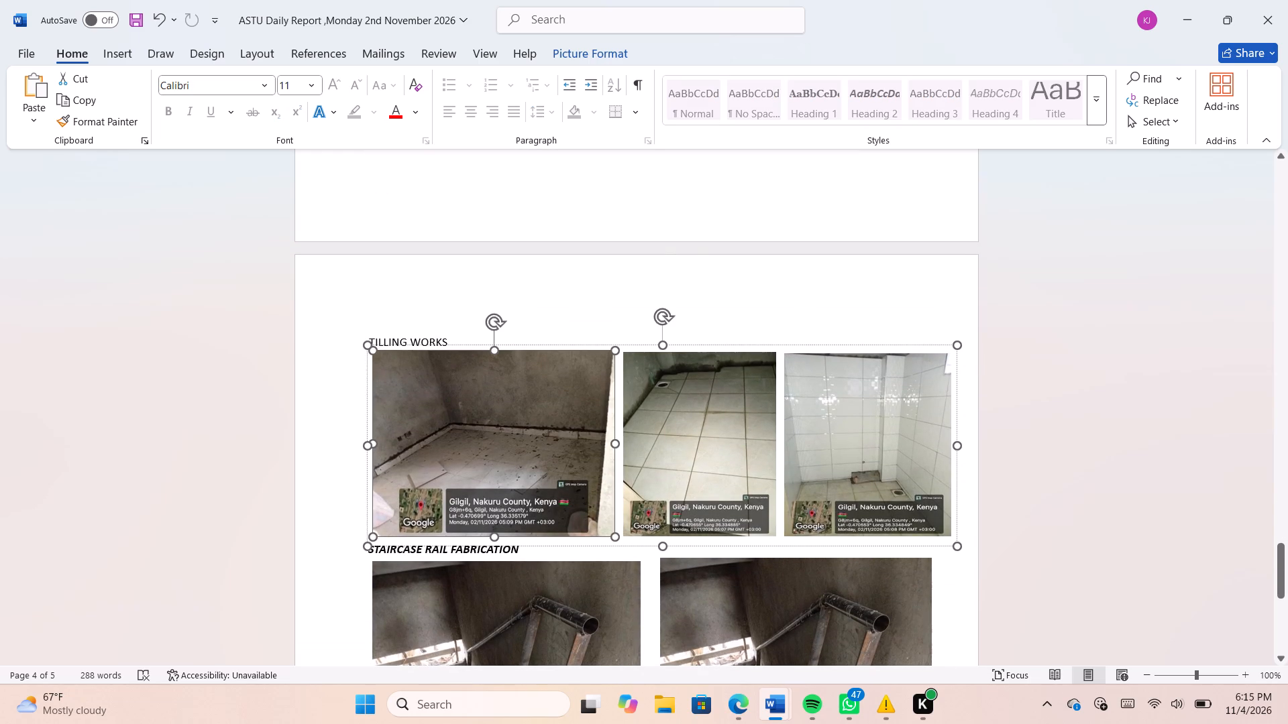
pyautogui.press('BackSpace')
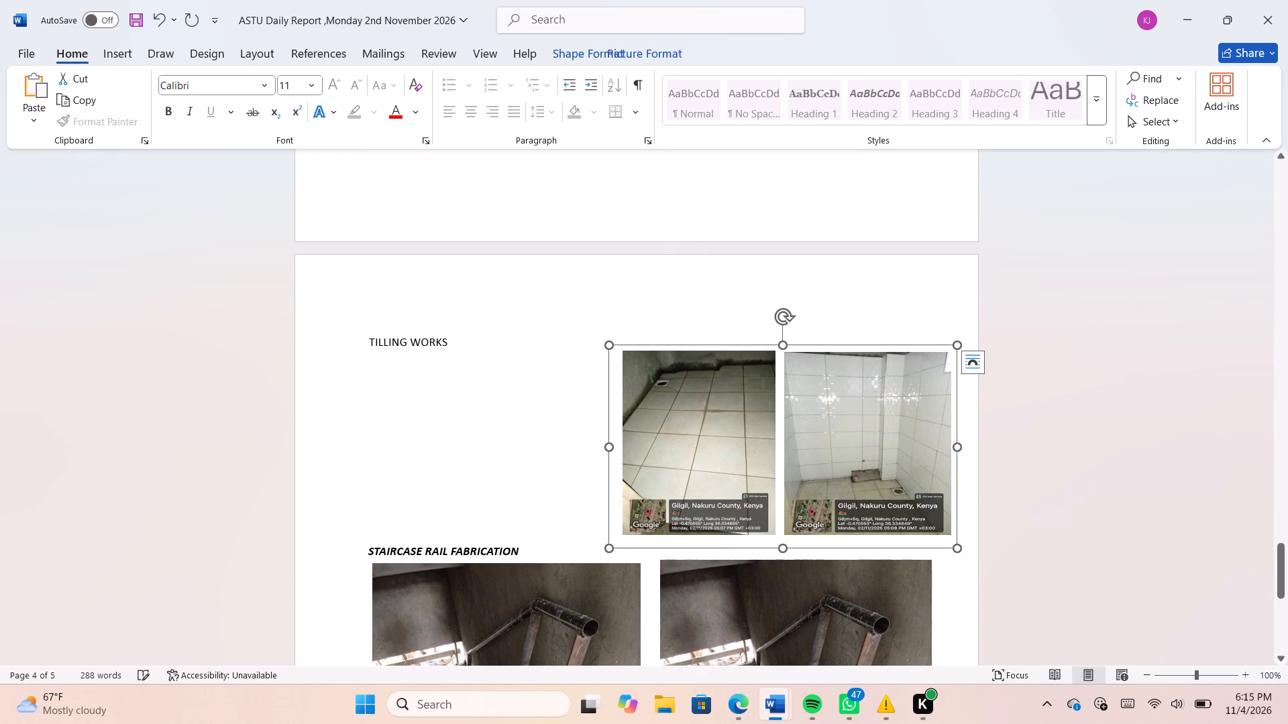
pyautogui.click(713, 452)
pyautogui.press('BackSpace')
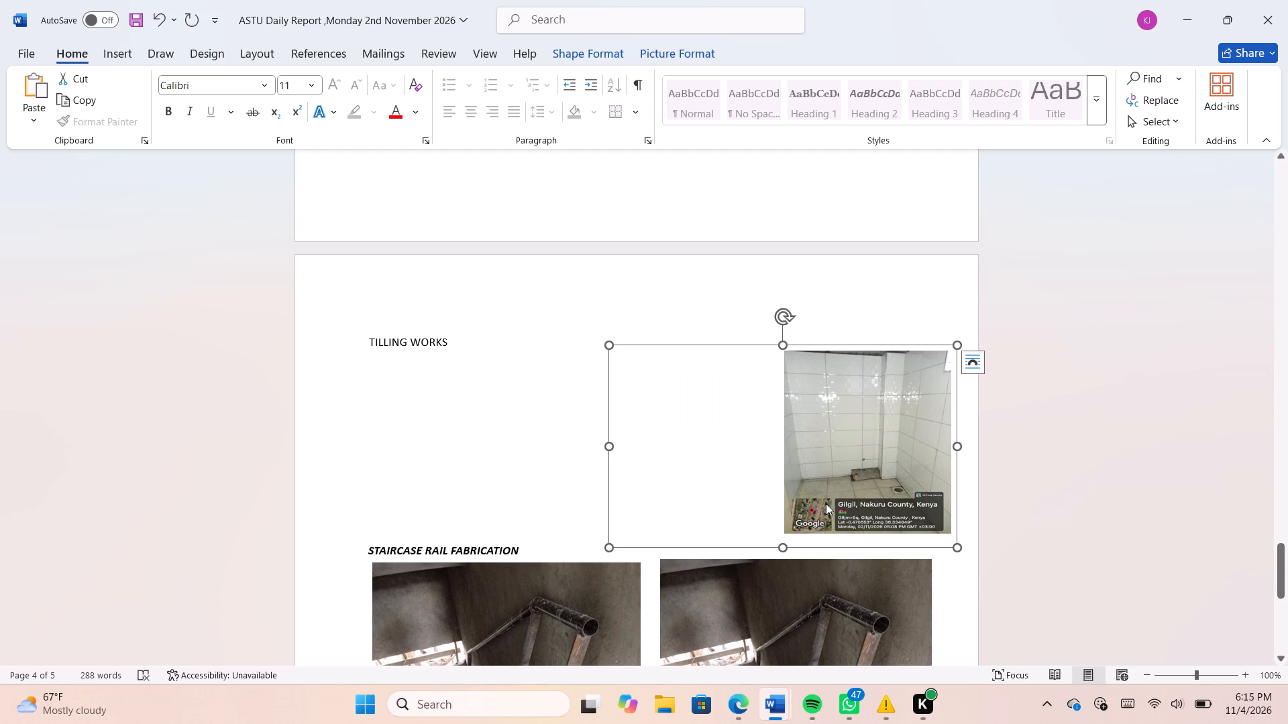
pyautogui.click(833, 487)
pyautogui.press('BackSpace')
pyautogui.scroll(4, 833, 481)
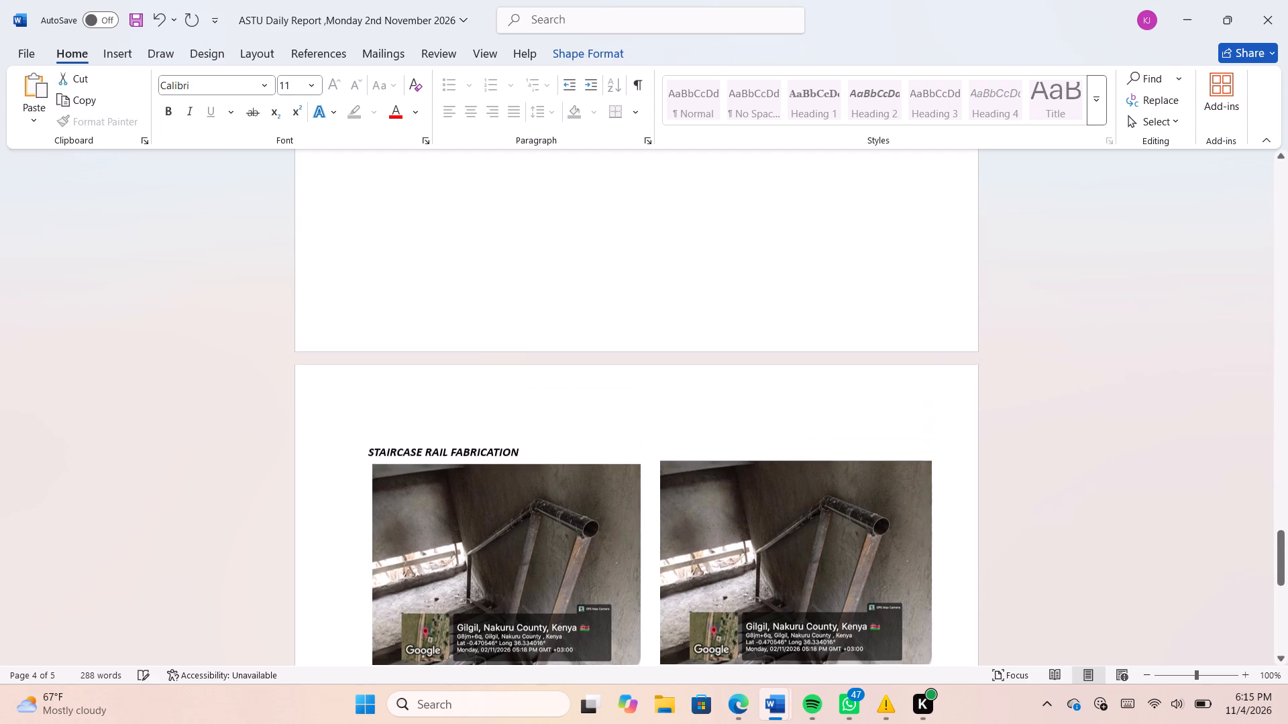
# Delete the leftover empty text box near the TILLING WORKS heading and the blank lines between it and STAIRCASE RAIL FABRICATION.
pyautogui.scroll(8, 826, 508)
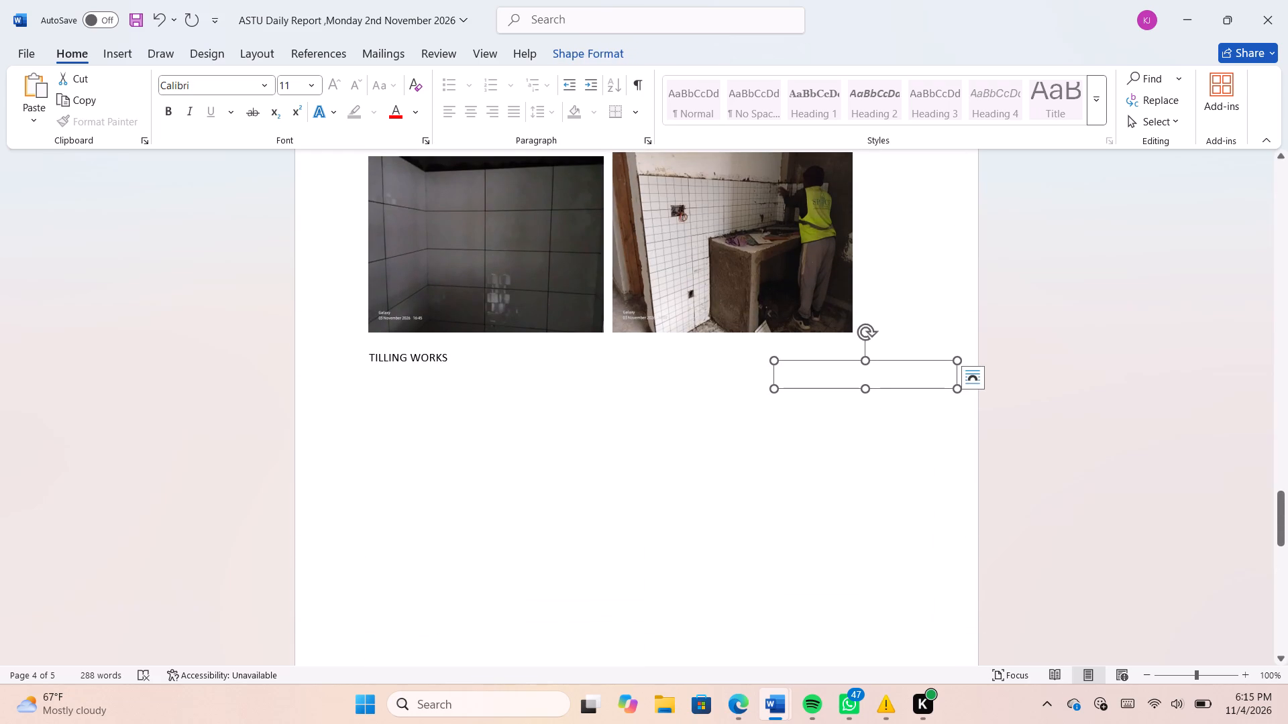
pyautogui.press('BackSpace')
pyautogui.press('BackSpace')
pyautogui.press('BackSpace')
pyautogui.press('BackSpace')
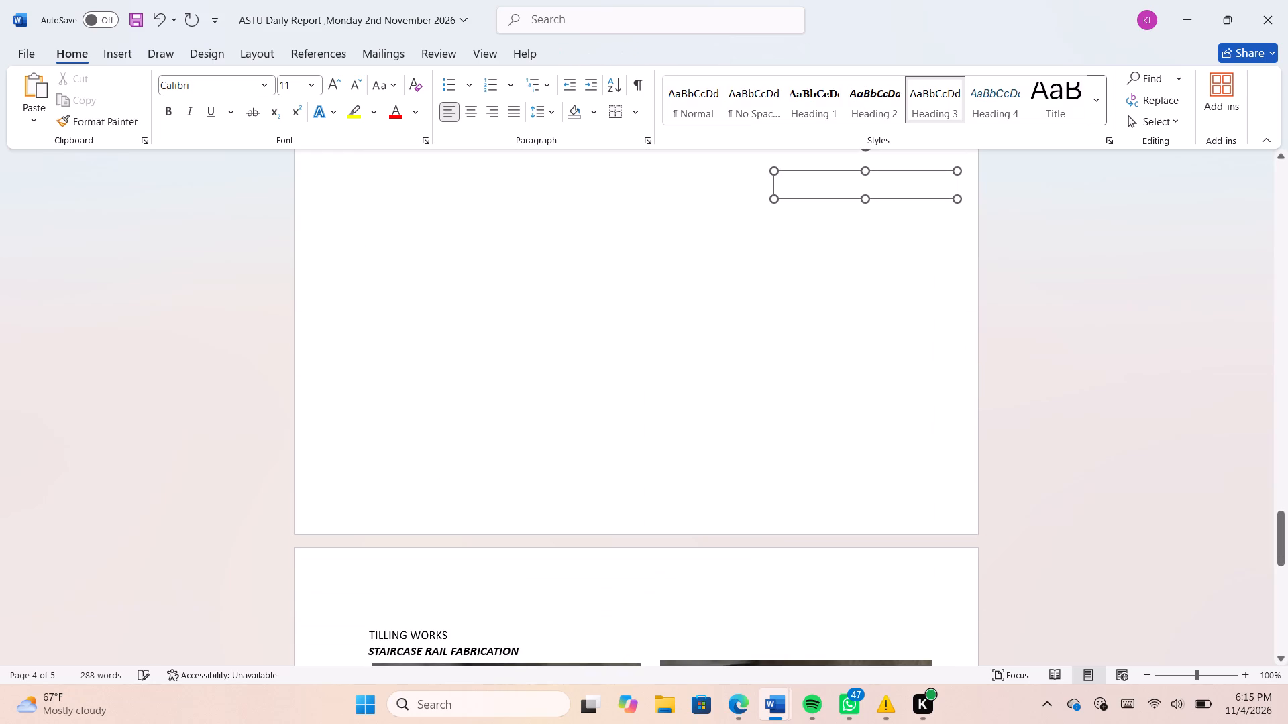
# Place the text cursor after the skimming works photo, just above the two tiling photos.
pyautogui.scroll(5, 918, 619)
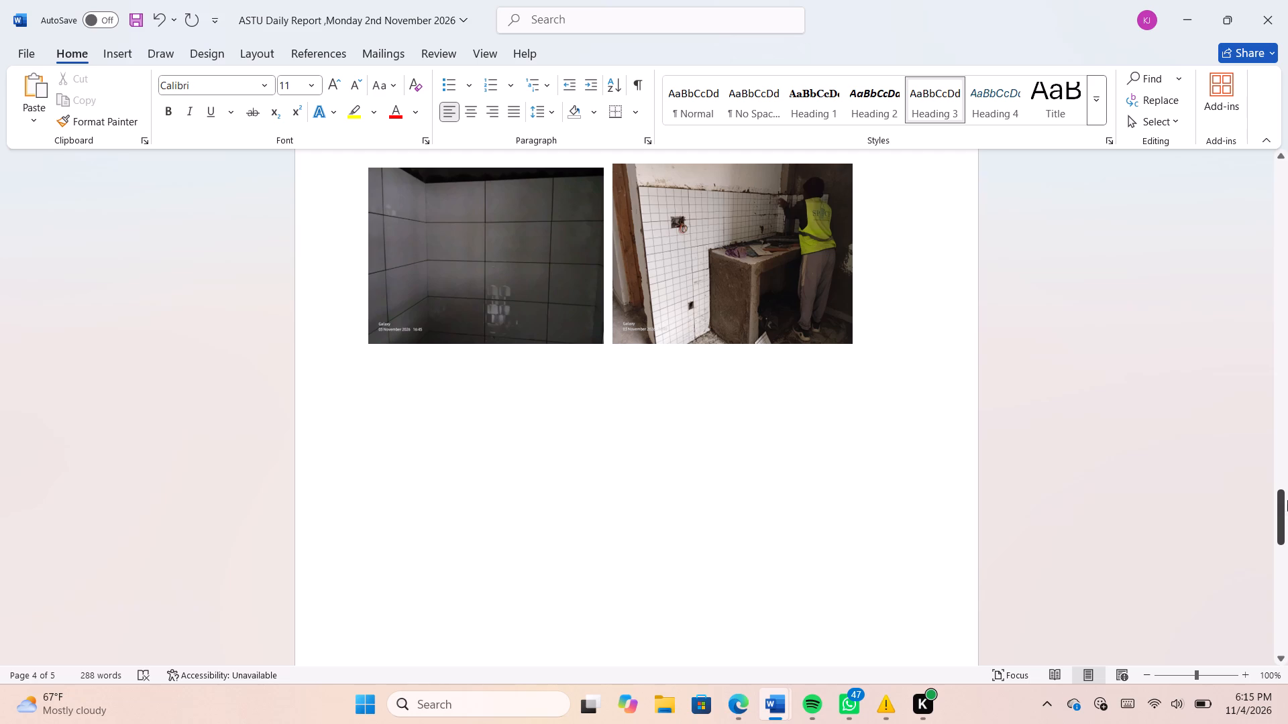
pyautogui.scroll(1, 586, 477)
pyautogui.scroll(5, 655, 434)
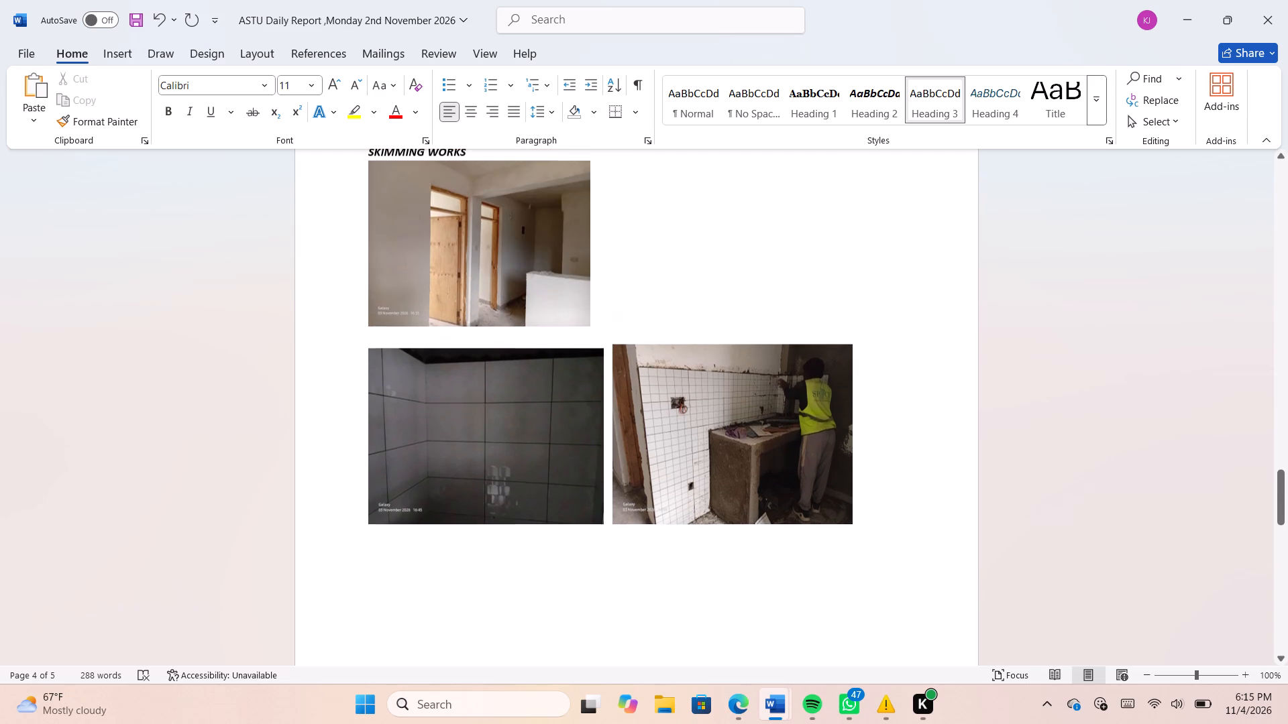
pyautogui.scroll(1, 662, 441)
pyautogui.click(656, 406)
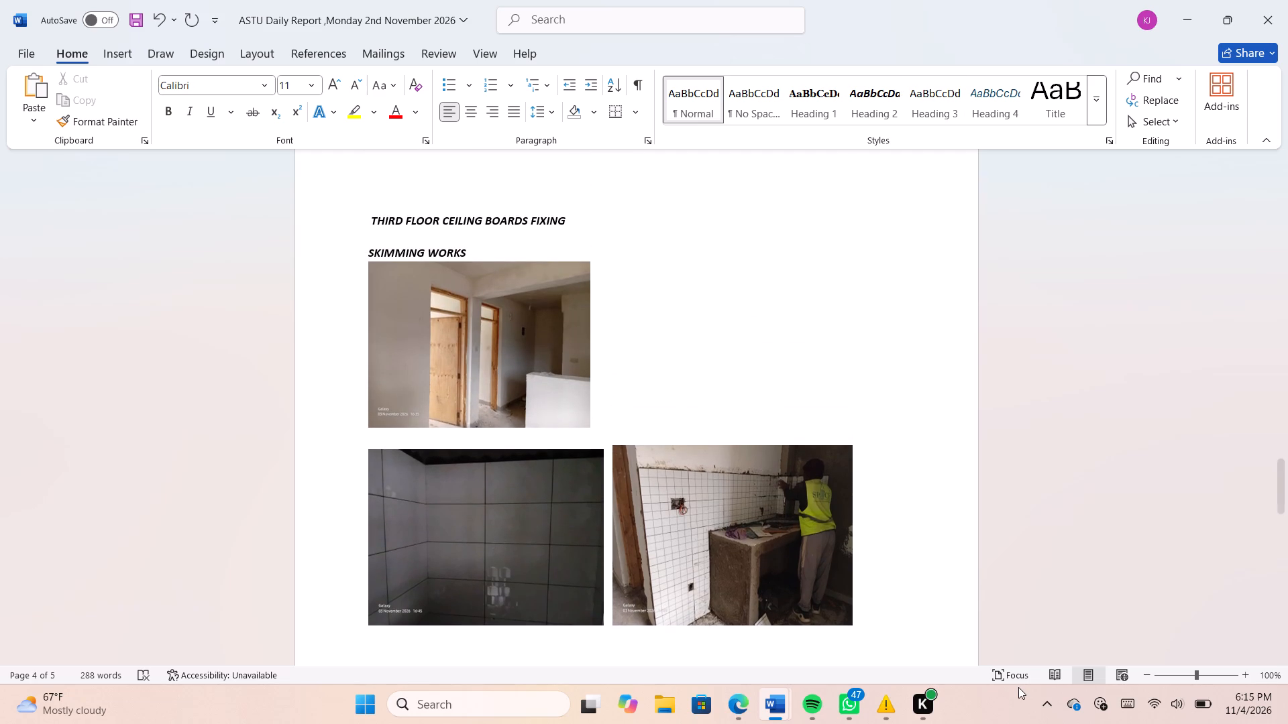
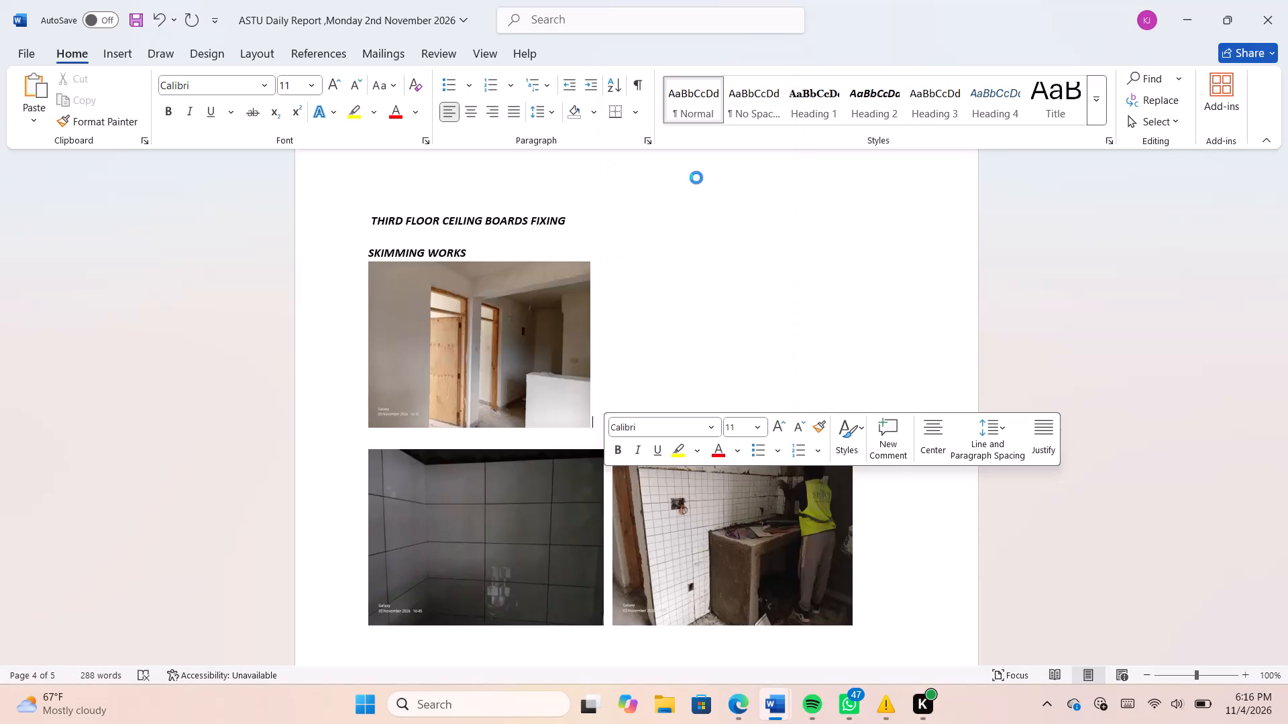
# Shrink the oversized wall socket photo proportionally until it fits beside the doorway photo under the SKIMMING WORKS heading.
pyautogui.scroll(-20, 619, 377)
pyautogui.scroll(-8, 619, 377)
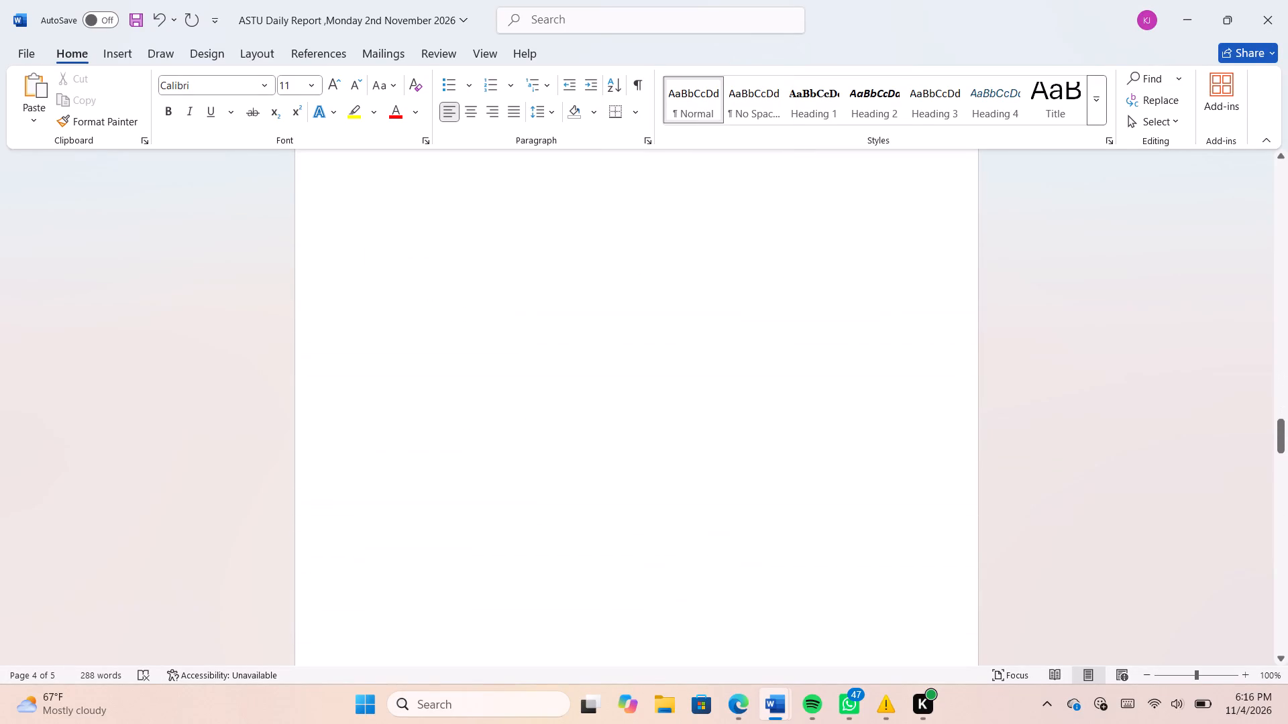
pyautogui.scroll(-20, 550, 440)
pyautogui.scroll(-18, 550, 440)
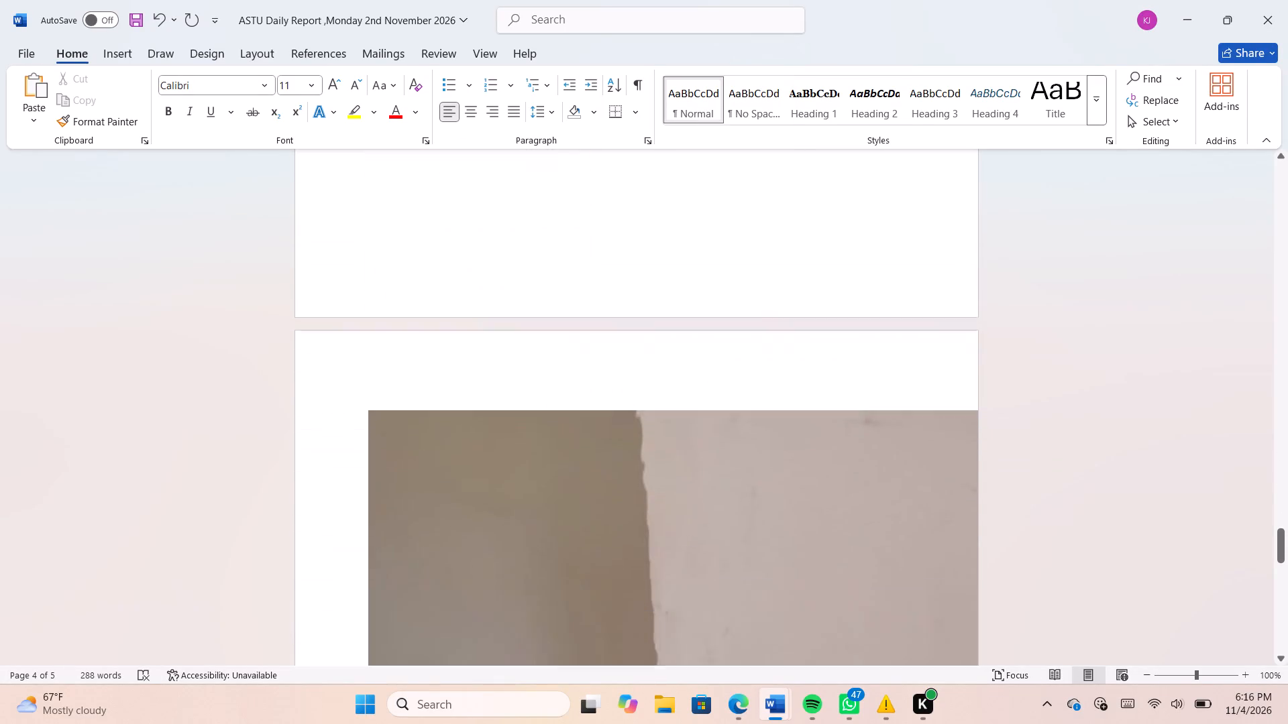
pyautogui.click(490, 465)
pyautogui.moveTo(370, 248); pyautogui.dragTo(409, 288)
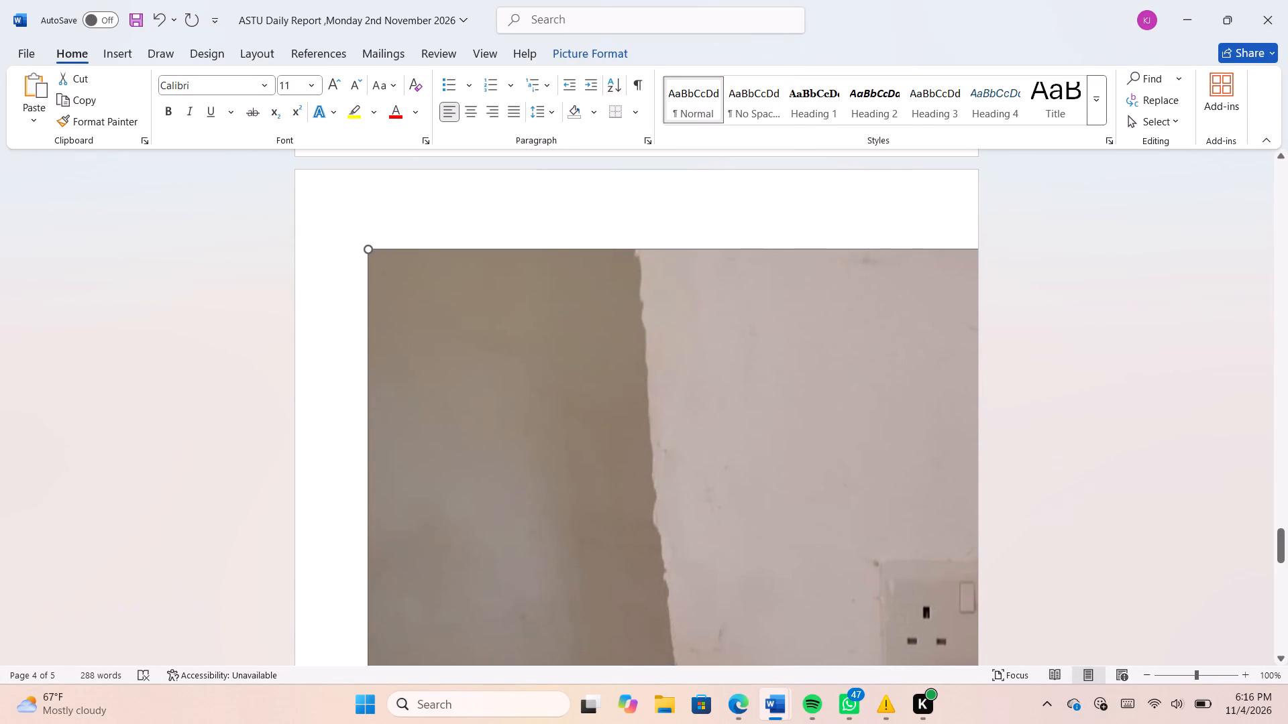
pyautogui.moveTo(409, 288); pyautogui.dragTo(843, 572)
pyautogui.scroll(3, 598, 372)
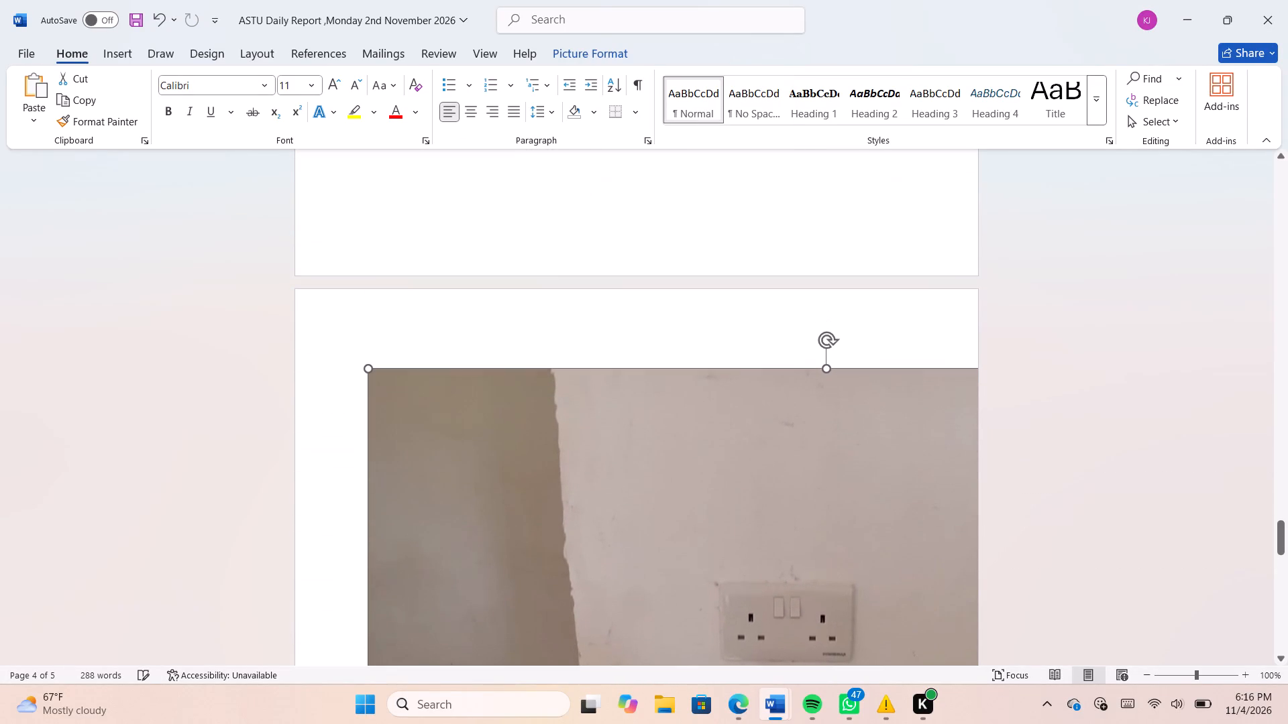
pyautogui.moveTo(366, 369); pyautogui.dragTo(672, 502)
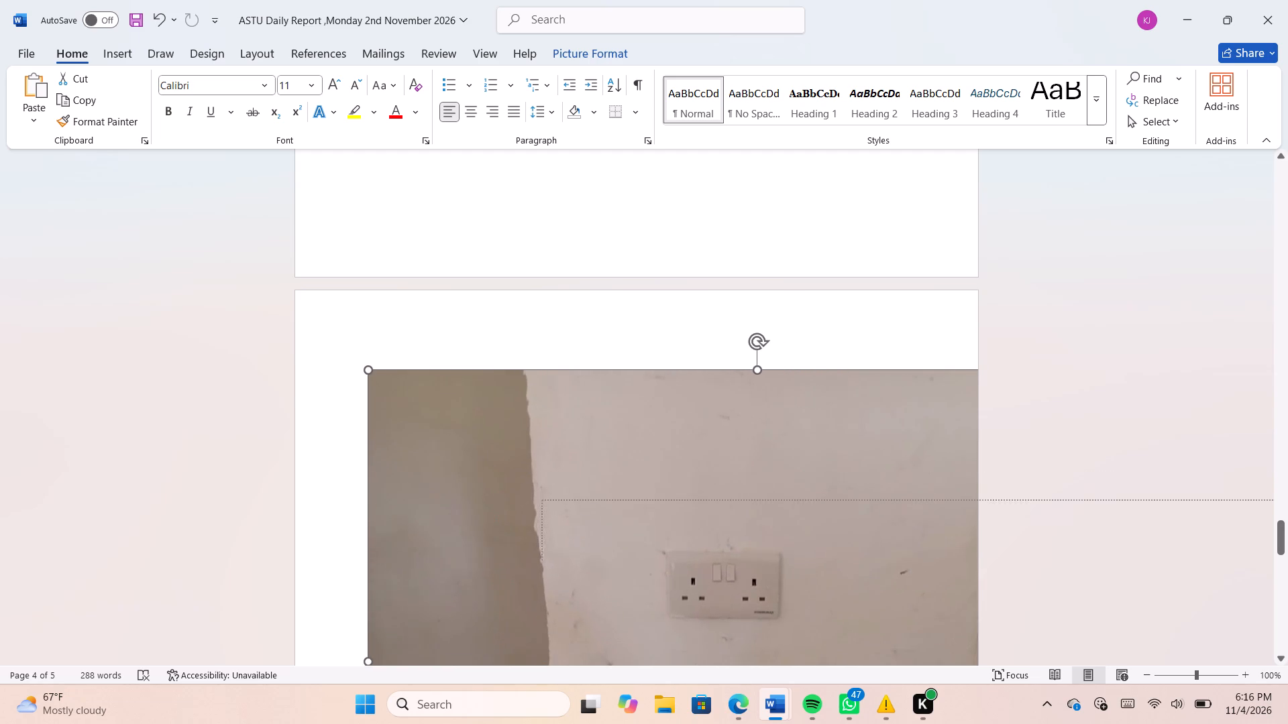
pyautogui.moveTo(672, 502); pyautogui.dragTo(1028, 623)
pyautogui.scroll(3, 466, 356)
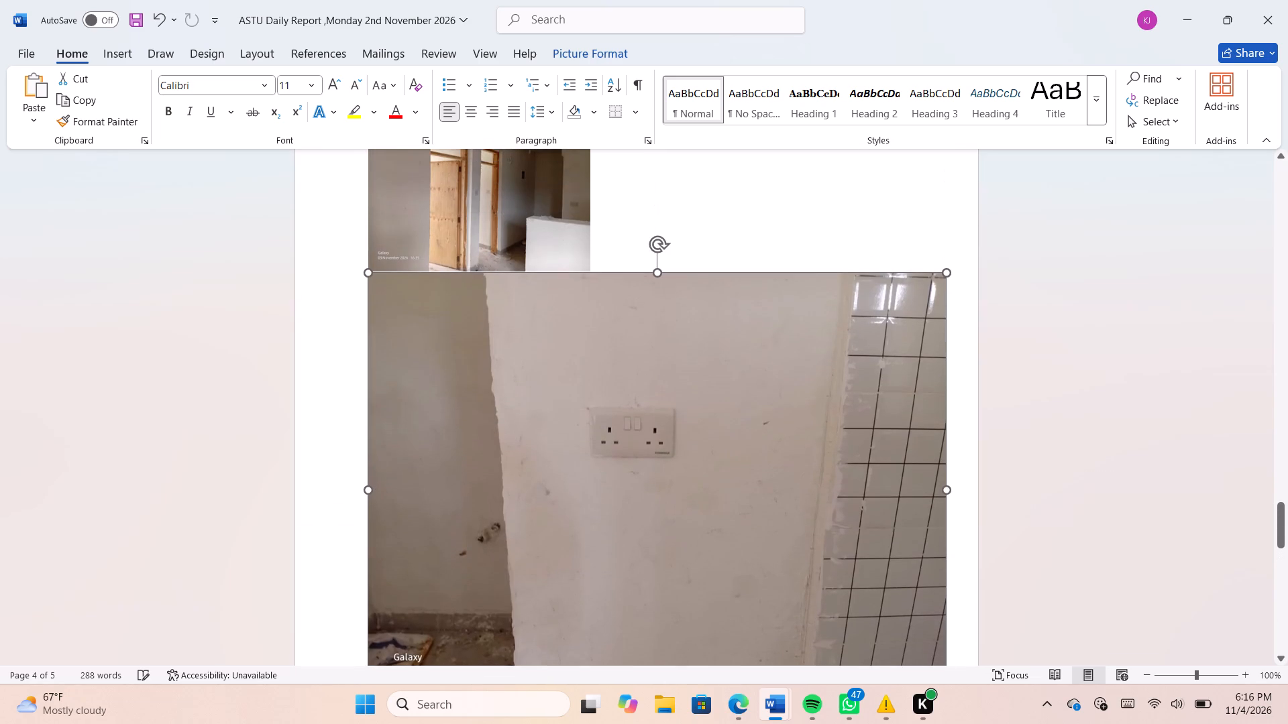
pyautogui.moveTo(370, 272); pyautogui.dragTo(516, 389)
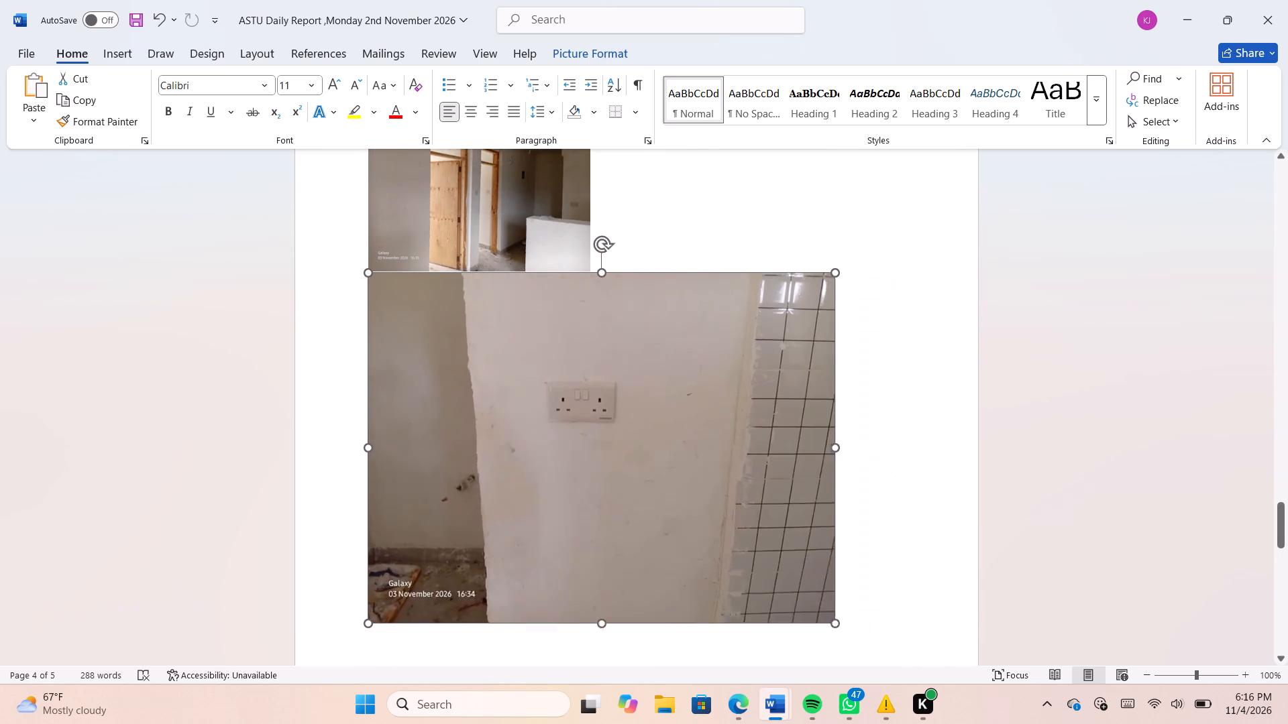
pyautogui.moveTo(516, 389); pyautogui.dragTo(643, 481)
# Reduce the wall socket photo a little more, proportionally, bringing its height closer to the doorway photo beside it.
pyautogui.scroll(3, 709, 337)
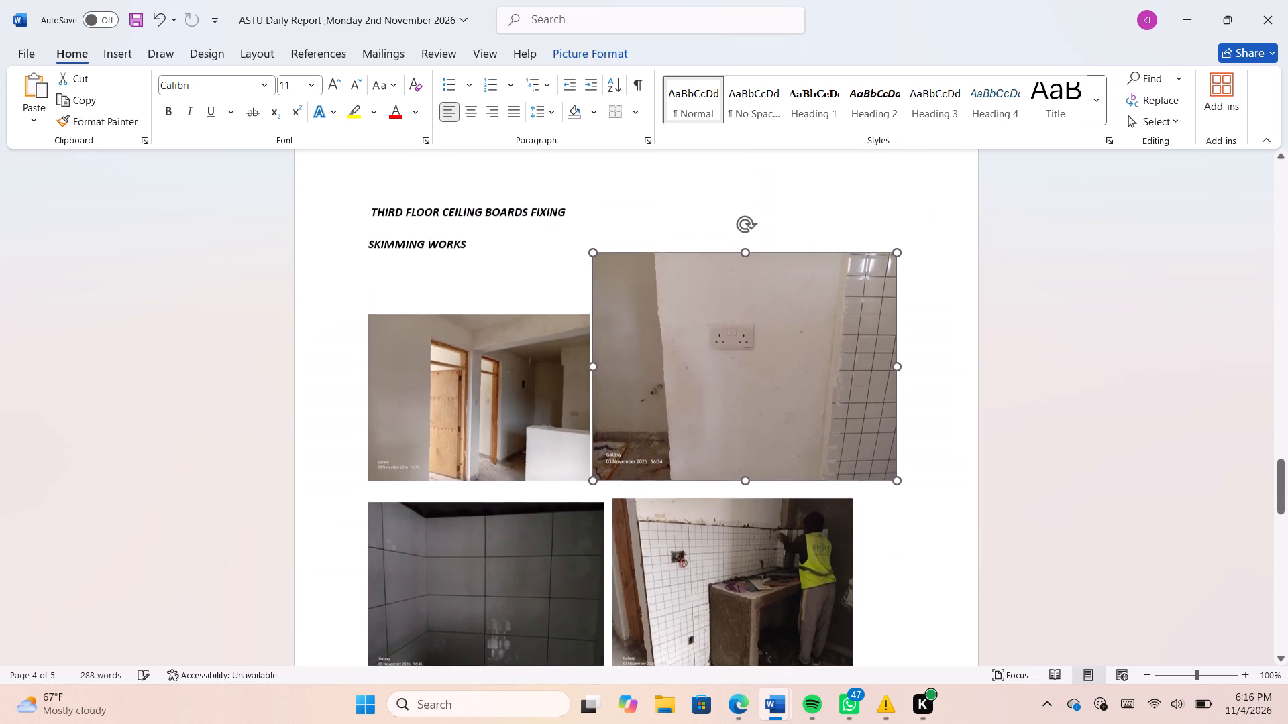
pyautogui.click(625, 356)
pyautogui.moveTo(593, 272); pyautogui.dragTo(610, 300)
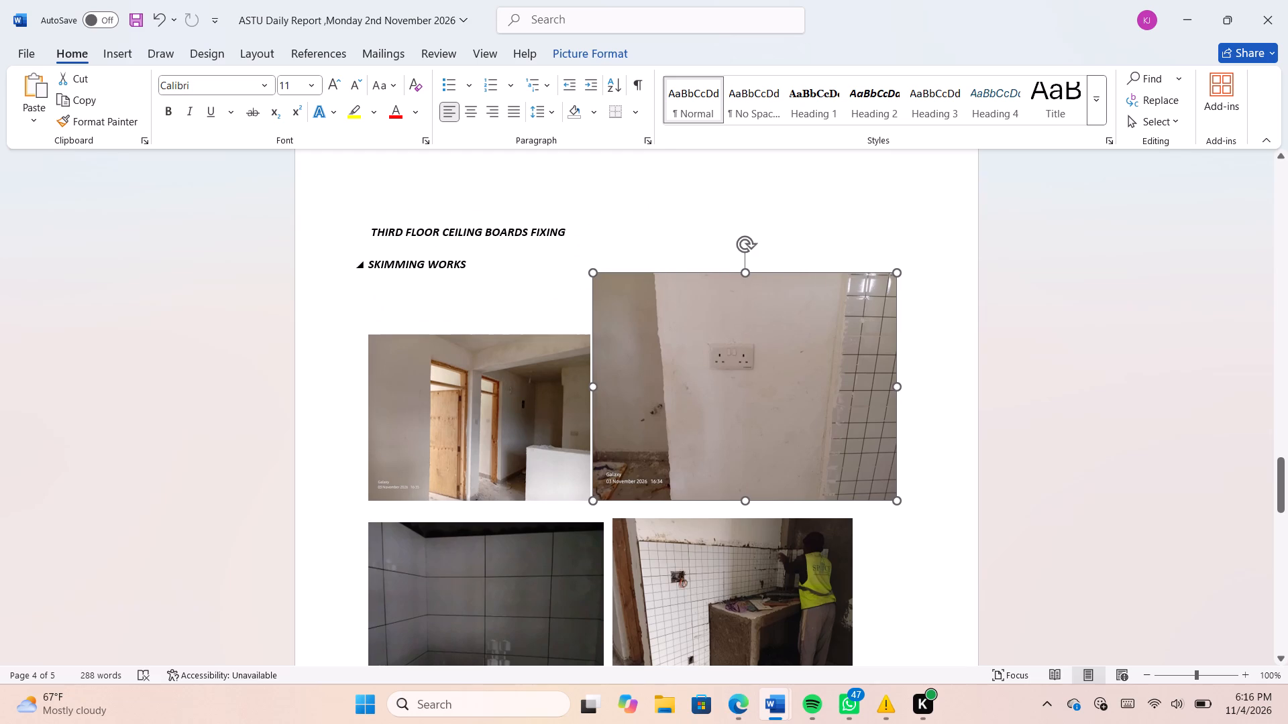
pyautogui.moveTo(610, 300); pyautogui.dragTo(640, 344)
# Select the doorway photo under the SKIMMING WORKS heading for resizing.
pyautogui.click(440, 408)
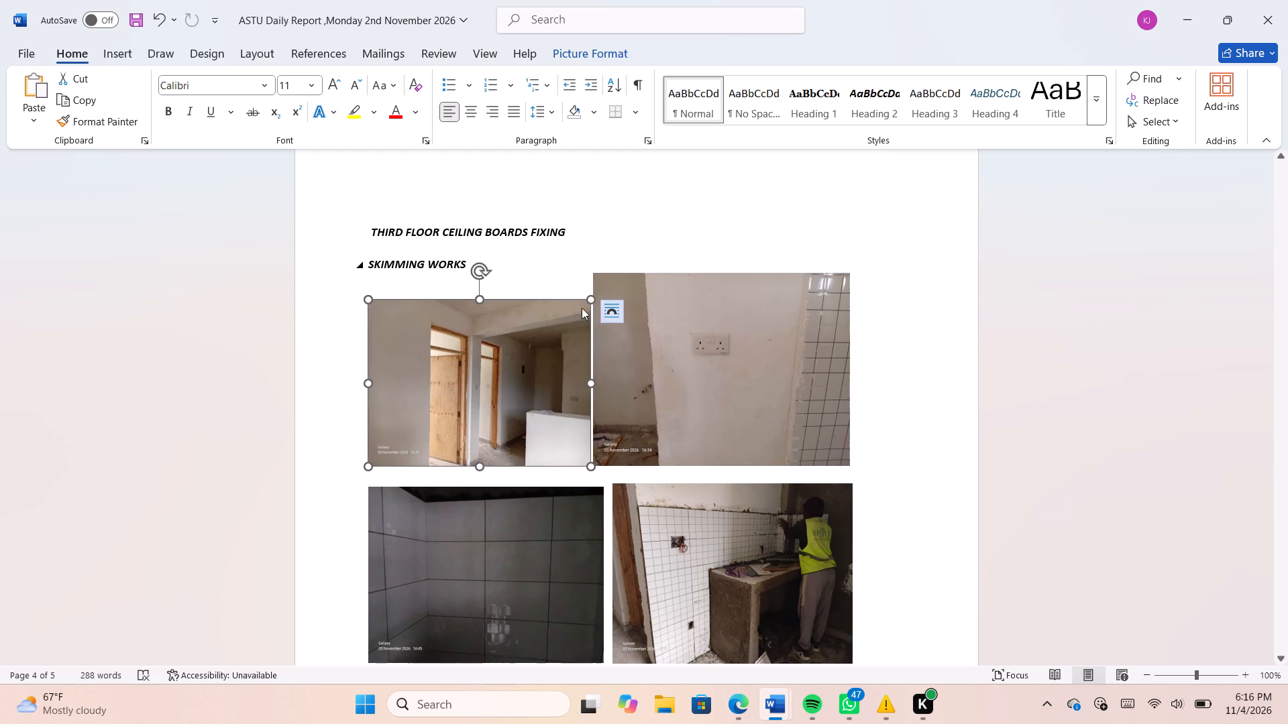
# Shrink the photo of the wall socket under SKIMMING WORKS proportionally to about the height of the doorway photo beside it.
pyautogui.click(647, 315)
pyautogui.click(598, 303)
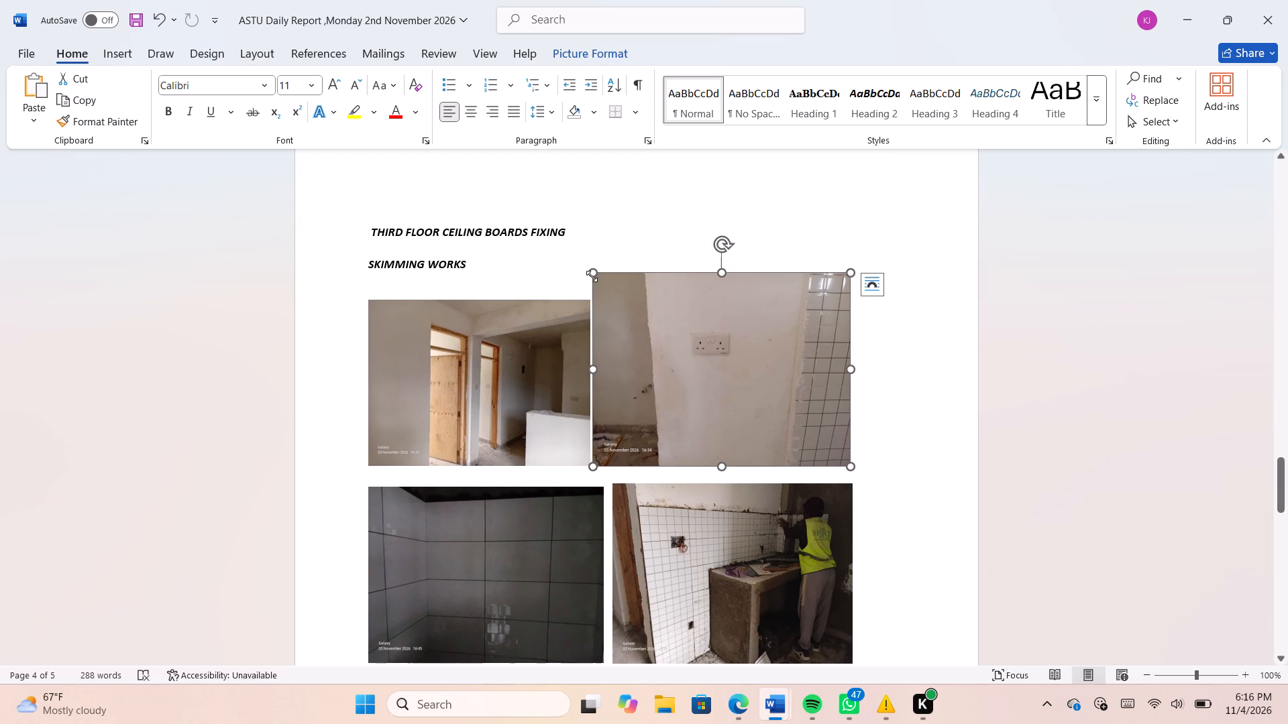
pyautogui.moveTo(592, 272); pyautogui.dragTo(623, 322)
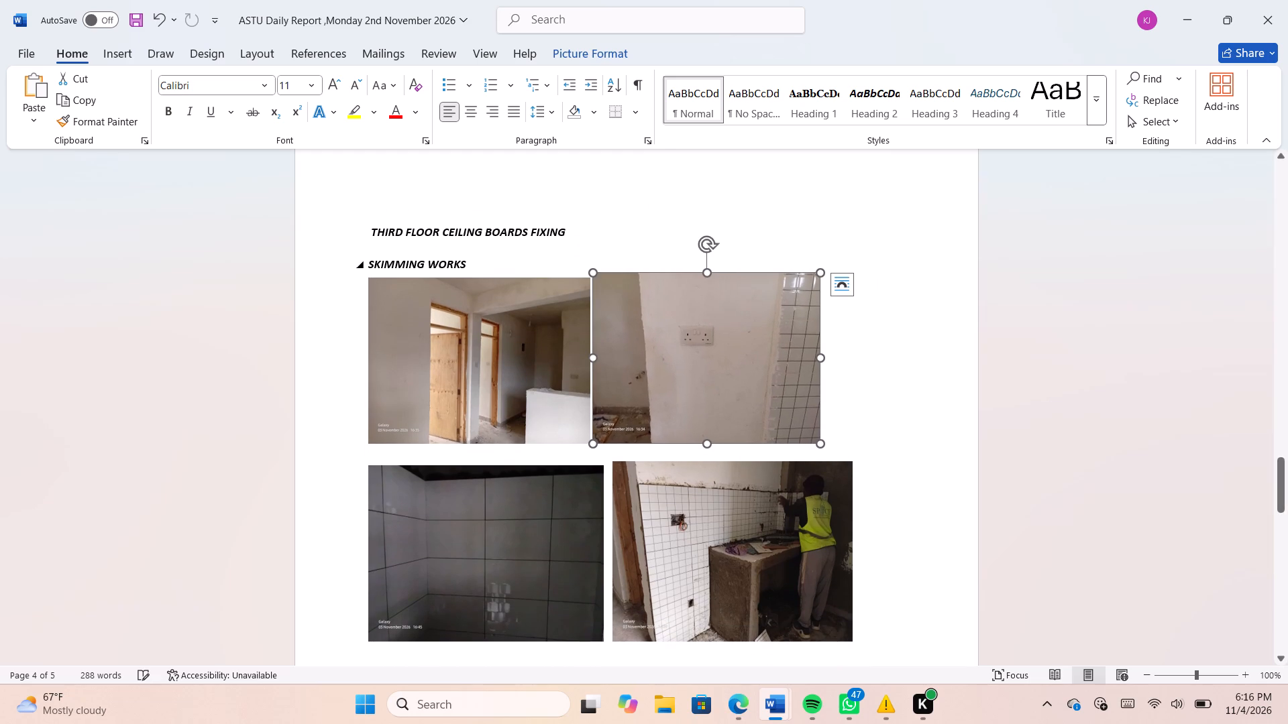
# Insert seven spaces between the doorway photo and the wall-socket photo to separate them on the line.
pyautogui.press('space')
pyautogui.press('space')
pyautogui.press('space')
pyautogui.press('space')
pyautogui.press('space')
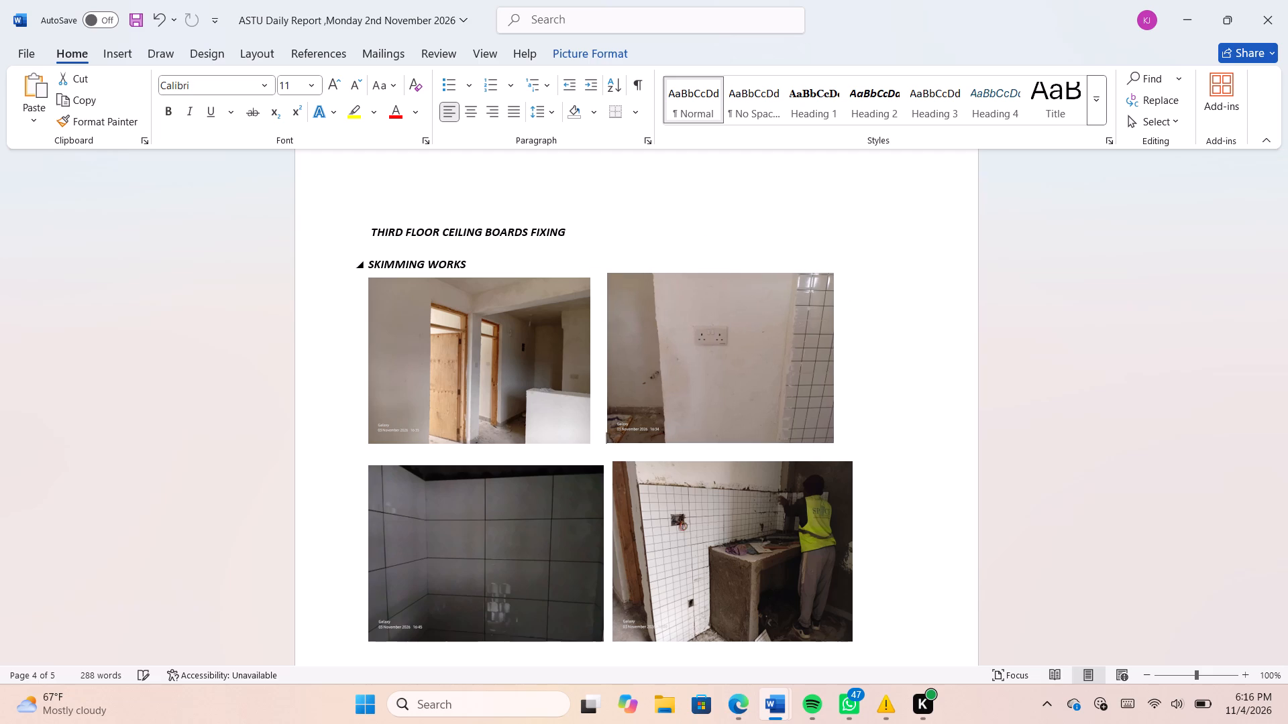
pyautogui.press('space')
pyautogui.press('space')
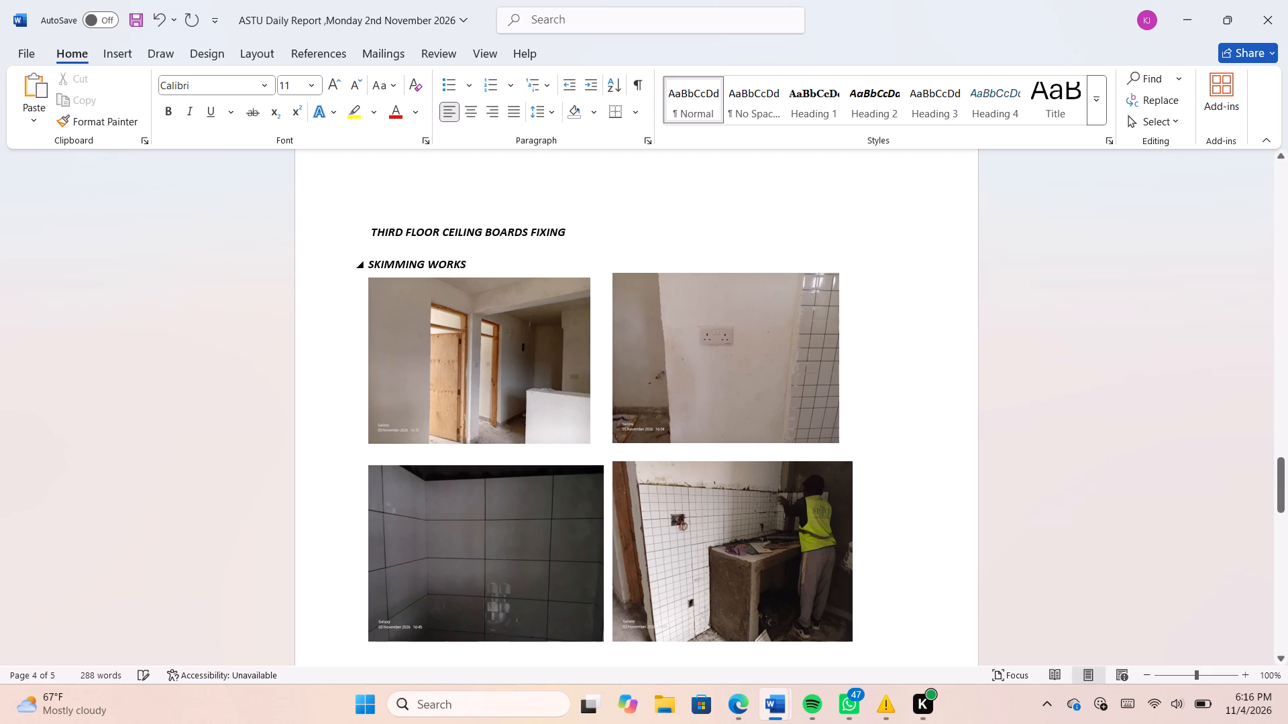
# Enlarge the doorway photo slightly and proportionally until its width roughly matches the dark tiled-wall photo below it.
pyautogui.click(545, 349)
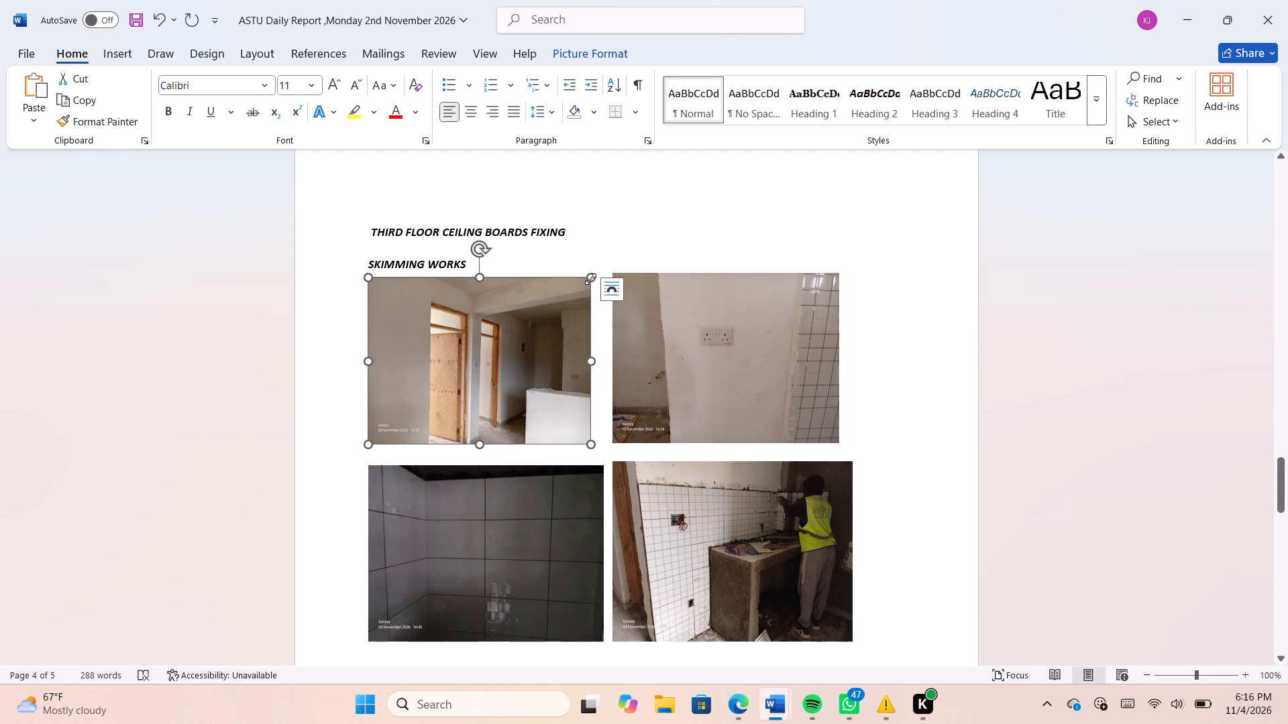
pyautogui.moveTo(590, 279); pyautogui.dragTo(602, 274)
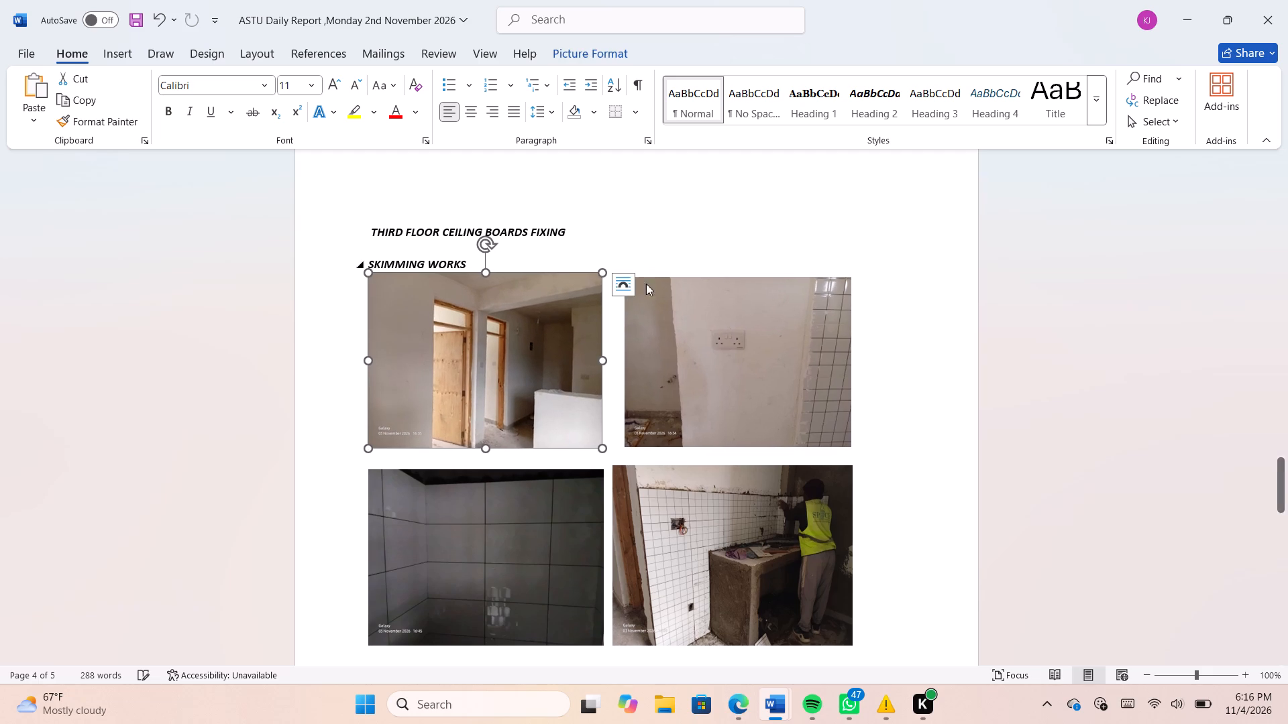
# Widen the wall-socket photo slightly, without changing its height, to roughly match the width of the doorway photo.
pyautogui.scroll(-4, 647, 284)
pyautogui.scroll(-6, 716, 287)
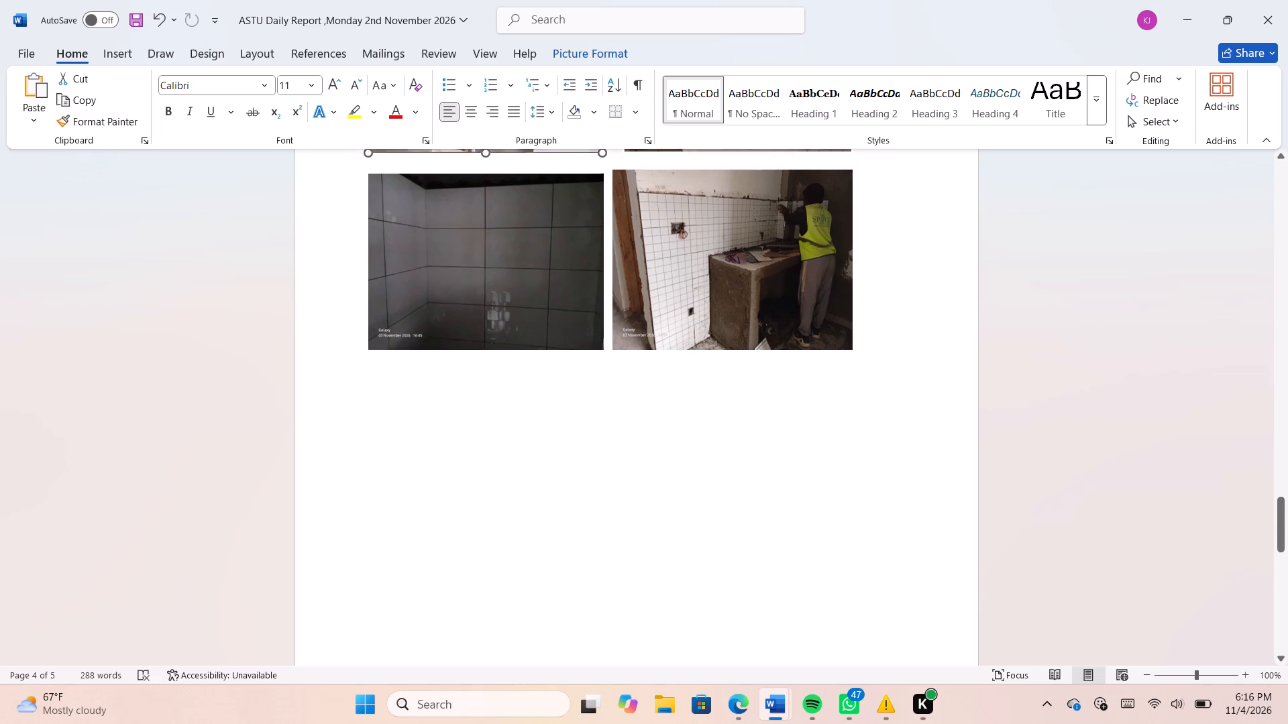
pyautogui.scroll(-2, 710, 310)
pyautogui.scroll(9, 709, 310)
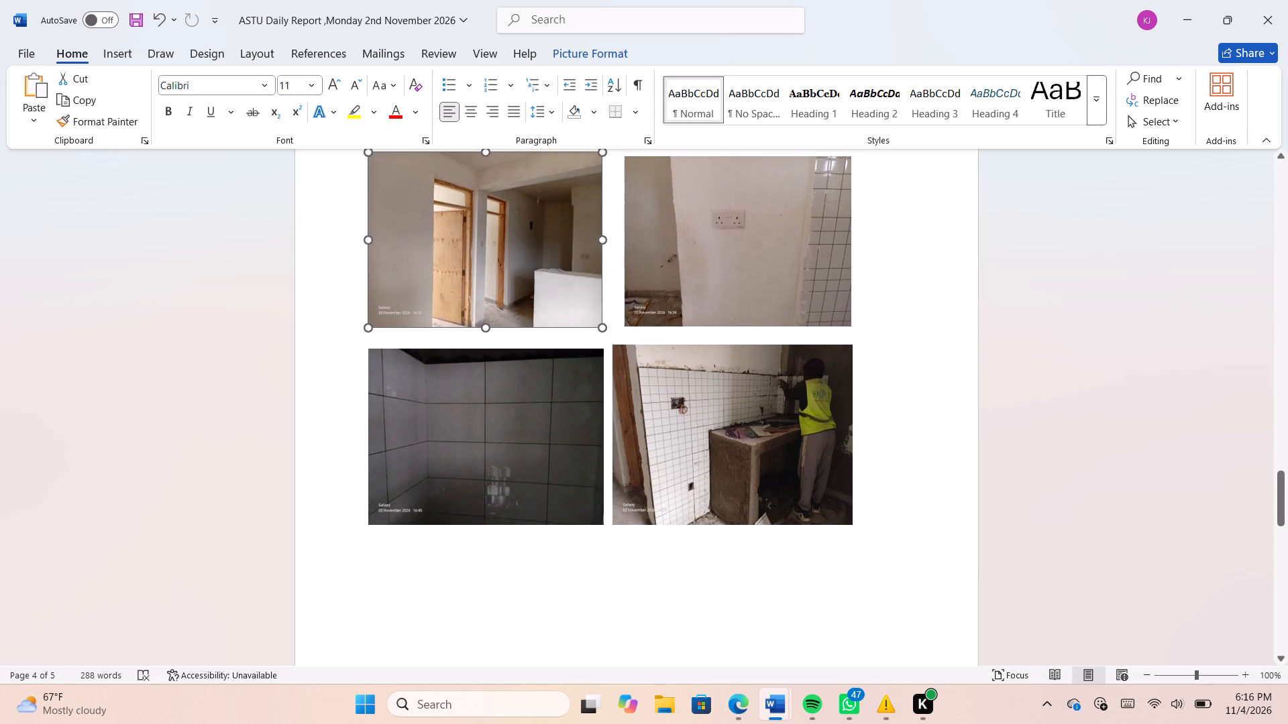
pyautogui.click(690, 276)
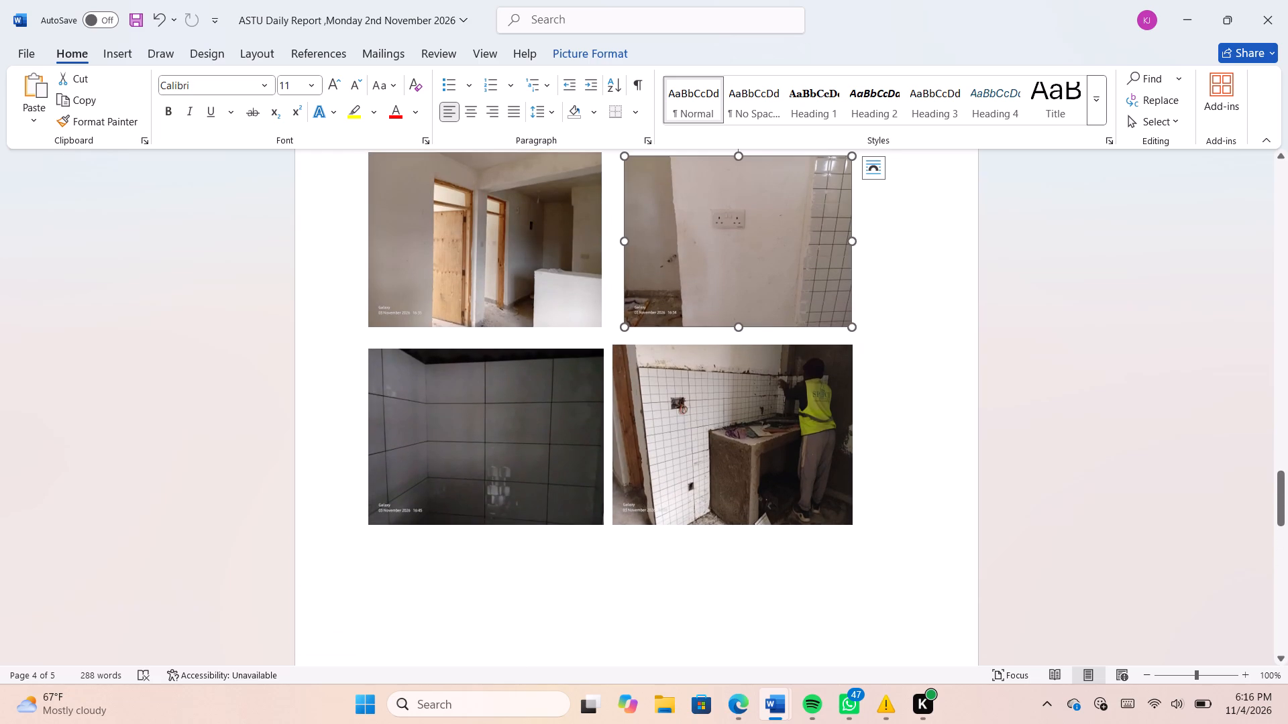
pyautogui.moveTo(625, 242); pyautogui.dragTo(623, 247)
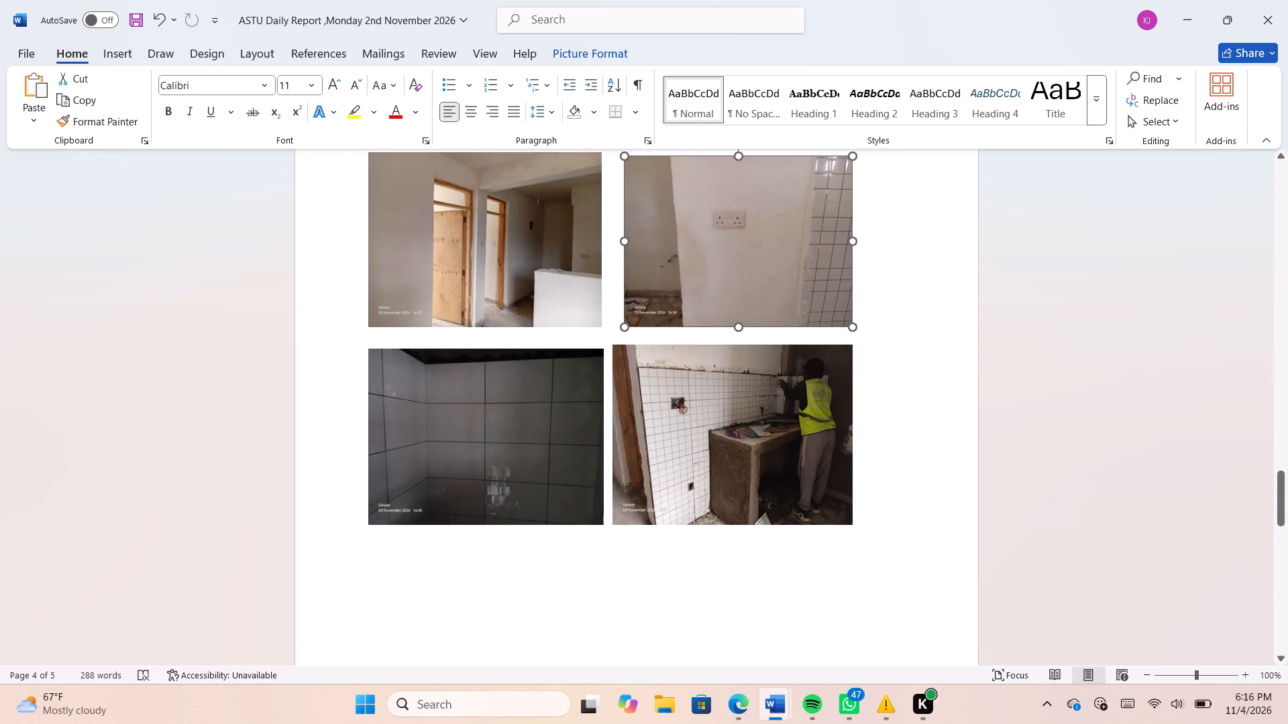
pyautogui.moveTo(623, 247); pyautogui.dragTo(620, 251)
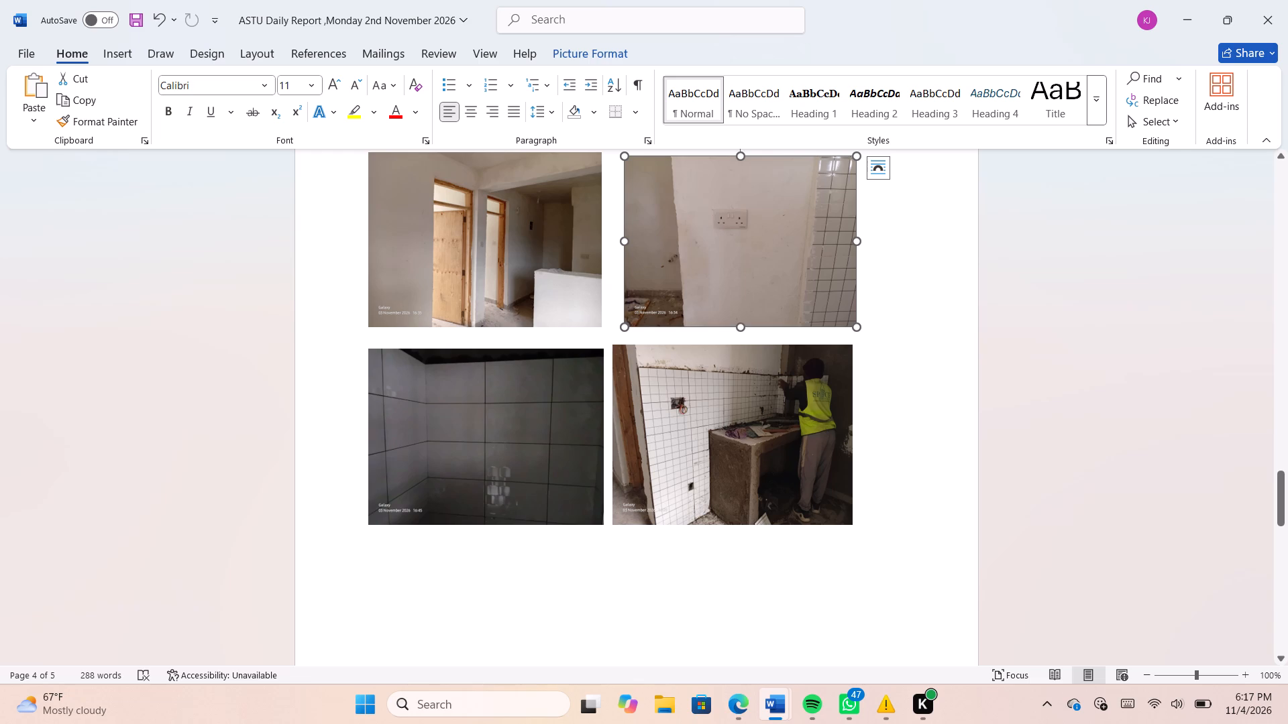
# Delete two of the spaces between the doorway and wall-socket photos to narrow the gap.
pyautogui.click(617, 314)
pyautogui.press('BackSpace')
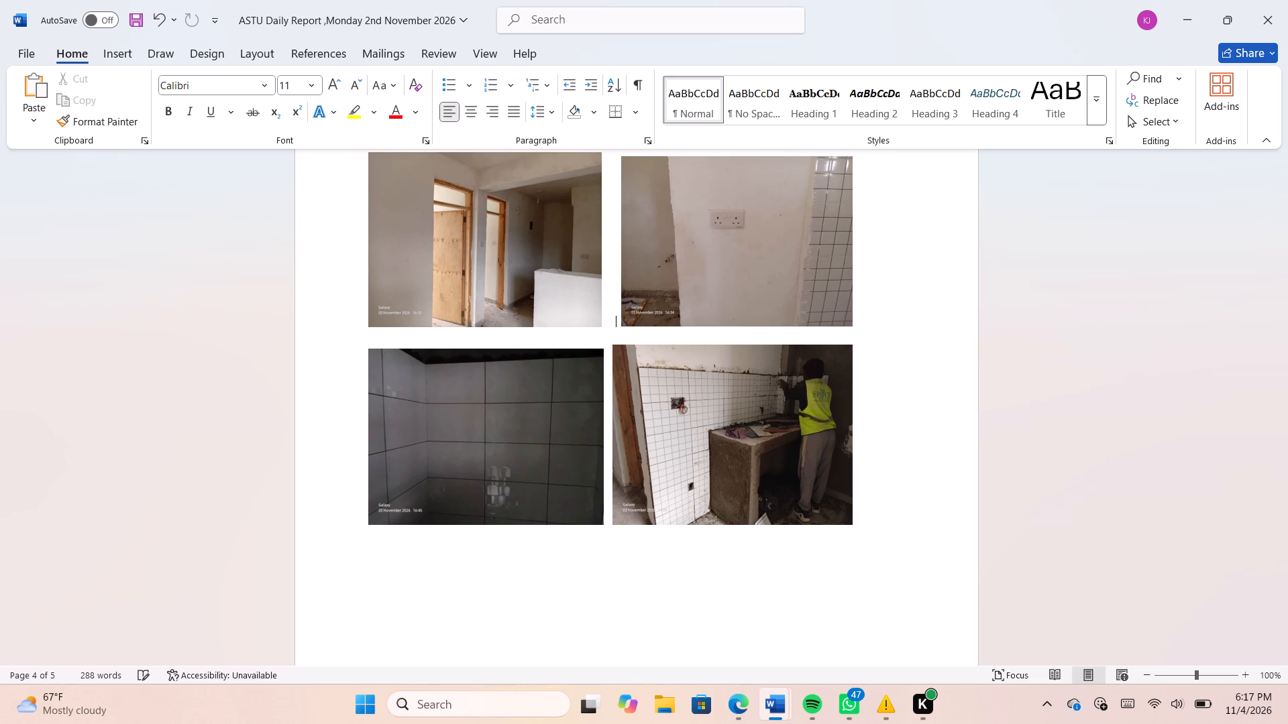
pyautogui.press('BackSpace')
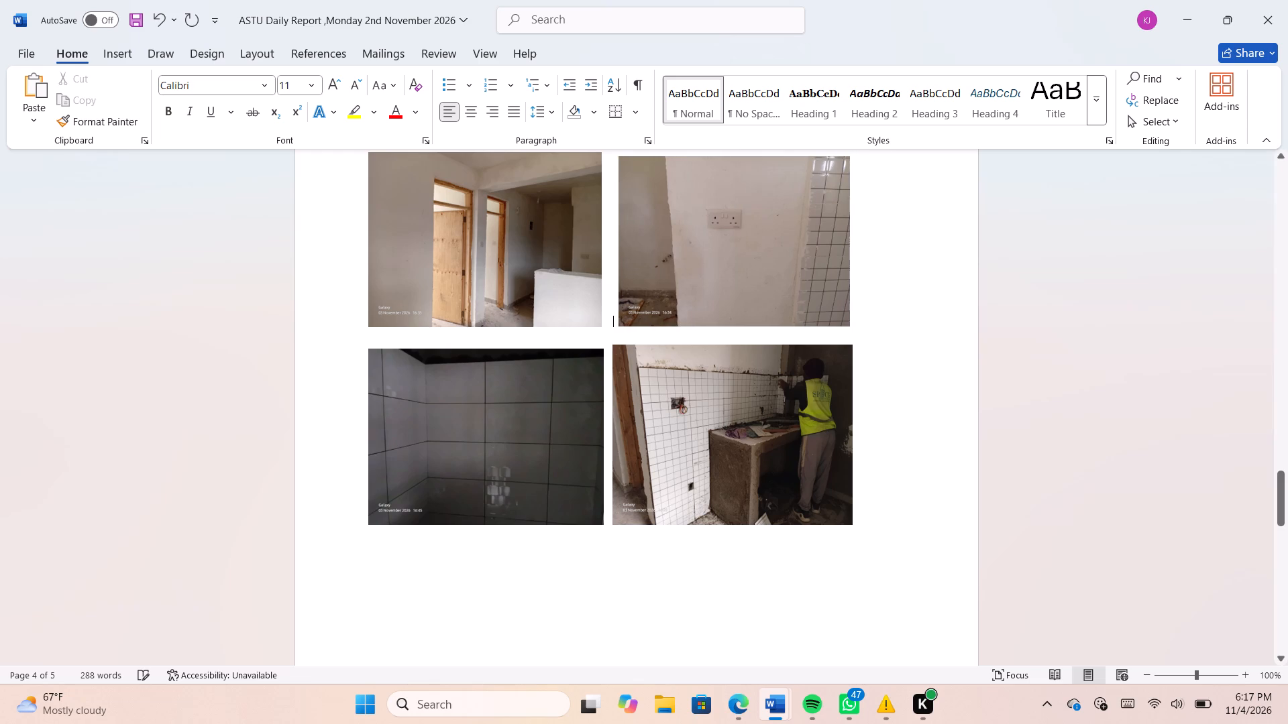
# Delete two more spaces between the doorway and wall-socket photos so the wall-socket photo lines up with the photo below.
pyautogui.press('BackSpace')
pyautogui.press('BackSpace')
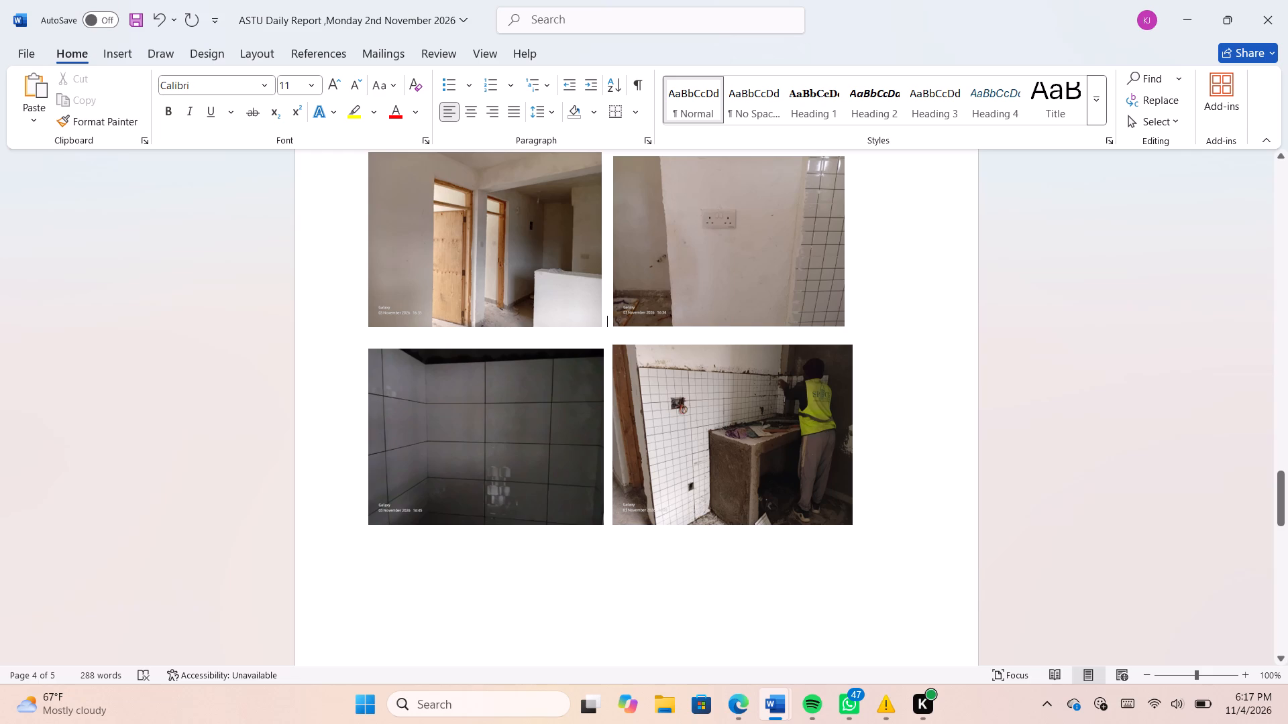
# Left-align the empty line below the dark tiled-wall photo and the photo of the worker at the counter.
pyautogui.scroll(-2, 619, 440)
pyautogui.scroll(6, 624, 438)
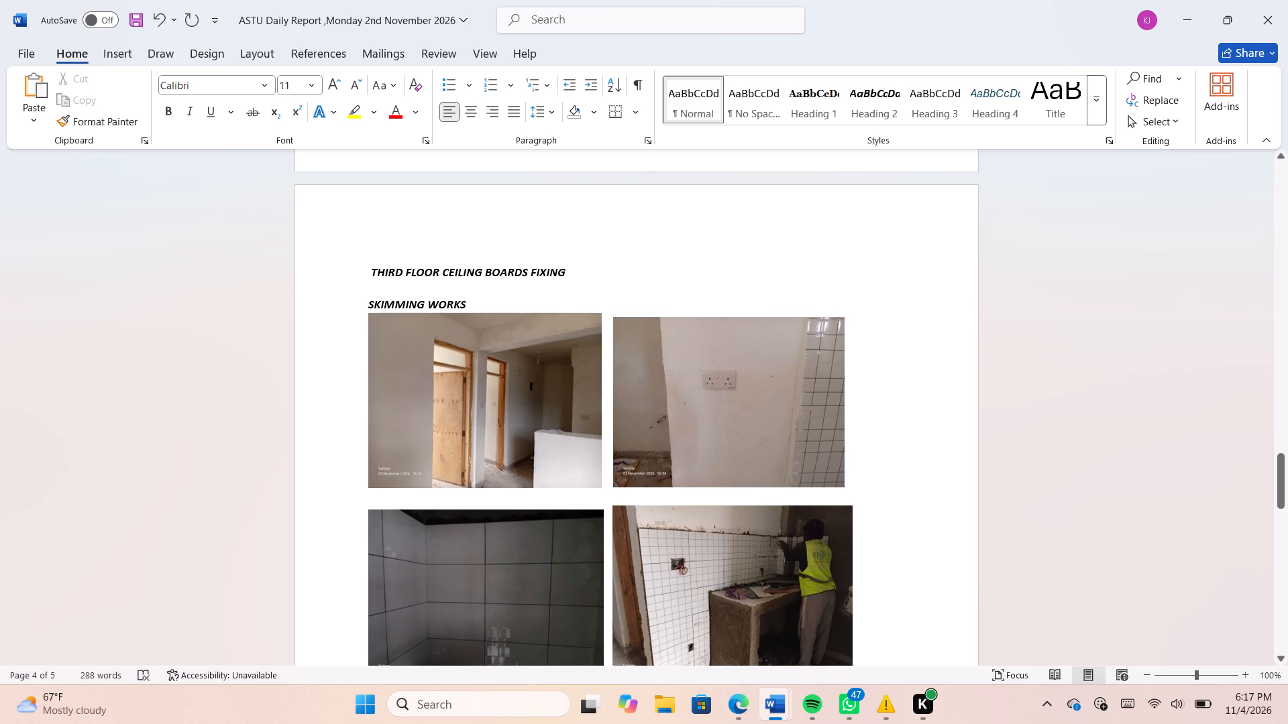
pyautogui.click(385, 495)
pyautogui.scroll(-4, 392, 485)
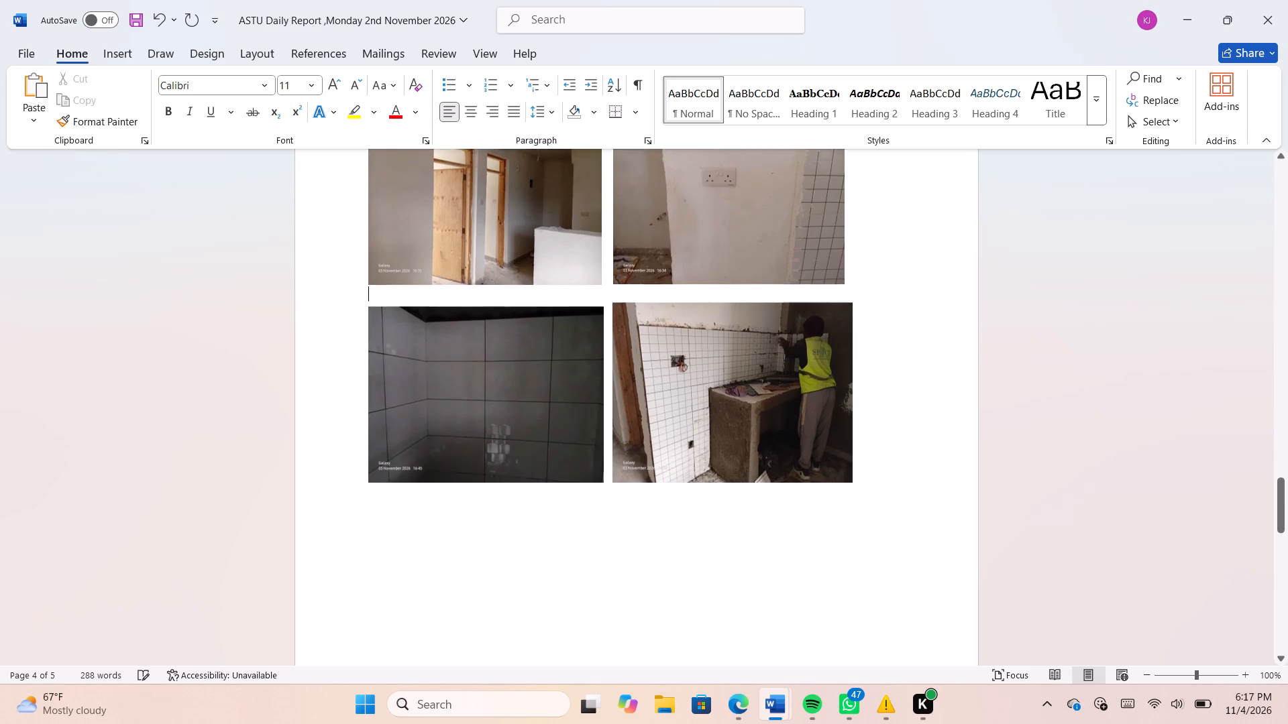
pyautogui.scroll(-5, 392, 483)
pyautogui.click(376, 354)
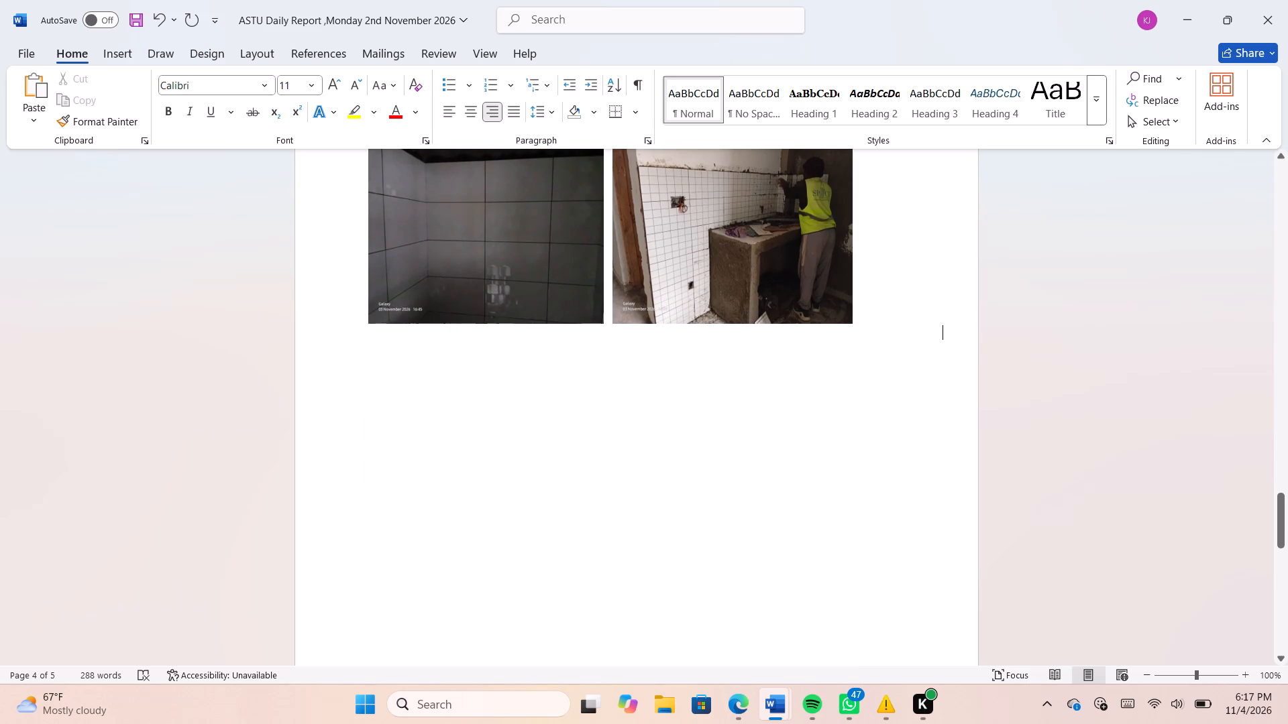
pyautogui.click(859, 328)
pyautogui.click(440, 109)
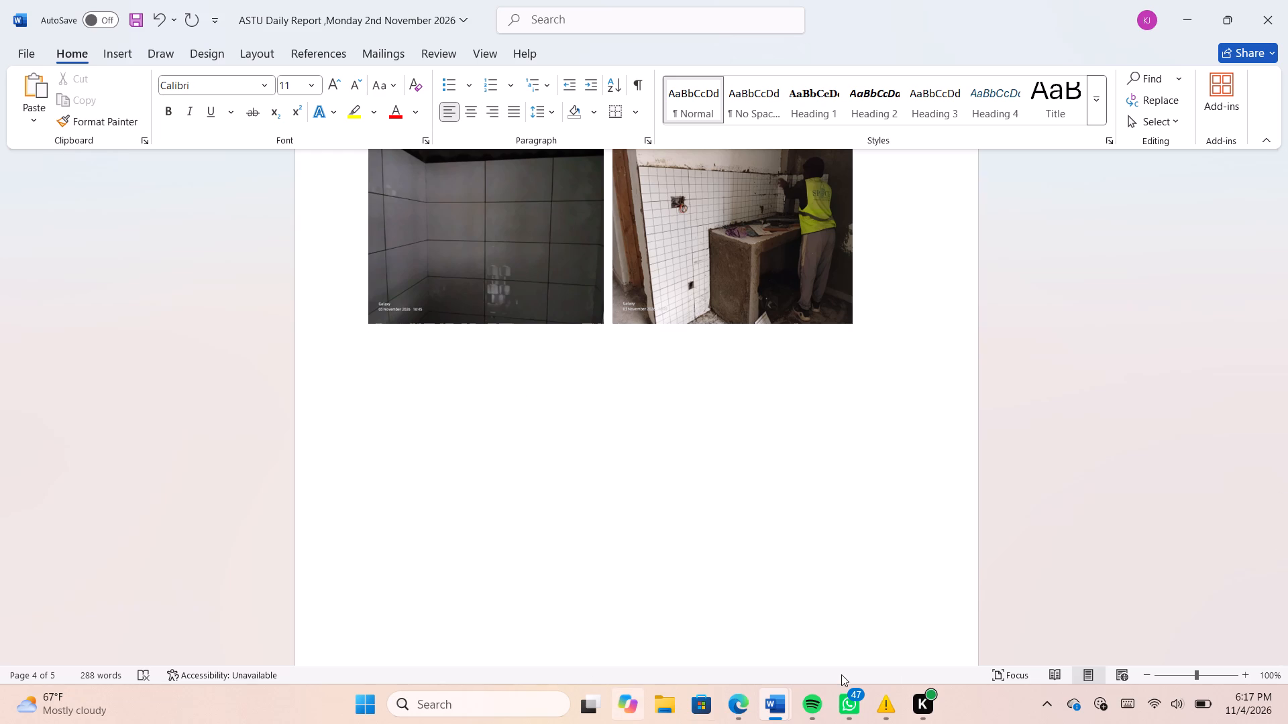
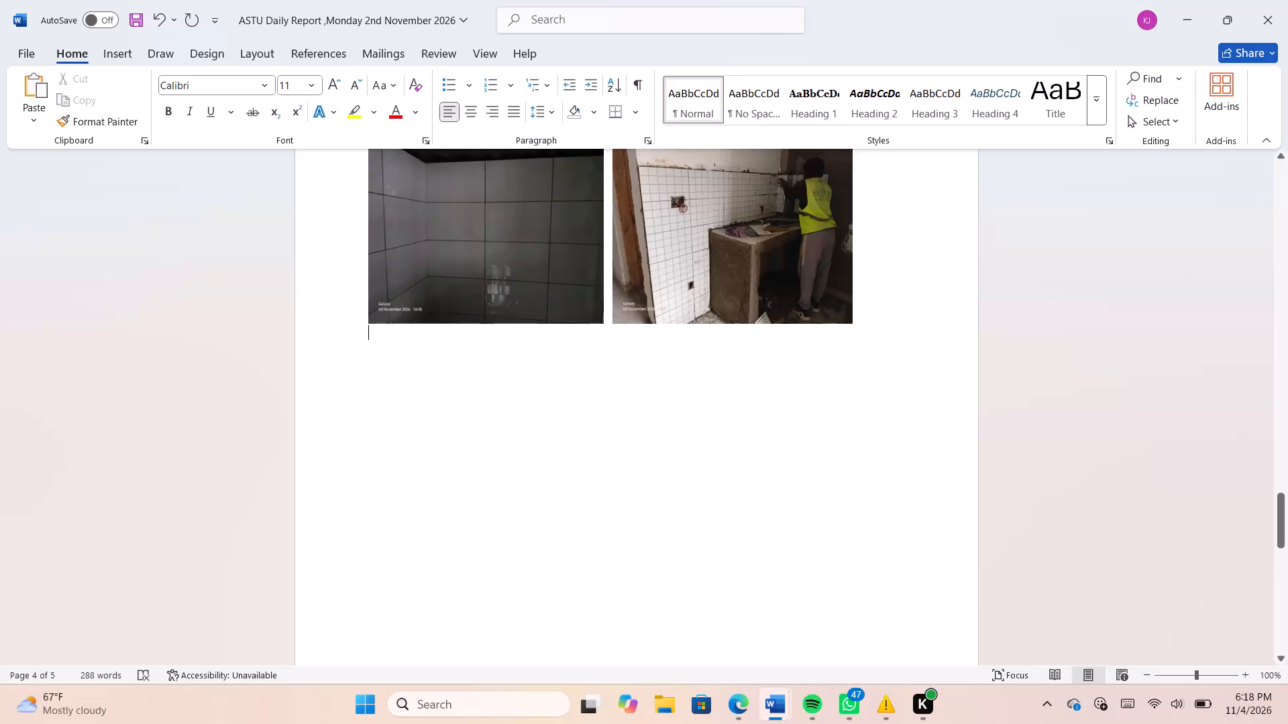
# Paste the copied tiled-wall photo with the red-switch socket on the line below the dark tiled-wall photo.
pyautogui.rightClick(372, 341)
pyautogui.click(467, 452)
# Shrink the pasted red-switch socket photo proportionally until it fits on the same page, below the dark tiled-wall photo.
pyautogui.scroll(-4, 458, 441)
pyautogui.scroll(4, 454, 440)
pyautogui.scroll(-9, 454, 436)
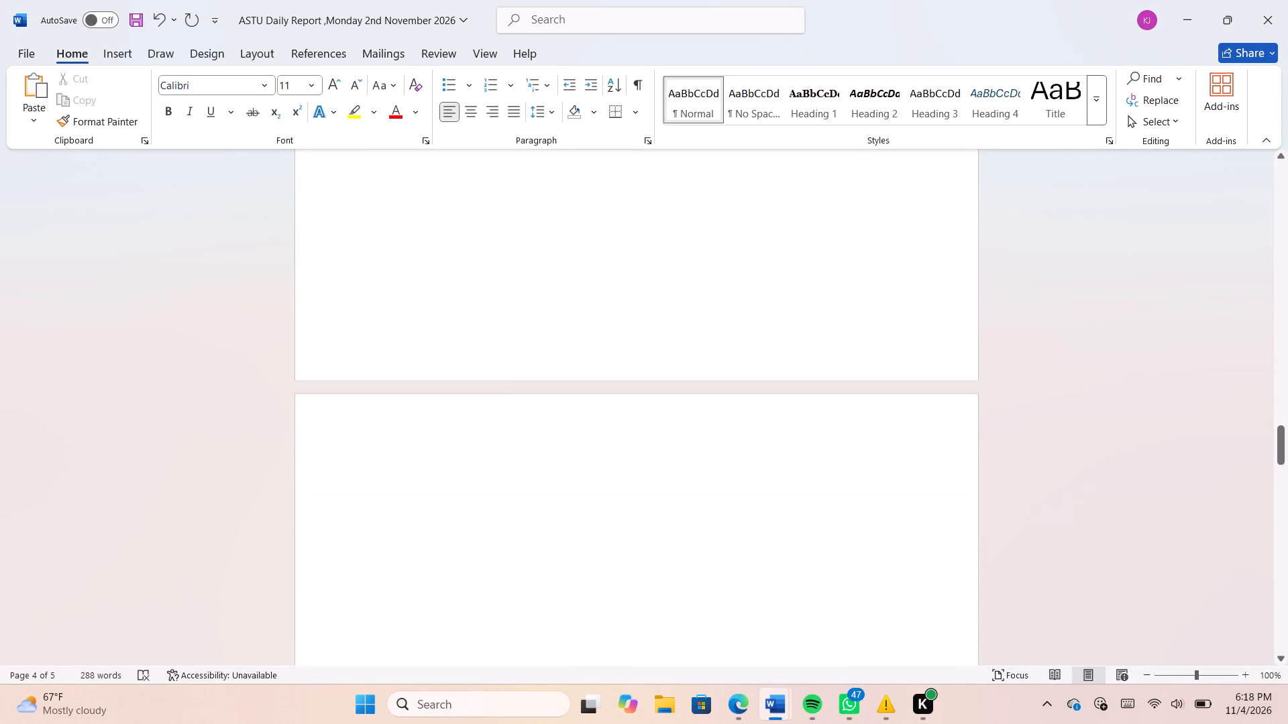
pyautogui.scroll(-18, 450, 438)
pyautogui.scroll(-8, 450, 432)
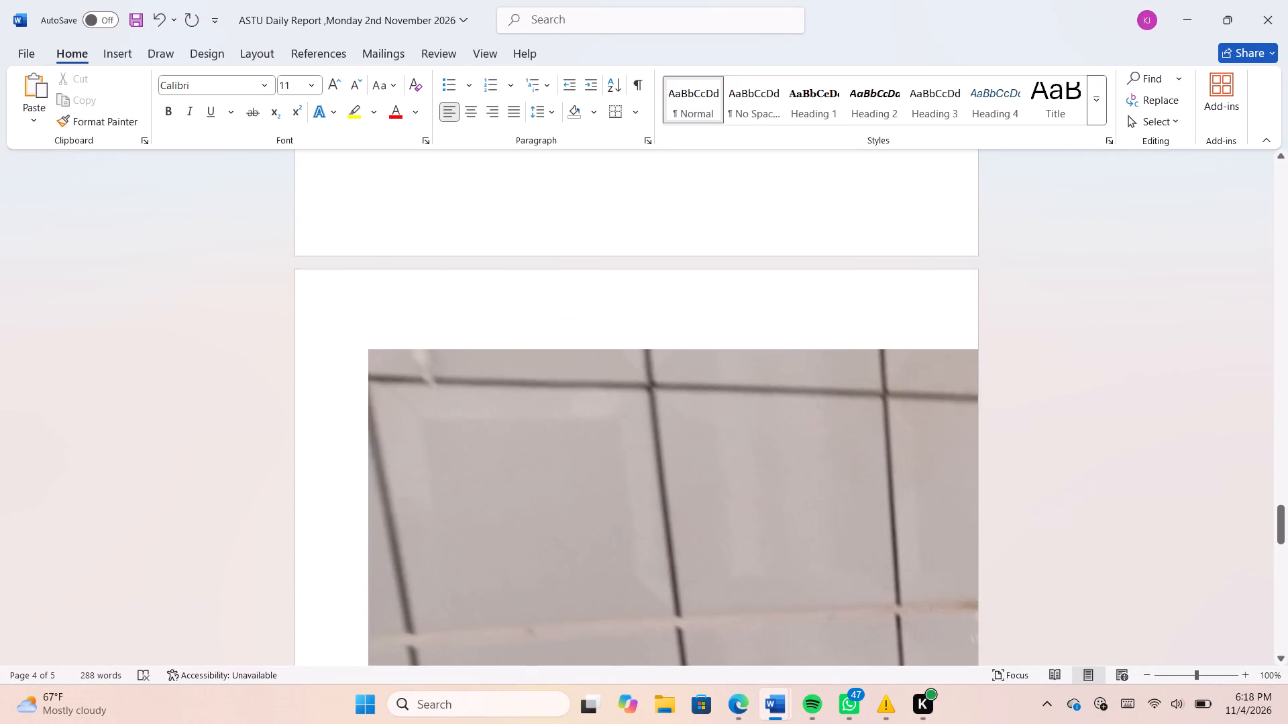
pyautogui.scroll(-2, 451, 432)
pyautogui.click(453, 432)
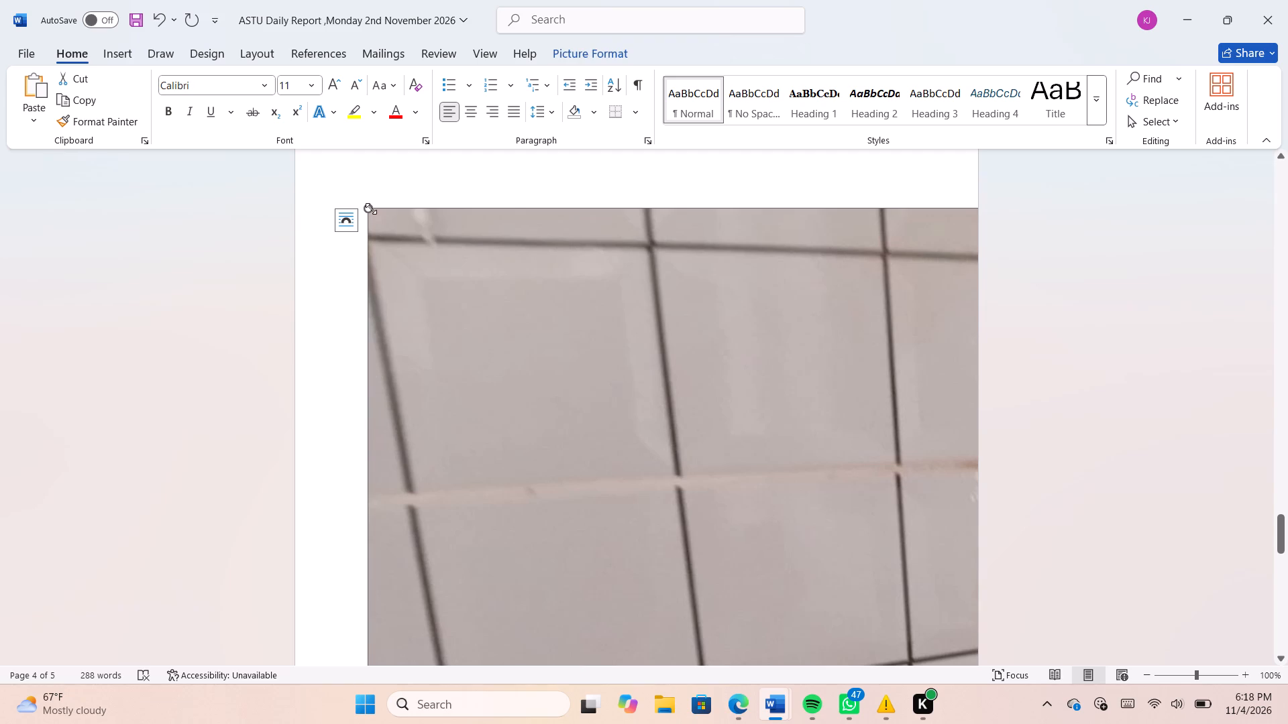
pyautogui.moveTo(371, 208); pyautogui.dragTo(807, 640)
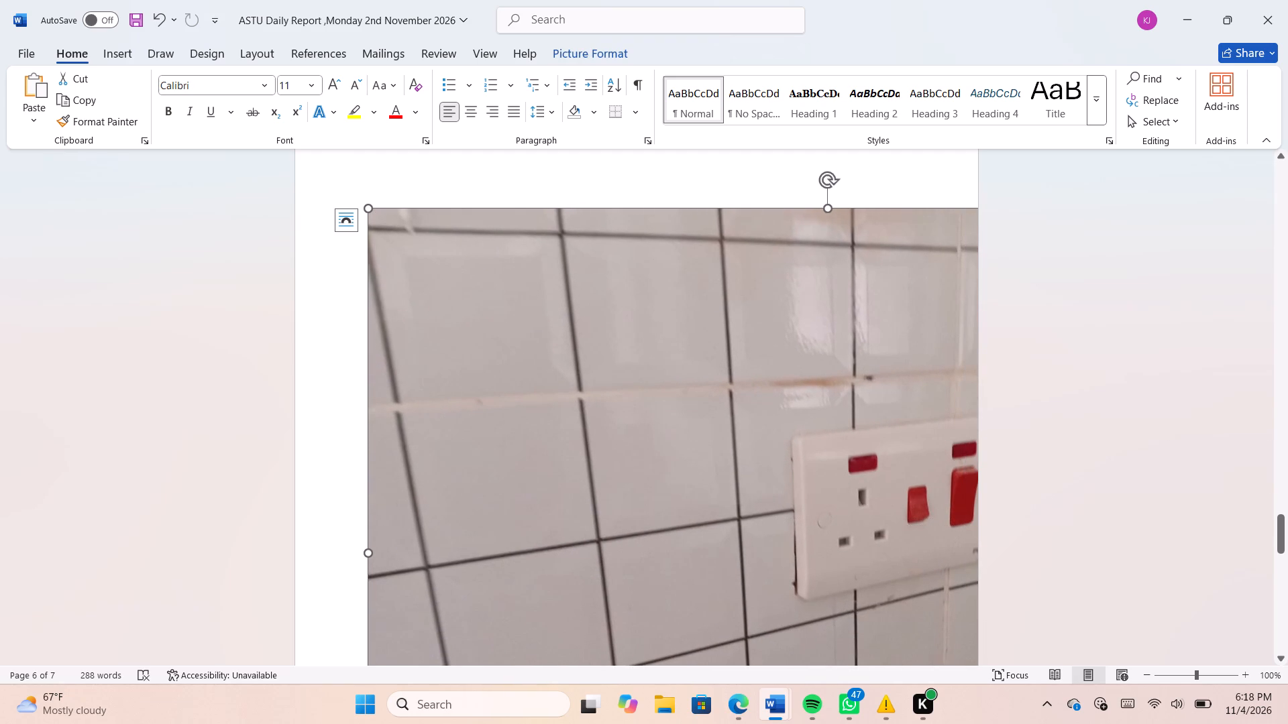
pyautogui.moveTo(369, 210); pyautogui.dragTo(793, 648)
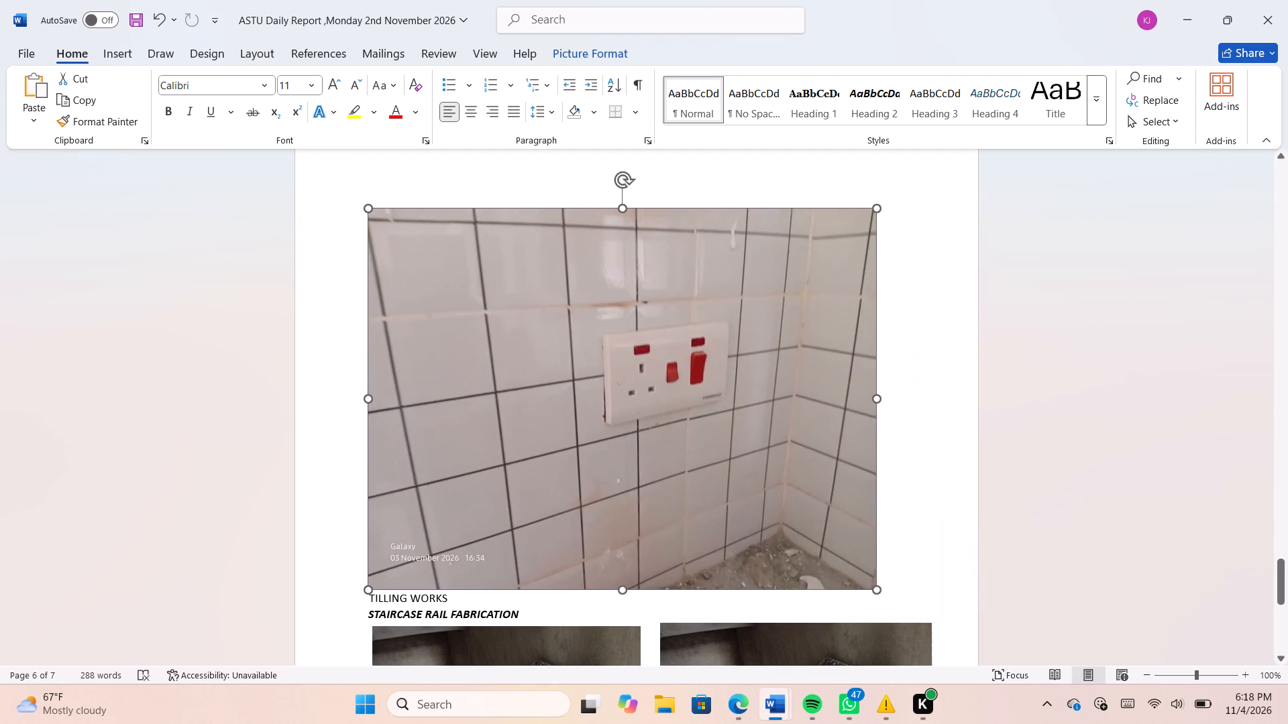
pyautogui.moveTo(793, 648); pyautogui.dragTo(869, 723)
pyautogui.scroll(2, 684, 378)
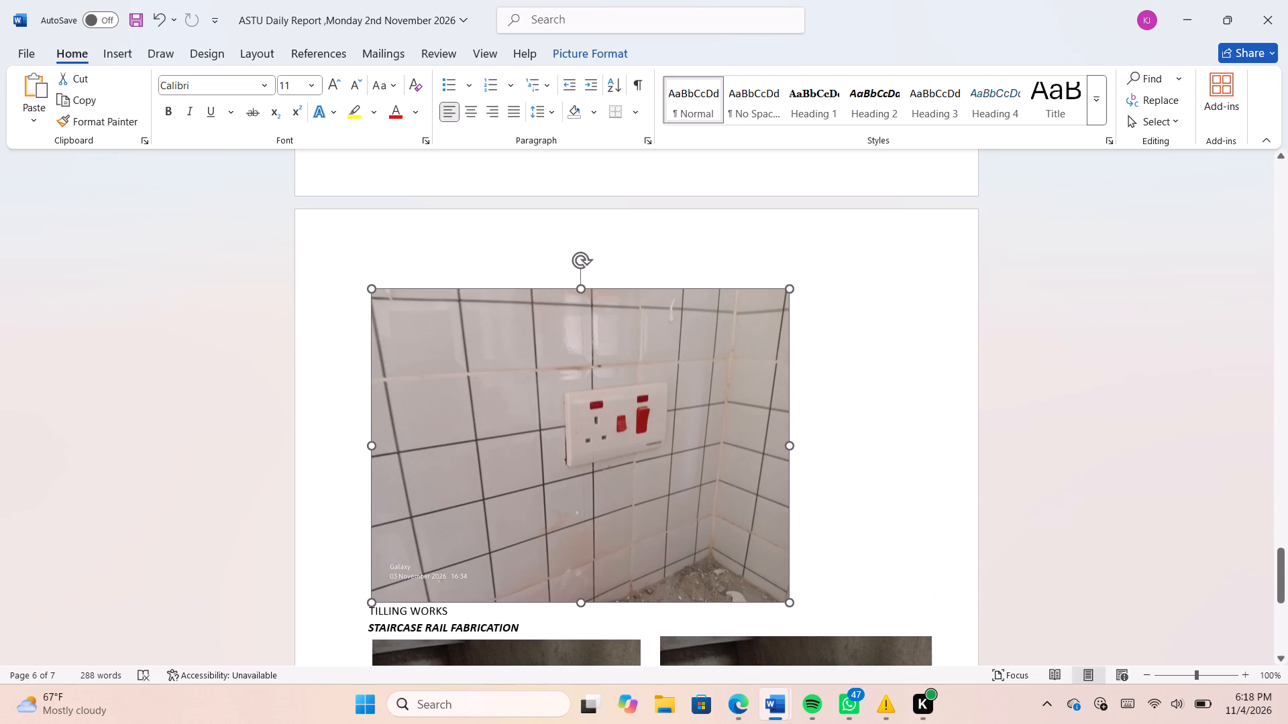
pyautogui.moveTo(370, 286); pyautogui.dragTo(514, 497)
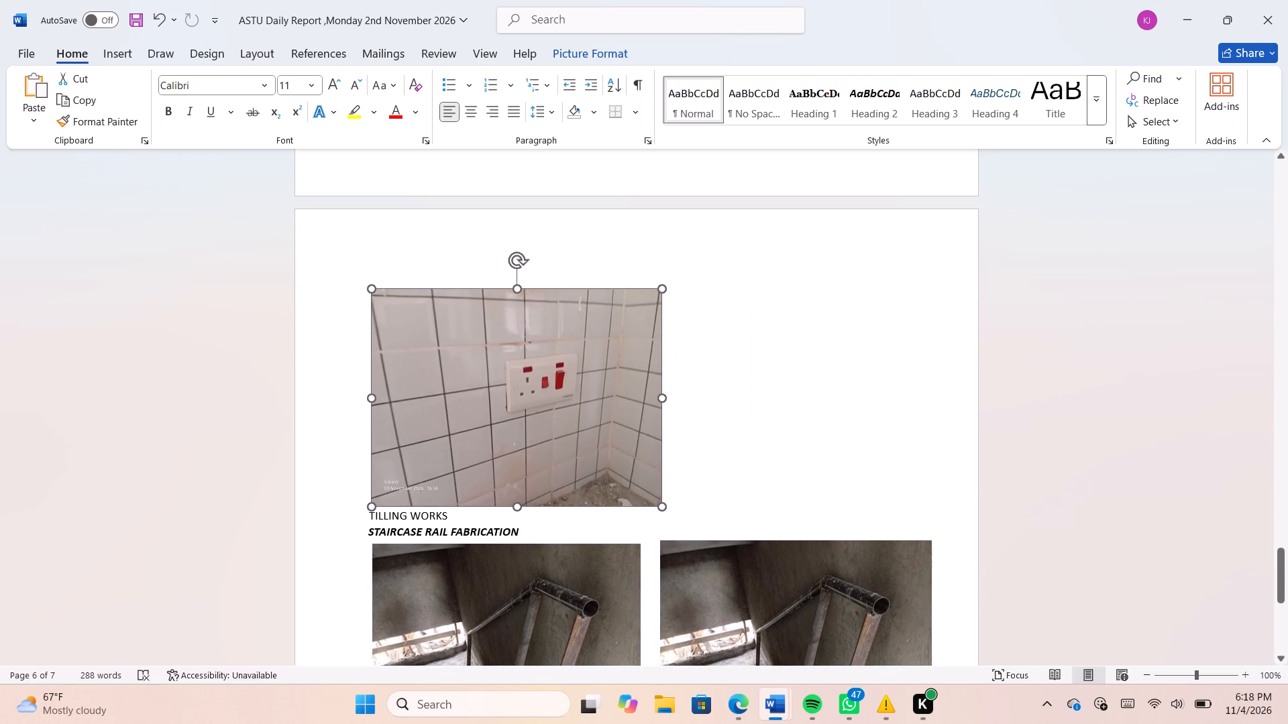
pyautogui.moveTo(514, 497); pyautogui.dragTo(614, 562)
# Insert a blank line between the dark tiled-wall photo and the red-switch socket photo.
pyautogui.scroll(5, 526, 251)
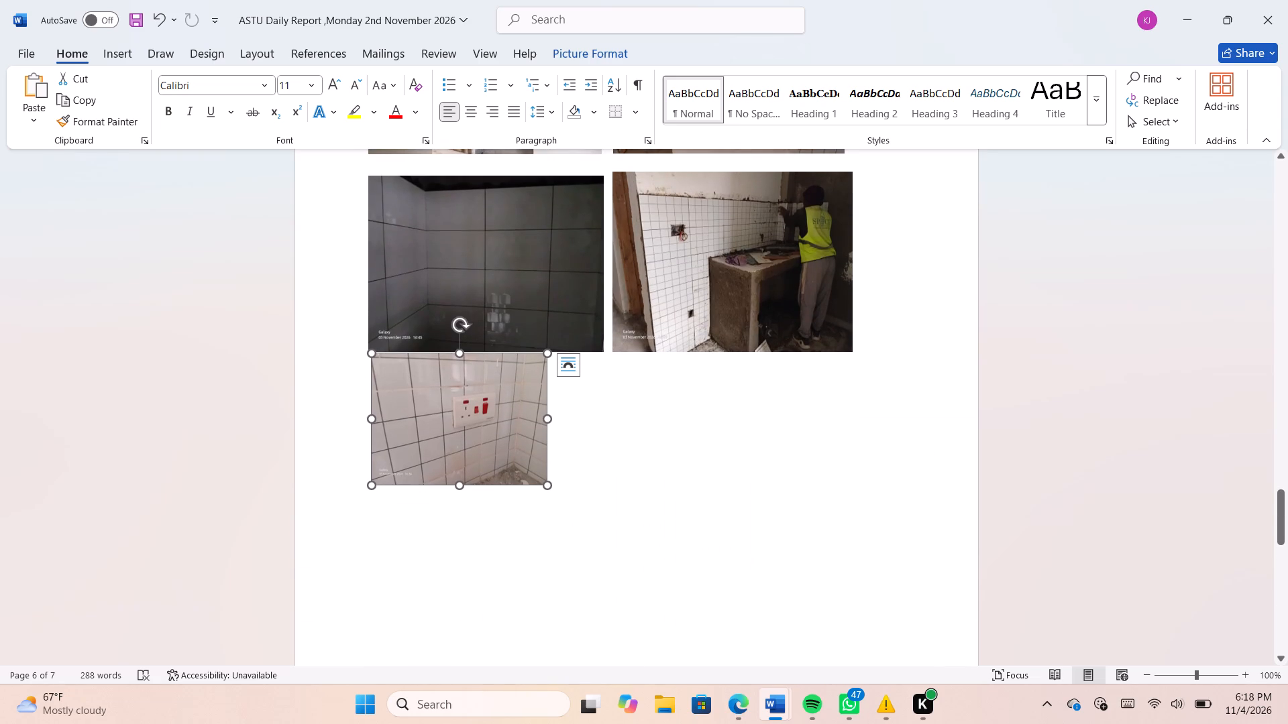
pyautogui.press('Return')
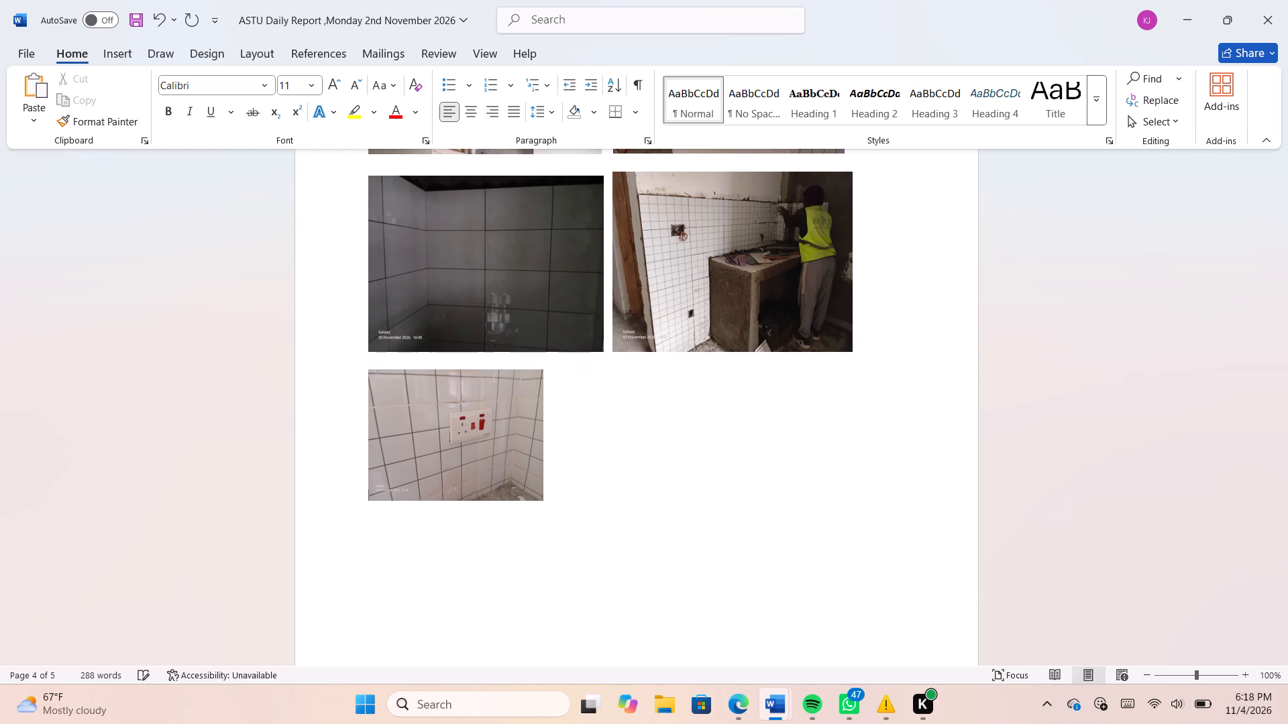
# Enlarge the red-switch socket photo proportionally until its width matches the dark tiled-wall photo above it.
pyautogui.click(482, 425)
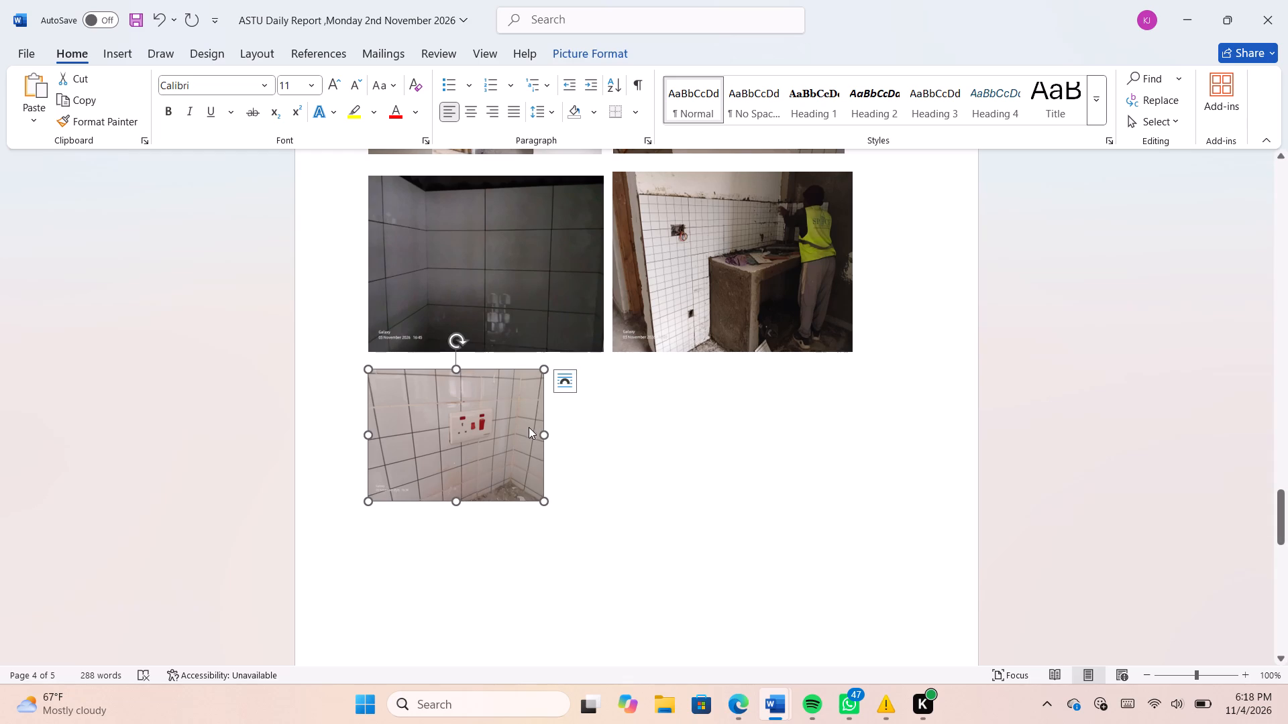
pyautogui.moveTo(549, 502); pyautogui.dragTo(574, 507)
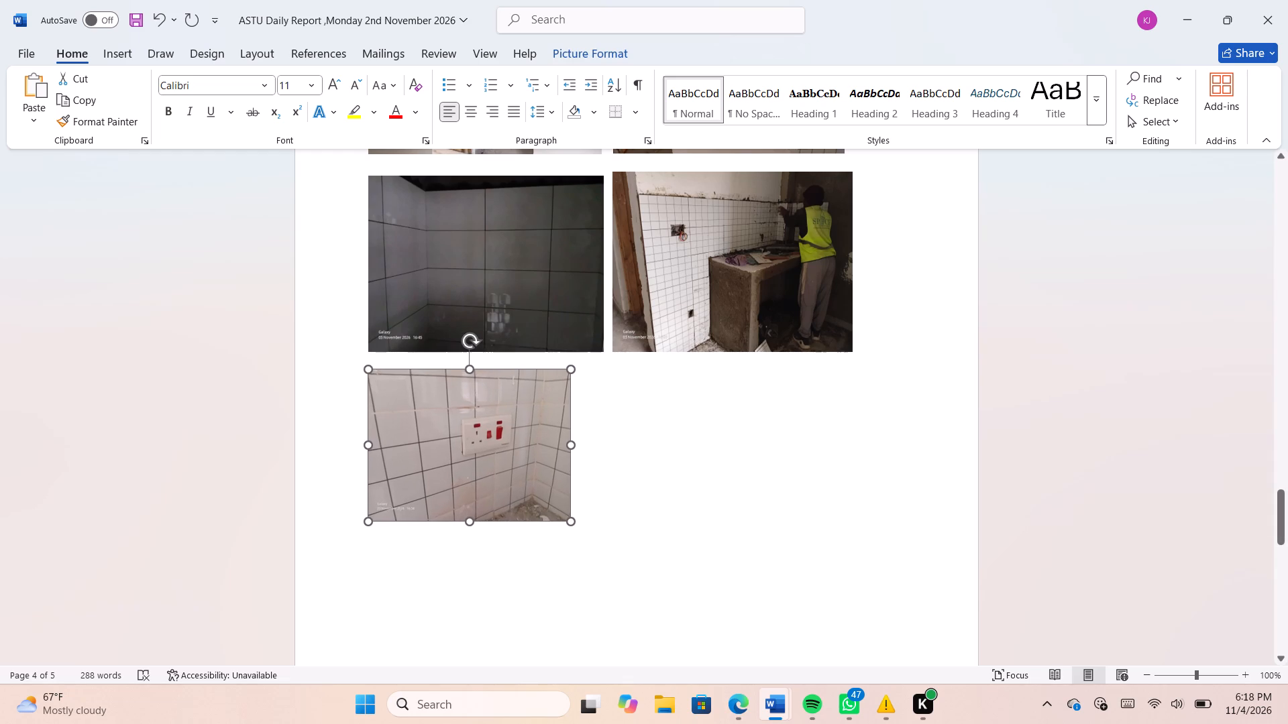
pyautogui.moveTo(574, 507); pyautogui.dragTo(606, 516)
# Place the insertion point directly after the red-switch socket photo and bring up the previews of the open Word documents.
pyautogui.scroll(1, 546, 503)
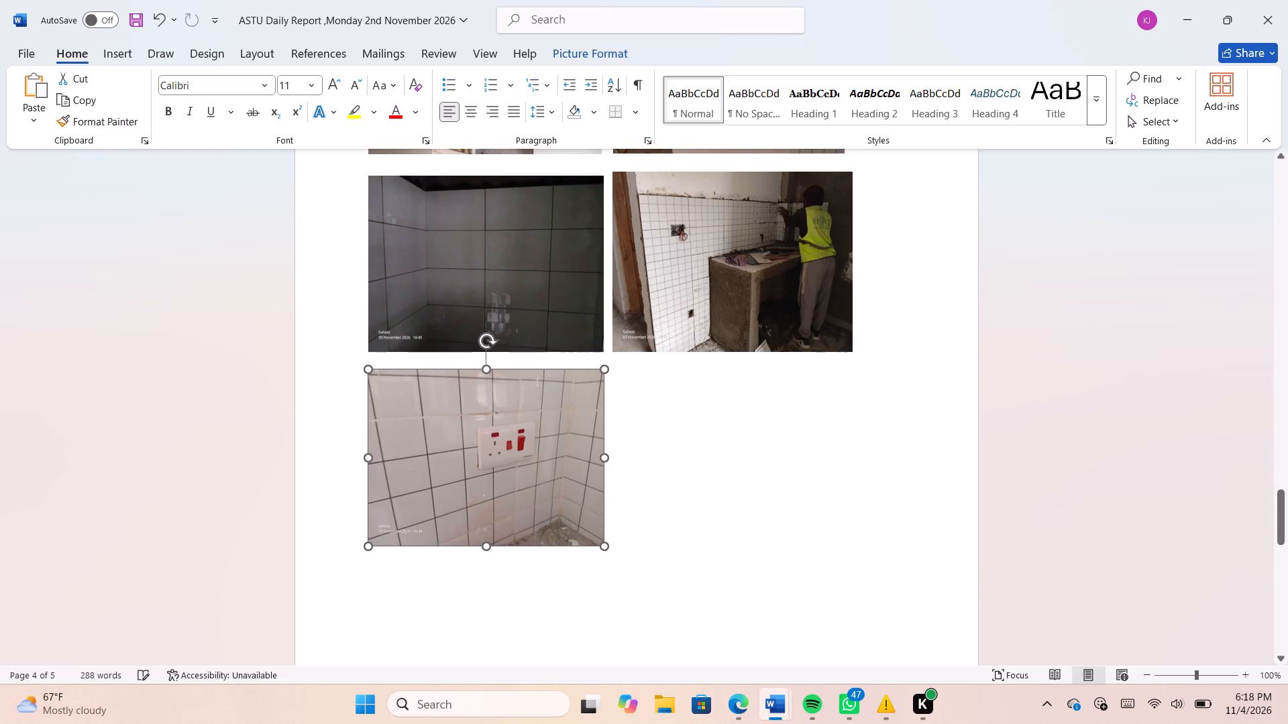
pyautogui.scroll(6, 546, 503)
pyautogui.scroll(-4, 565, 509)
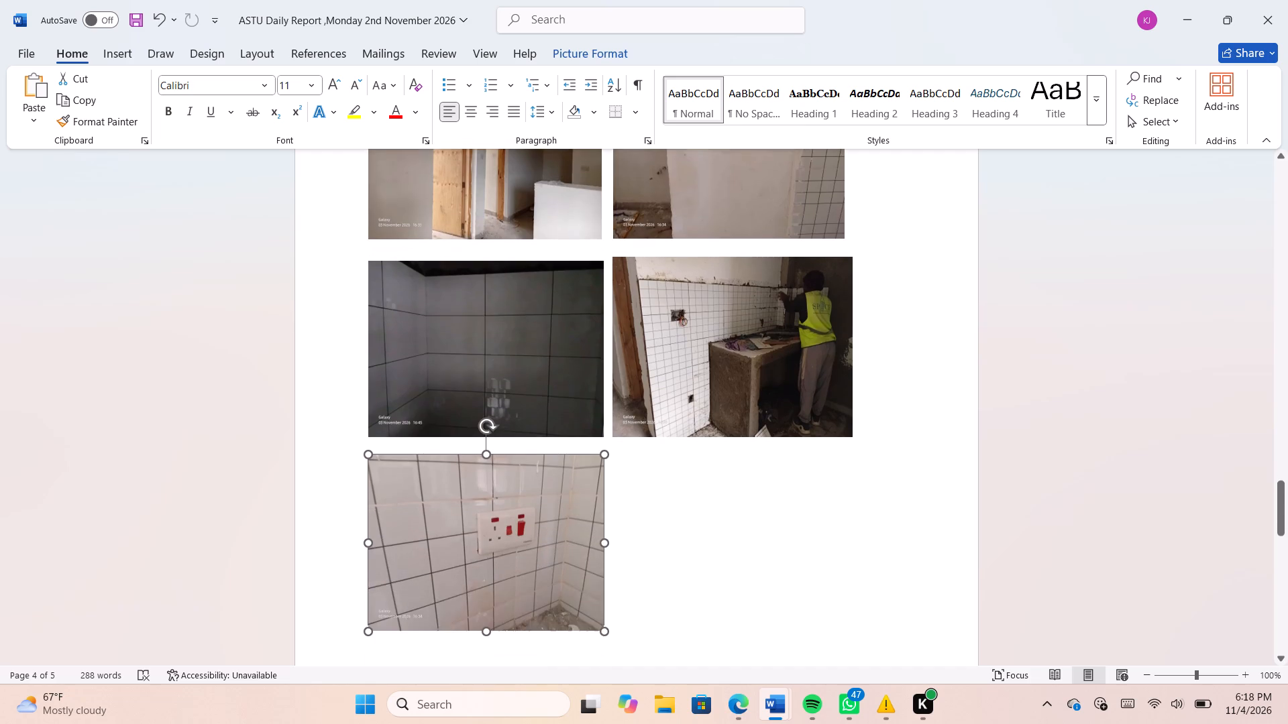
pyautogui.scroll(-2, 566, 507)
pyautogui.click(639, 573)
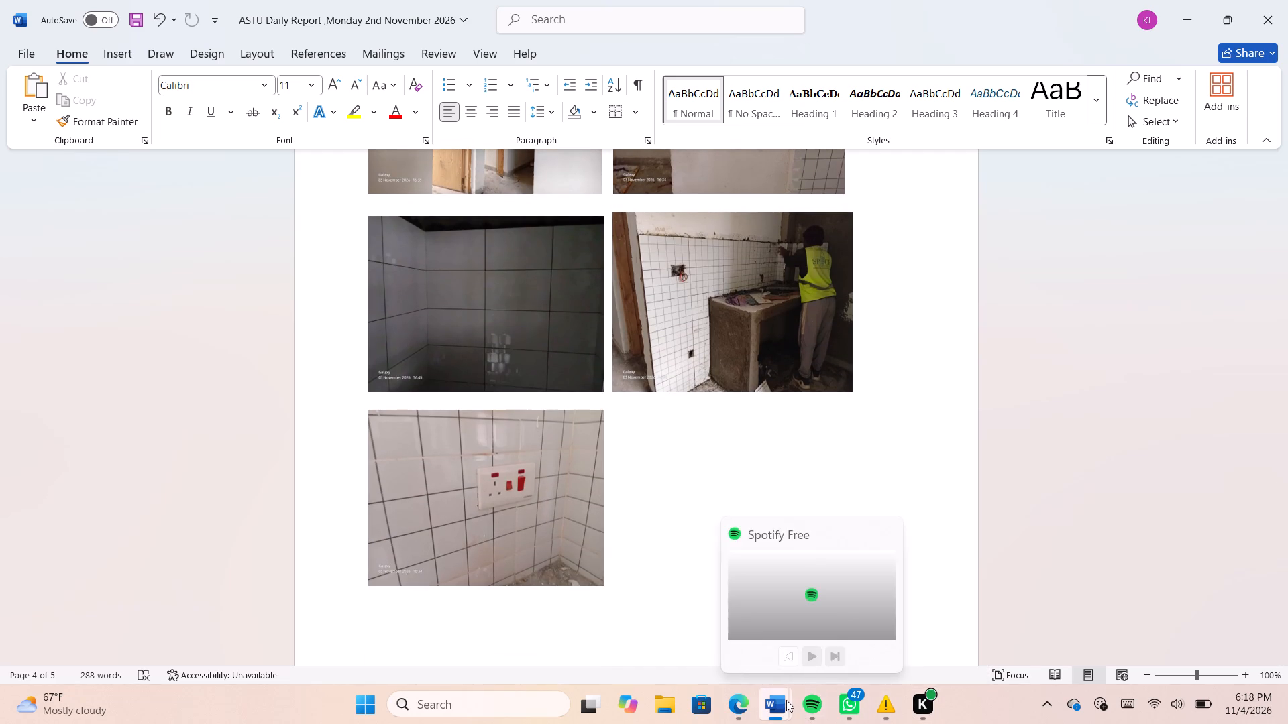
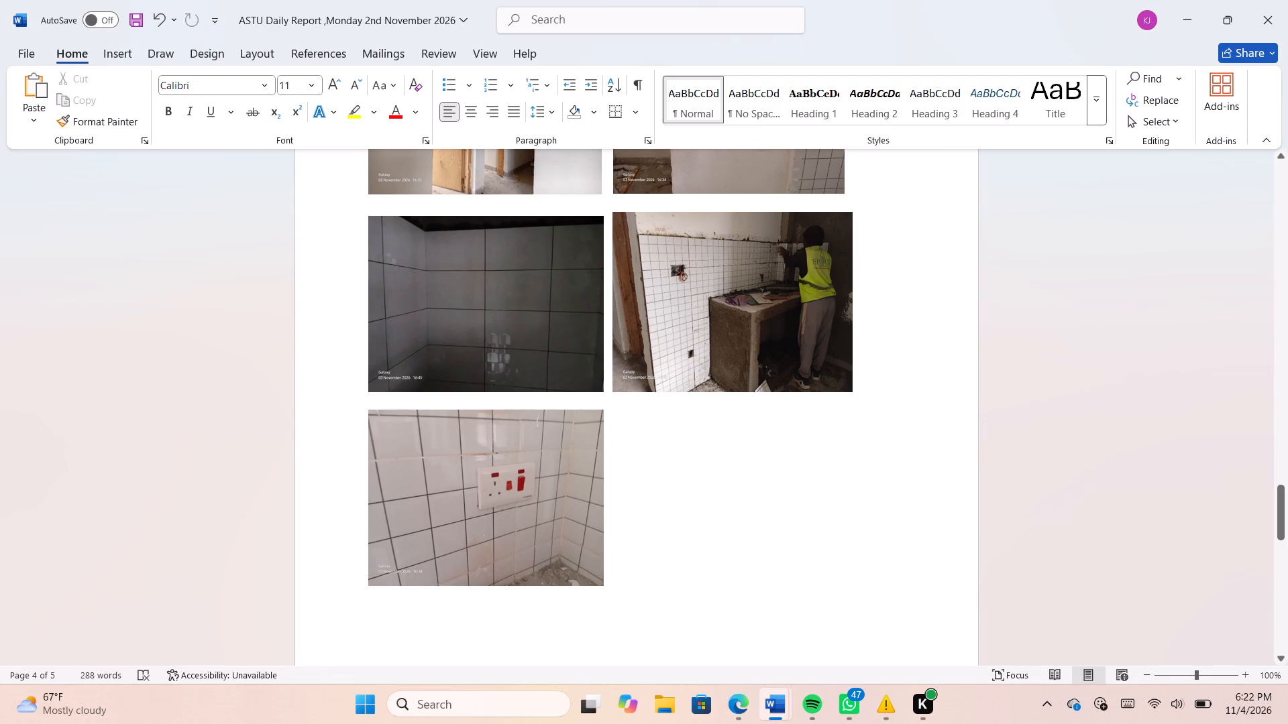
pyautogui.scroll(3, 557, 509)
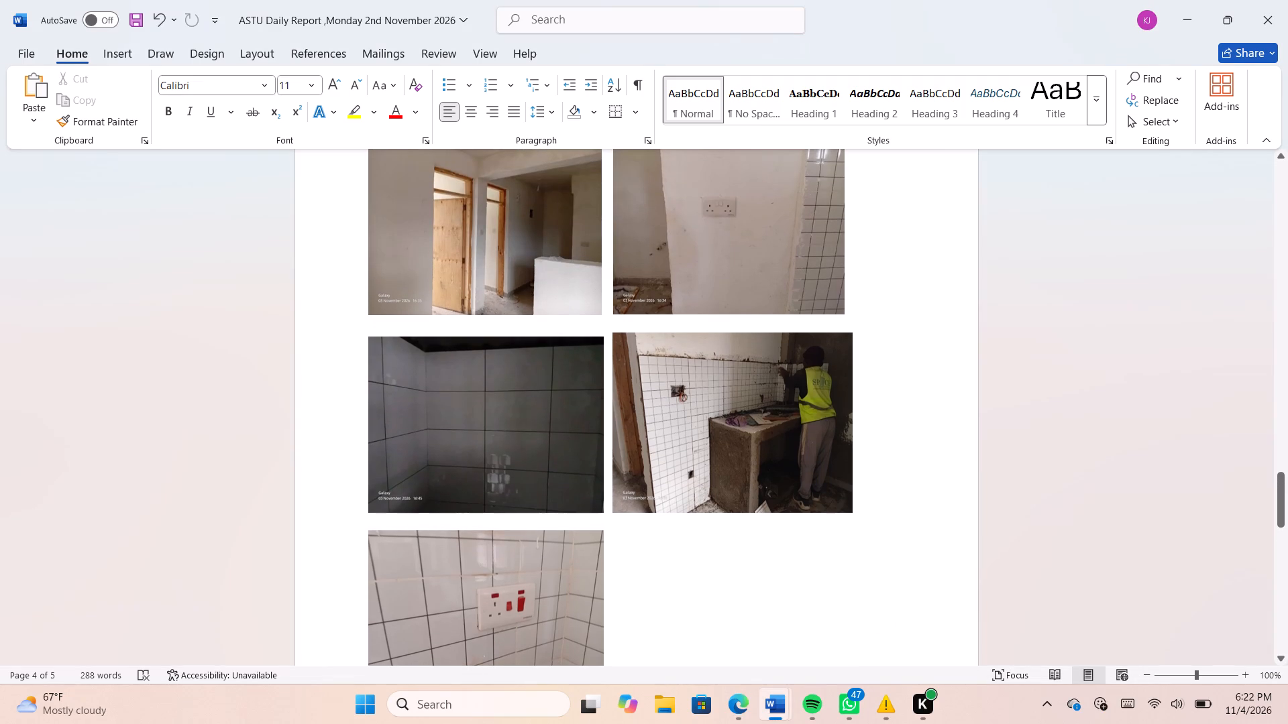
pyautogui.click(392, 324)
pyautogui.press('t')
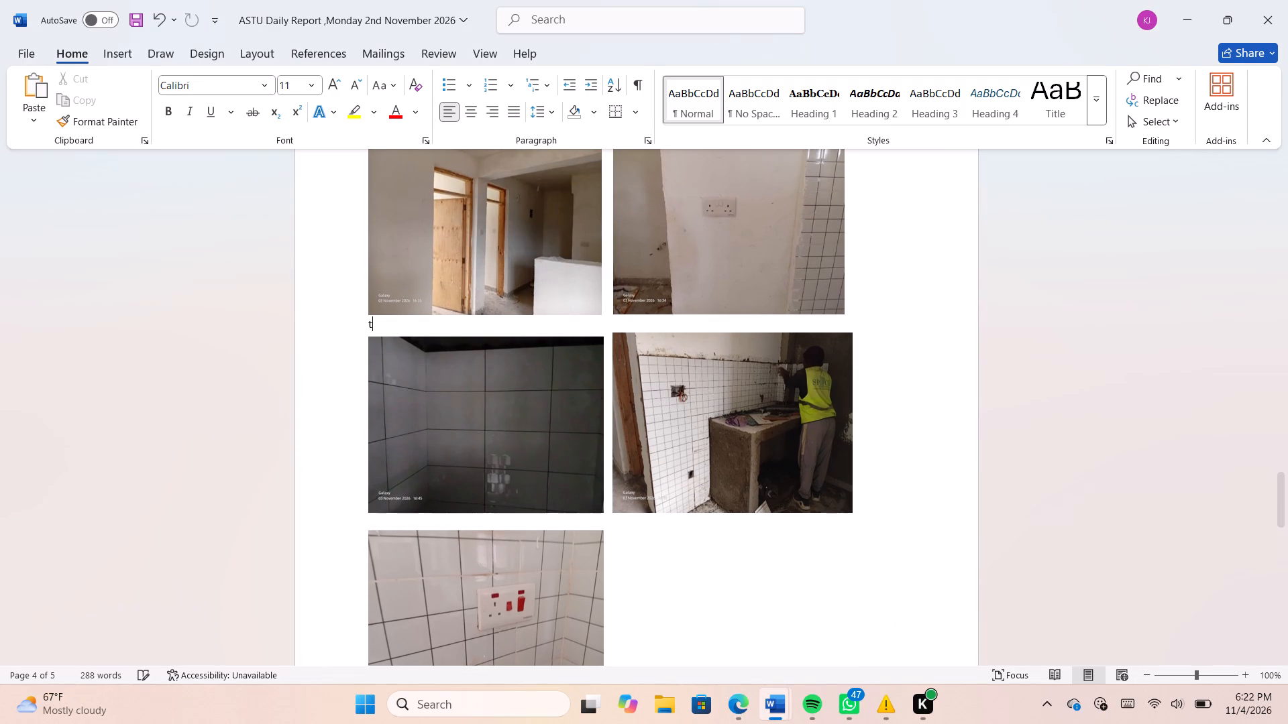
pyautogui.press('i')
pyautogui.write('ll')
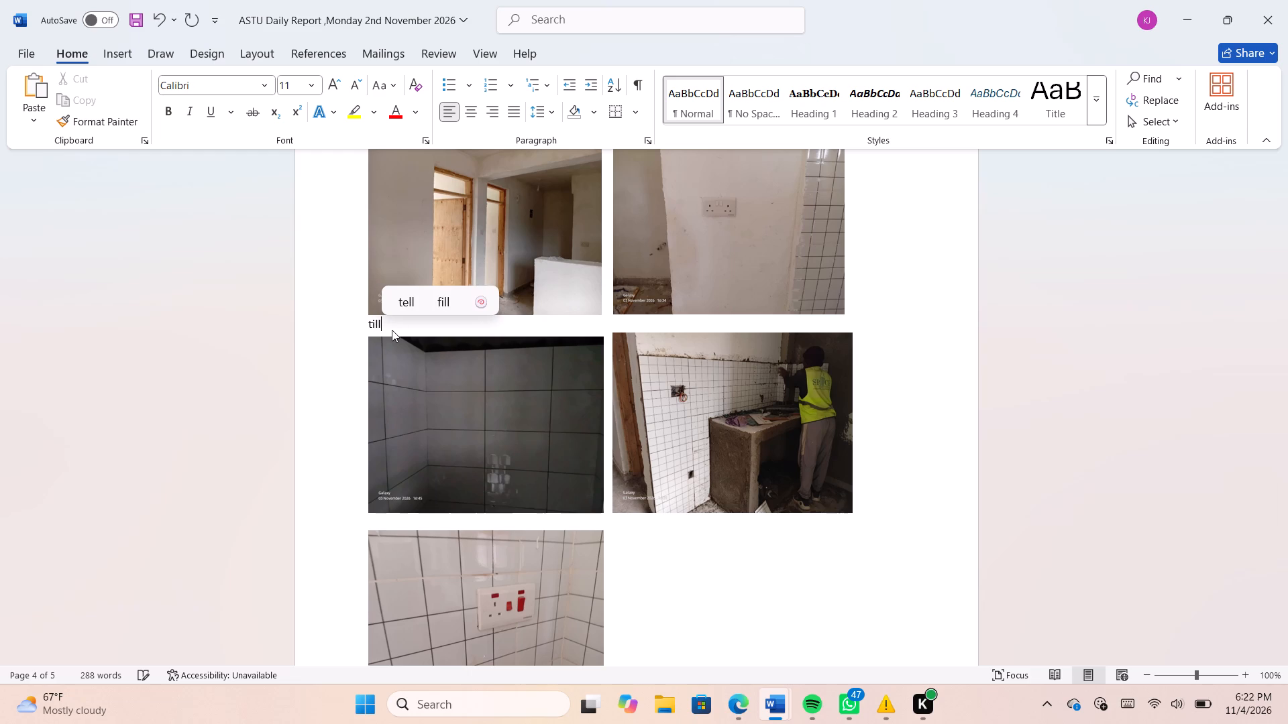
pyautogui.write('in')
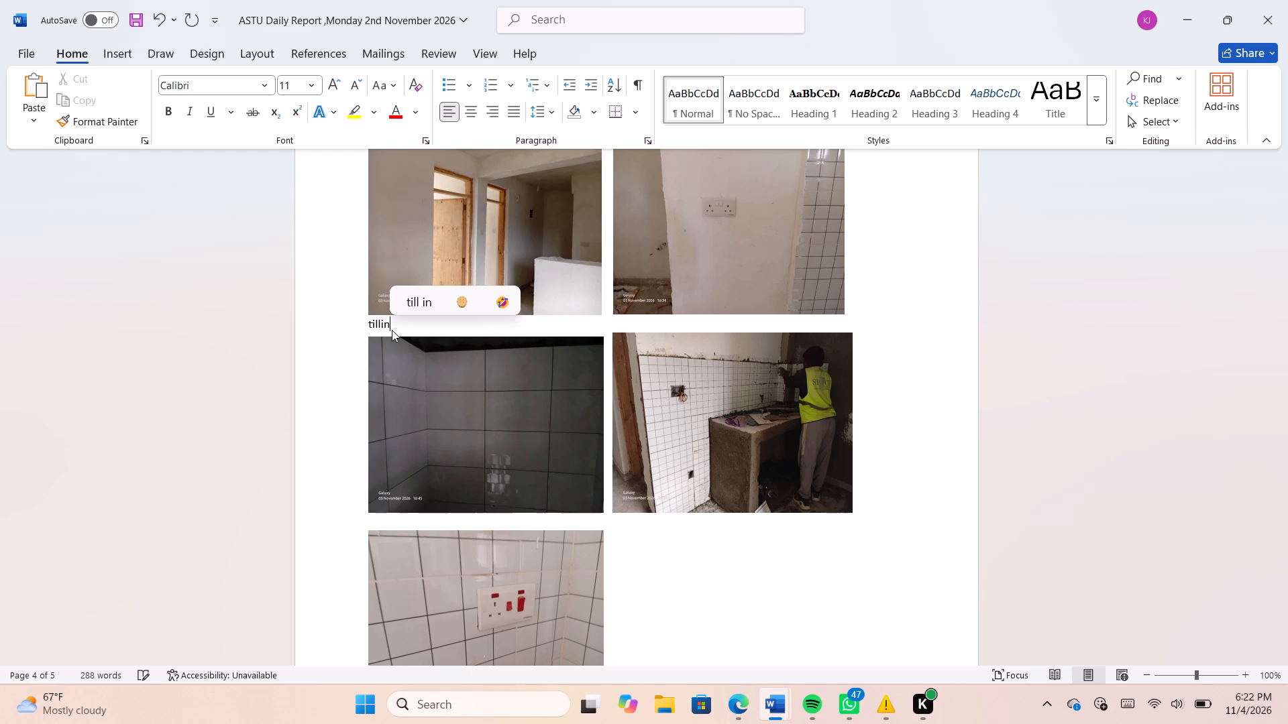
# Finish the heading "Tilling" above the dark tiled-wall photo and format it in bold, italic and uppercase.
pyautogui.write('g')
pyautogui.press('space')
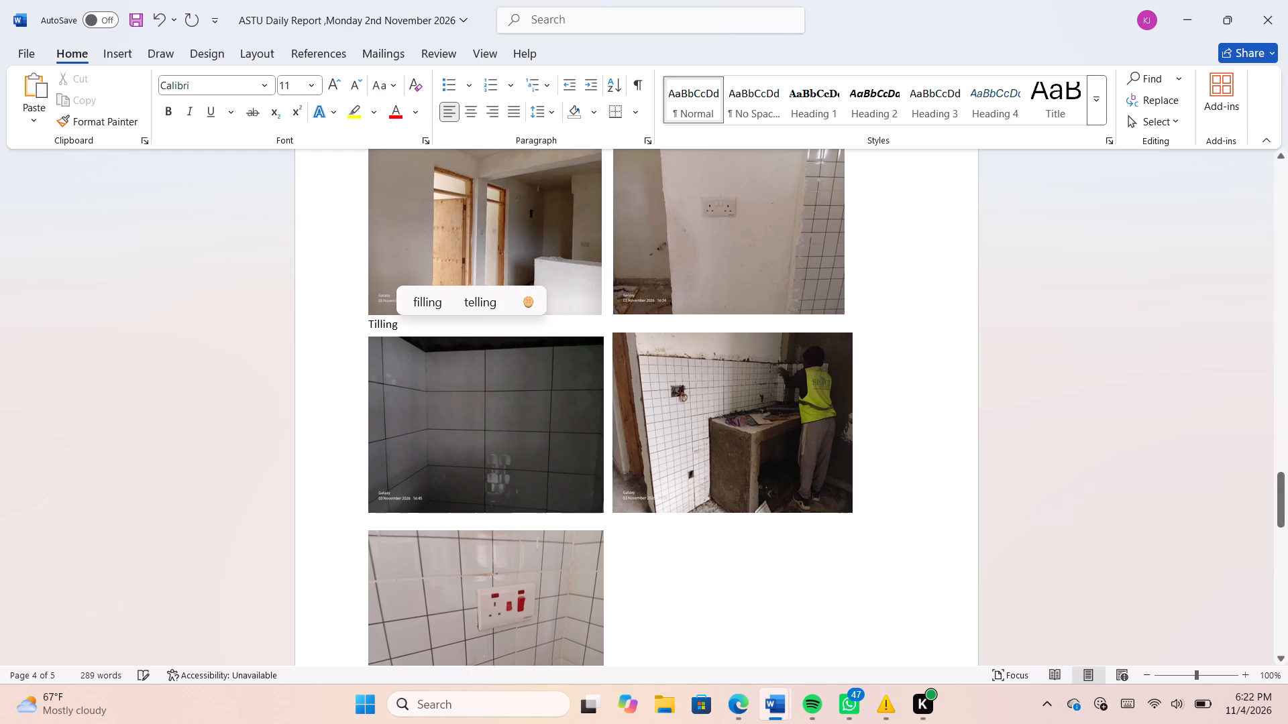
pyautogui.moveTo(368, 323); pyautogui.dragTo(392, 323)
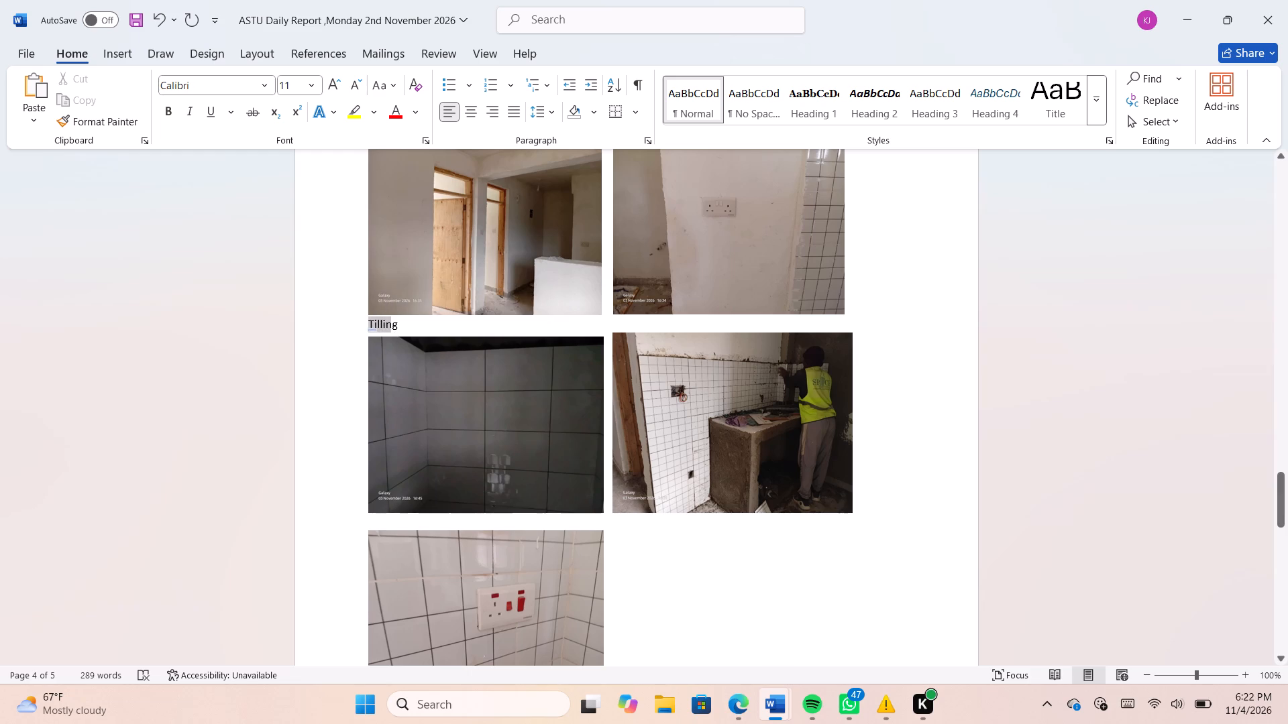
pyautogui.moveTo(392, 323); pyautogui.dragTo(398, 324)
pyautogui.click(411, 302)
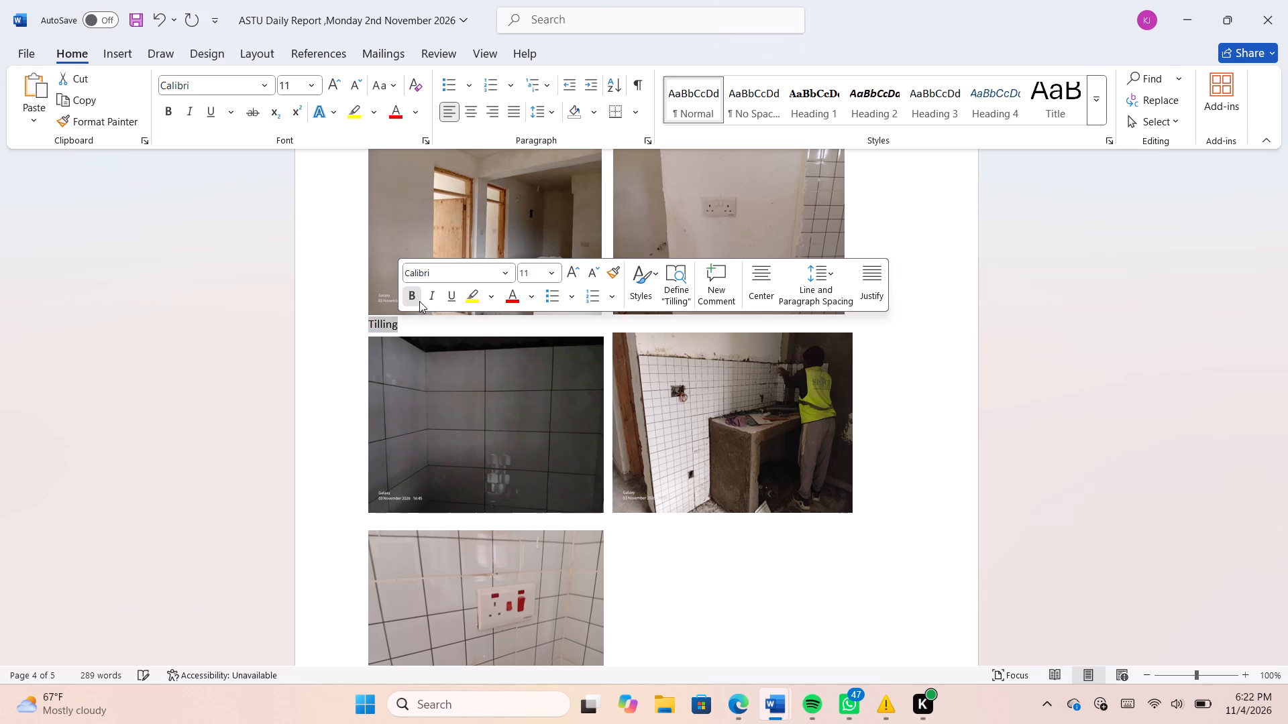
pyautogui.click(439, 299)
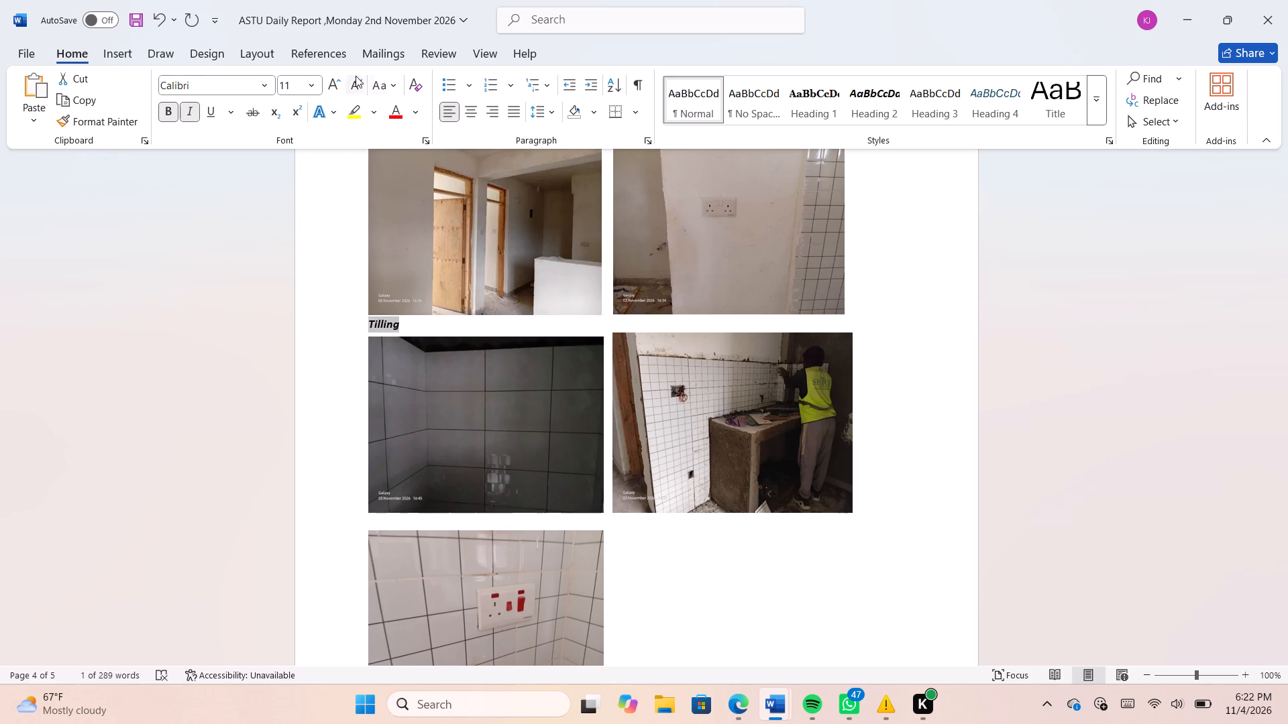
pyautogui.click(394, 84)
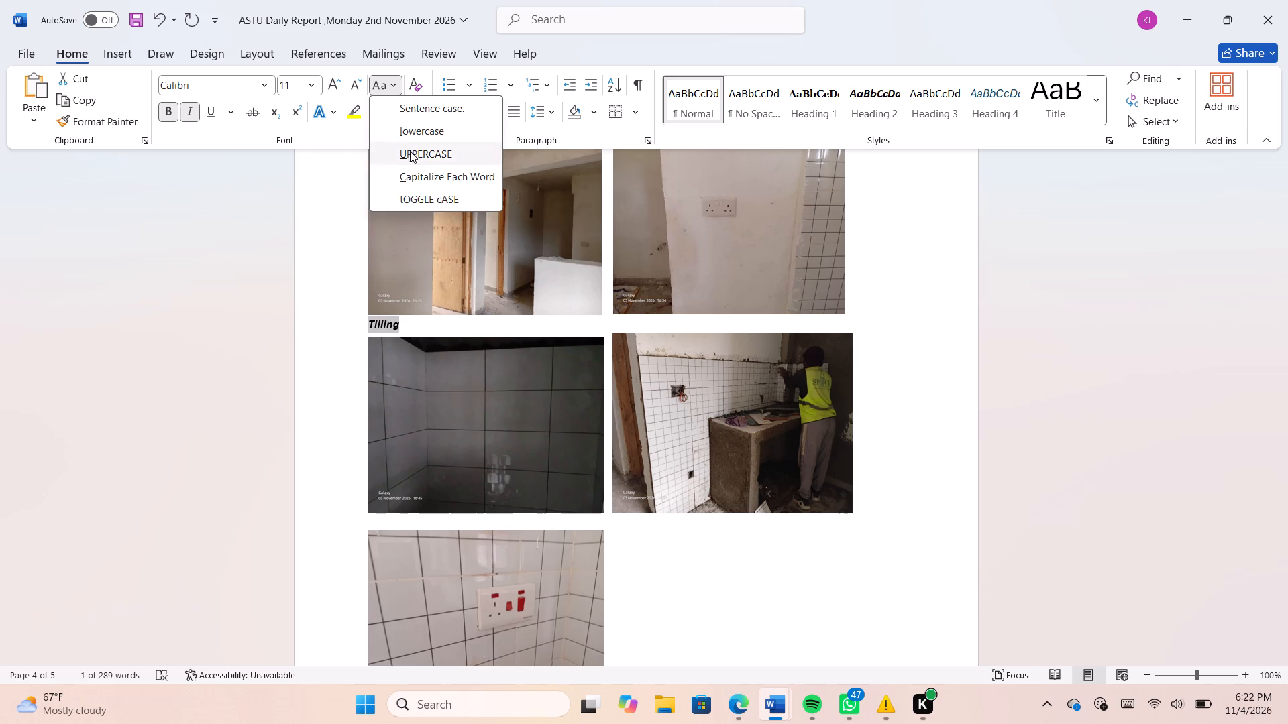
pyautogui.click(411, 151)
# Look over the photo sections from the third-floor ceiling boards heading down to the staircase rail fabrication photos.
pyautogui.scroll(6, 437, 431)
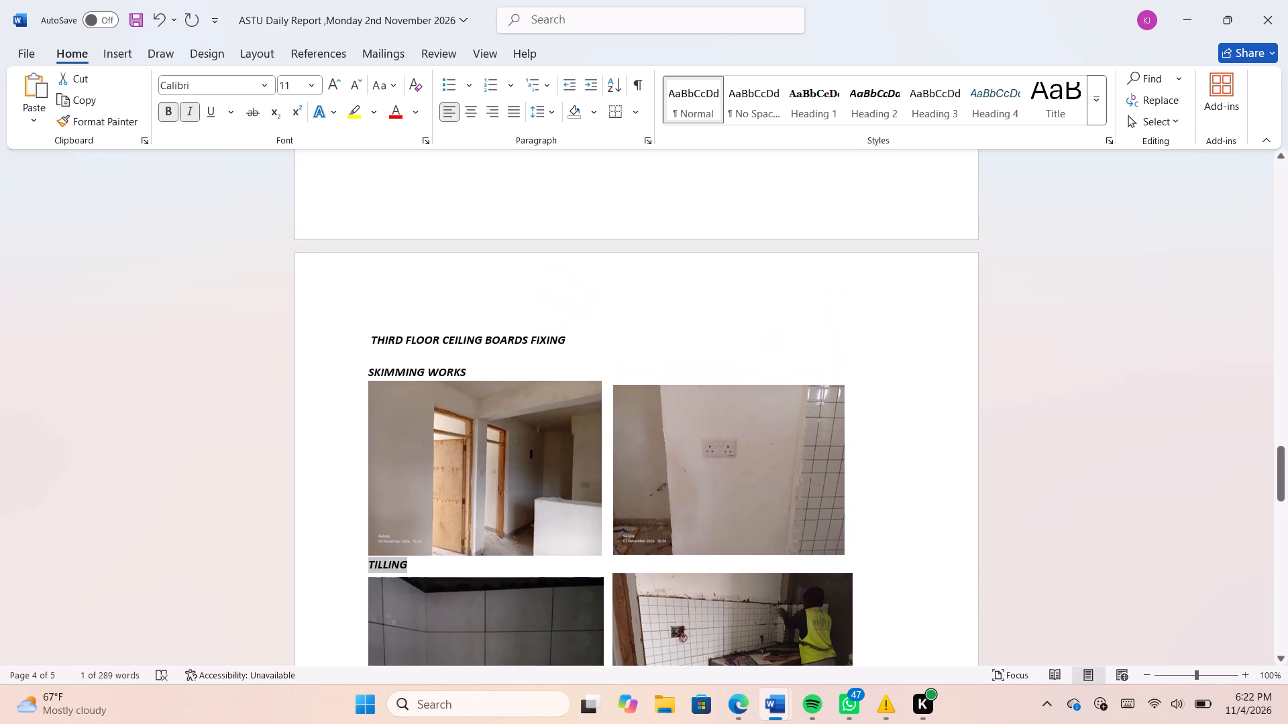
pyautogui.scroll(-12, 467, 400)
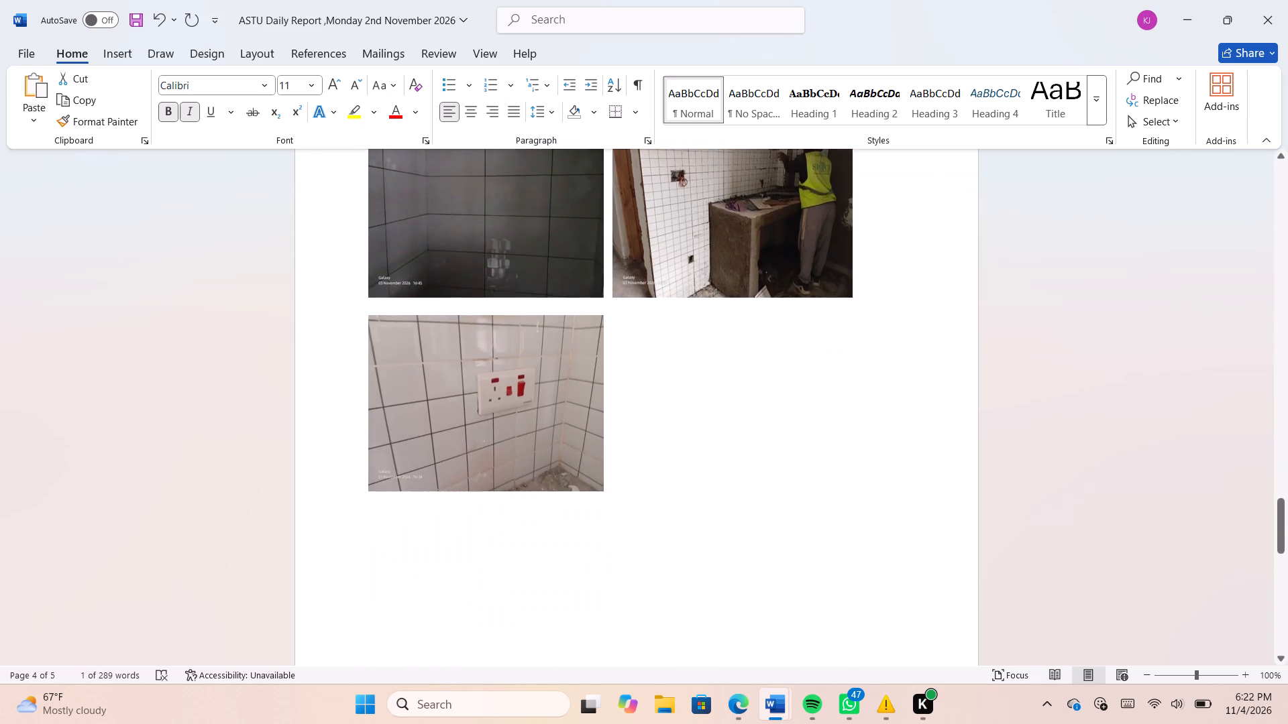
pyautogui.scroll(-5, 467, 406)
pyautogui.scroll(-6, 520, 420)
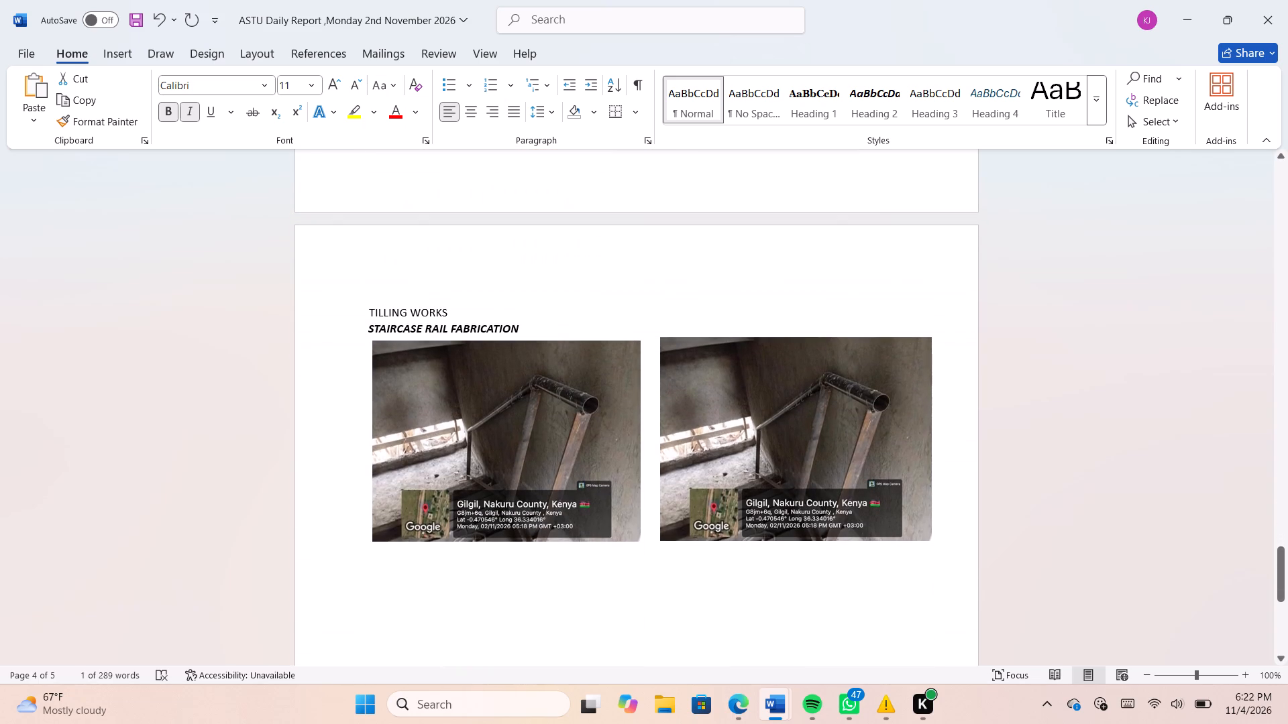
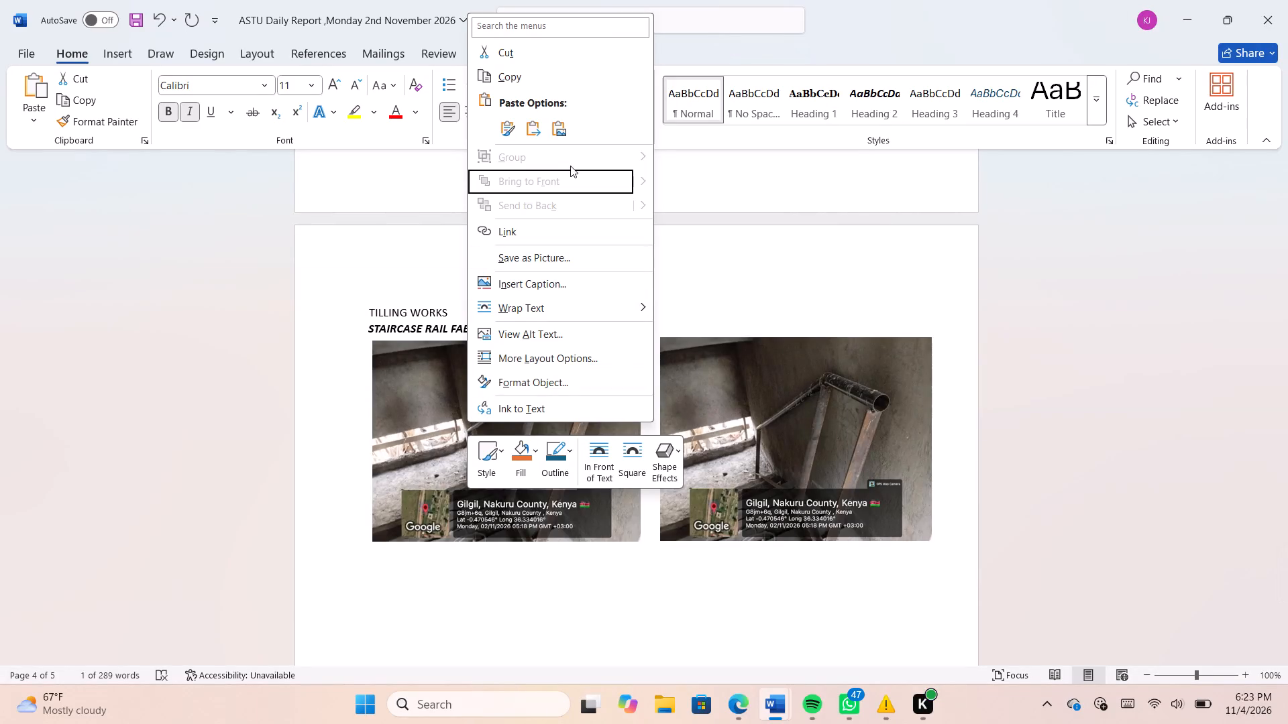
# Paste the copied photo of the workers fabricating the metal railing as a picture ahead of the two staircase rail photos.
pyautogui.click(568, 125)
# Shrink the pasted railing fabrication photo proportionally until it is slightly narrower than one staircase rail photo, and left-align its line.
pyautogui.scroll(-16, 465, 342)
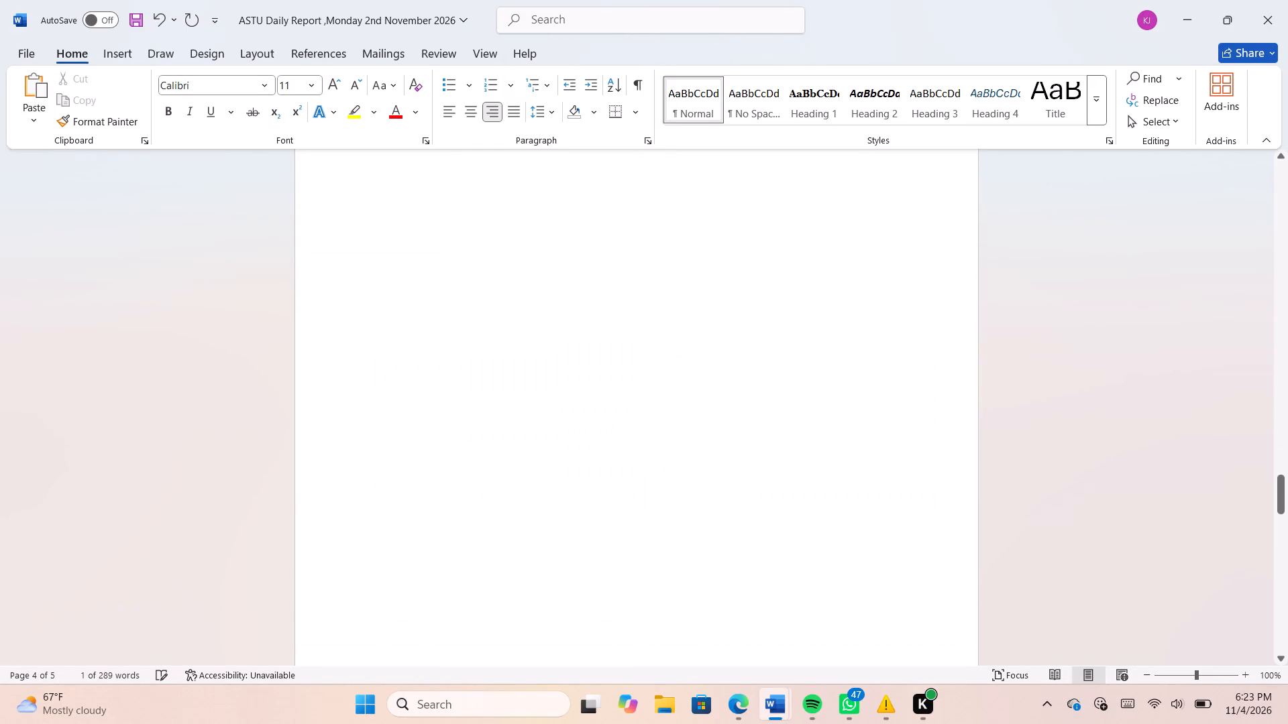
pyautogui.scroll(-10, 562, 450)
pyautogui.scroll(3, 423, 278)
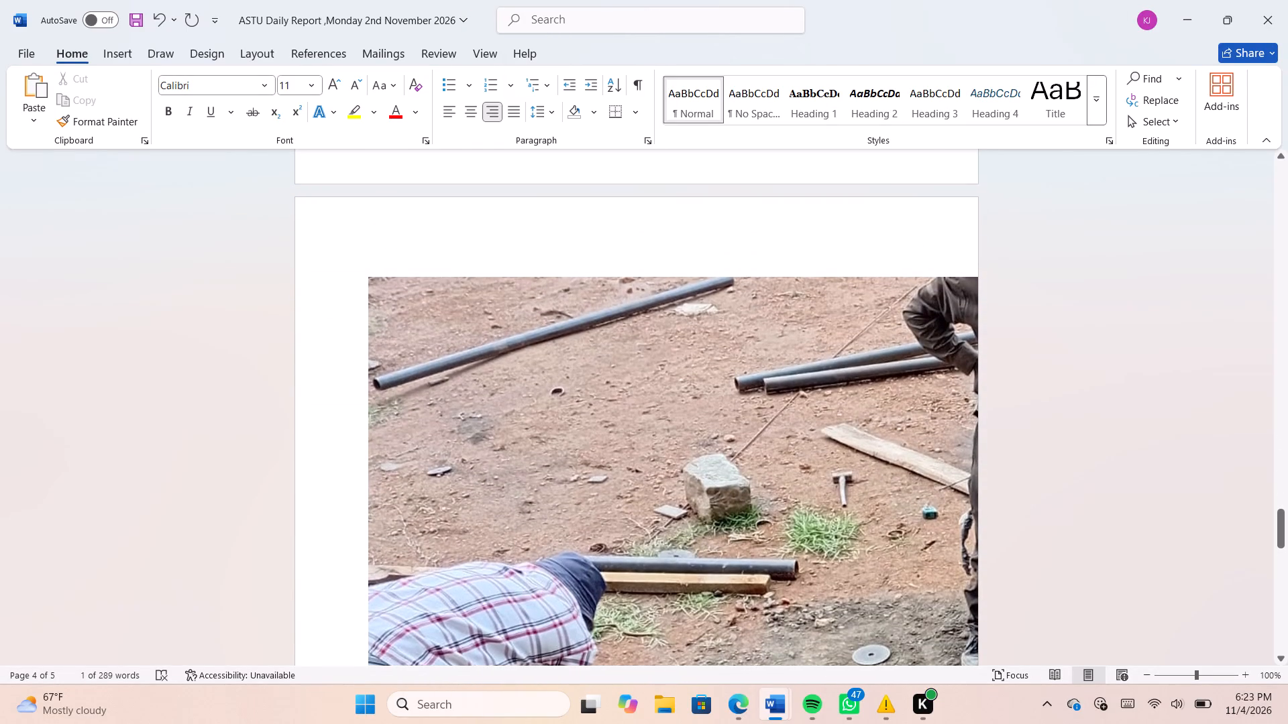
pyautogui.moveTo(427, 279); pyautogui.dragTo(428, 286)
pyautogui.moveTo(370, 278); pyautogui.dragTo(793, 629)
pyautogui.scroll(4, 653, 495)
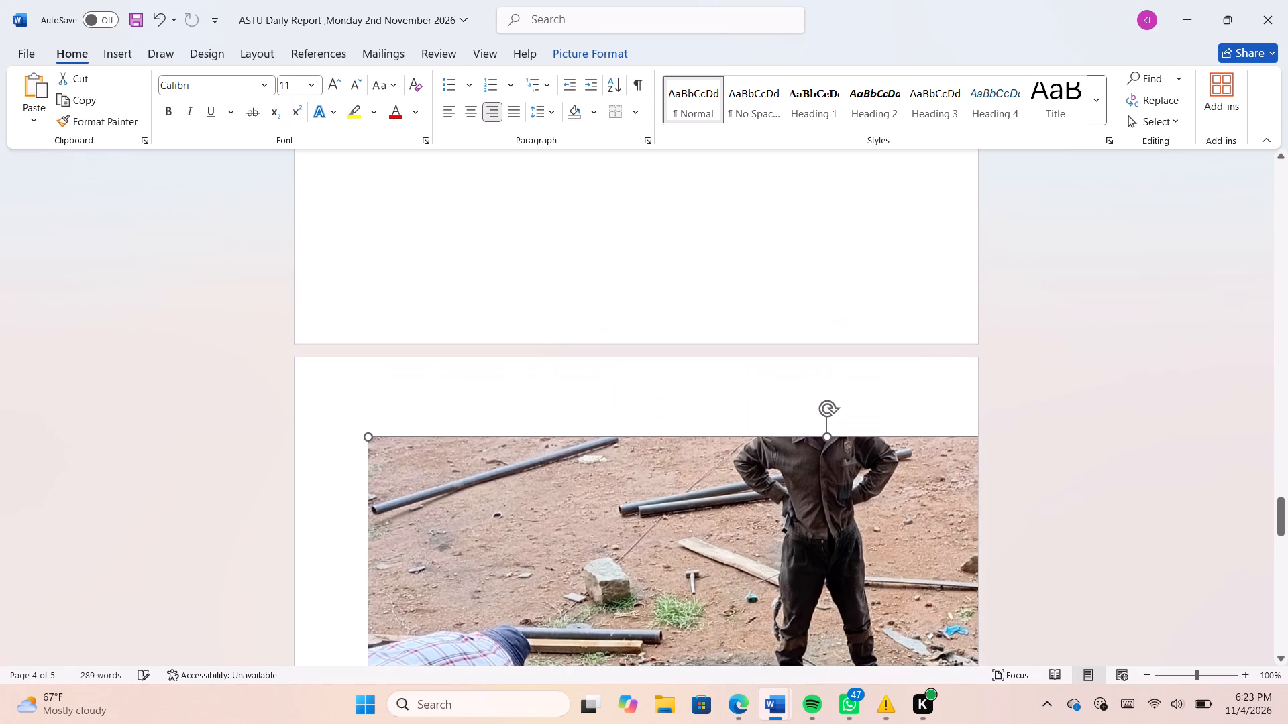
pyautogui.moveTo(370, 438); pyautogui.dragTo(388, 455)
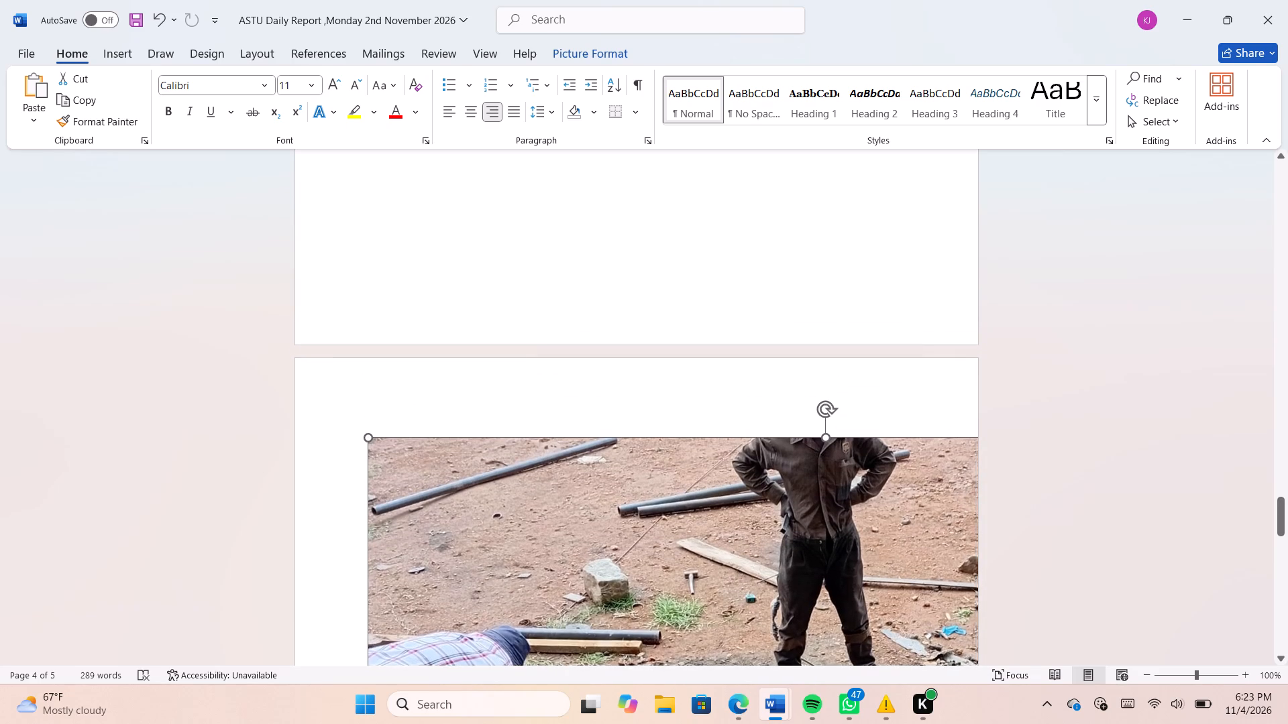
pyautogui.moveTo(388, 455); pyautogui.dragTo(694, 669)
pyautogui.scroll(3, 556, 487)
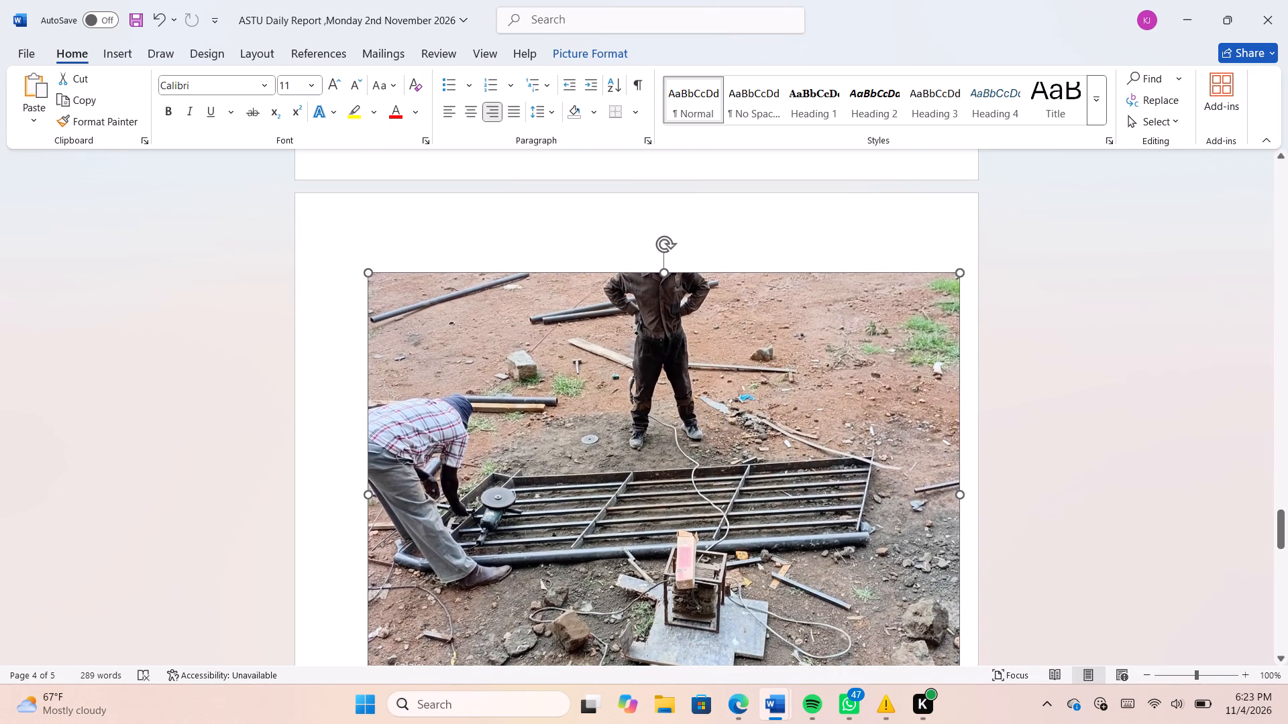
pyautogui.moveTo(372, 271); pyautogui.dragTo(727, 650)
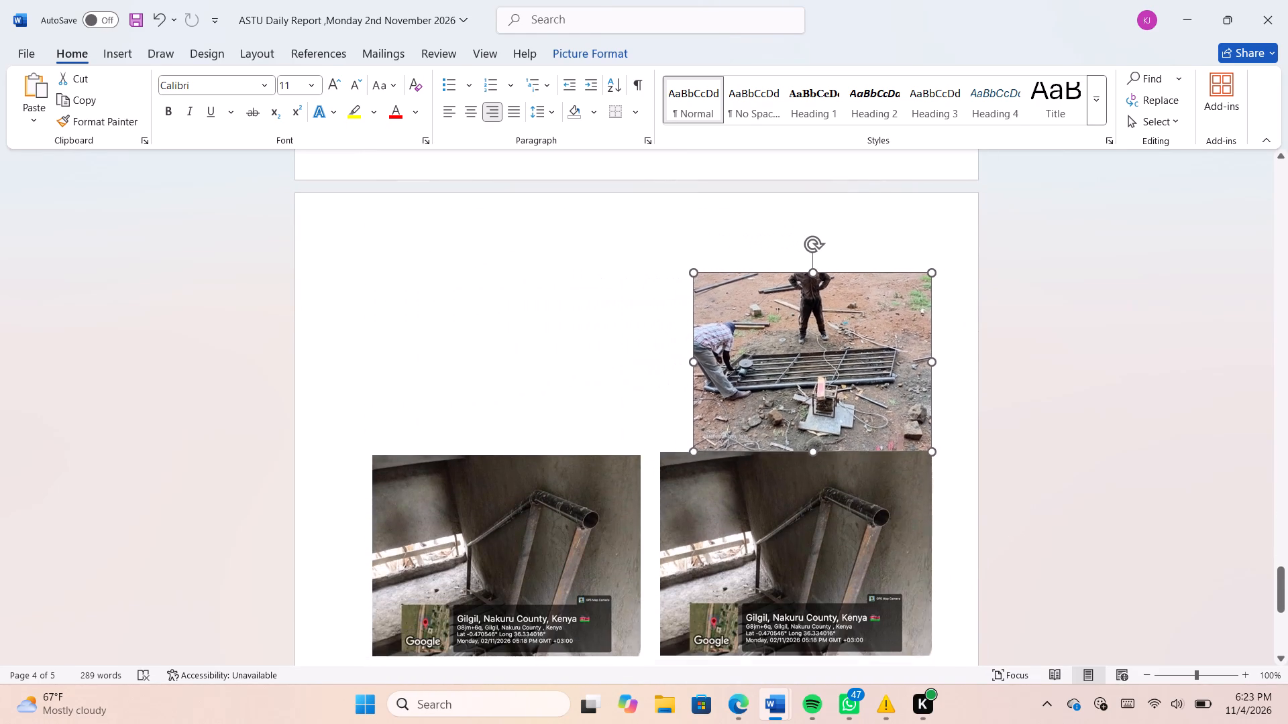
pyautogui.moveTo(727, 650); pyautogui.dragTo(733, 653)
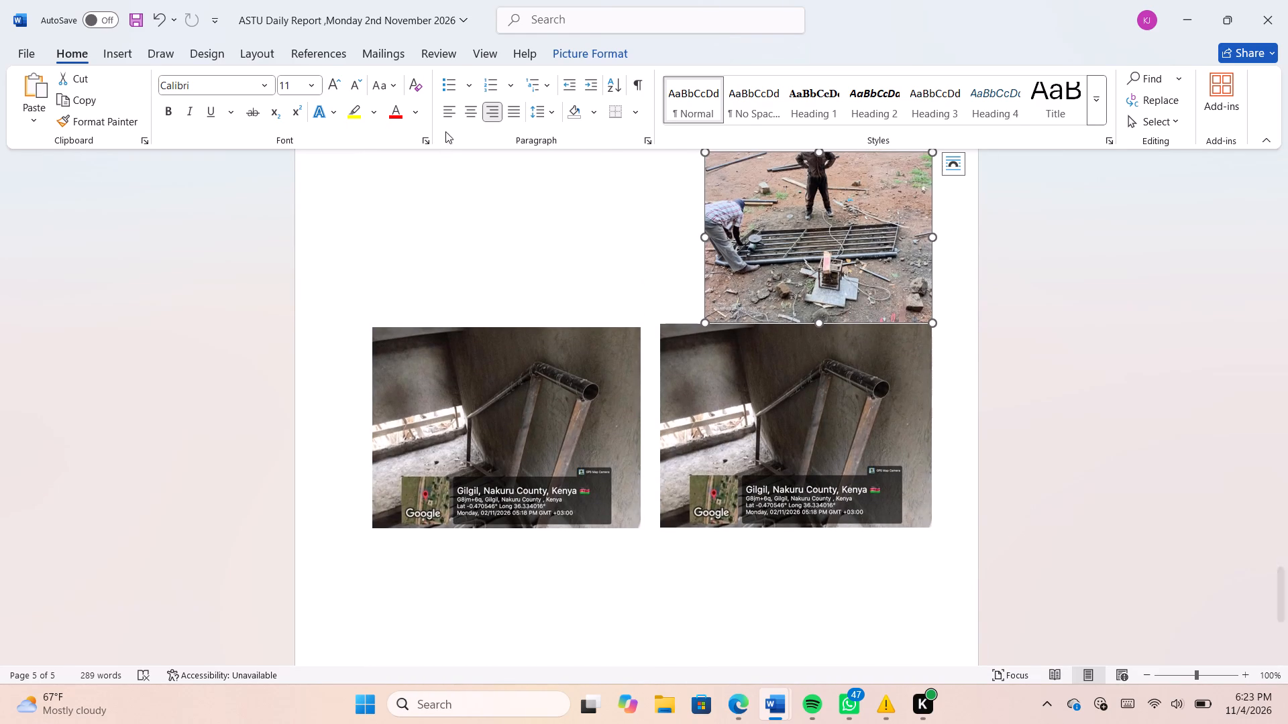
pyautogui.click(449, 117)
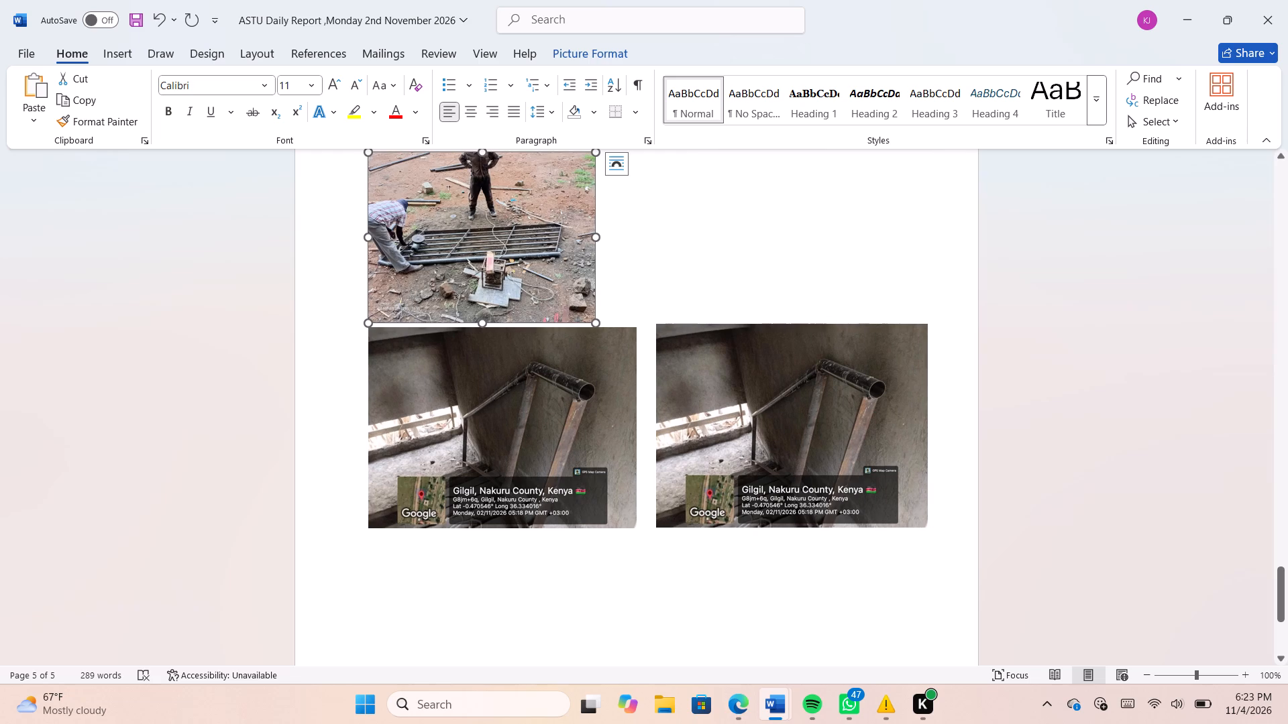
# Enlarge the railing fabrication photo slightly in proportion, keeping it under the "STAIRCASE RAIL FABRICATION" heading and narrower than one staircase rail photo.
pyautogui.click(545, 239)
pyautogui.scroll(6, 545, 241)
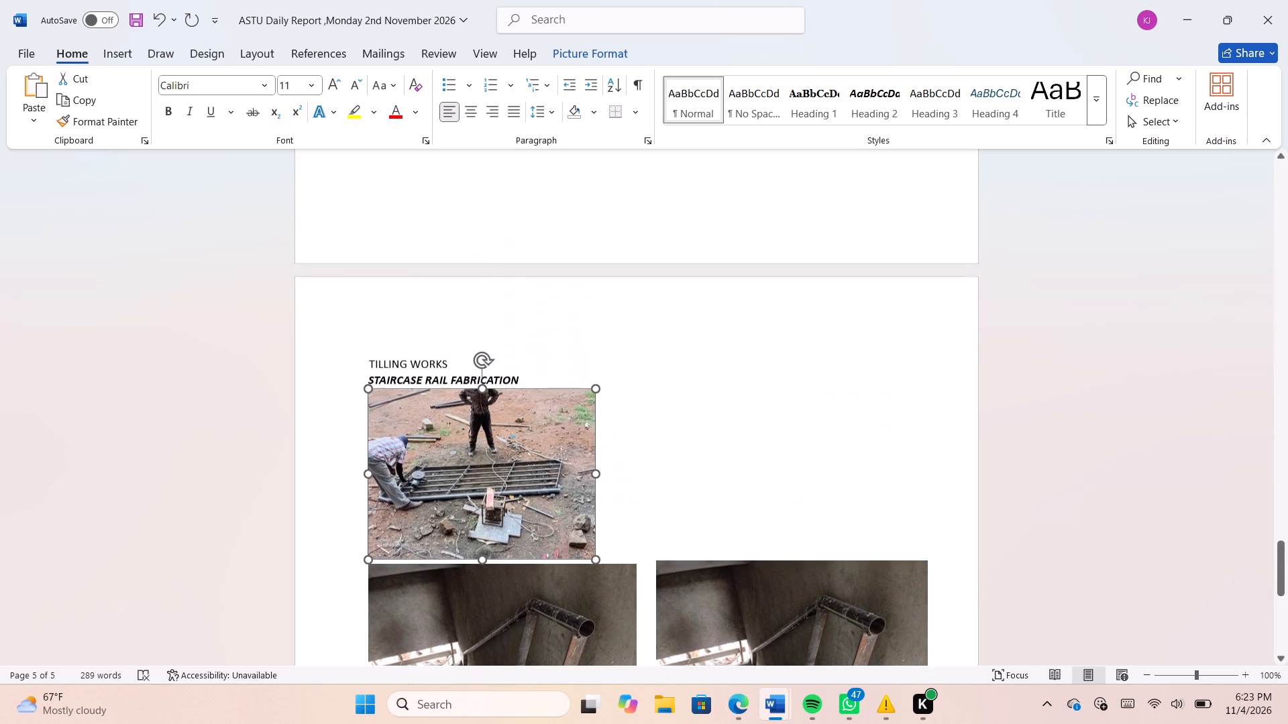
pyautogui.scroll(5, 546, 251)
pyautogui.scroll(-4, 544, 257)
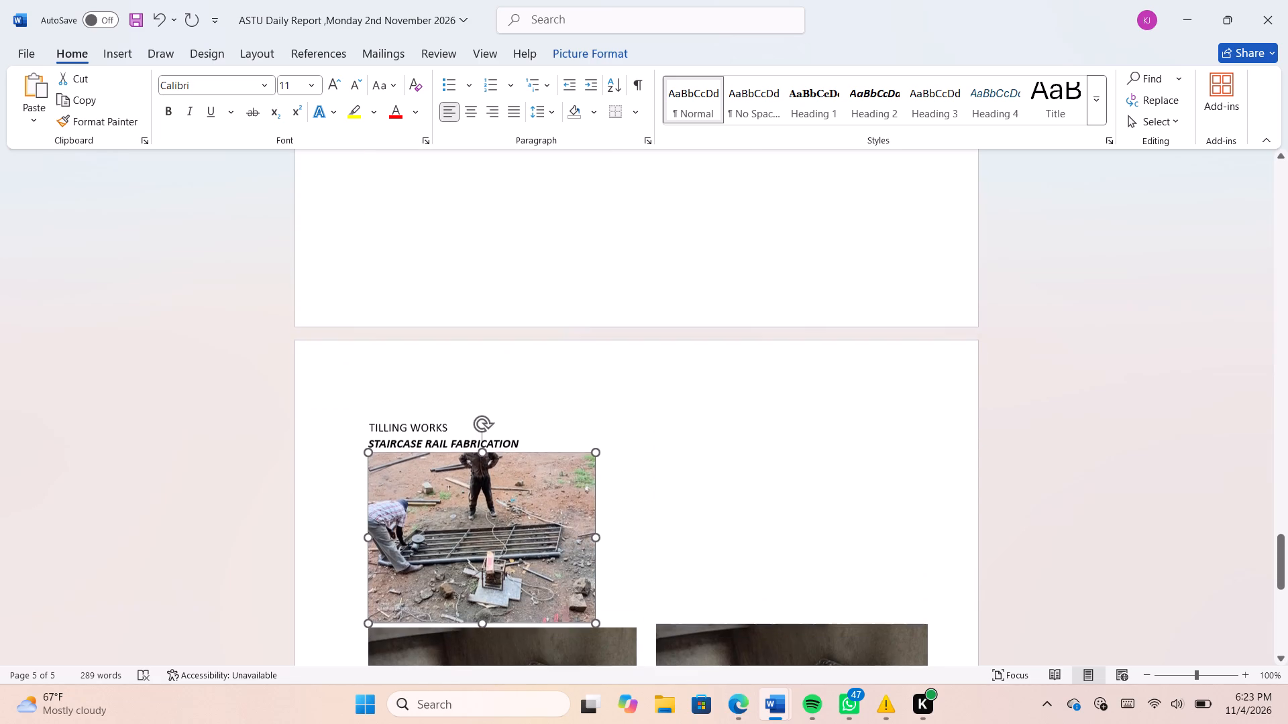
pyautogui.scroll(-3, 543, 259)
pyautogui.click(525, 292)
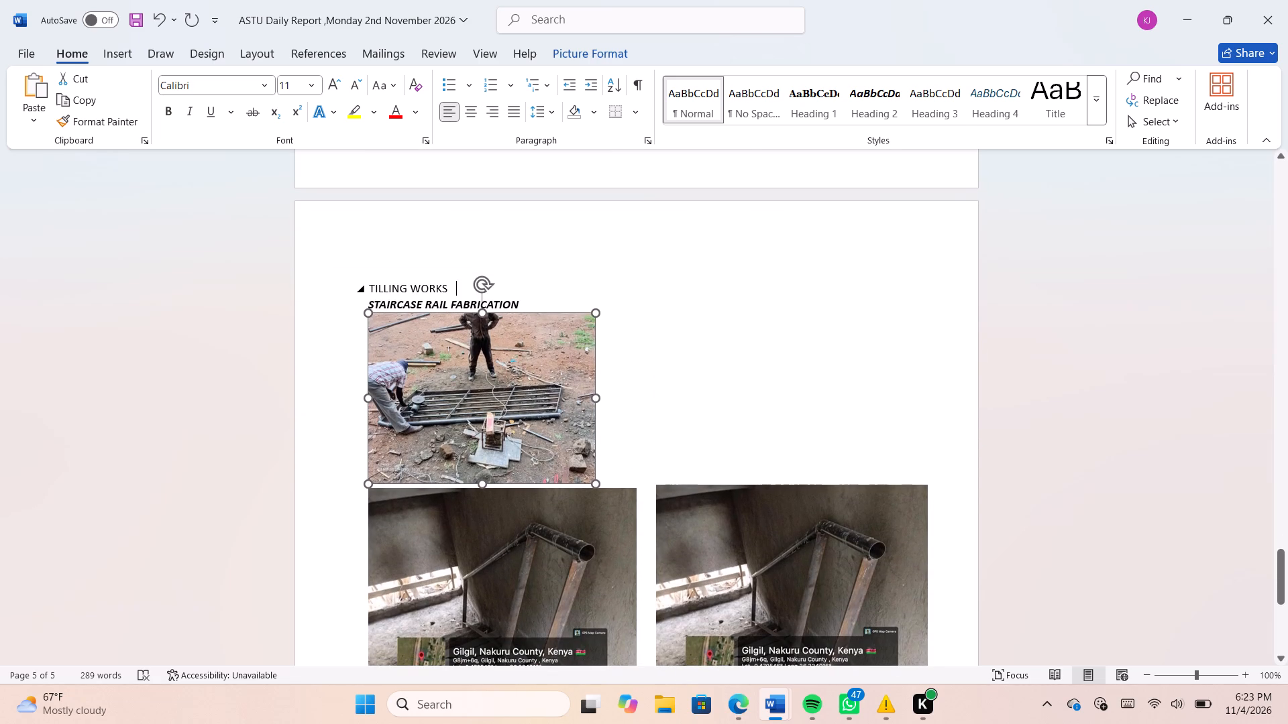
pyautogui.click(529, 334)
pyautogui.click(567, 339)
pyautogui.moveTo(598, 312); pyautogui.dragTo(608, 314)
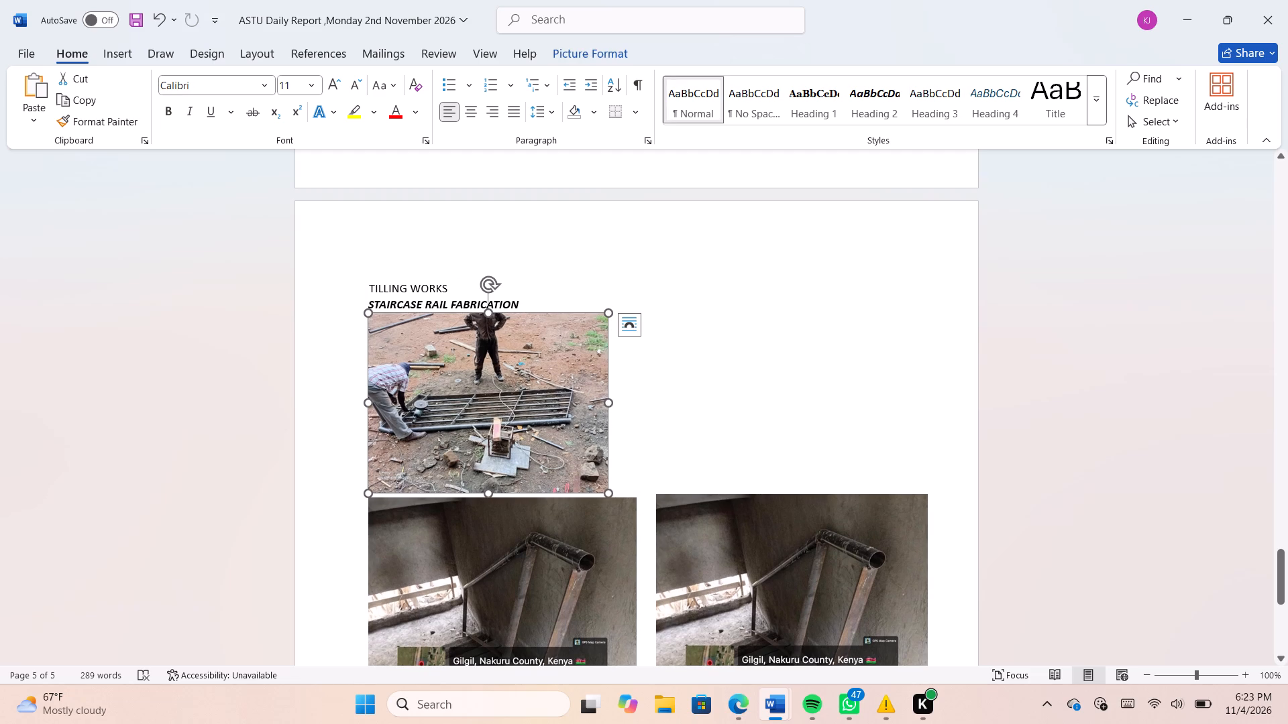
# Add two spaces after the railing fabrication photo on the same line.
pyautogui.click(649, 477)
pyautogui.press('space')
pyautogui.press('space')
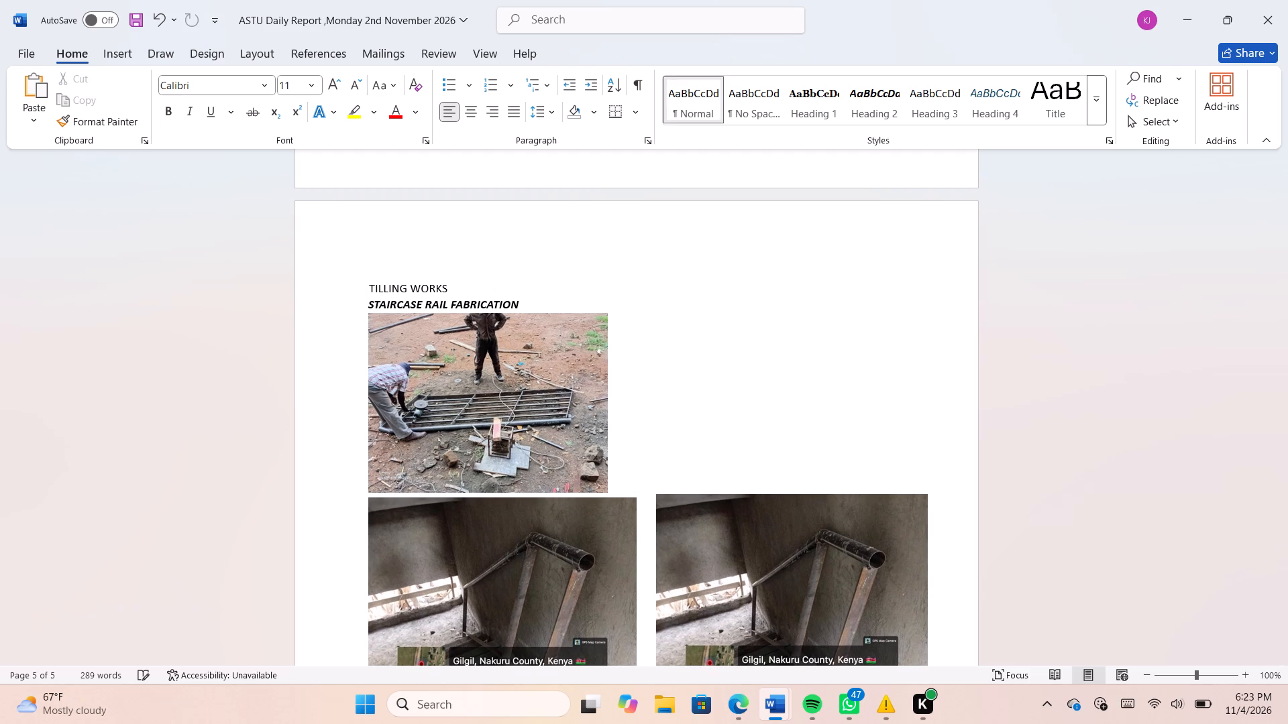
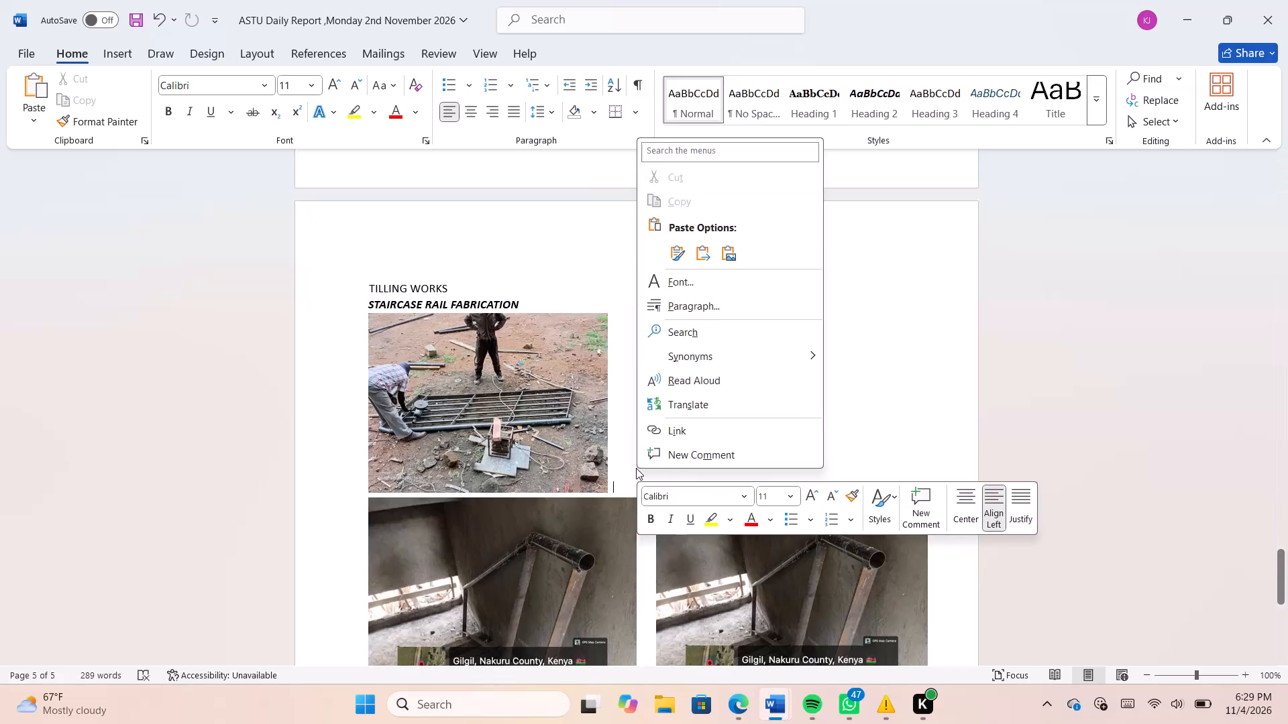
# Paste the copied photo of the metal railing against the block wall as a picture after the workers' railing fabrication photo.
pyautogui.click(735, 256)
# Shrink the oversized pasted photo of the metal railing against the block wall proportionally from its corner.
pyautogui.scroll(-4, 726, 291)
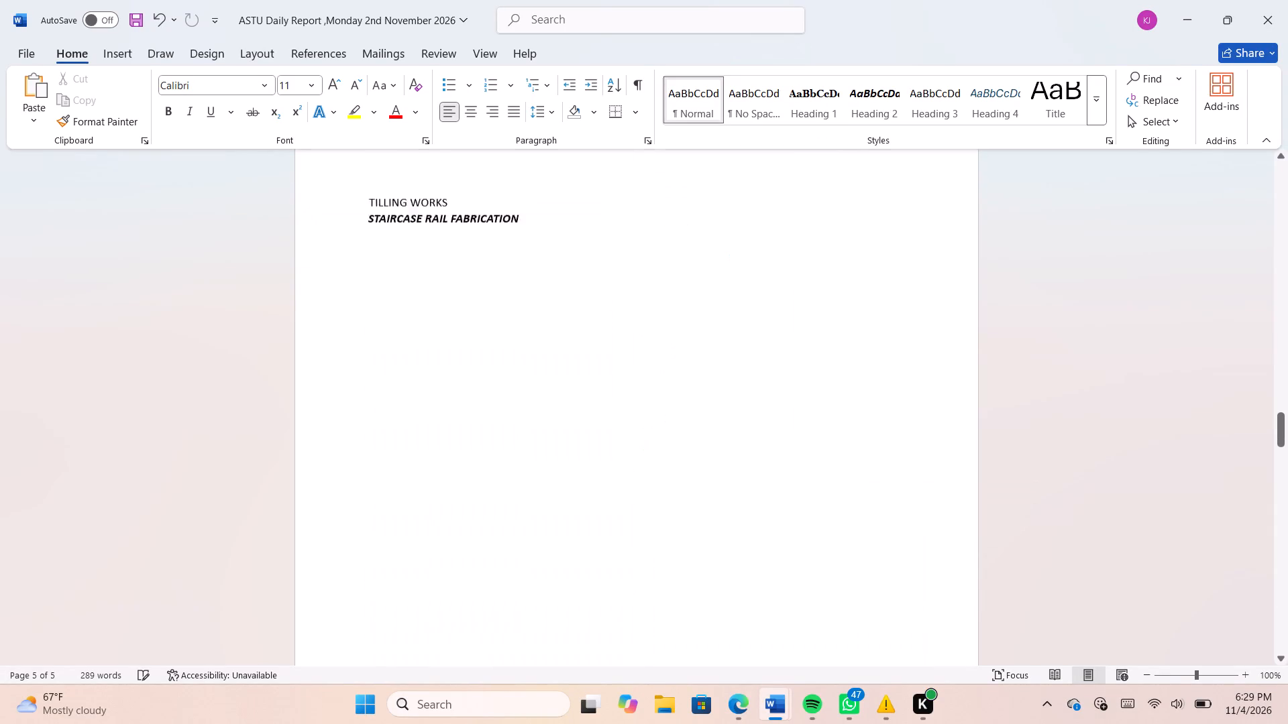
pyautogui.scroll(-8, 685, 371)
pyautogui.scroll(2, 620, 438)
pyautogui.scroll(-13, 620, 438)
pyautogui.scroll(1, 610, 441)
pyautogui.scroll(-6, 607, 437)
pyautogui.scroll(1, 594, 452)
pyautogui.scroll(-7, 586, 438)
pyautogui.scroll(2, 578, 448)
pyautogui.scroll(-4, 575, 439)
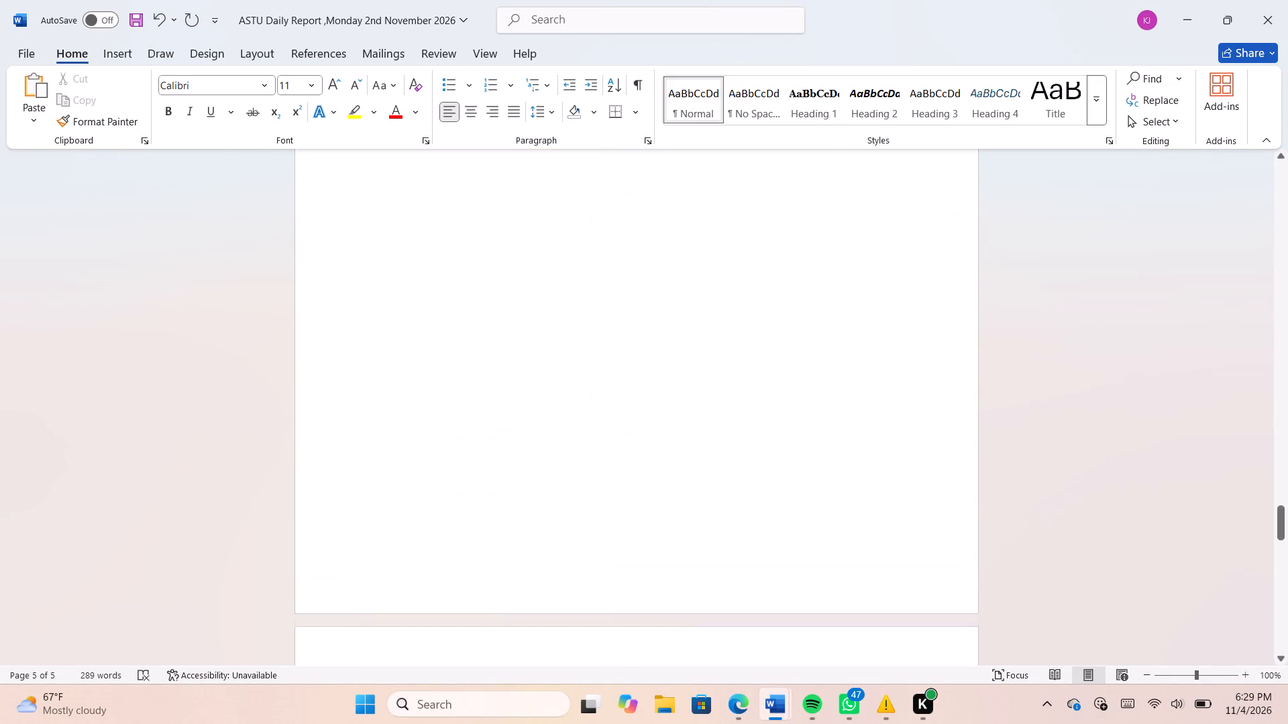
pyautogui.scroll(-7, 574, 440)
pyautogui.click(536, 434)
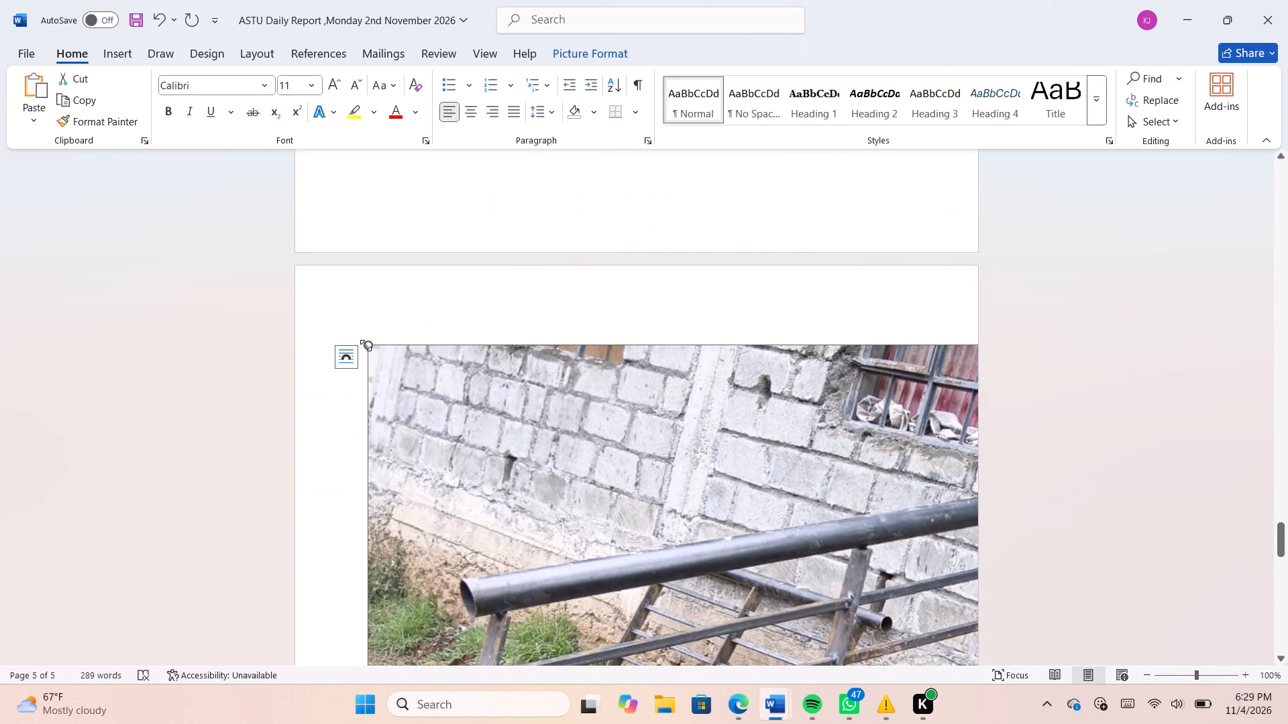
pyautogui.moveTo(365, 342); pyautogui.dragTo(576, 613)
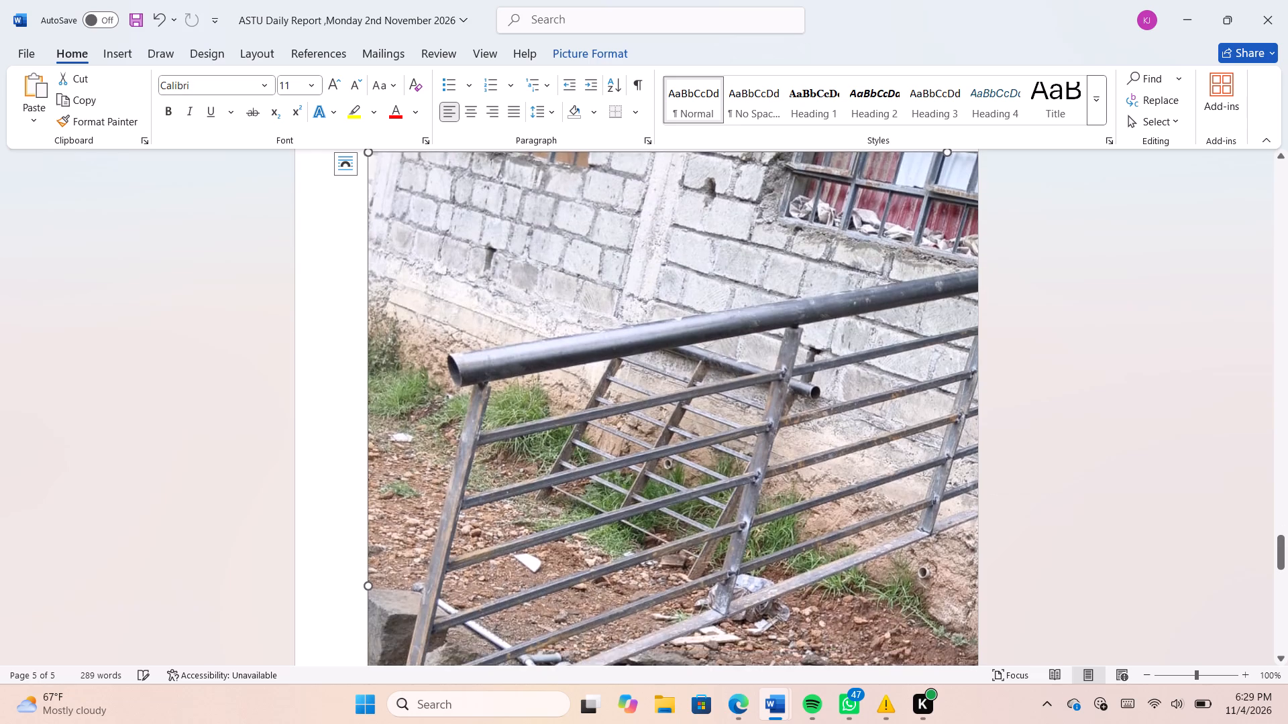
pyautogui.scroll(3, 514, 506)
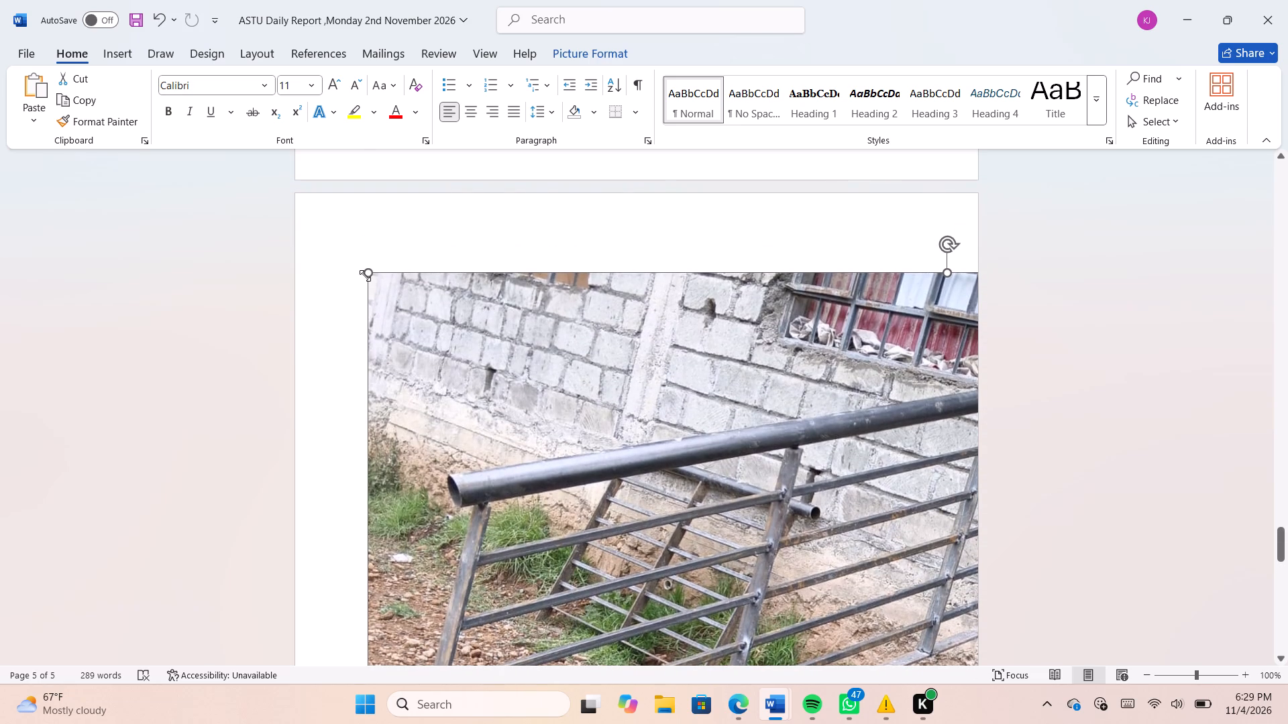
# Shrink the GPS-stamped railing photo proportionally until it sits beside the railing fabrication photo at about the same size.
pyautogui.moveTo(370, 274); pyautogui.dragTo(657, 631)
pyautogui.scroll(2, 570, 493)
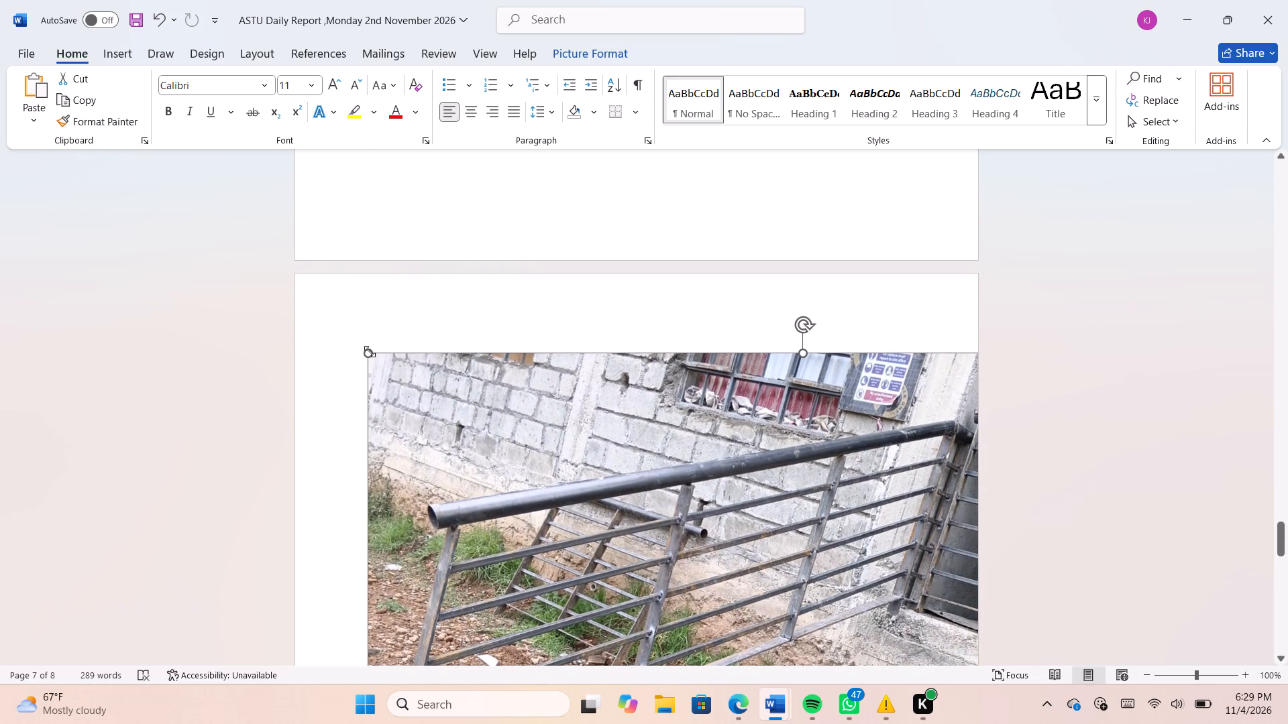
pyautogui.moveTo(370, 354); pyautogui.dragTo(716, 665)
pyautogui.scroll(2, 608, 545)
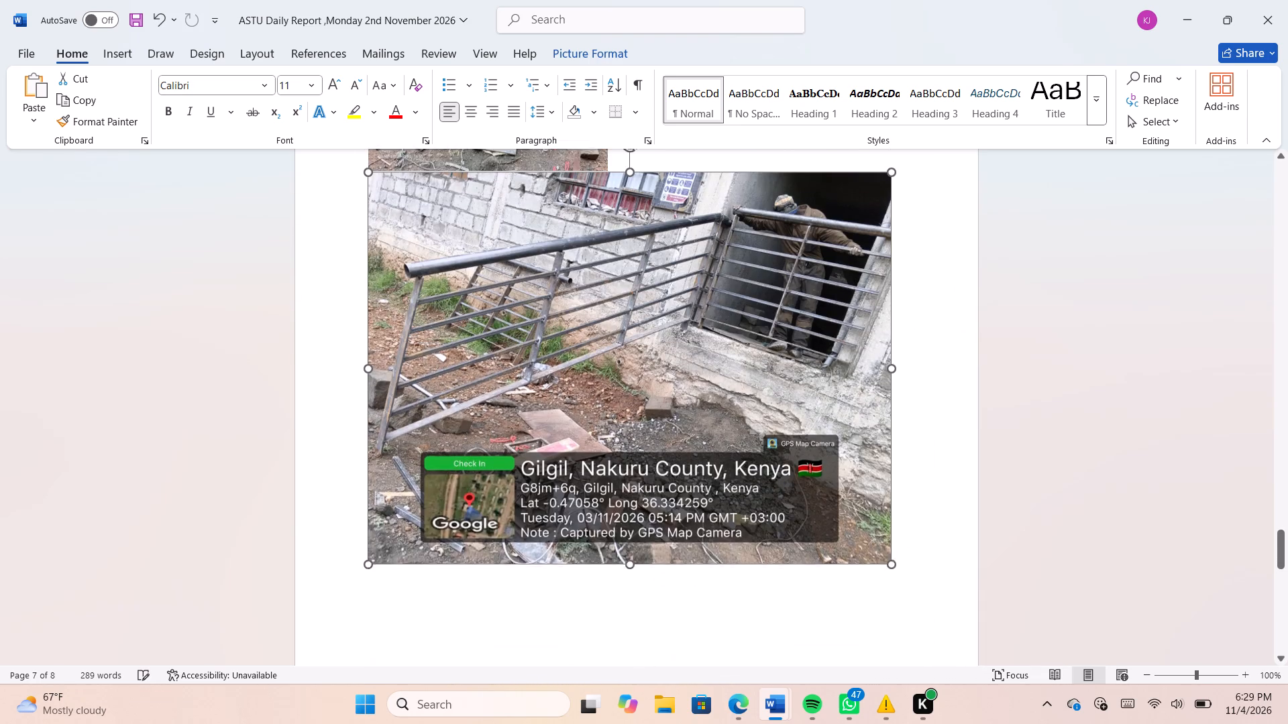
pyautogui.scroll(1, 570, 489)
pyautogui.moveTo(370, 272); pyautogui.dragTo(643, 509)
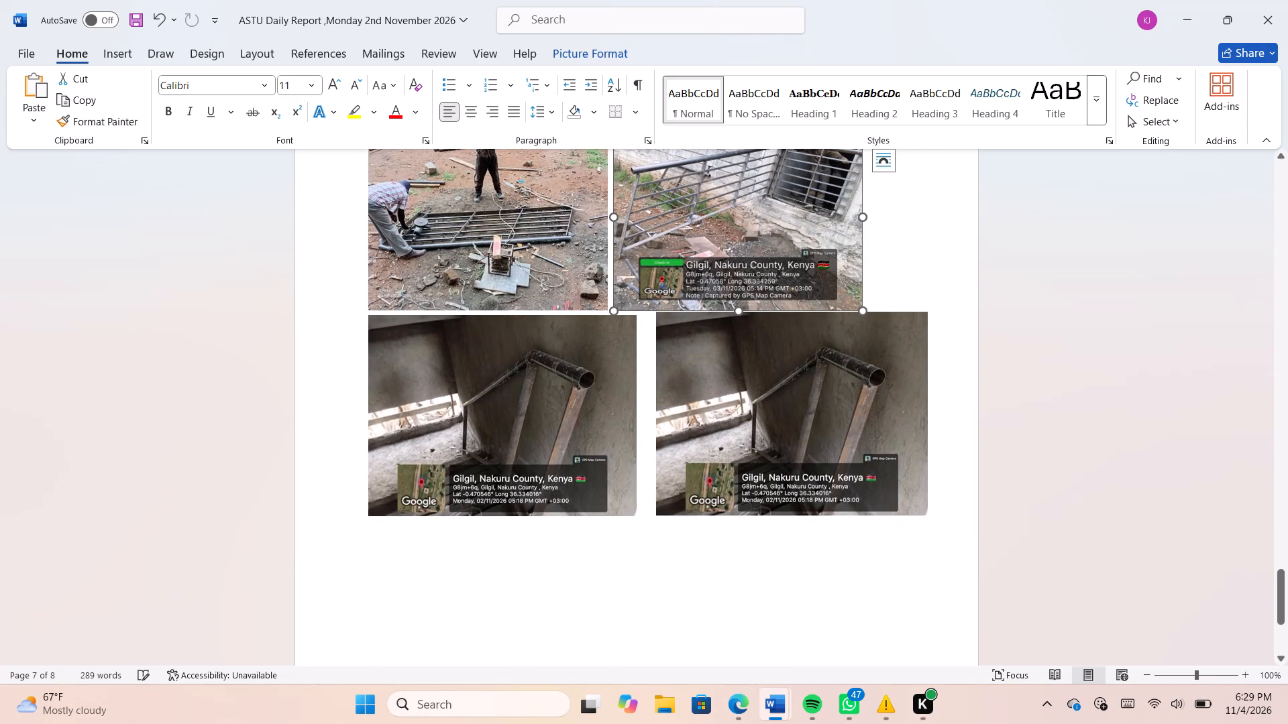
pyautogui.scroll(3, 667, 164)
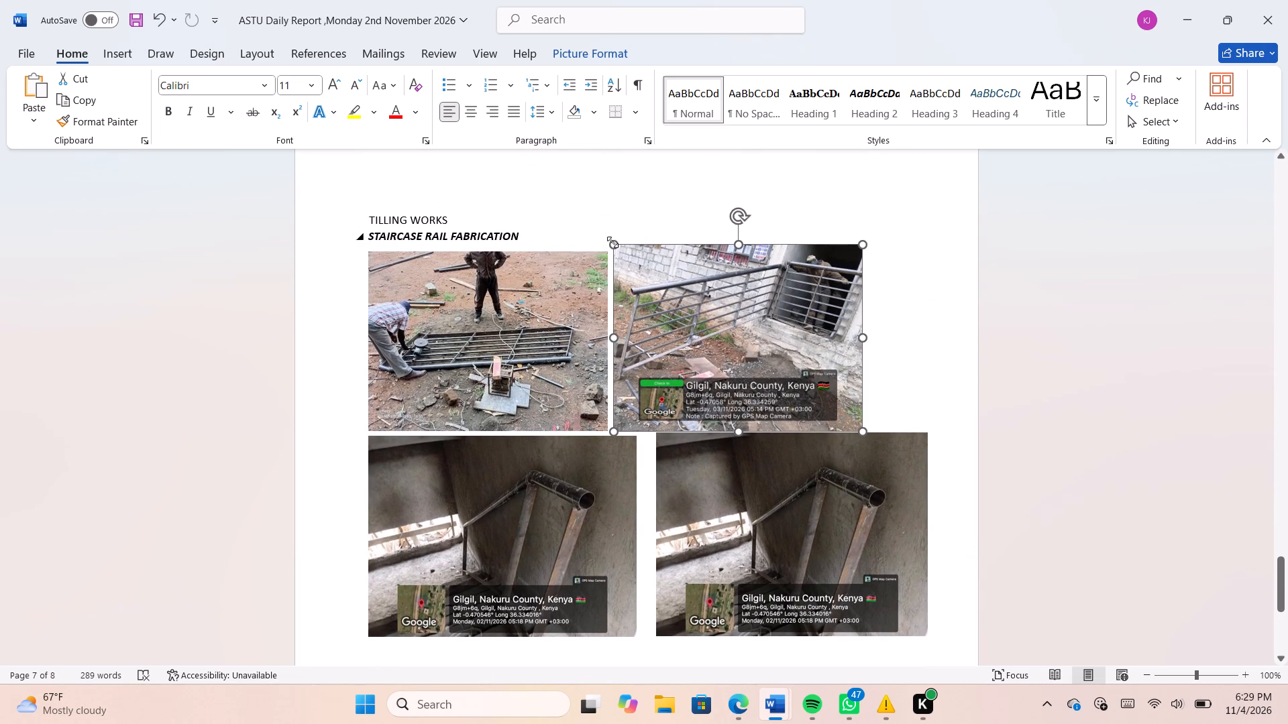
pyautogui.moveTo(613, 243); pyautogui.dragTo(622, 259)
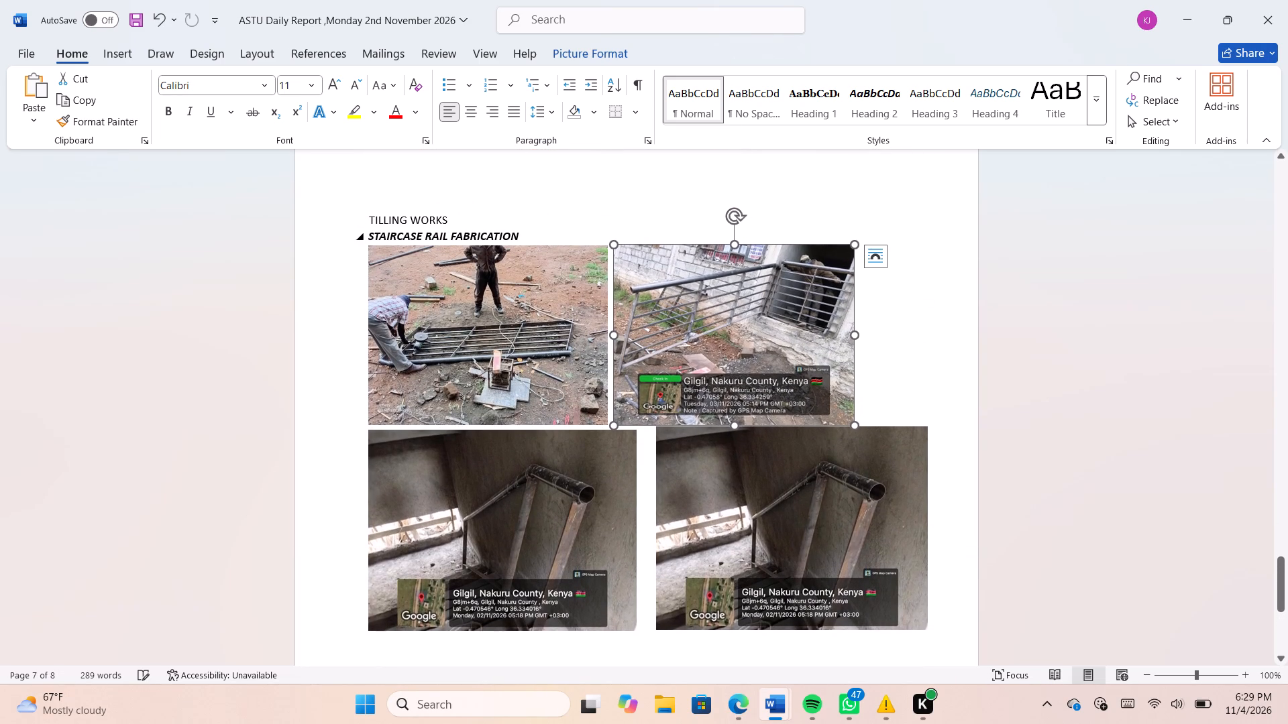
# Delete the grouped pair of old staircase rail photos dated 02/11/2026 below the new railing photos.
pyautogui.click(540, 490)
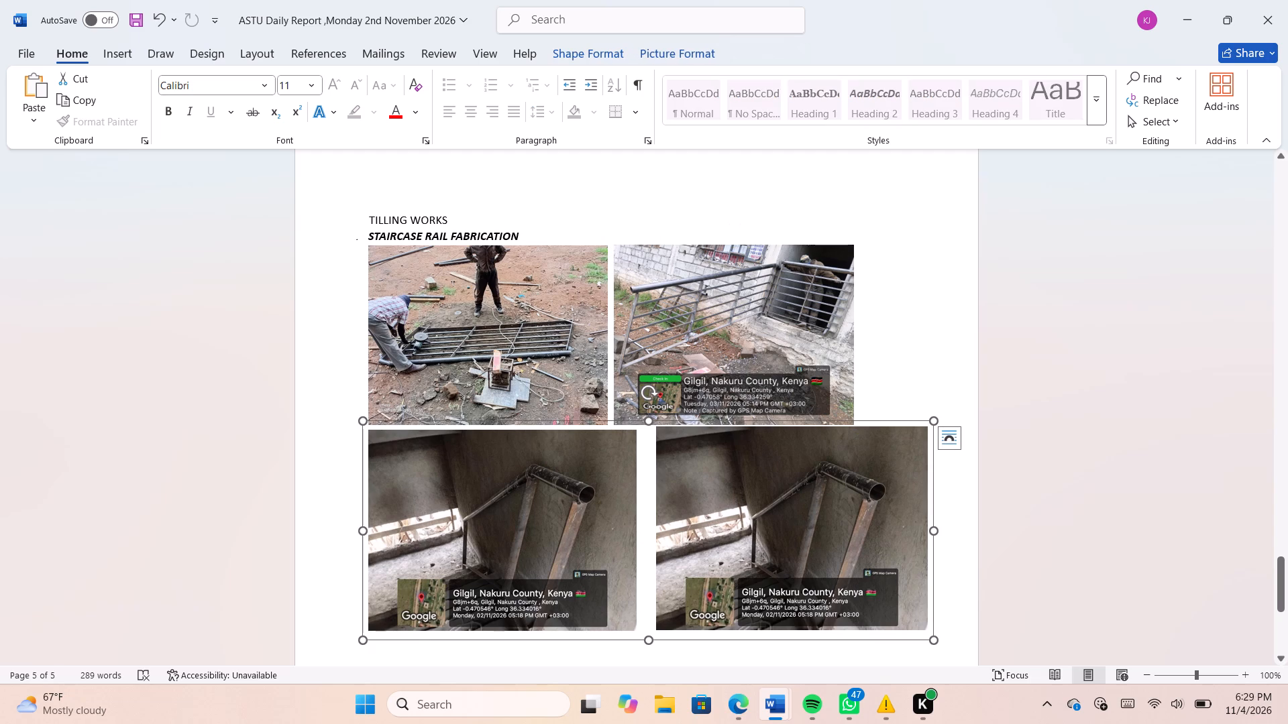
pyautogui.press('BackSpace')
# Delete the heading "THIRD FLOOR CEILING BOARDS FIXING" above the skimming works section.
pyautogui.scroll(13, 545, 438)
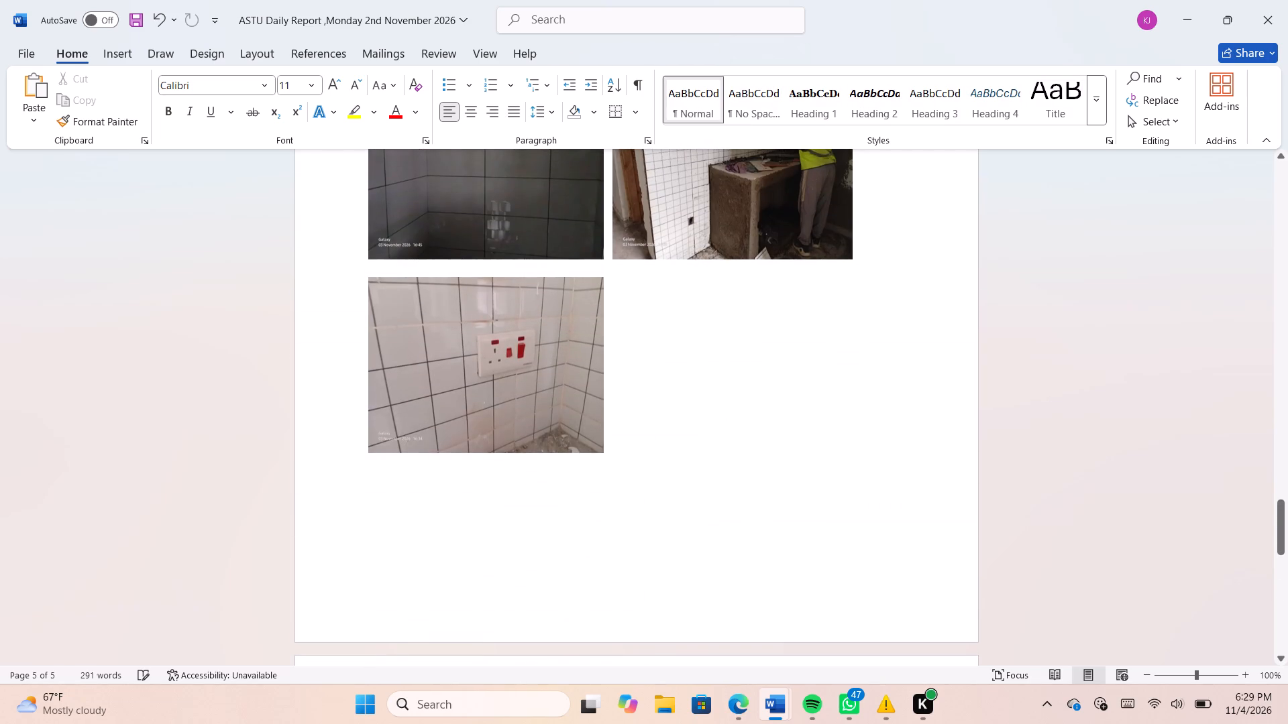
pyautogui.scroll(4, 545, 438)
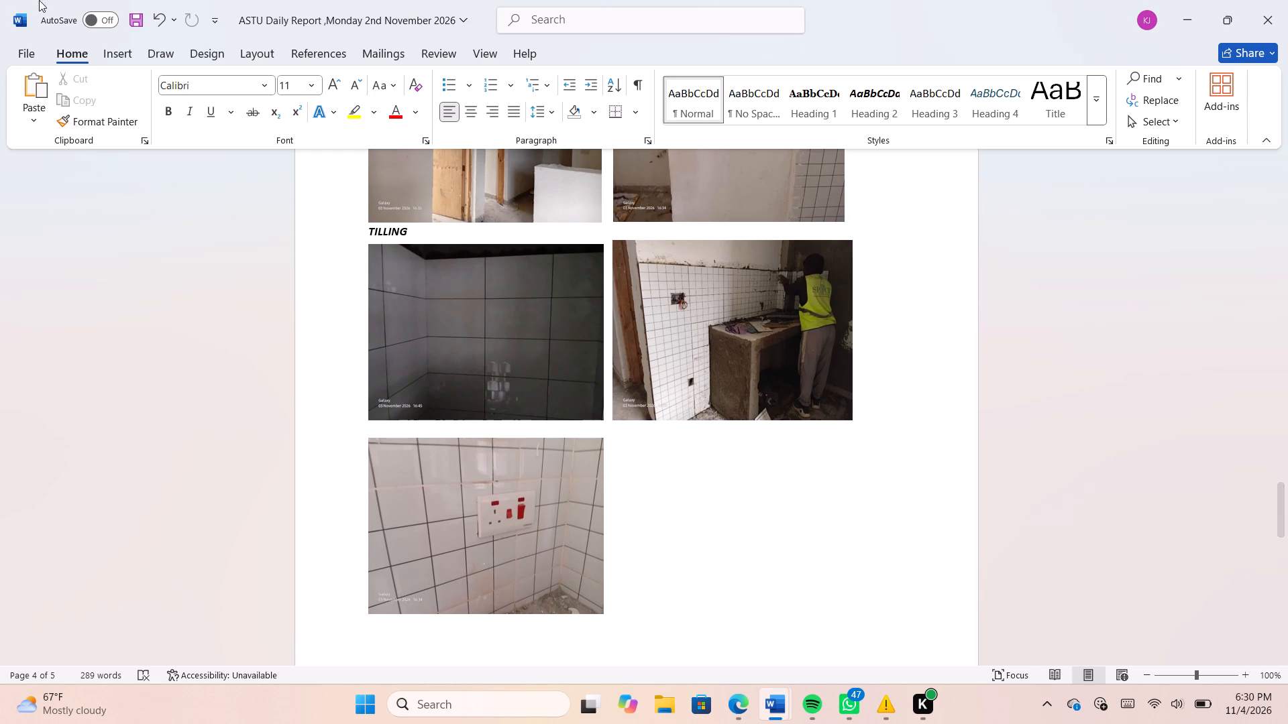
pyautogui.scroll(7, 504, 509)
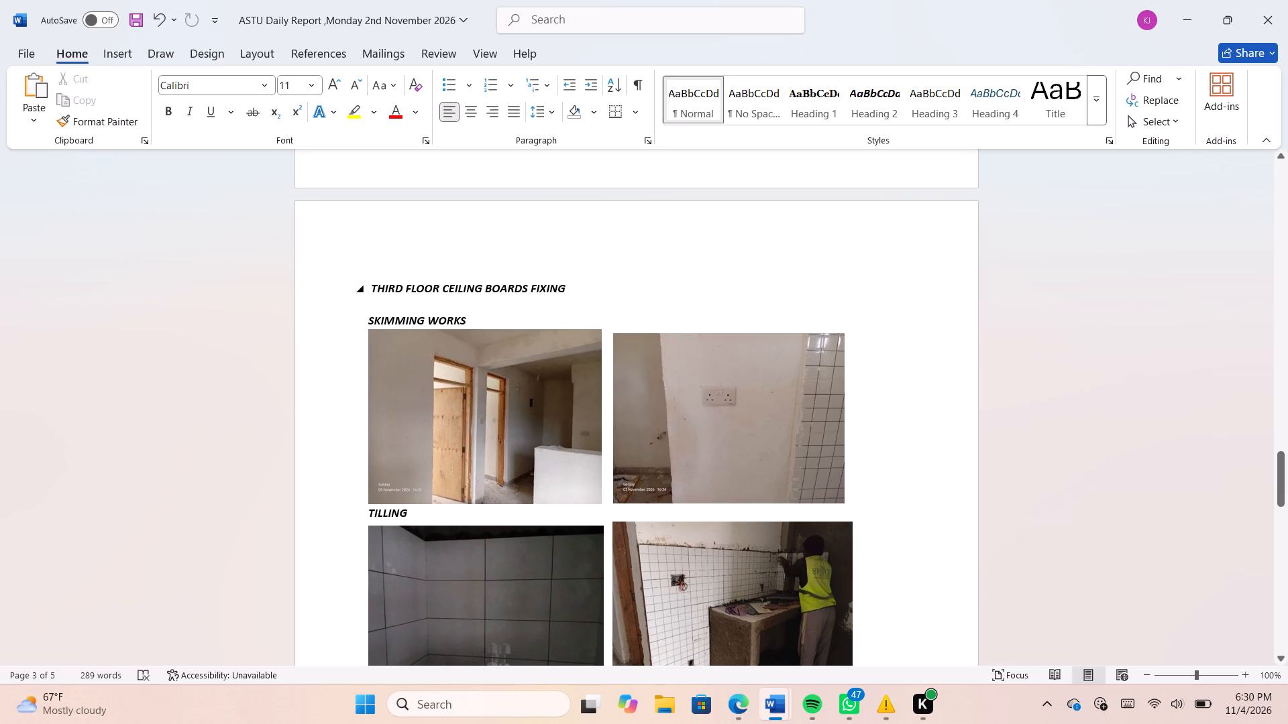
pyautogui.moveTo(371, 285); pyautogui.dragTo(573, 297)
pyautogui.press('BackSpace')
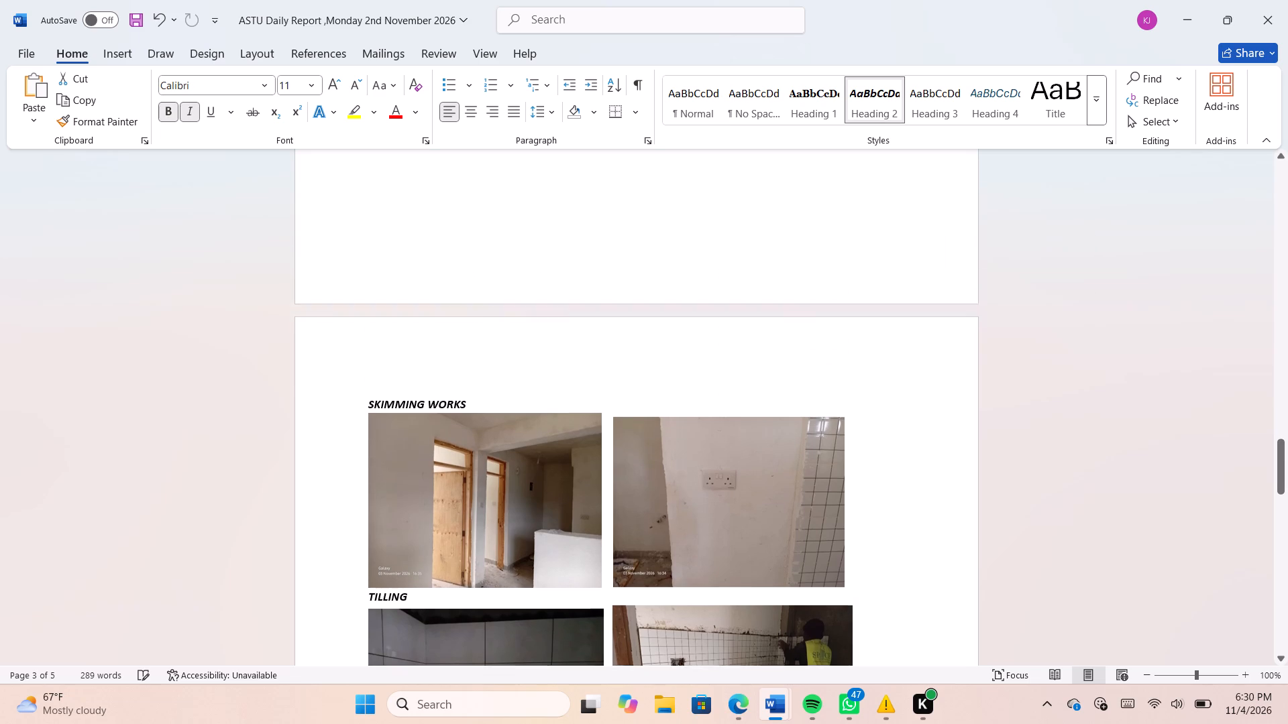
# Delete the photo of the wall socket on white tiles from the TILLING section.
pyautogui.scroll(7, 594, 323)
pyautogui.scroll(-6, 595, 336)
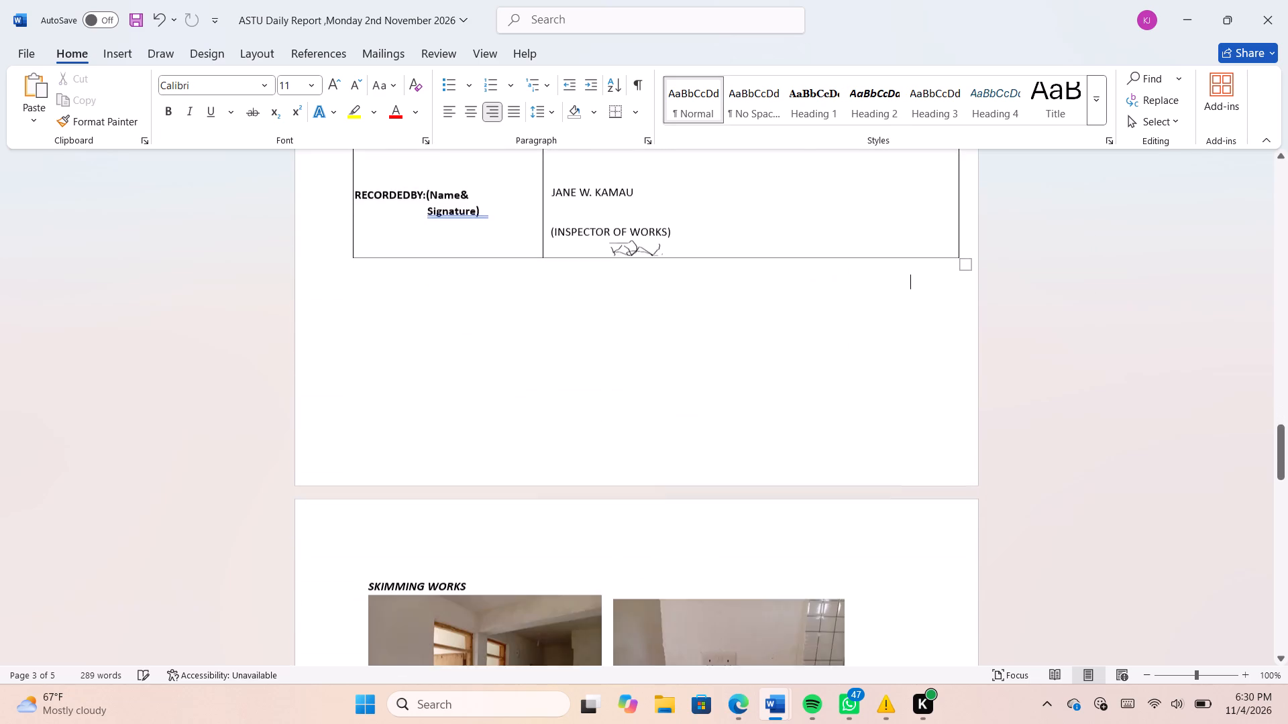
pyautogui.scroll(-17, 520, 449)
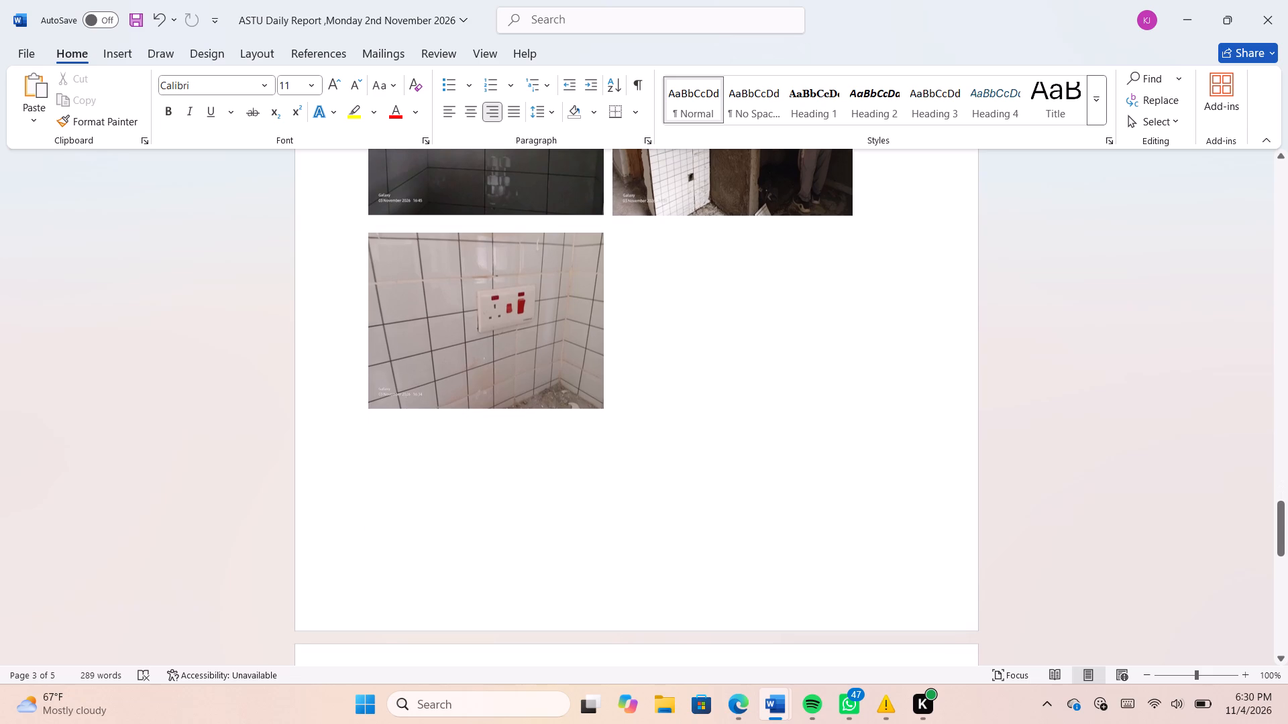
pyautogui.scroll(4, 518, 434)
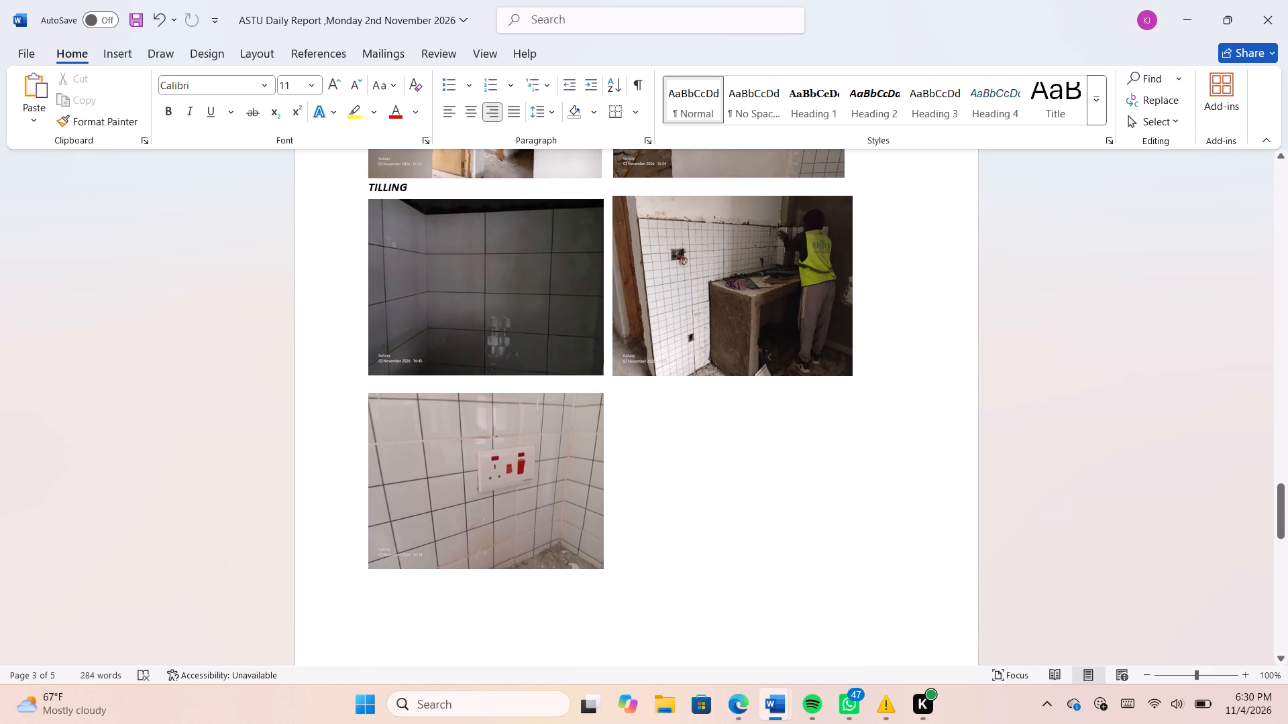
pyautogui.rightClick(518, 434)
pyautogui.click(484, 477)
pyautogui.press('BackSpace')
# Shrink both staircase rail fabrication photos proportionally so their section fits on the same page as the tilling photos.
pyautogui.scroll(-3, 482, 453)
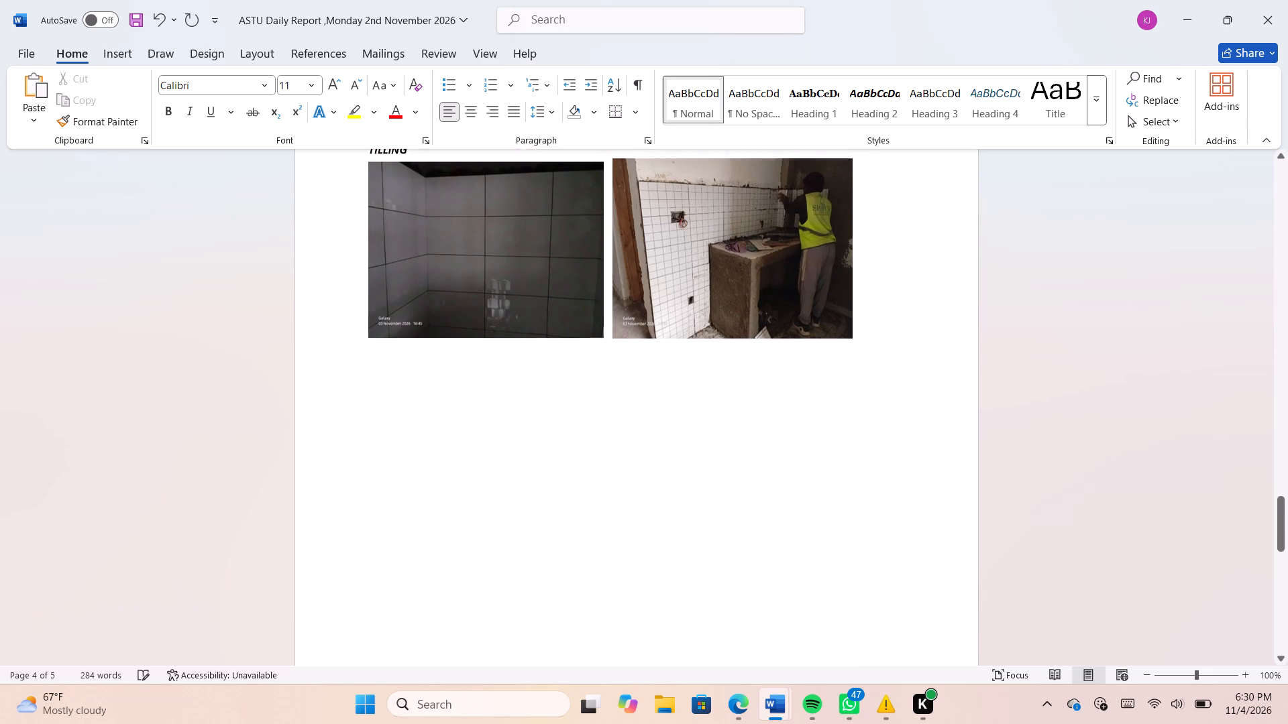
pyautogui.scroll(-14, 479, 486)
pyautogui.scroll(4, 472, 501)
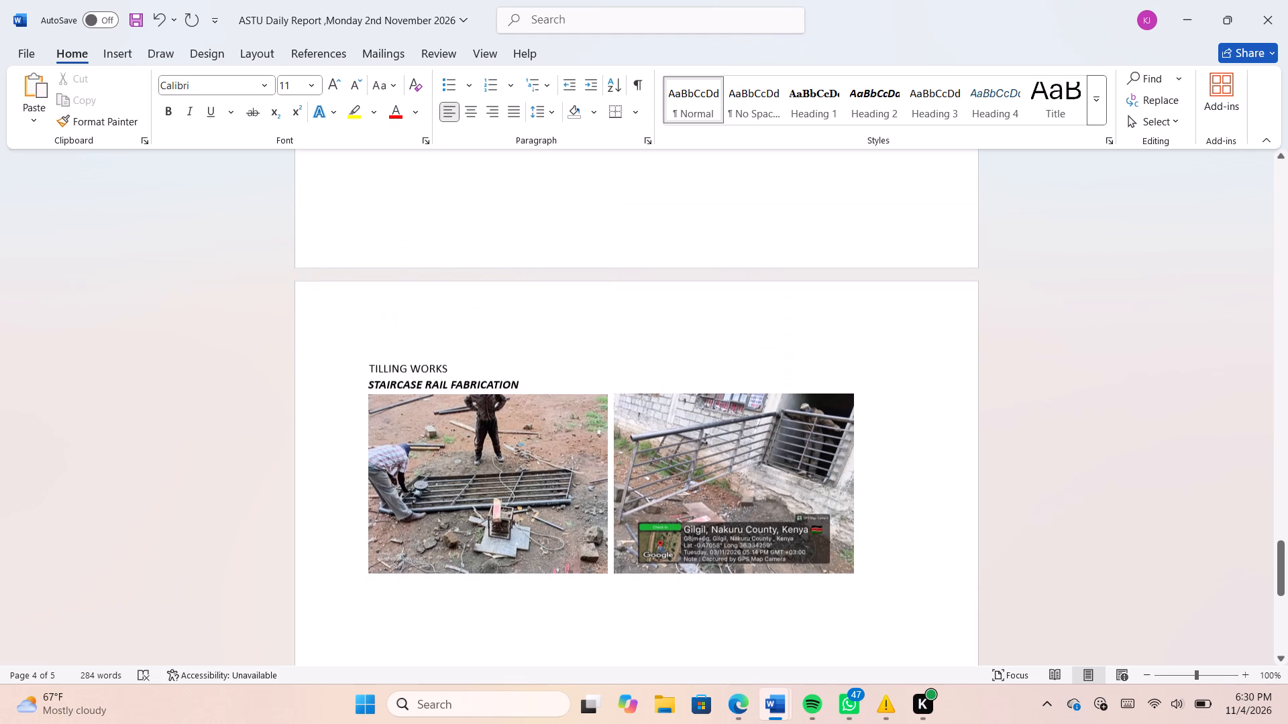
pyautogui.click(472, 511)
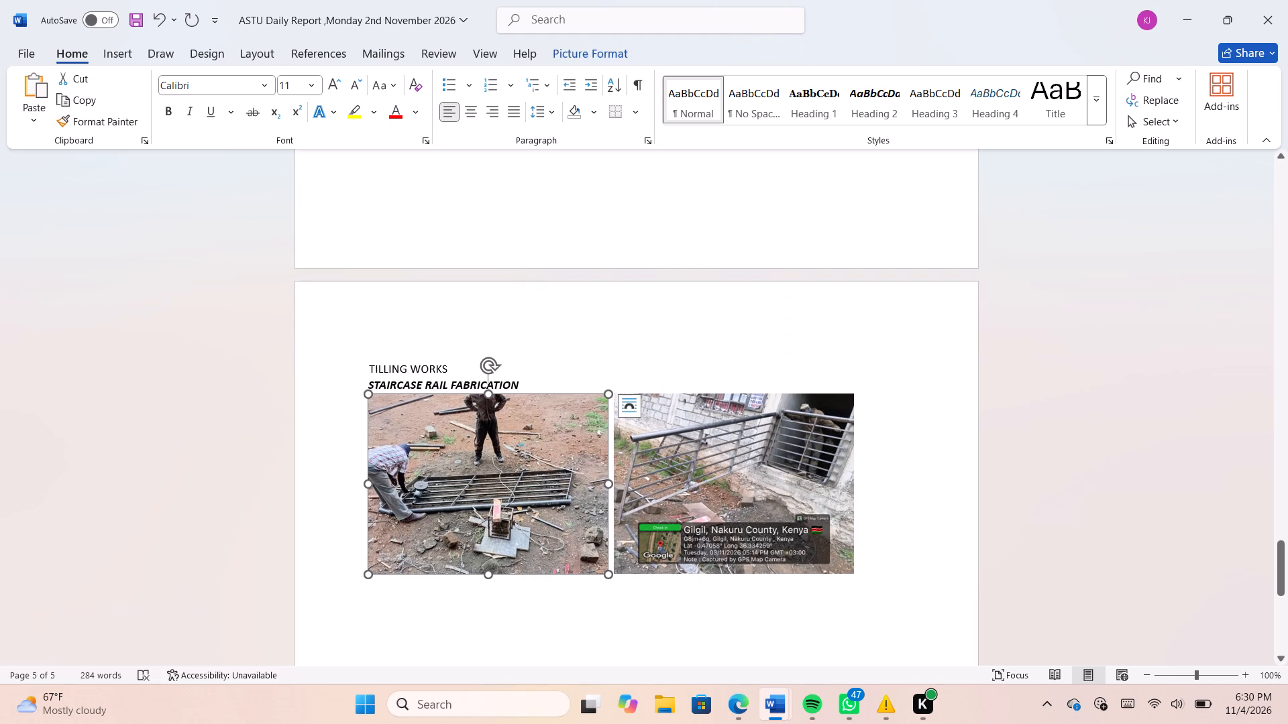
pyautogui.moveTo(371, 396); pyautogui.dragTo(396, 420)
pyautogui.click(700, 481)
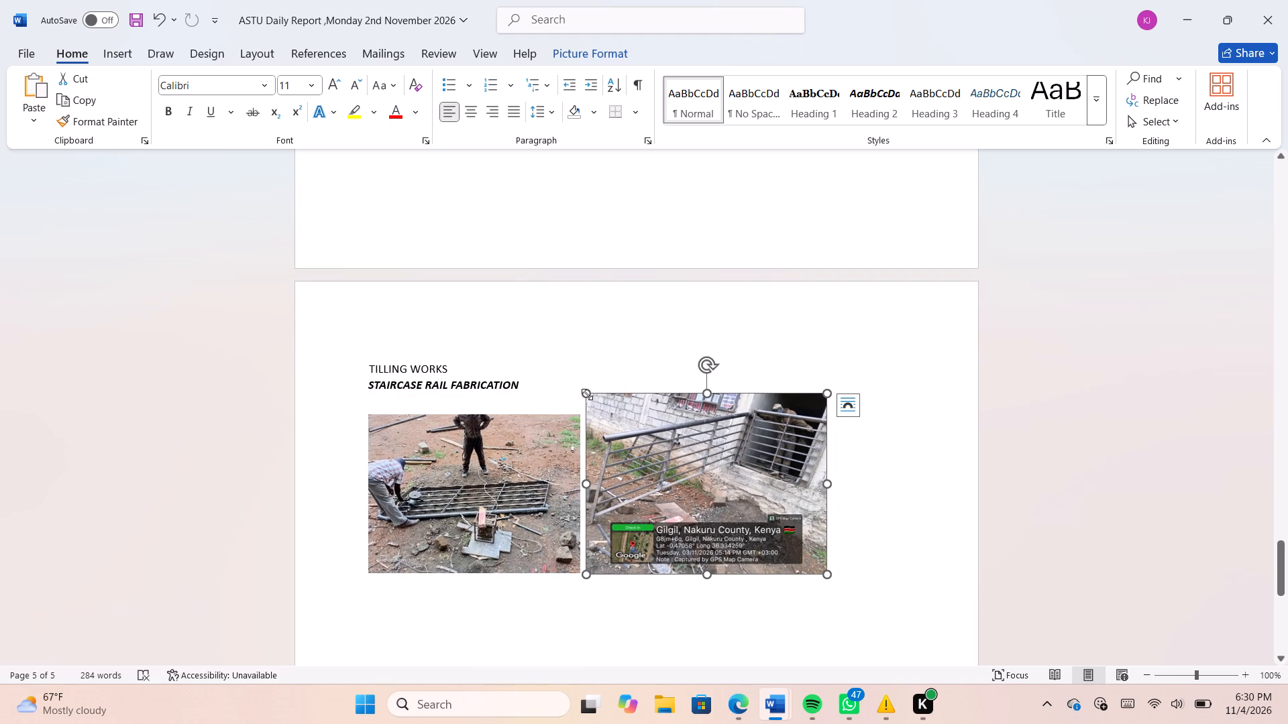
pyautogui.moveTo(586, 393); pyautogui.dragTo(614, 425)
# Insert five spaces between the two staircase rail fabrication photos to widen the gap.
pyautogui.scroll(2, 612, 425)
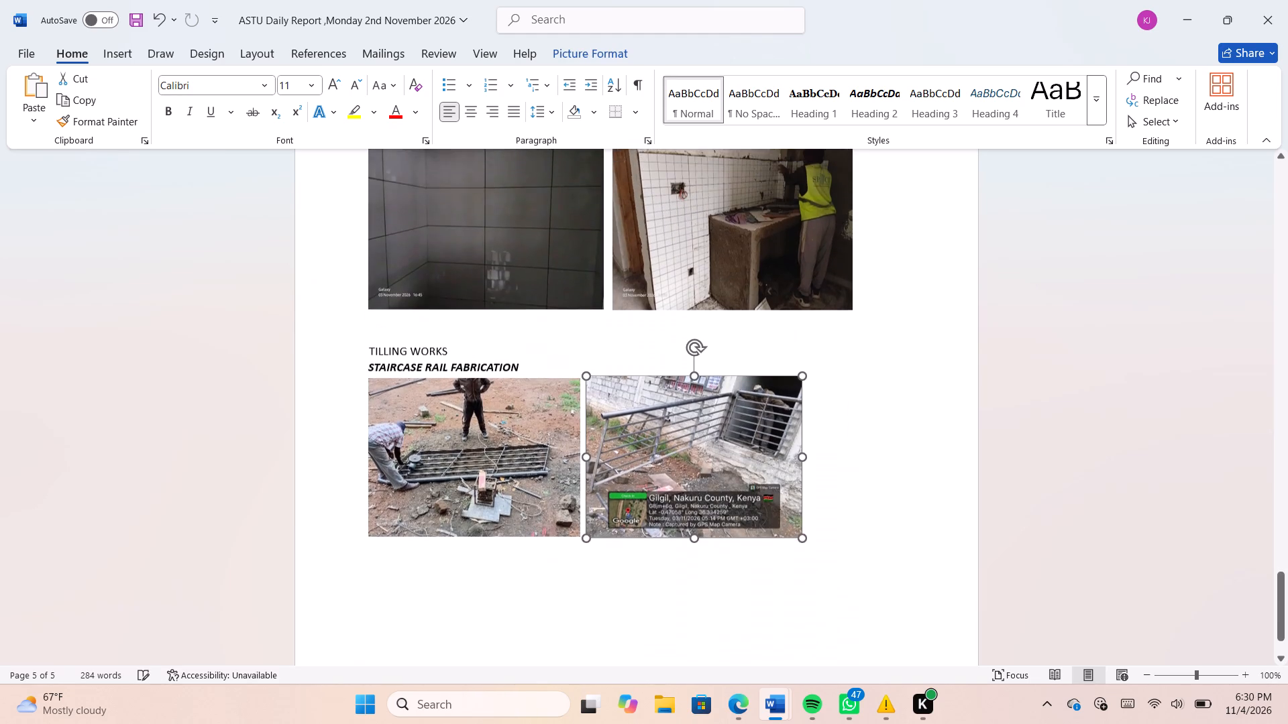
pyautogui.scroll(2, 634, 427)
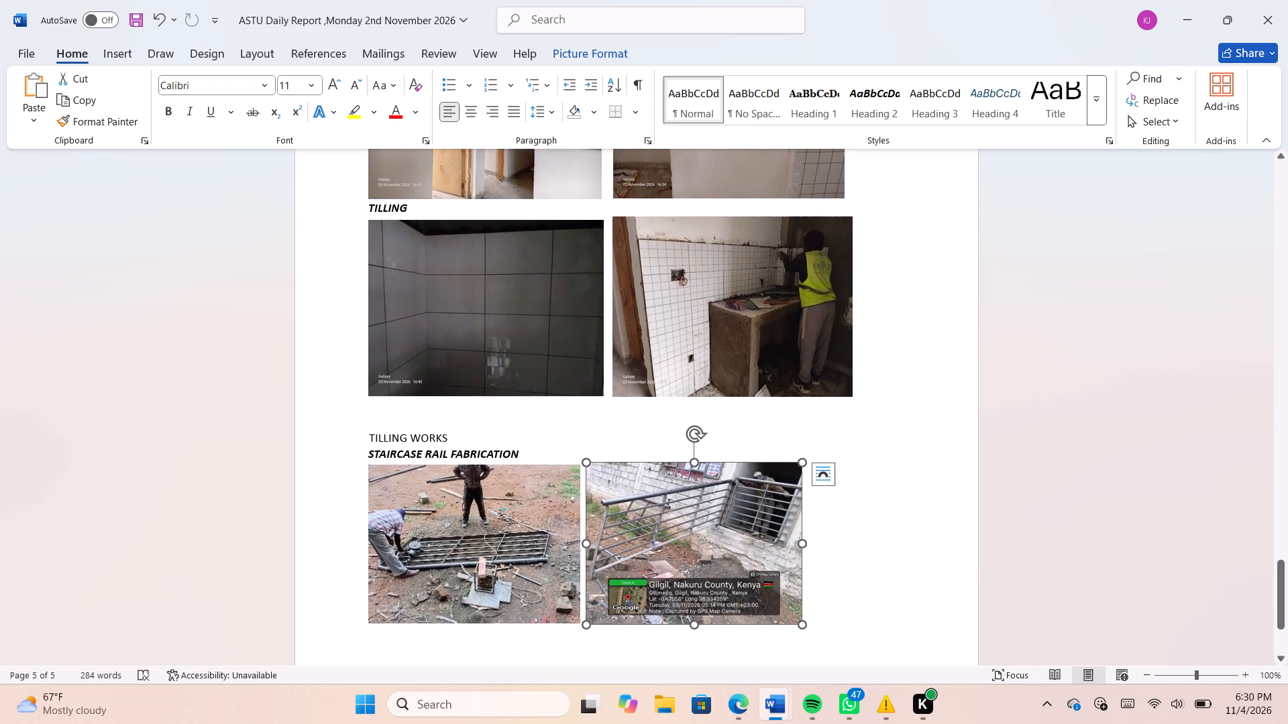
pyautogui.press('space')
pyautogui.press('space')
pyautogui.press('space')
pyautogui.press('space')
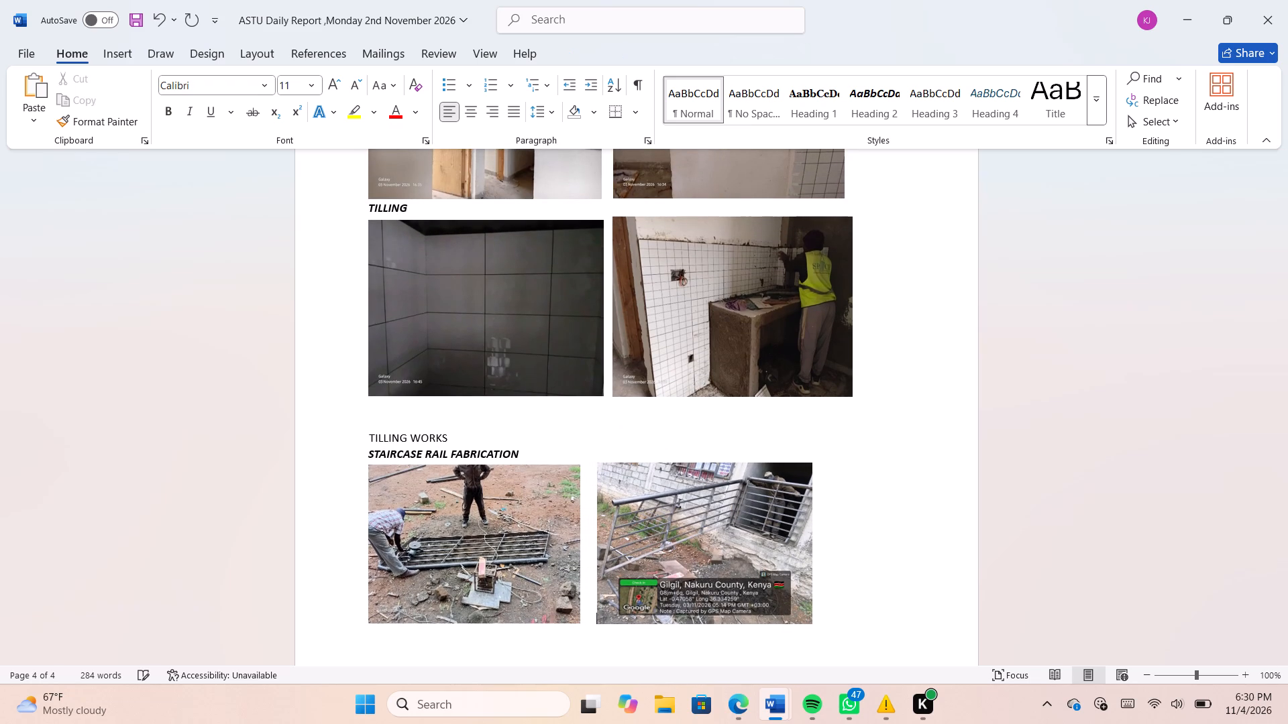
pyautogui.press('space')
# Review the photo layout under the skimming works, tilling and staircase rail fabrication headings.
pyautogui.scroll(2, 567, 450)
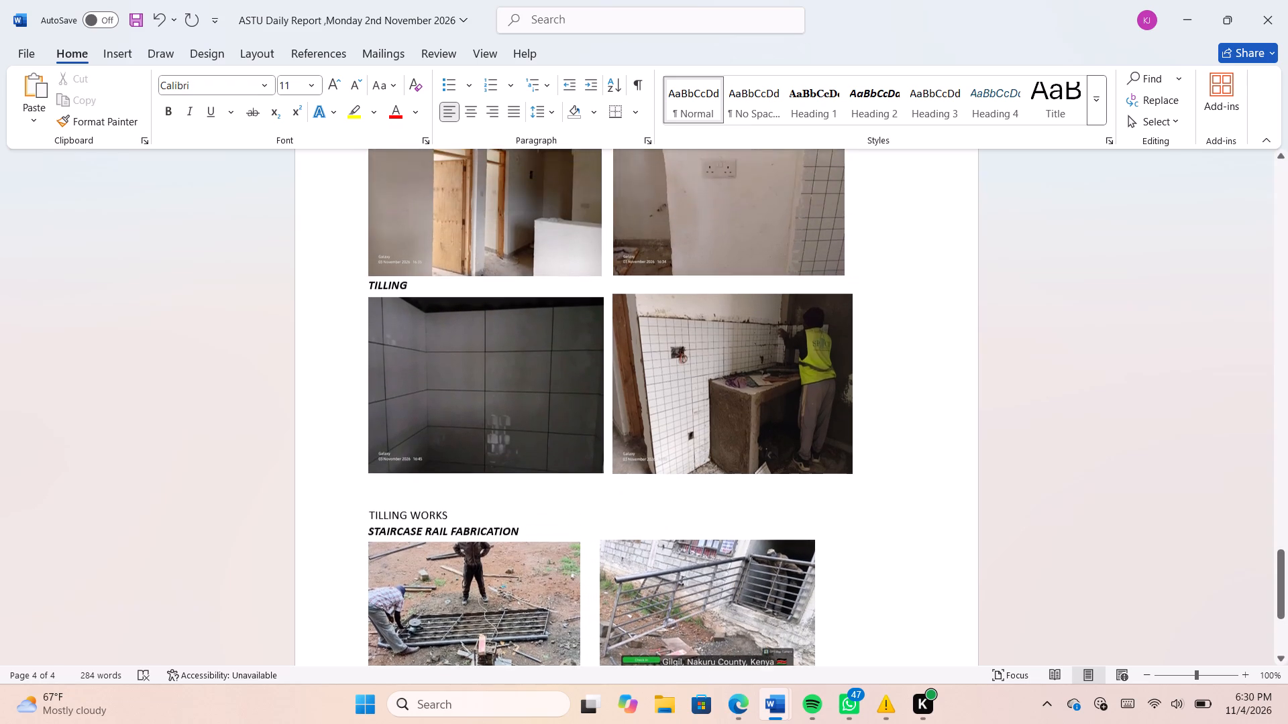
pyautogui.scroll(3, 569, 443)
pyautogui.scroll(-5, 575, 445)
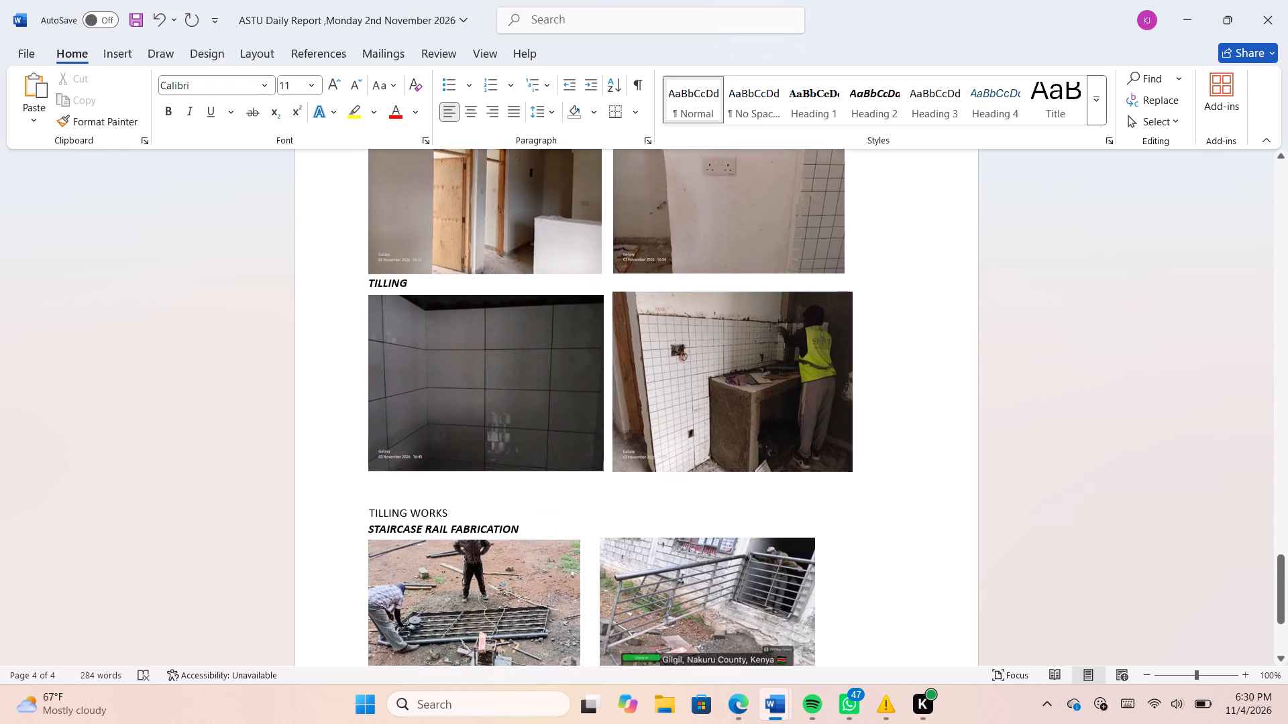
pyautogui.scroll(-2, 582, 471)
pyautogui.scroll(2, 583, 473)
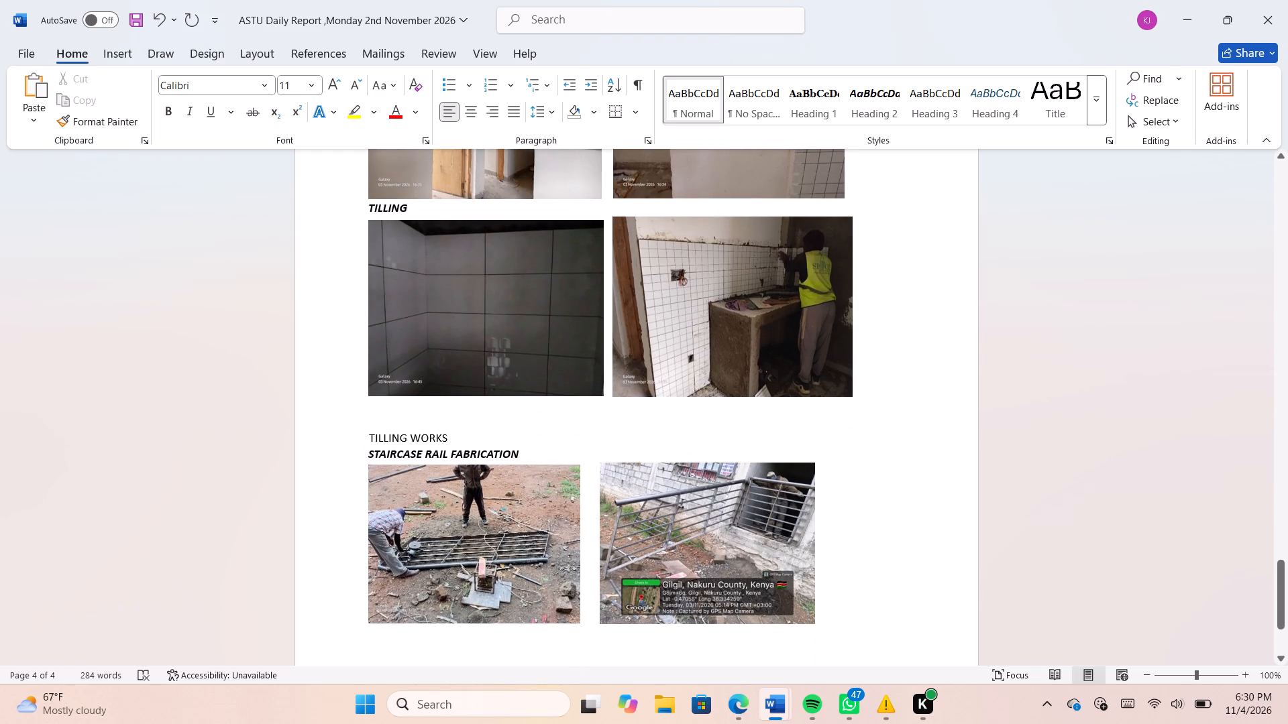
pyautogui.click(746, 323)
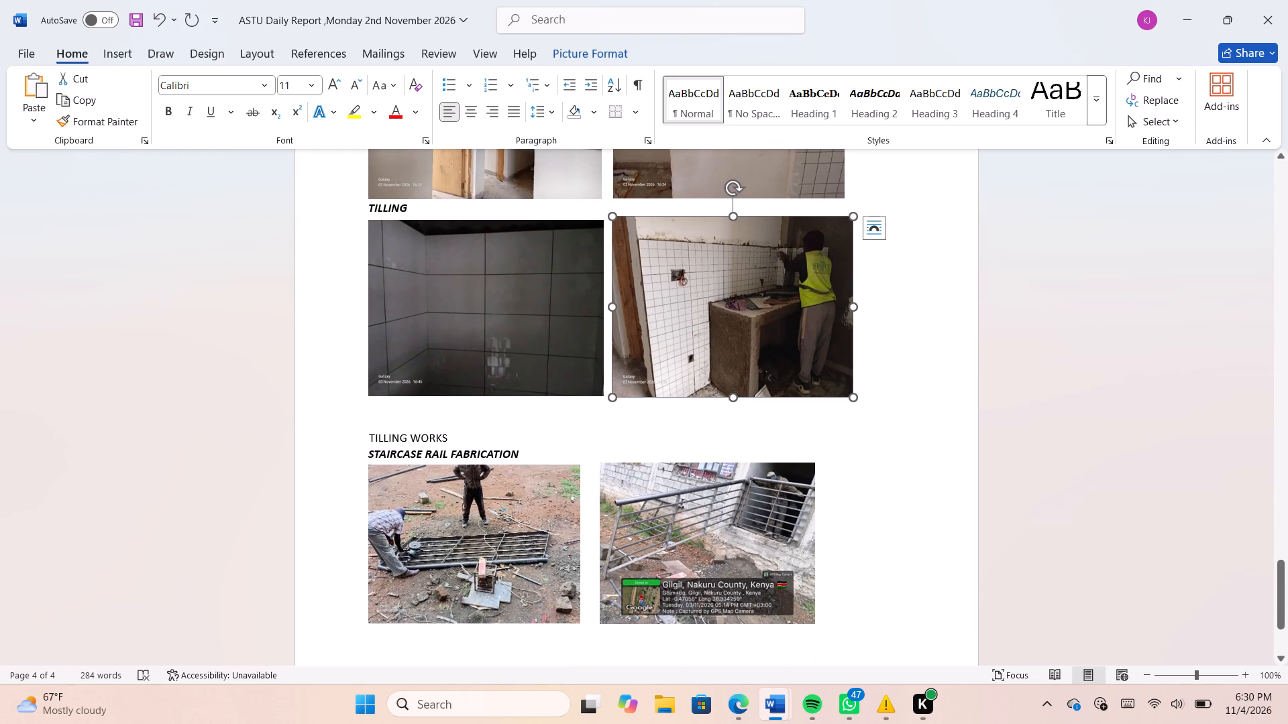
pyautogui.scroll(7, 560, 402)
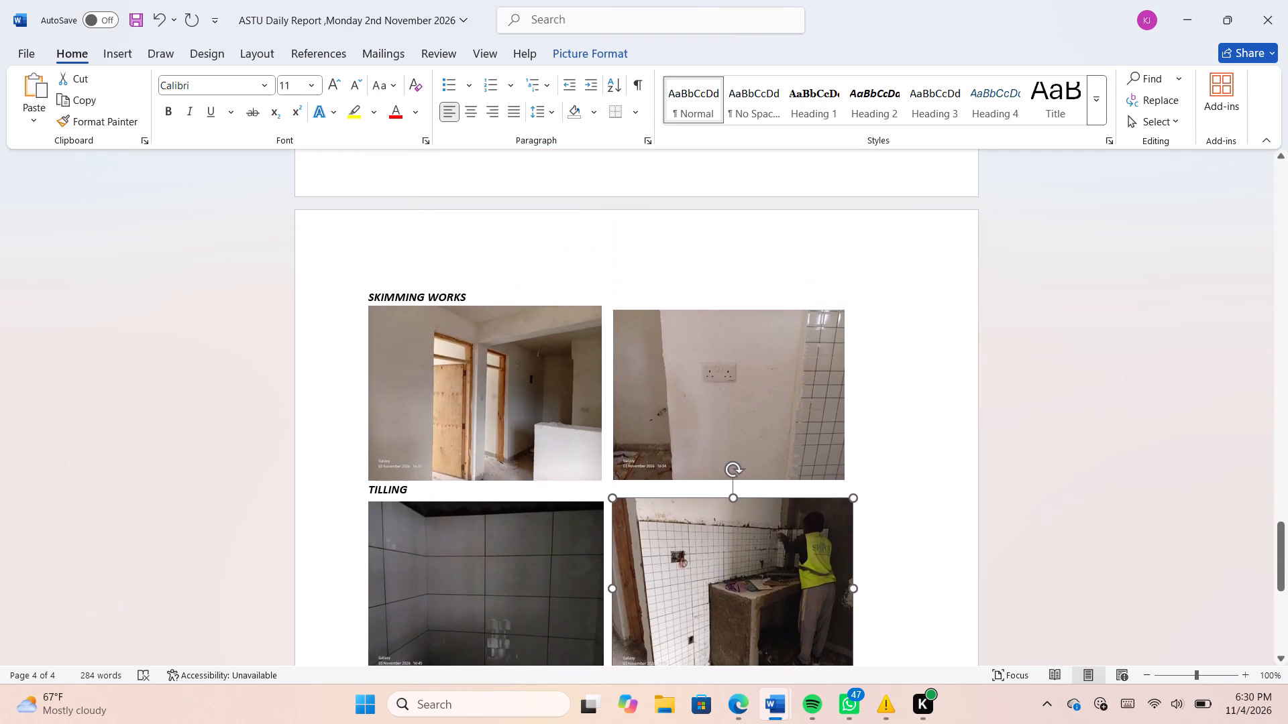
# Enlarge the railing fabrication photo slightly and fine-tune the GPS-stamped railing photo beside it so their sizes nearly match.
pyautogui.scroll(-7, 570, 402)
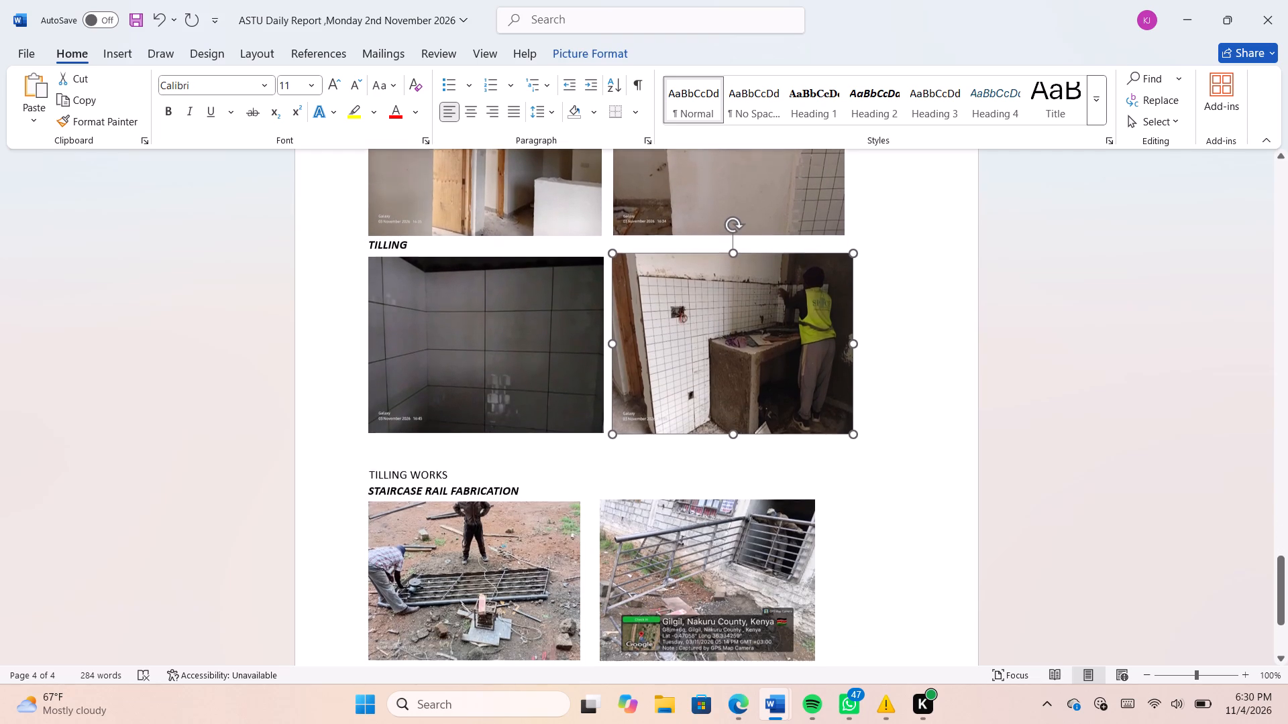
pyautogui.scroll(-1, 574, 406)
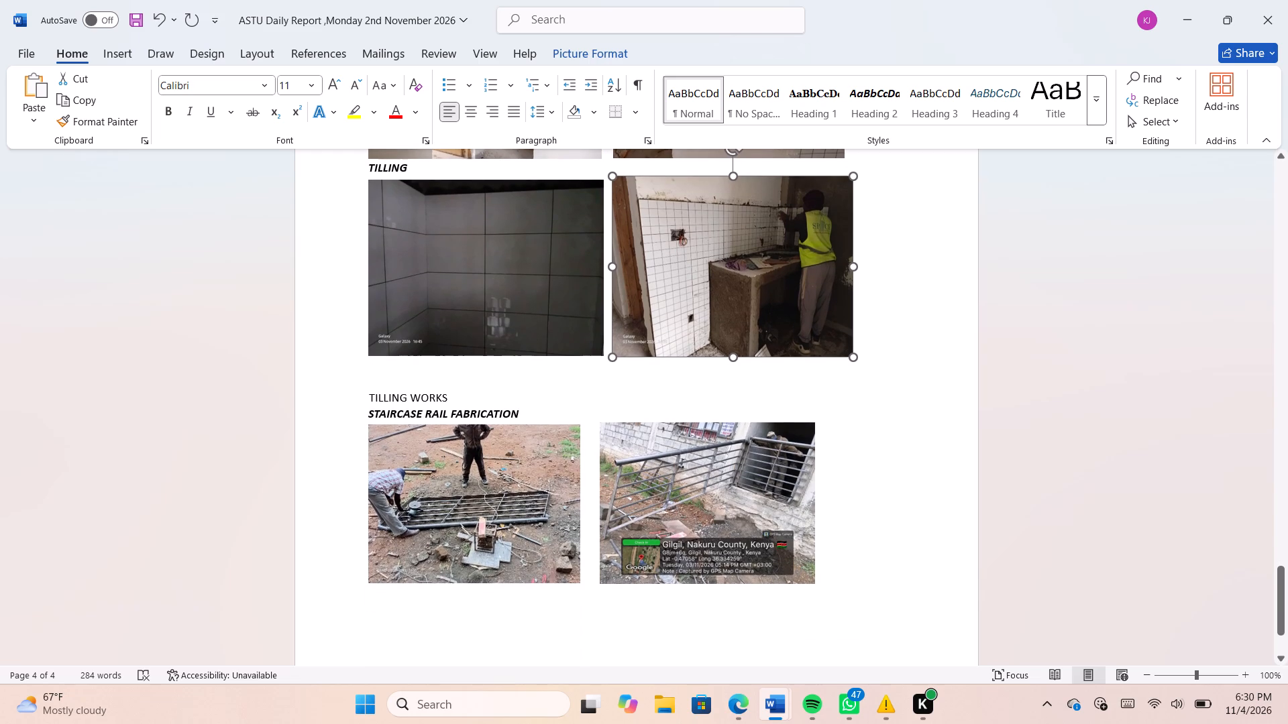
pyautogui.click(559, 485)
pyautogui.moveTo(580, 423); pyautogui.dragTo(590, 422)
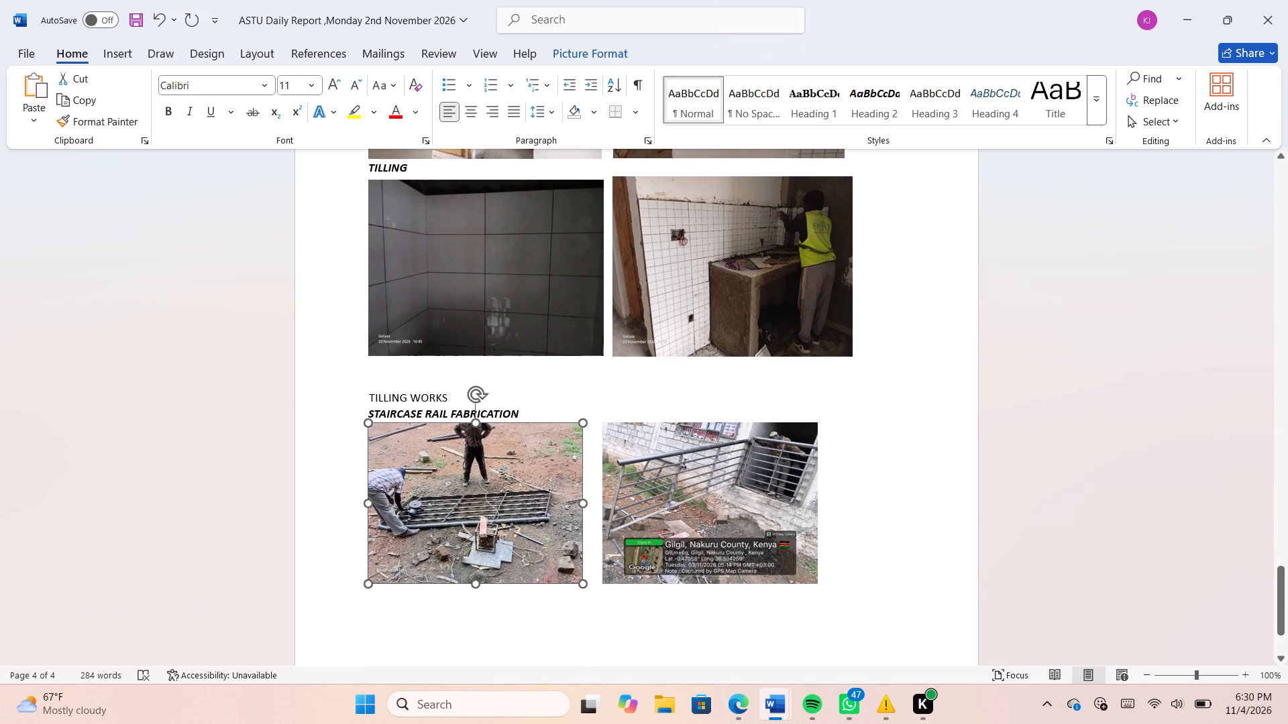
pyautogui.moveTo(590, 422); pyautogui.dragTo(590, 422)
pyautogui.click(637, 440)
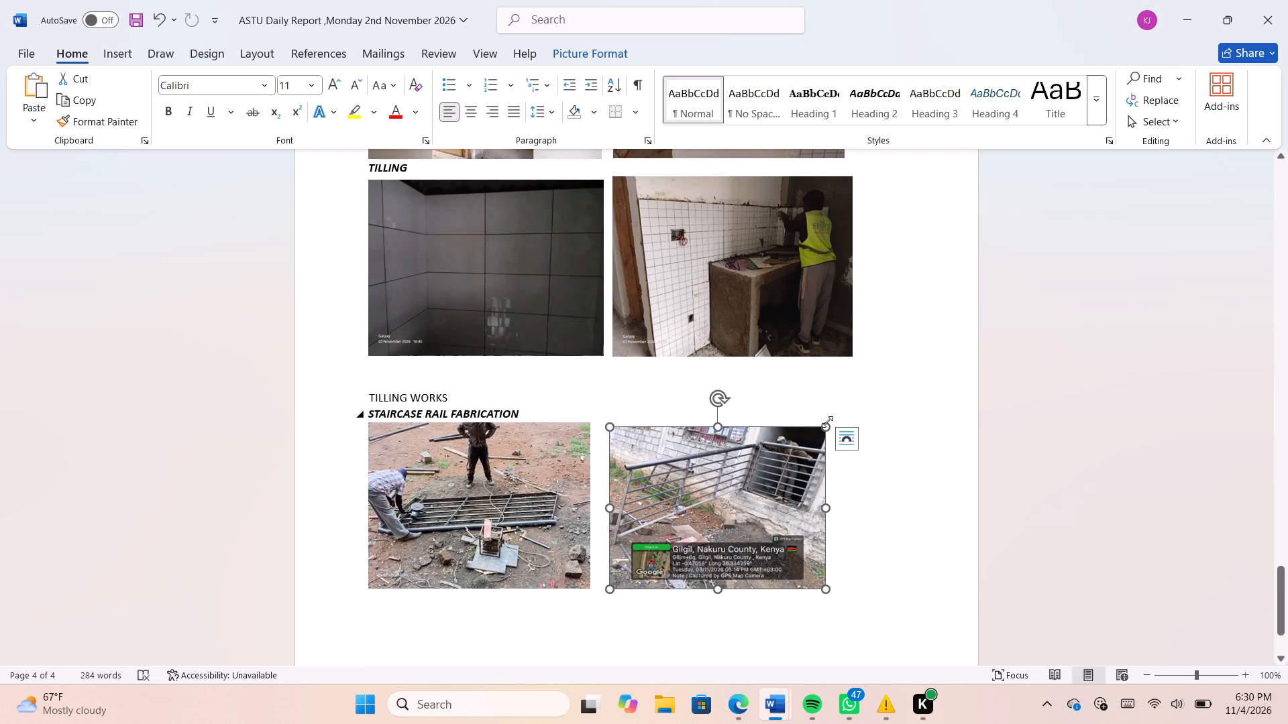
pyautogui.click(826, 426)
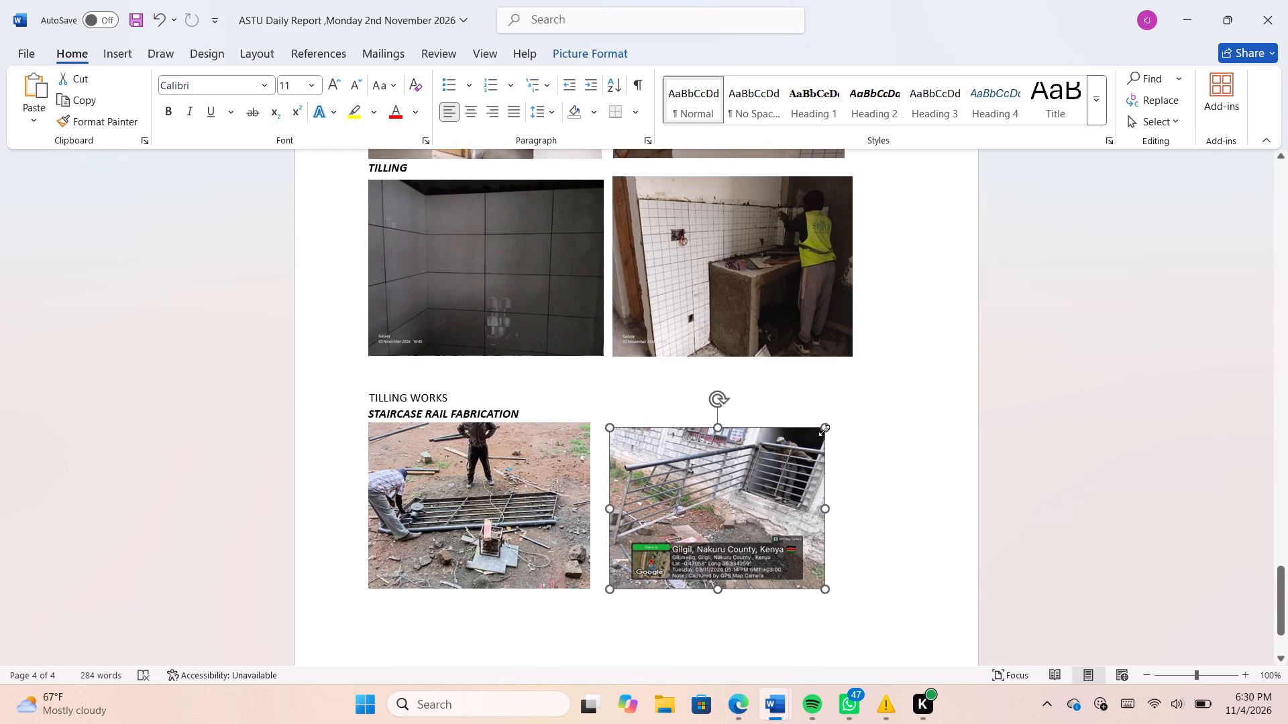
# Shrink the TILLING photo of the worker in the yellow vest slightly, bringing its width closer to the skimming photo above.
pyautogui.scroll(1, 589, 409)
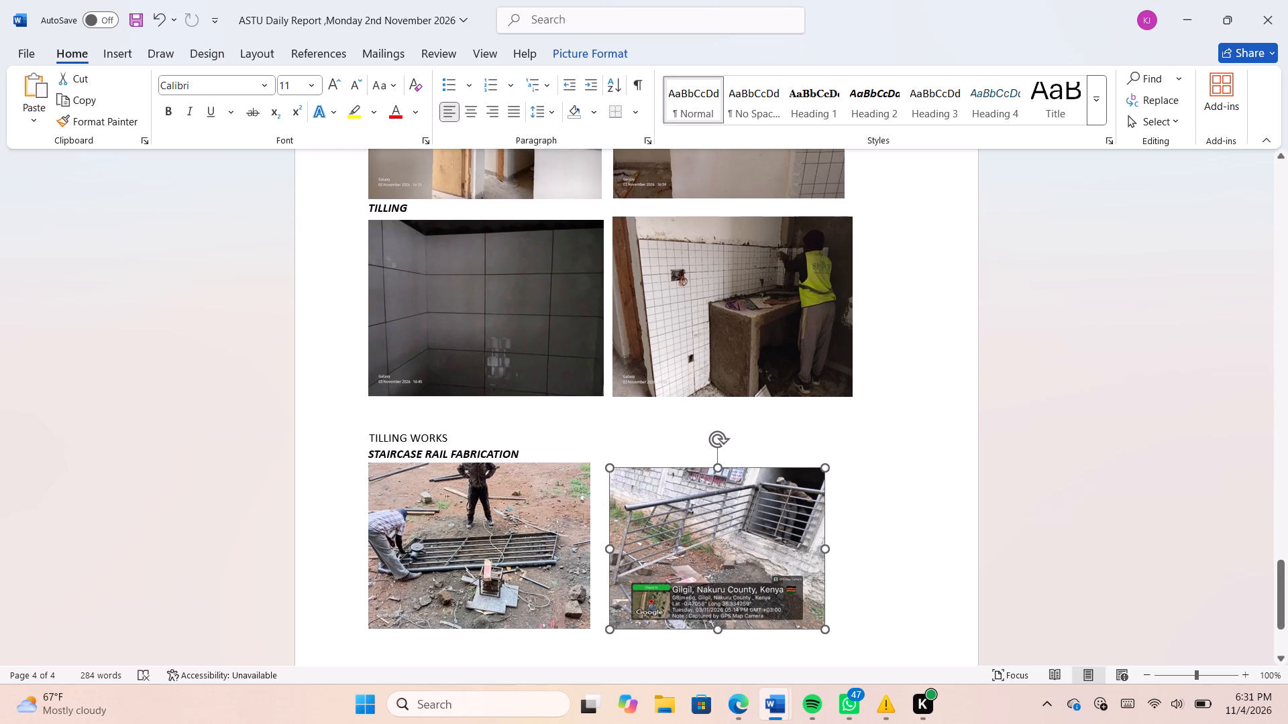
pyautogui.scroll(2, 764, 342)
pyautogui.scroll(3, 708, 408)
pyautogui.scroll(-4, 705, 416)
pyautogui.click(757, 406)
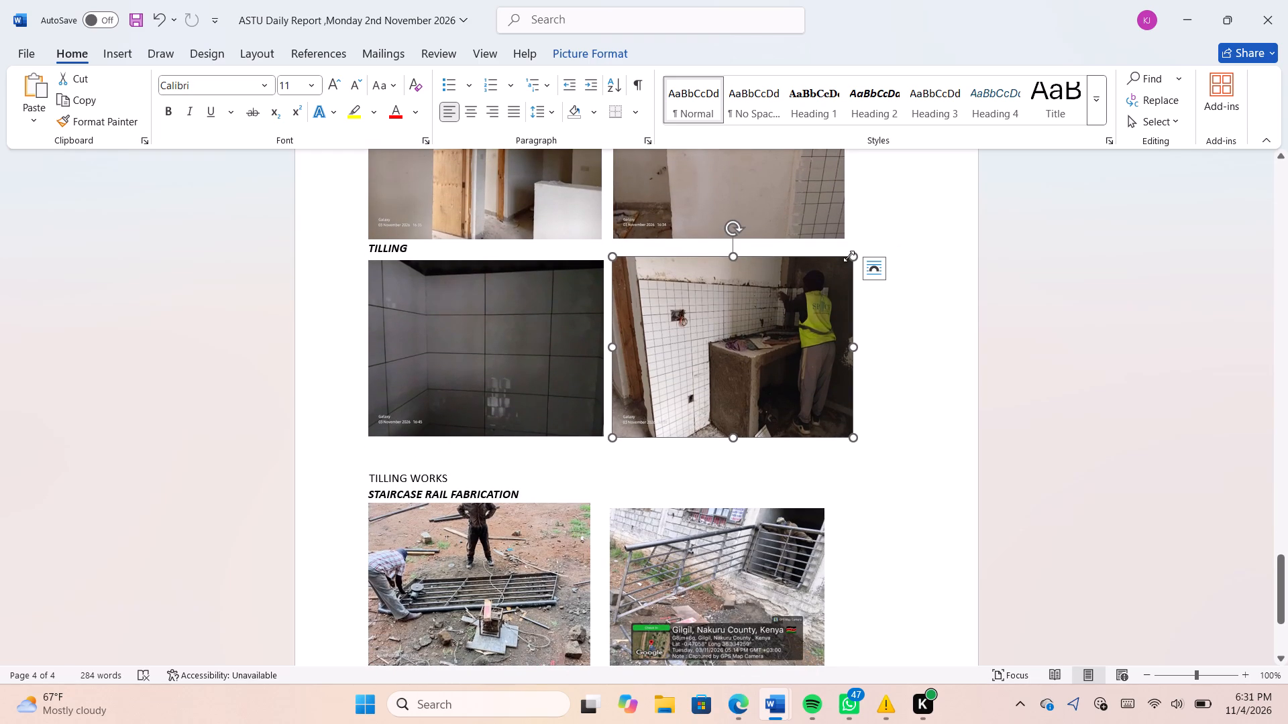
pyautogui.moveTo(849, 256); pyautogui.dragTo(839, 269)
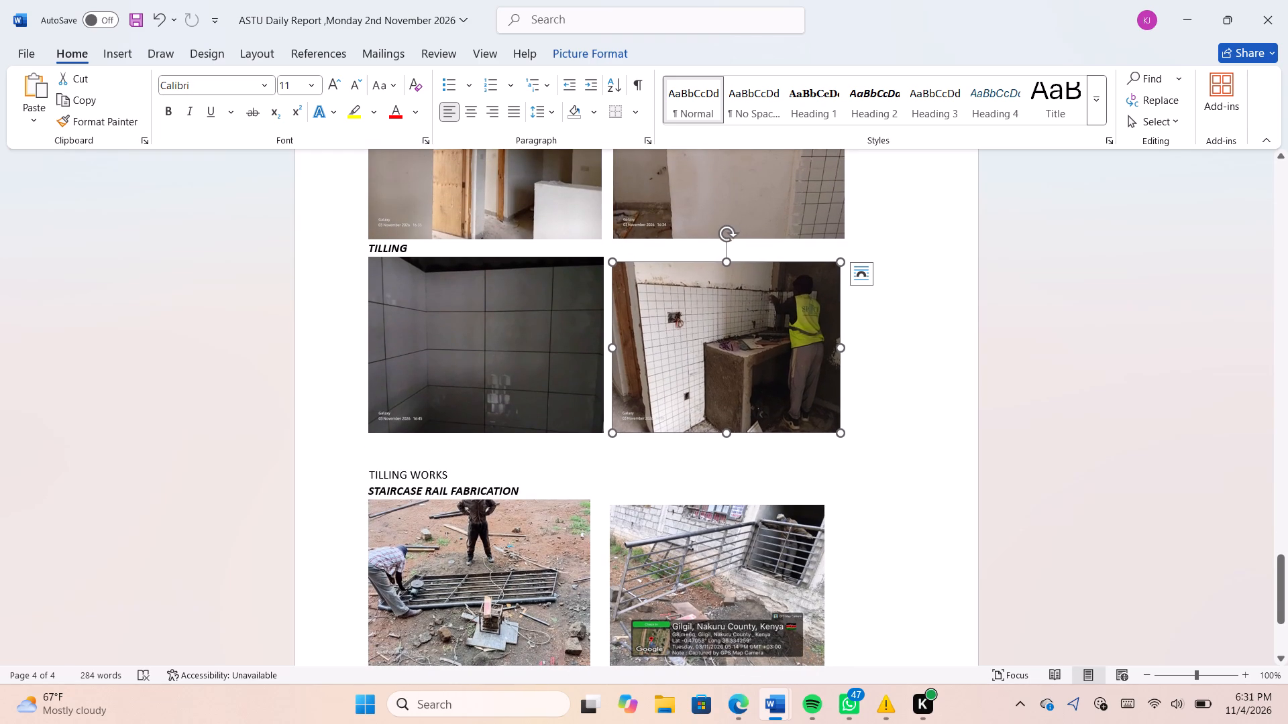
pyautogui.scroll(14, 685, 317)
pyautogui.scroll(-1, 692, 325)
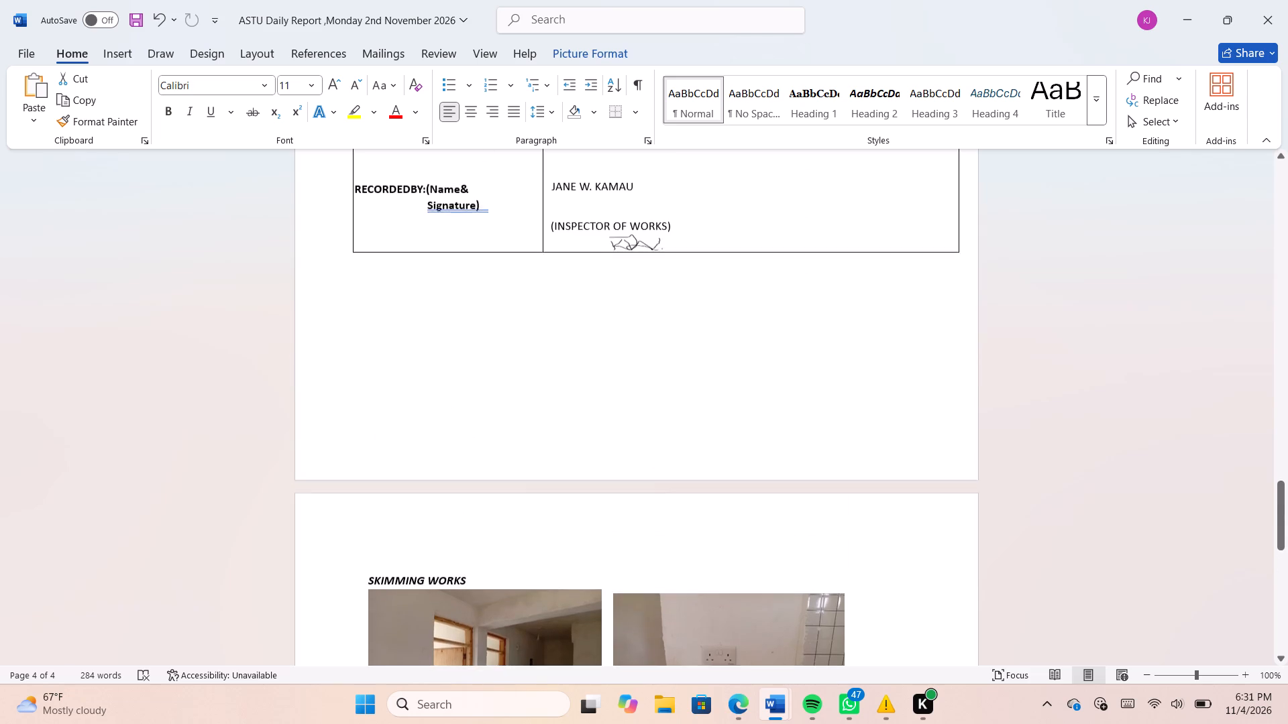
# Review the instructions and sign-off table and the contractors labor mobilization, materials and plant table above the photo page.
pyautogui.scroll(2, 692, 325)
pyautogui.scroll(-1, 692, 328)
pyautogui.scroll(5, 692, 328)
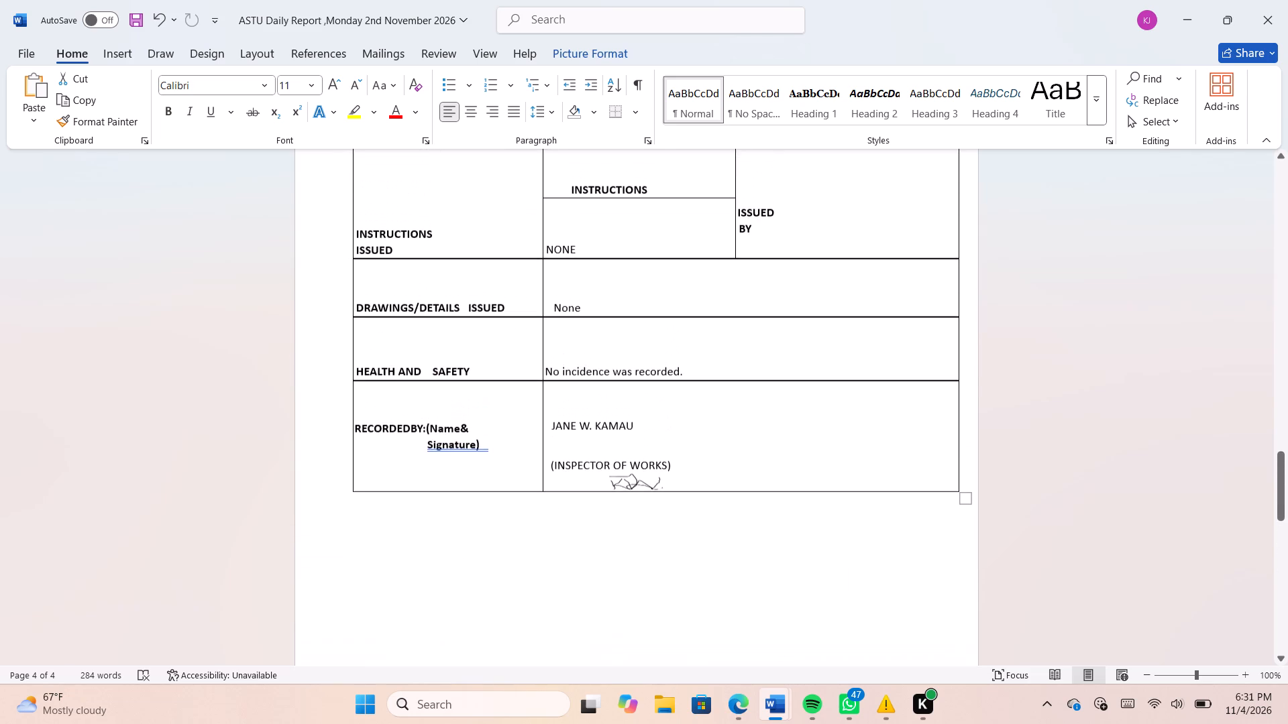
pyautogui.scroll(8, 694, 326)
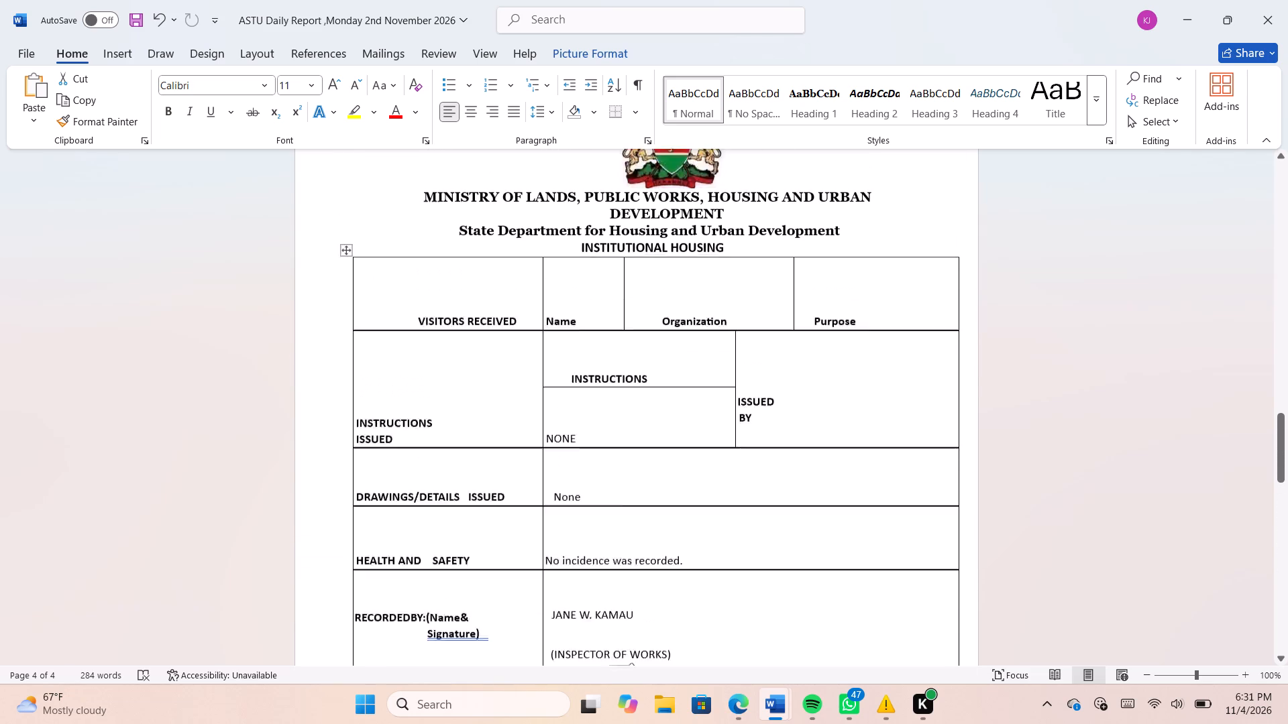
pyautogui.scroll(14, 694, 326)
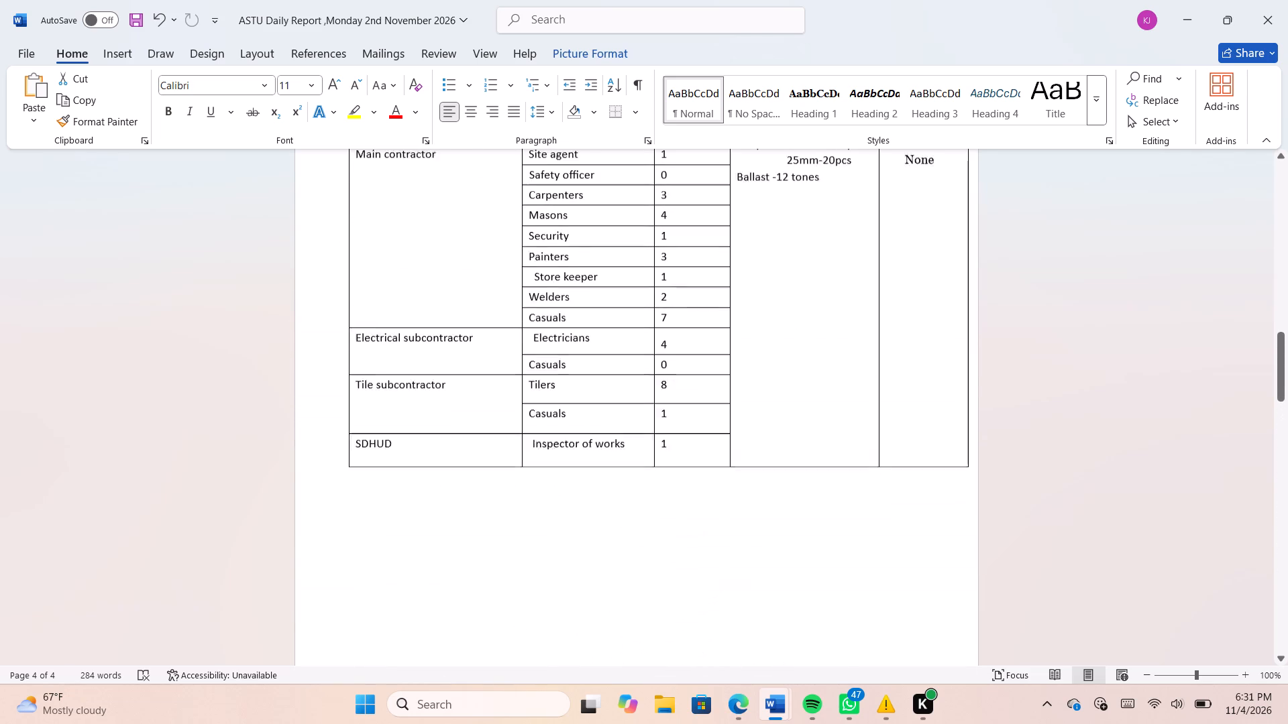
pyautogui.scroll(3, 696, 326)
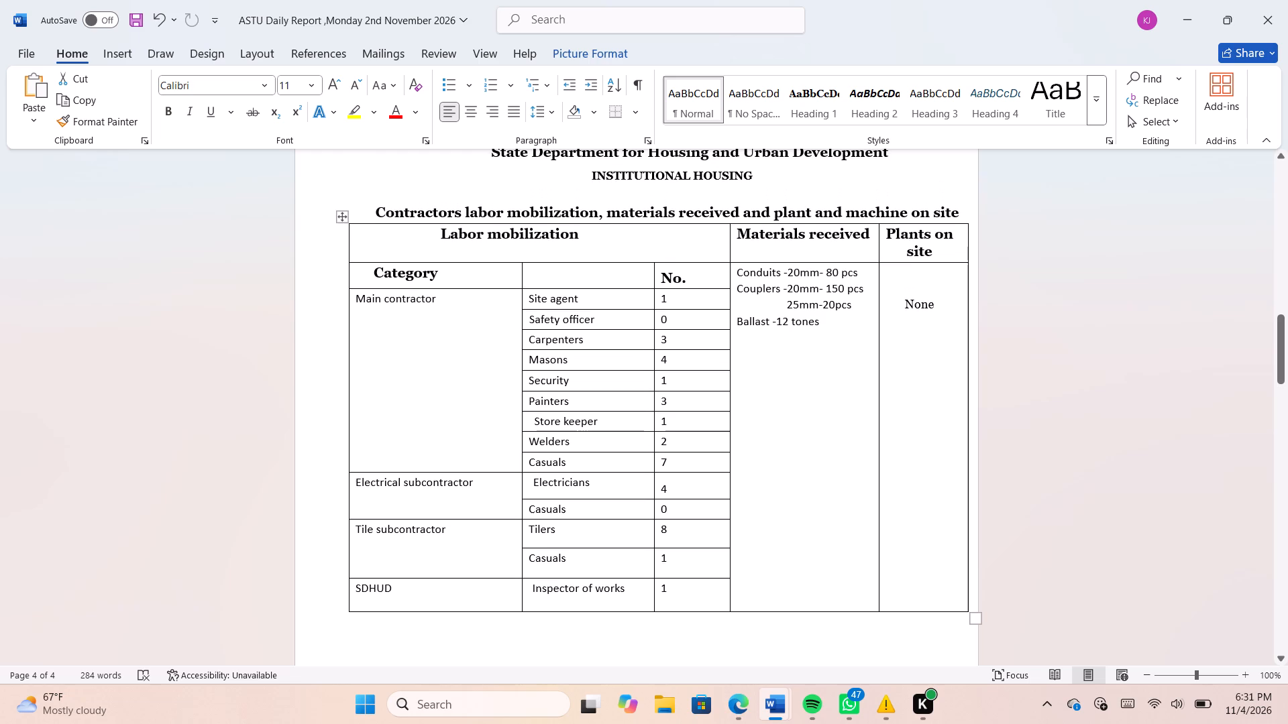
pyautogui.scroll(-2, 696, 326)
pyautogui.scroll(4, 696, 326)
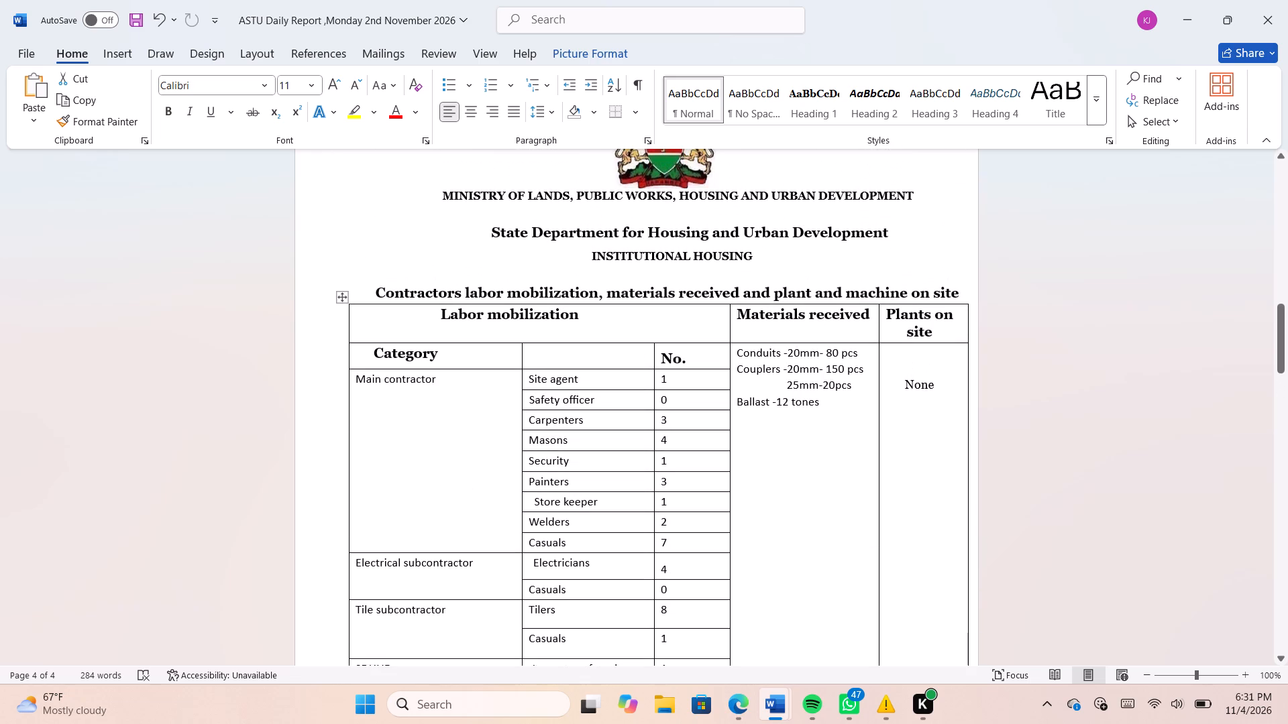
pyautogui.scroll(3, 696, 326)
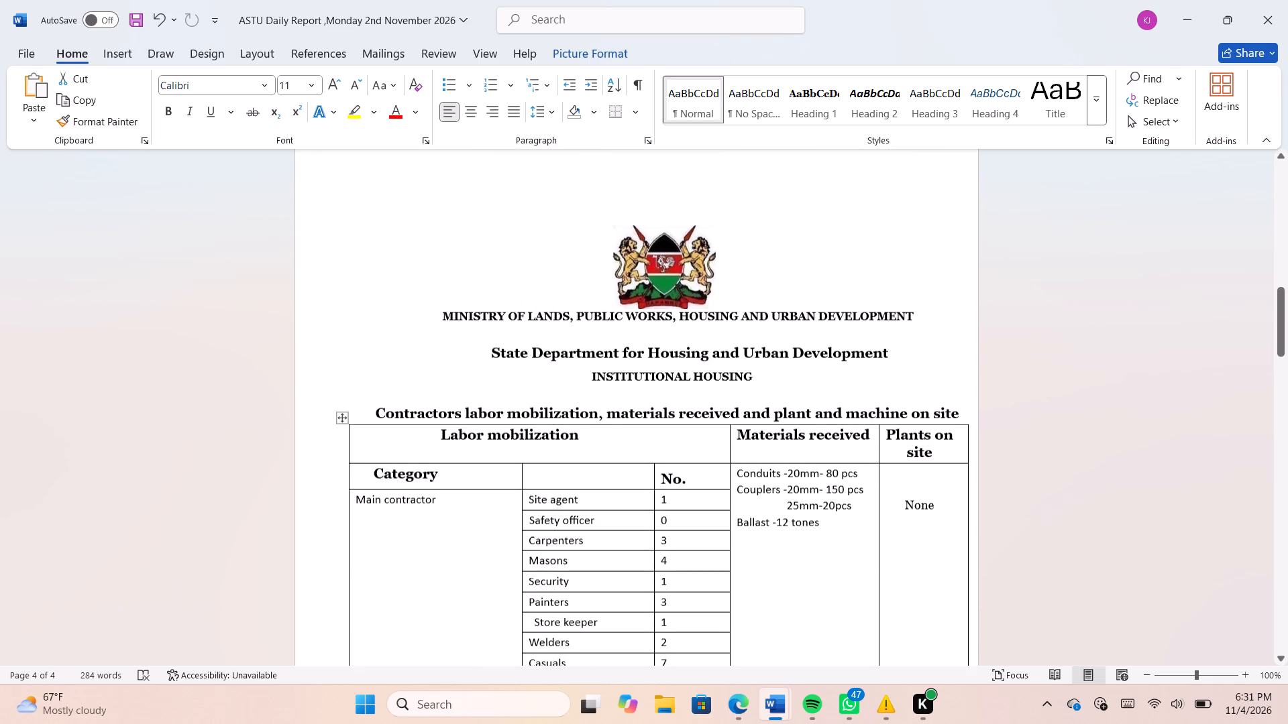
# Check the report from the labor mobilization table through the sign-off page to the staircase rail fabrication photos.
pyautogui.scroll(-9, 696, 326)
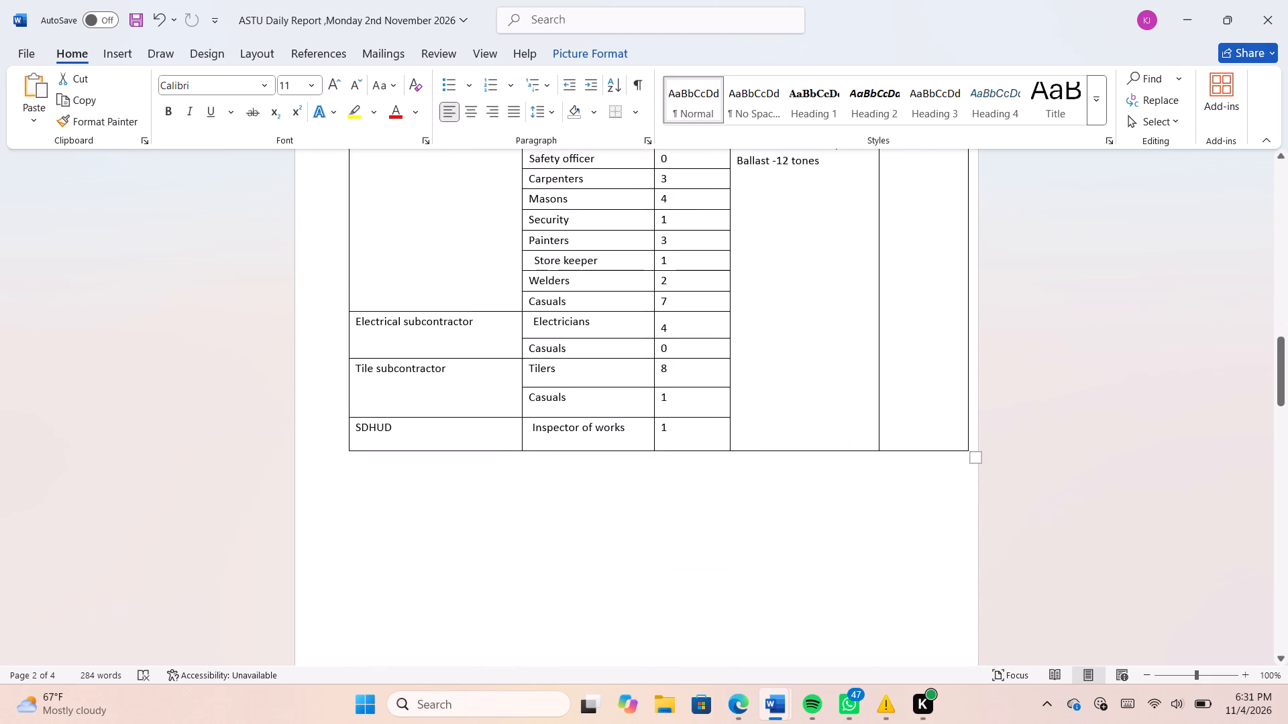
pyautogui.scroll(-15, 697, 328)
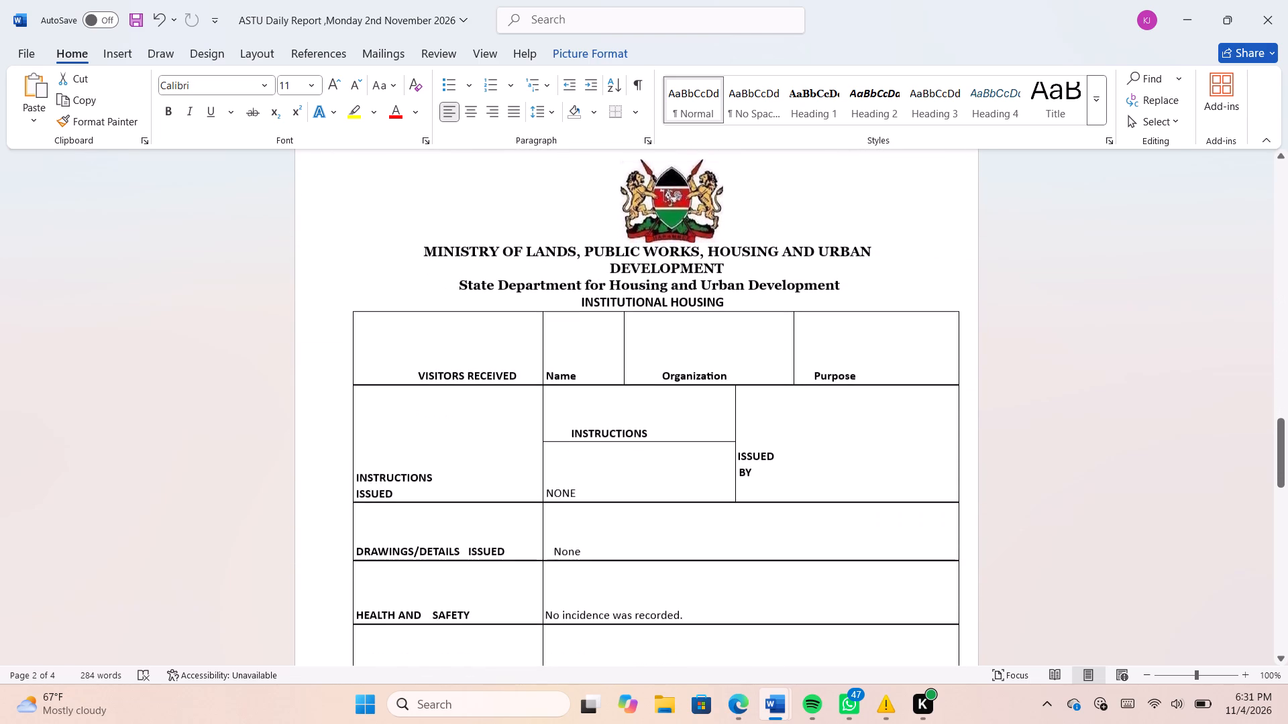
pyautogui.scroll(-2, 685, 356)
pyautogui.scroll(-10, 638, 397)
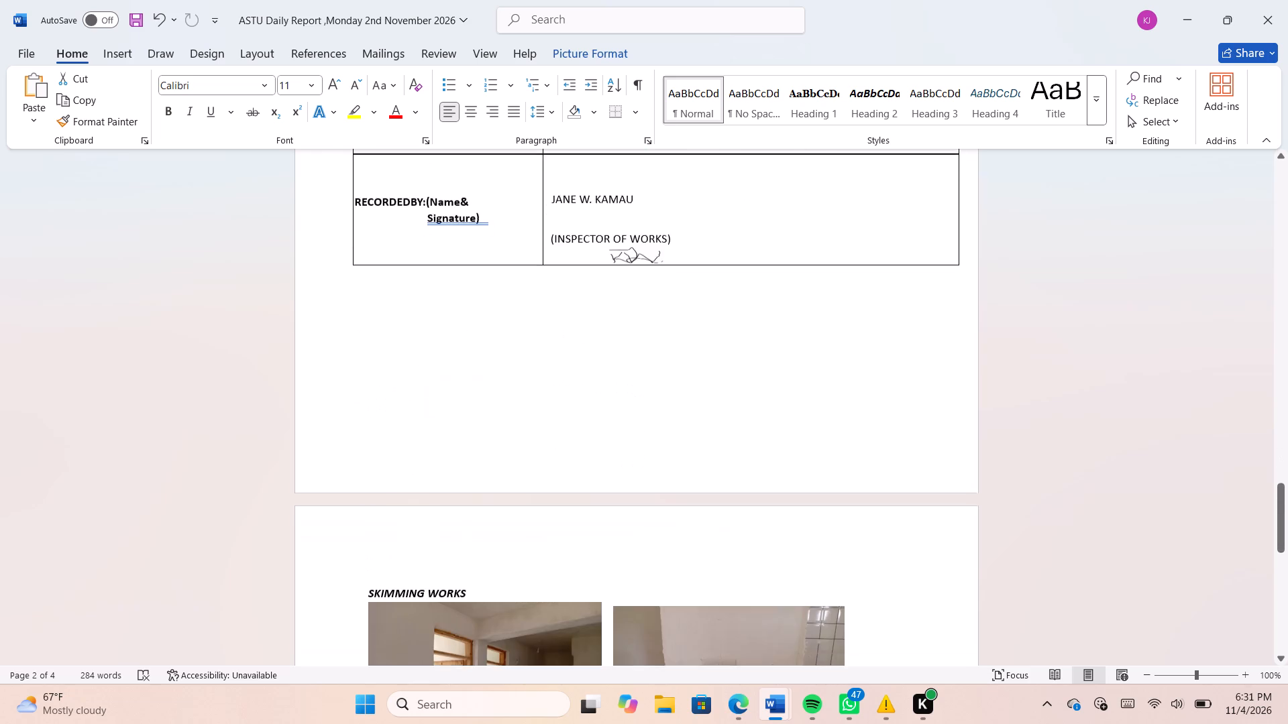
pyautogui.scroll(-18, 619, 412)
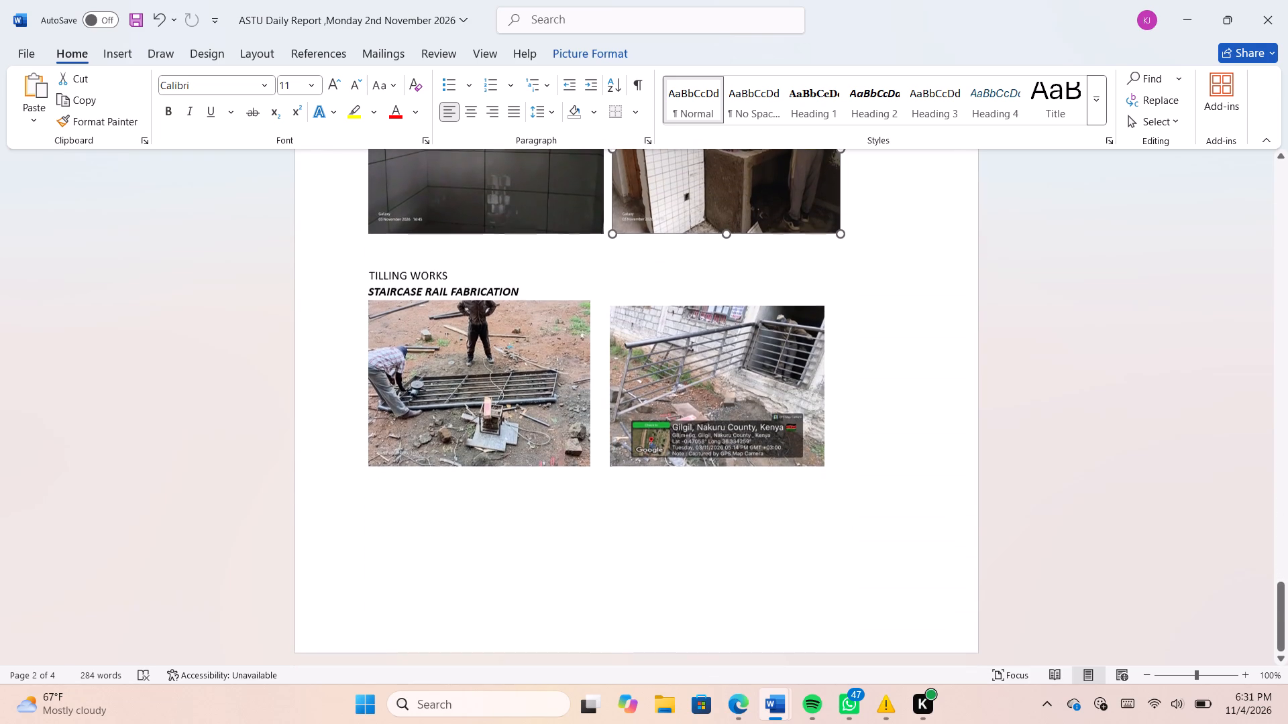
pyautogui.scroll(-10, 616, 408)
pyautogui.scroll(1, 612, 413)
pyautogui.scroll(-5, 612, 410)
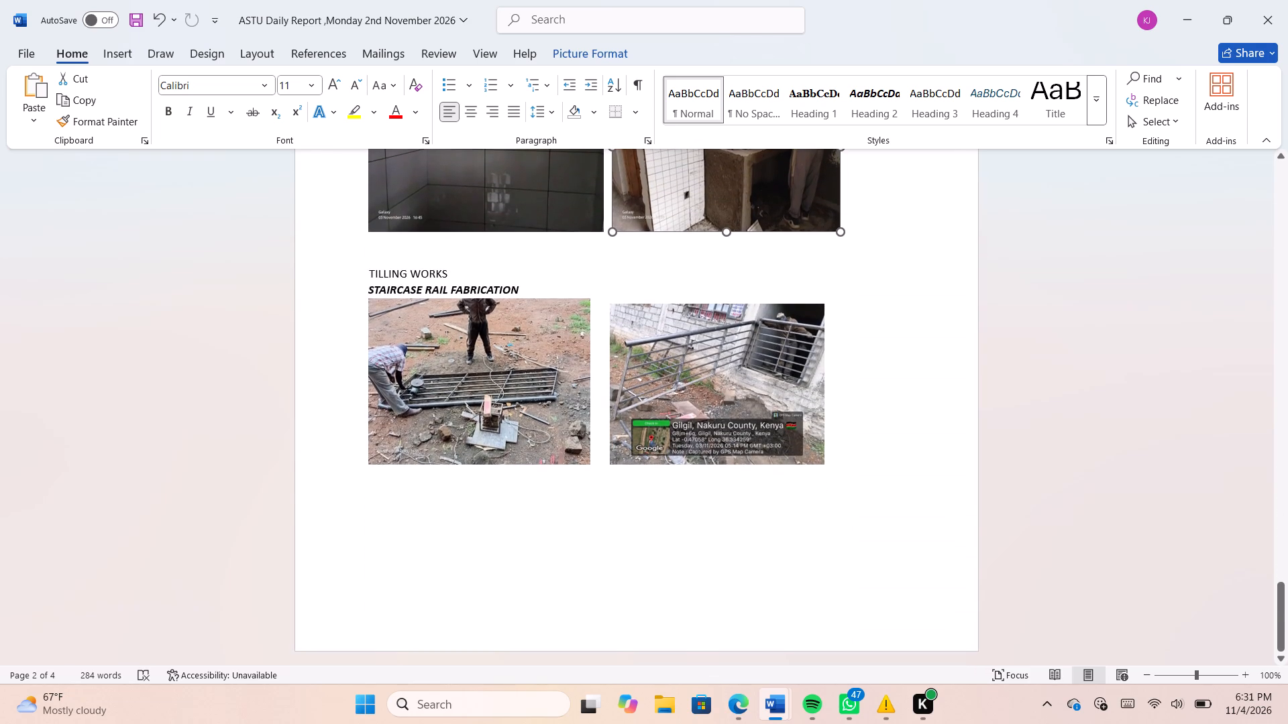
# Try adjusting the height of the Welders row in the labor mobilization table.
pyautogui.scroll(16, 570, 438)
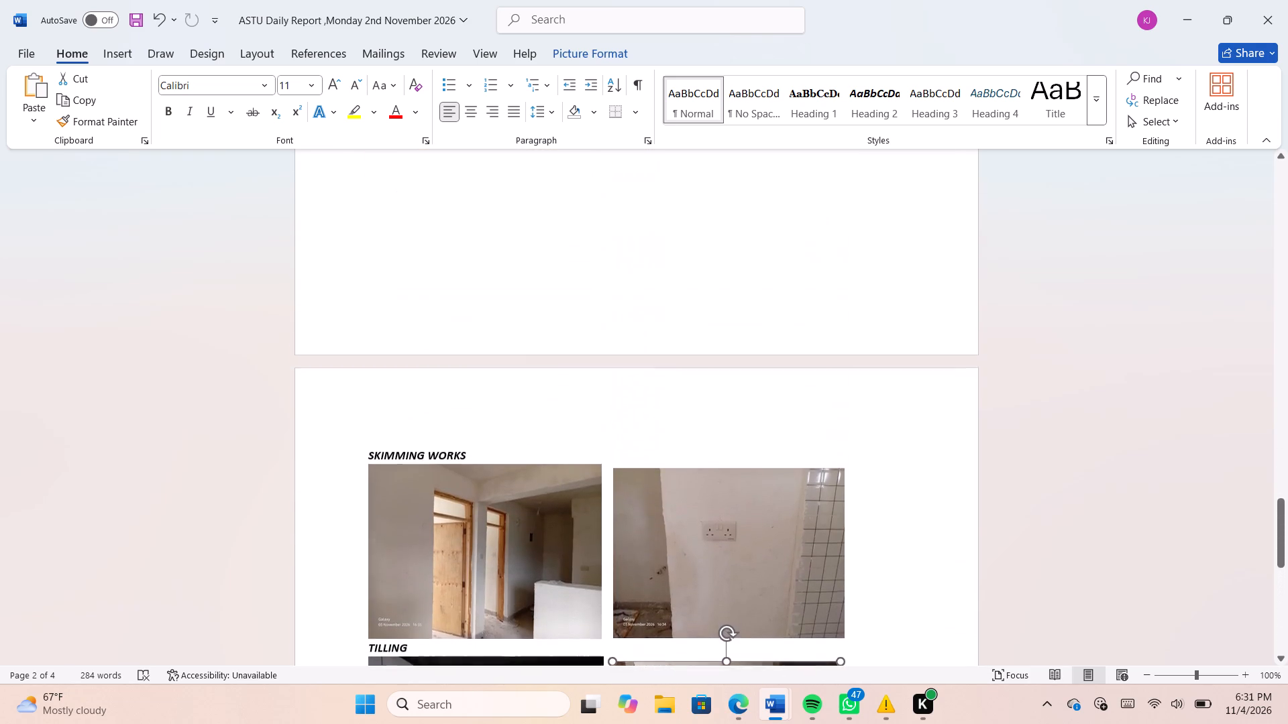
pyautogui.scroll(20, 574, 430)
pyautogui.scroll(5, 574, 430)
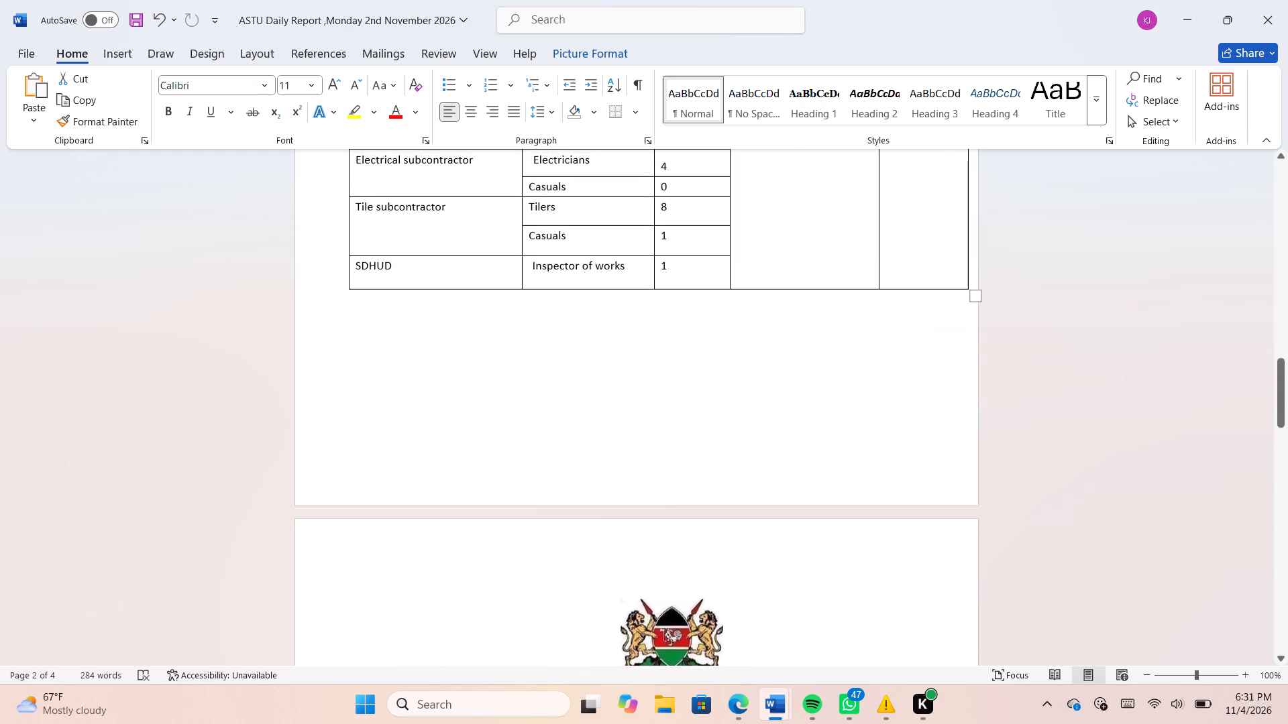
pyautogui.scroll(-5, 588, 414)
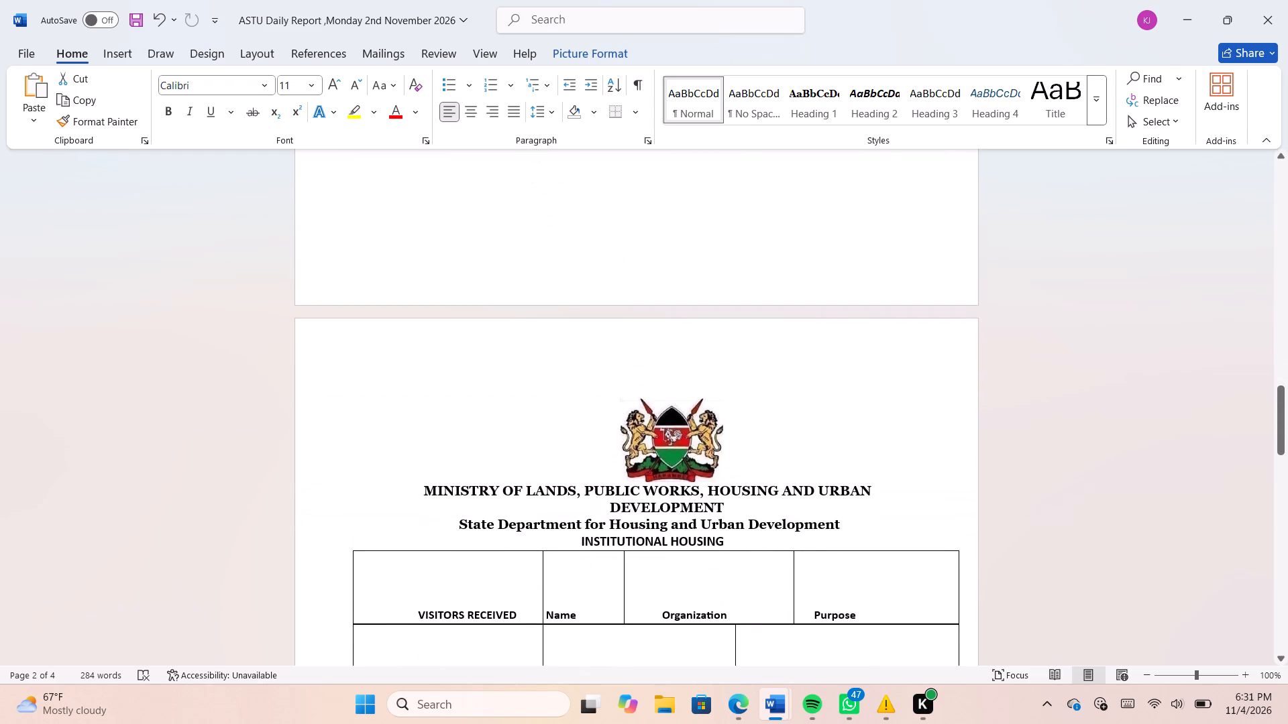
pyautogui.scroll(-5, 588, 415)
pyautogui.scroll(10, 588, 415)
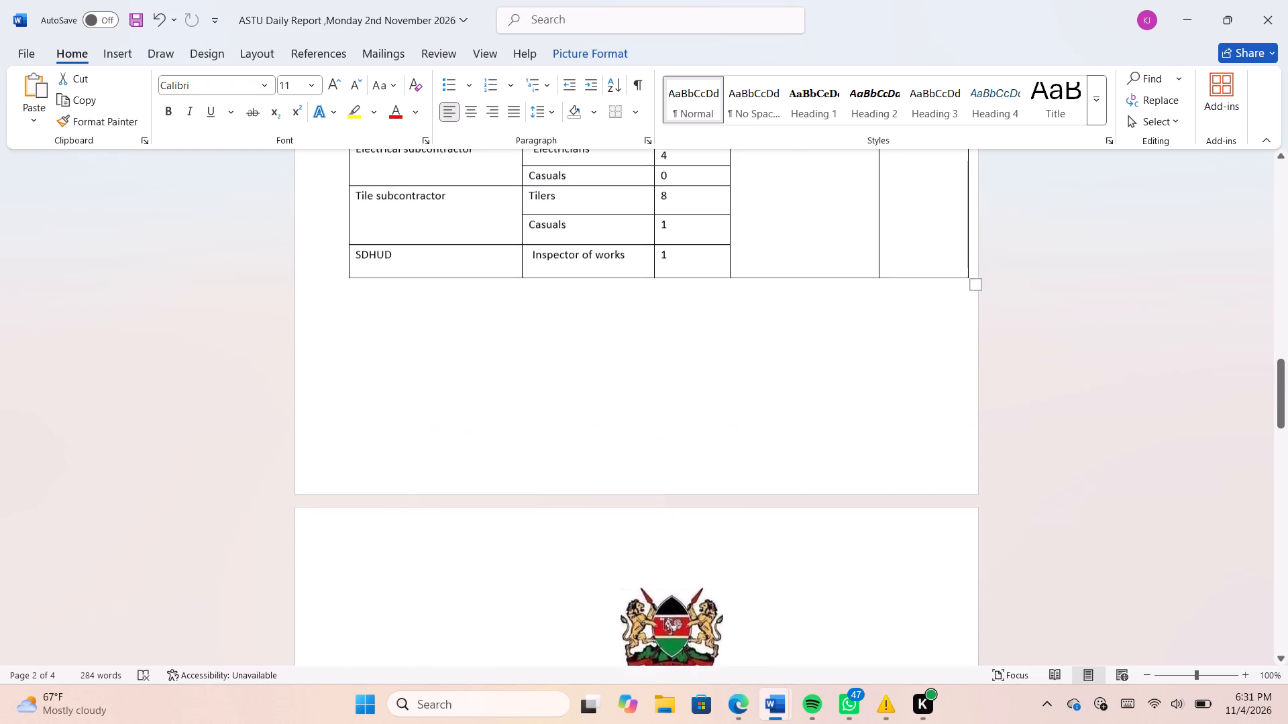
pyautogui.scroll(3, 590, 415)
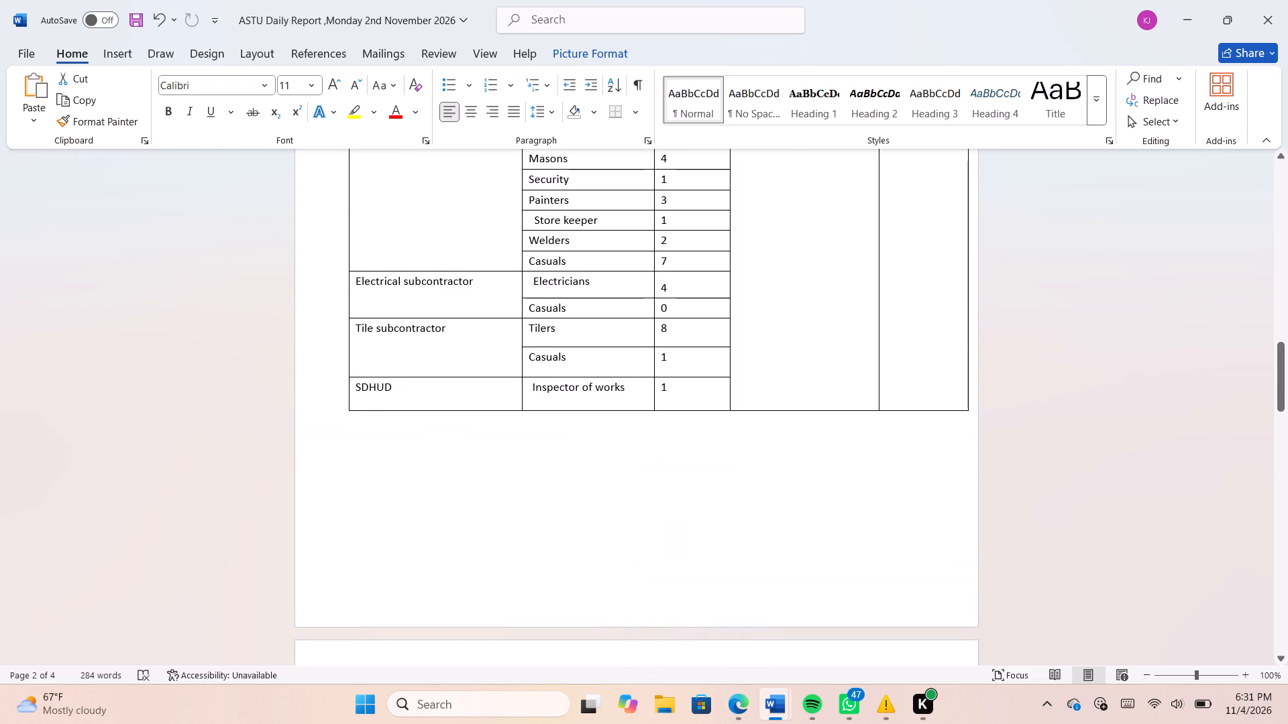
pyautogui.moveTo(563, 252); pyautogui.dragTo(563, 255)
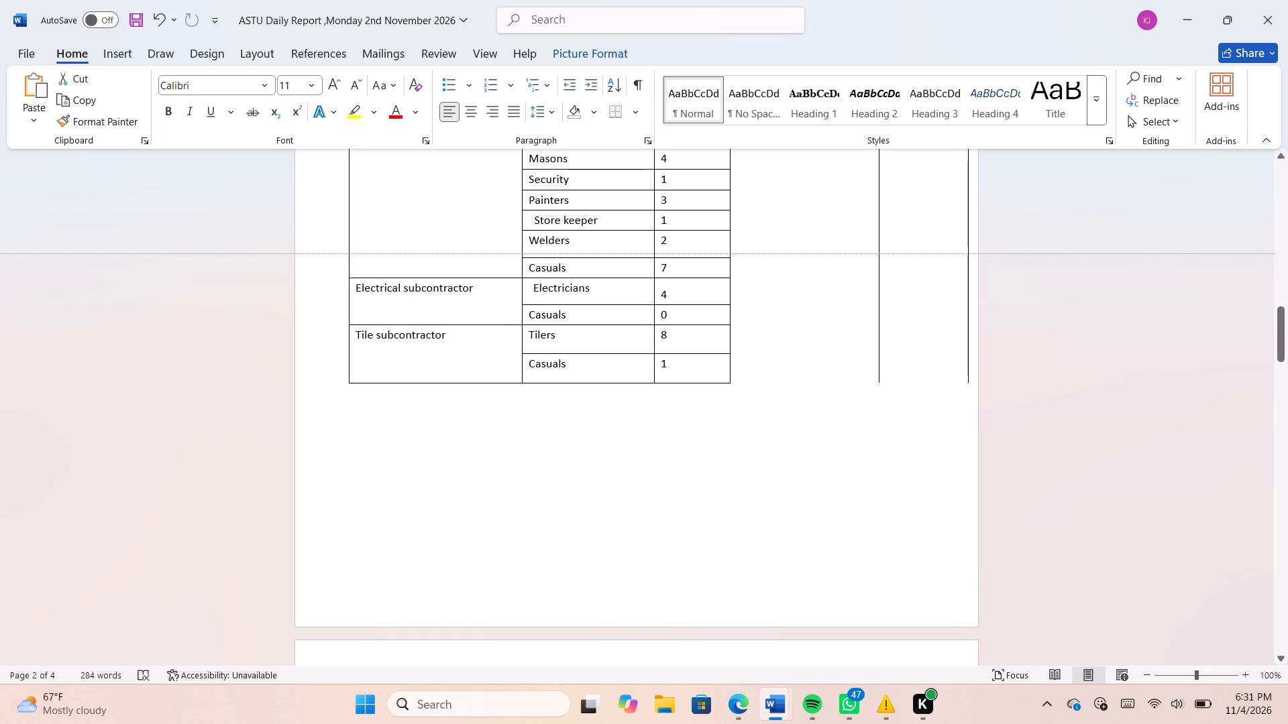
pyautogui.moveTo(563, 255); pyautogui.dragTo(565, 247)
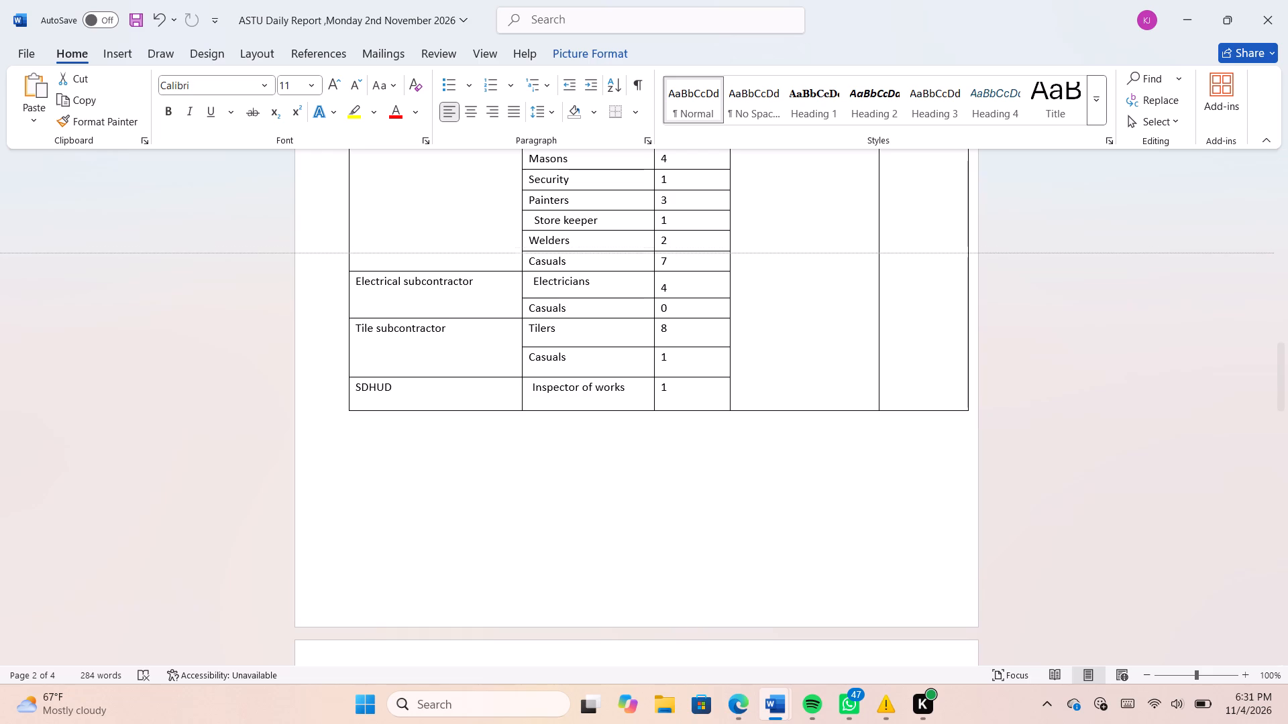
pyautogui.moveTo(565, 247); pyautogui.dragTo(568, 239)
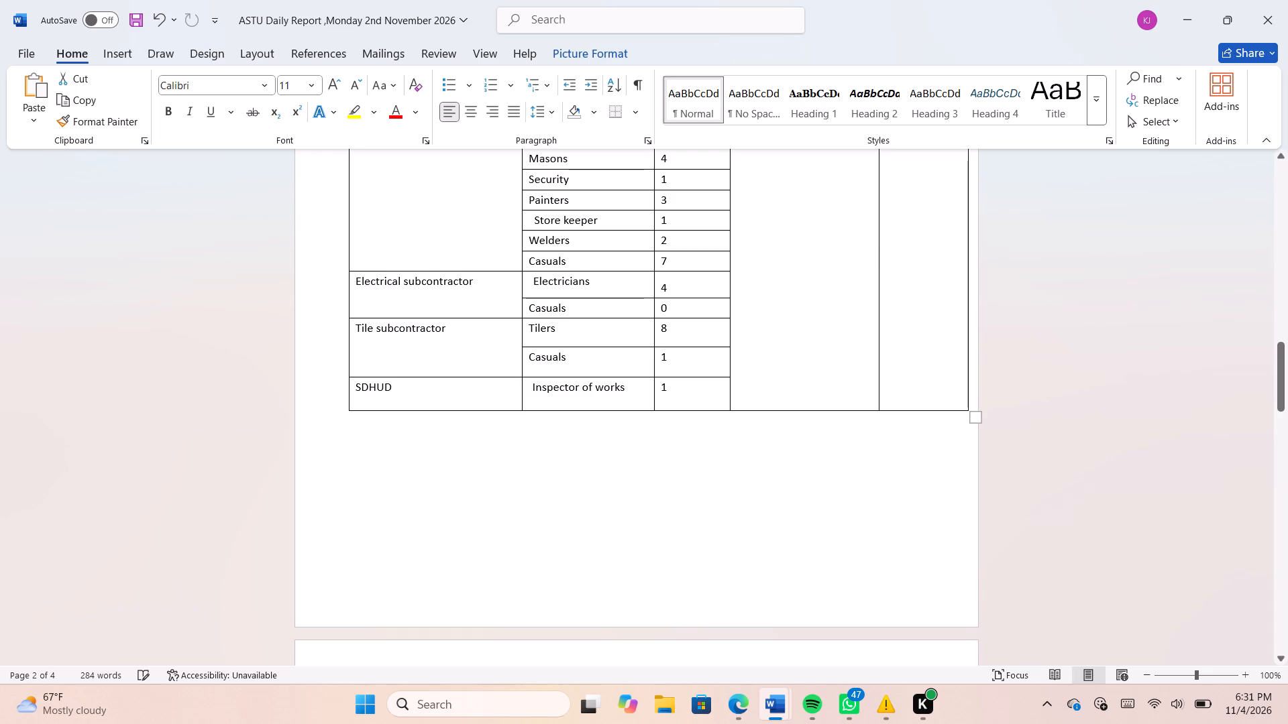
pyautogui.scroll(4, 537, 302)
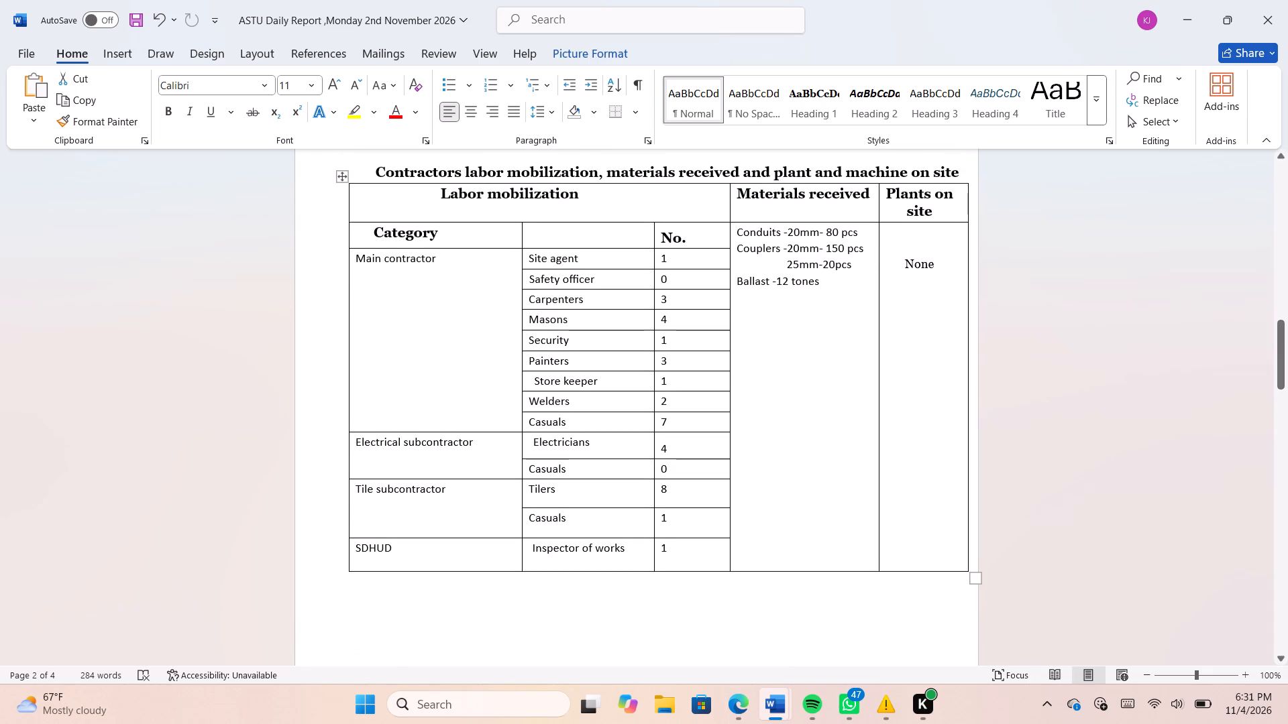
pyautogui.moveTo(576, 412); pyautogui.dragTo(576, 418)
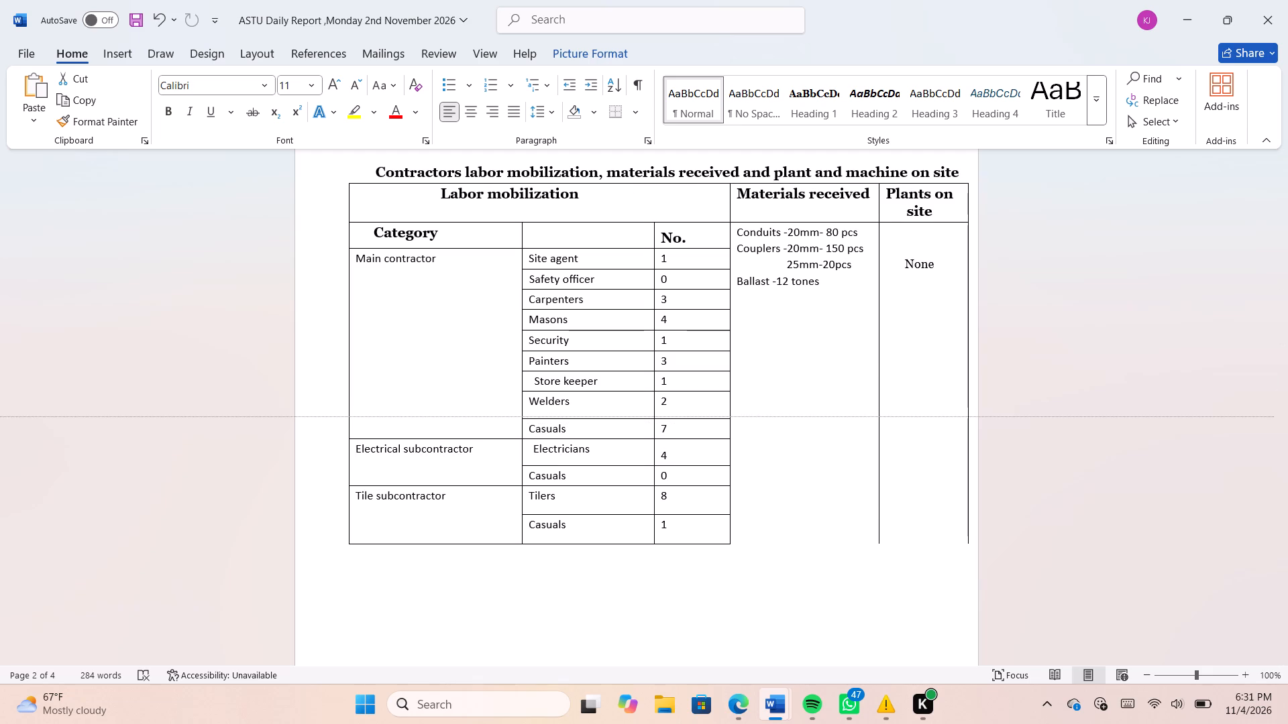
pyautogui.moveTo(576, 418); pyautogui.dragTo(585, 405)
# Review the date, weather, summary of work done and floor percentages on the report's first page.
pyautogui.scroll(5, 585, 405)
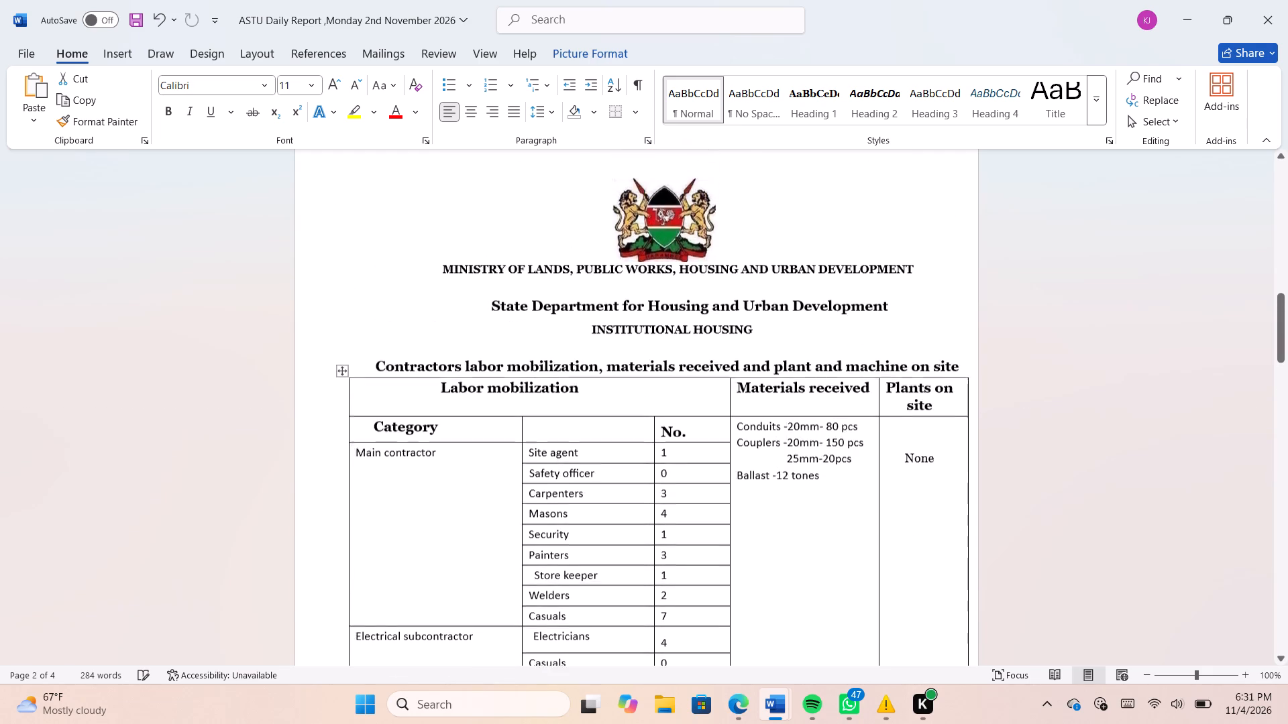
pyautogui.scroll(12, 589, 404)
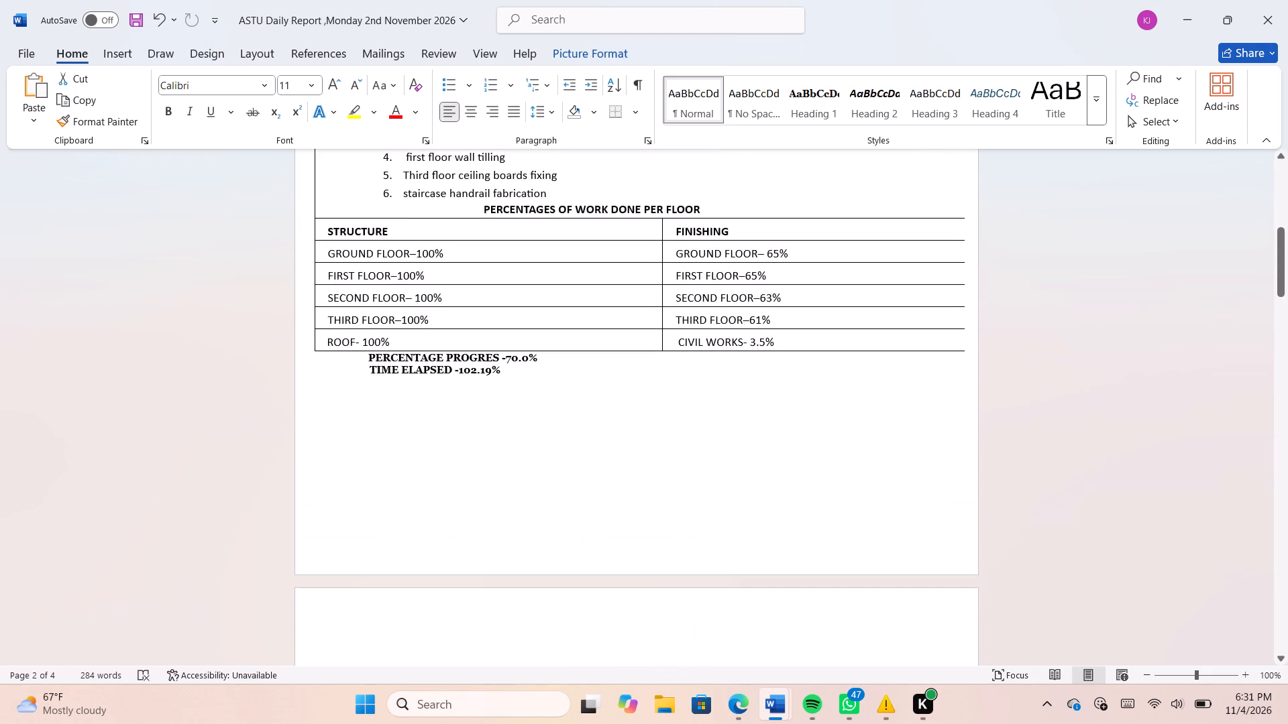
pyautogui.scroll(3, 594, 401)
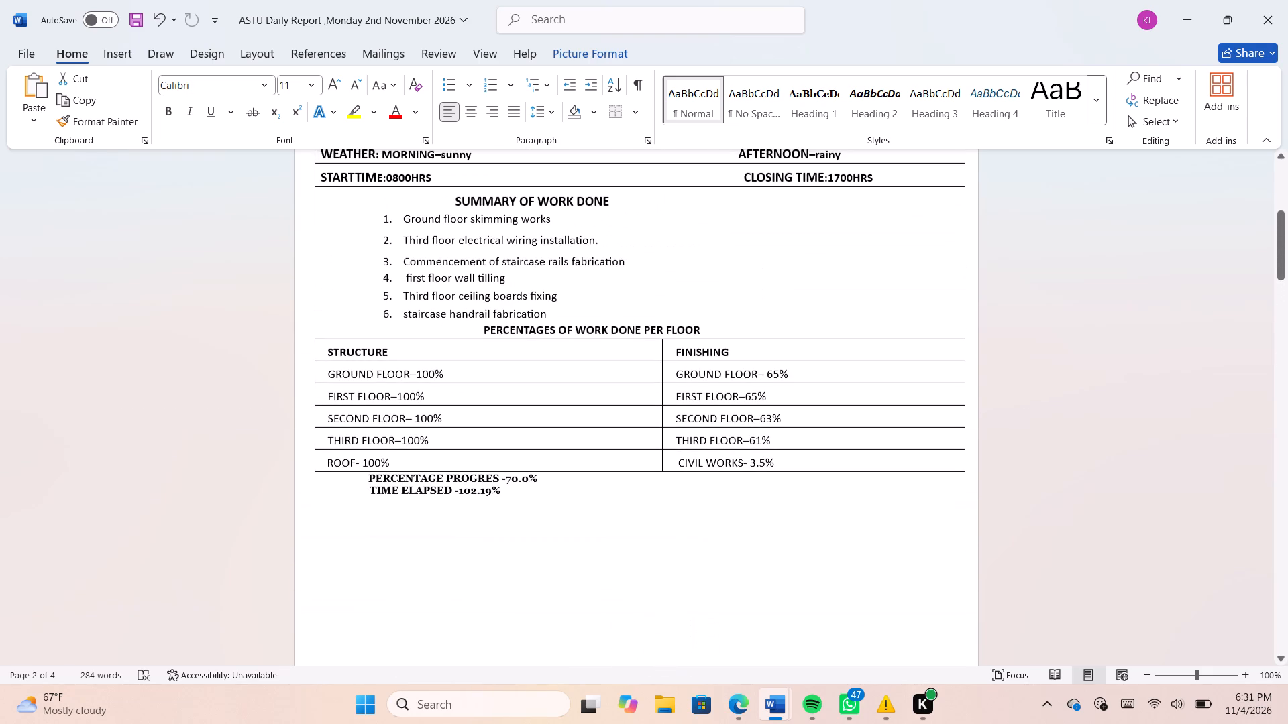
pyautogui.scroll(4, 594, 400)
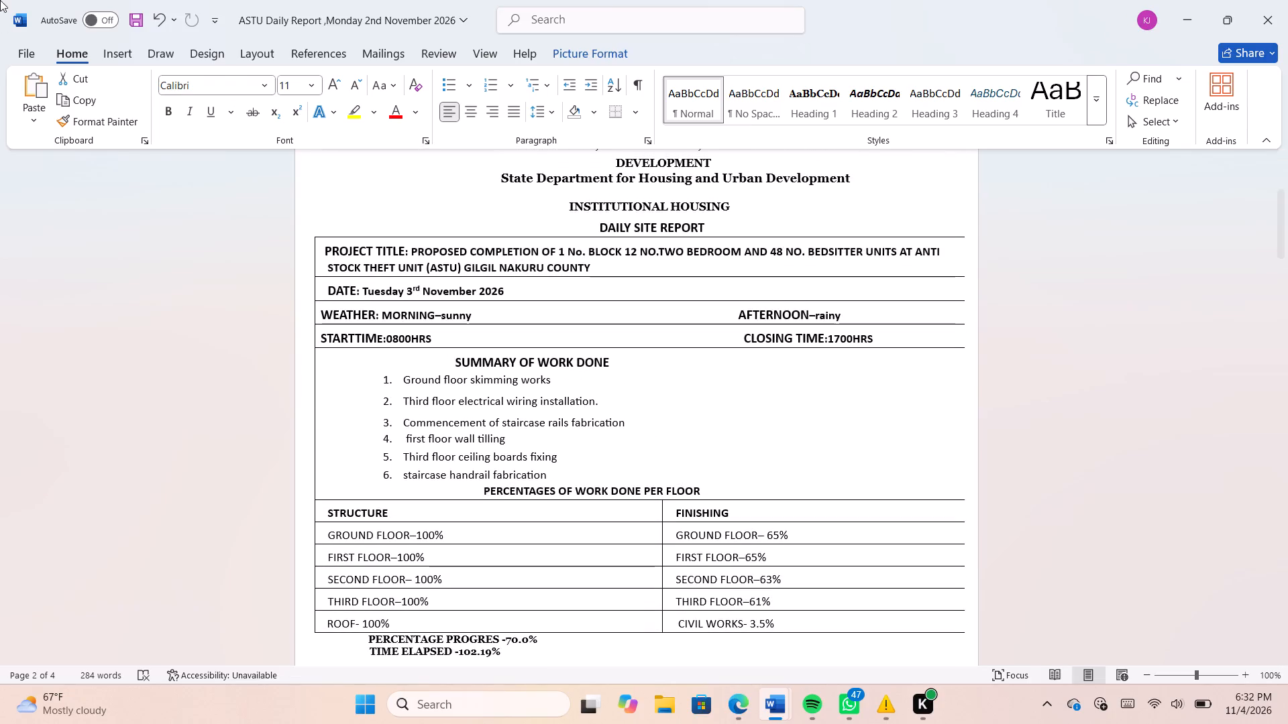
# Start saving a copy of the report in the Documents folder, changing the day in its file name to 3rd.
pyautogui.click(20, 47)
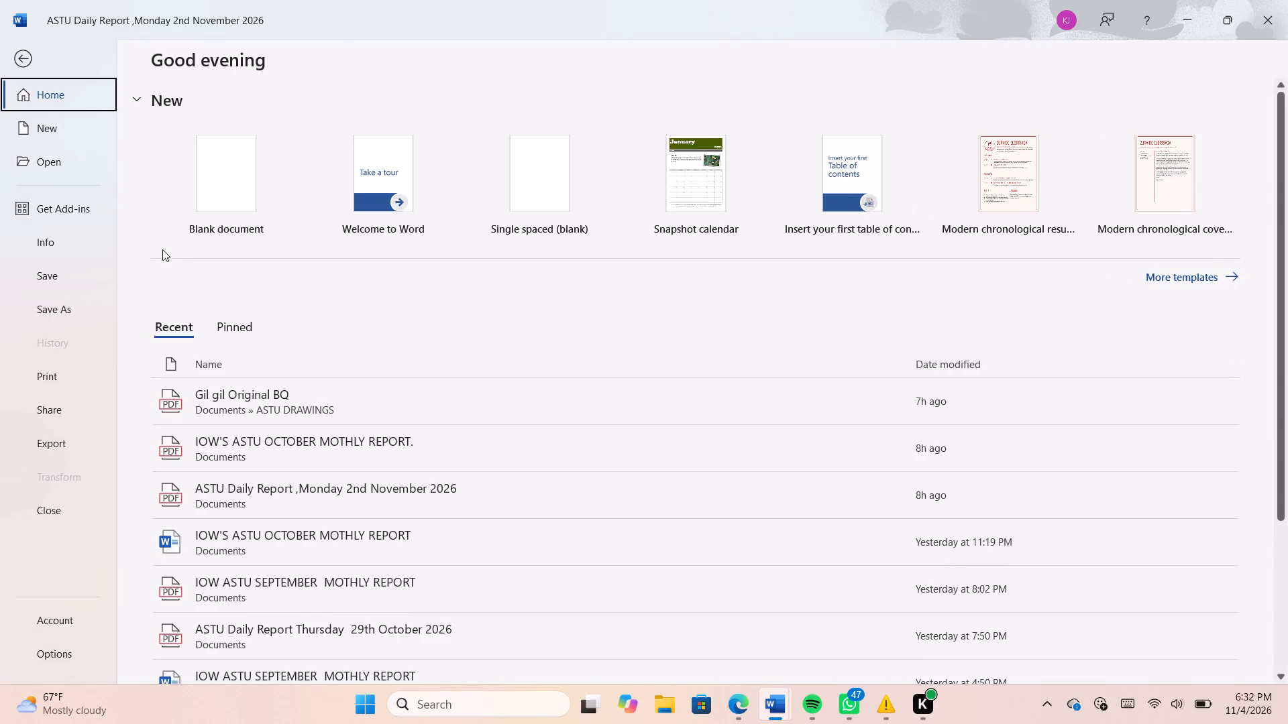
pyautogui.click(53, 301)
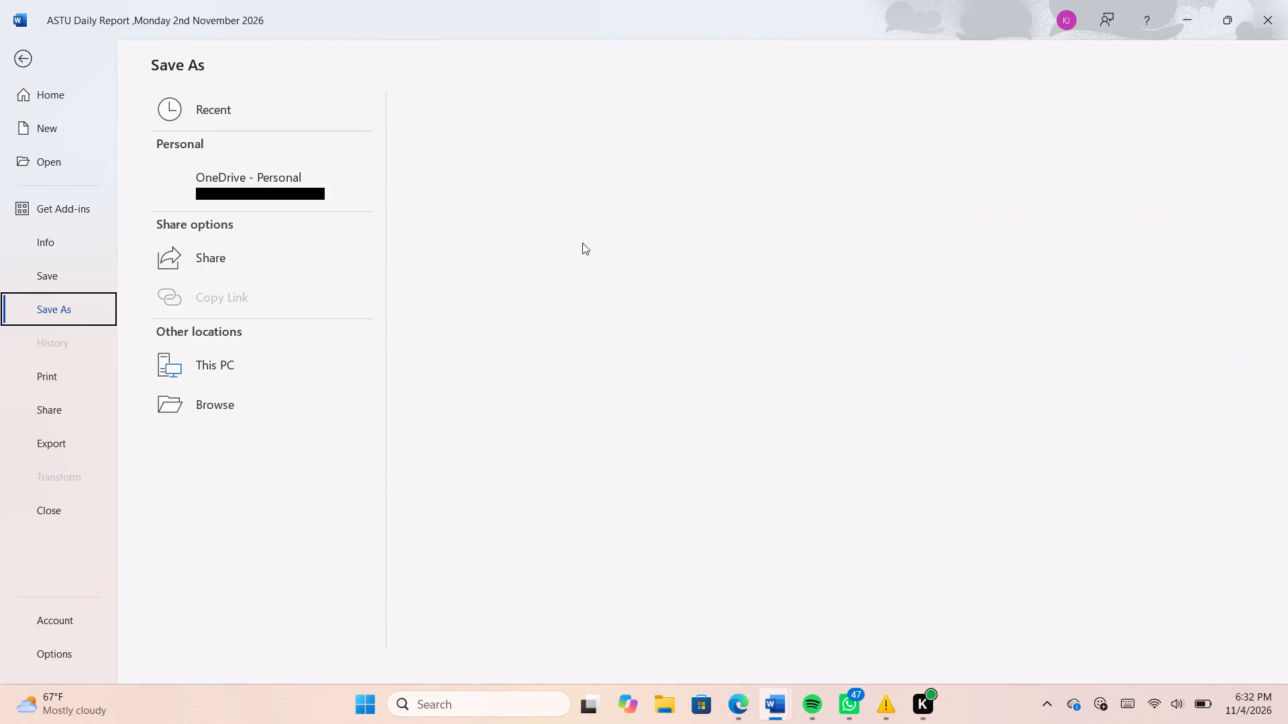
pyautogui.click(544, 228)
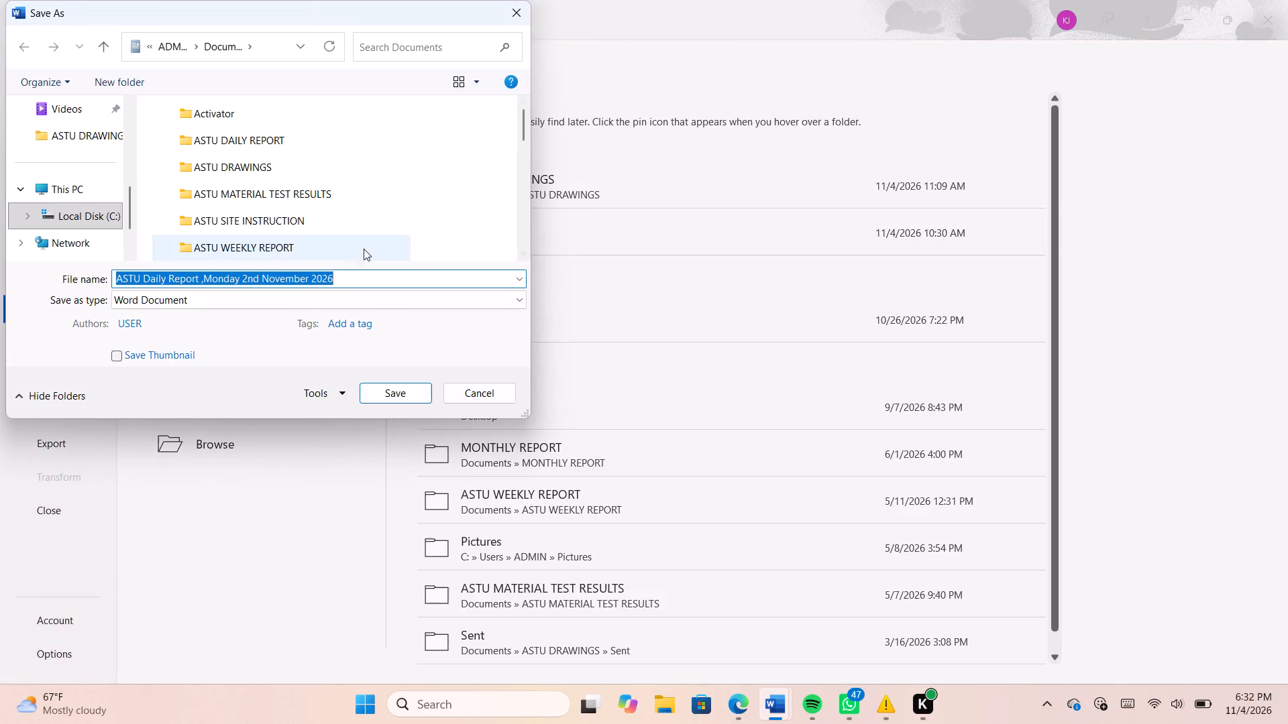
pyautogui.click(257, 274)
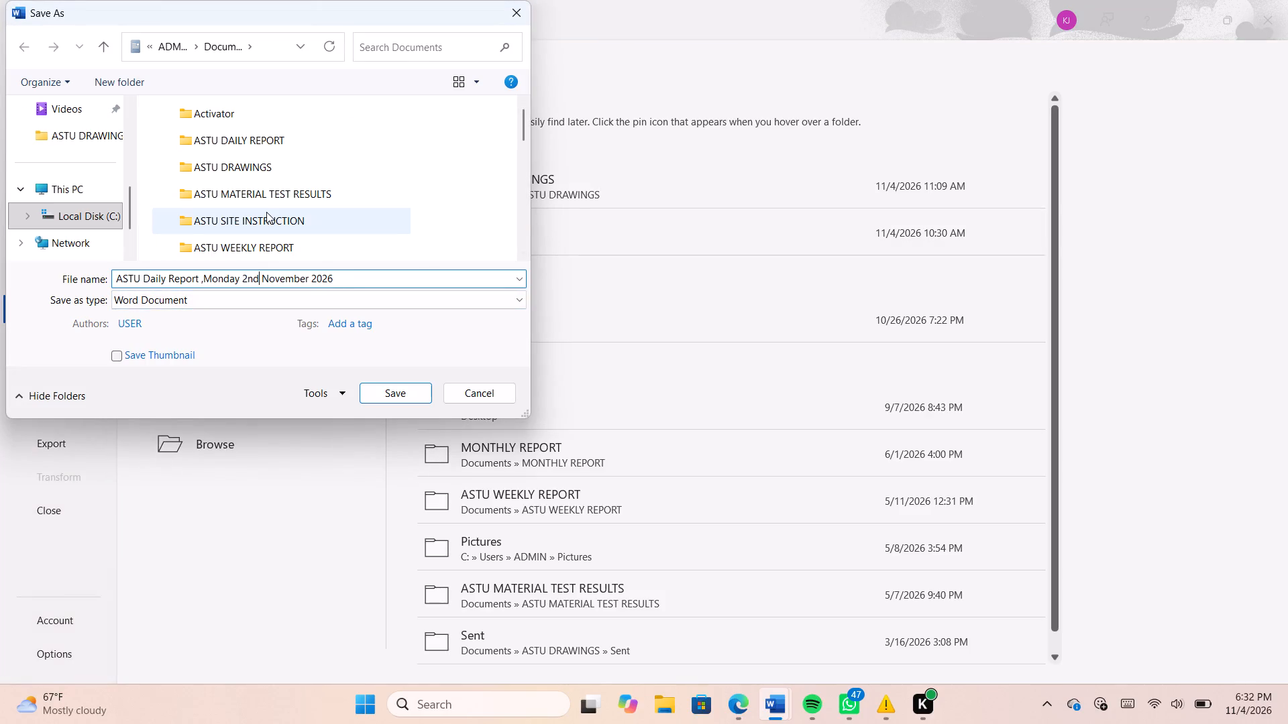
pyautogui.press('BackSpace')
pyautogui.press('BackSpace')
pyautogui.press('BackSpace')
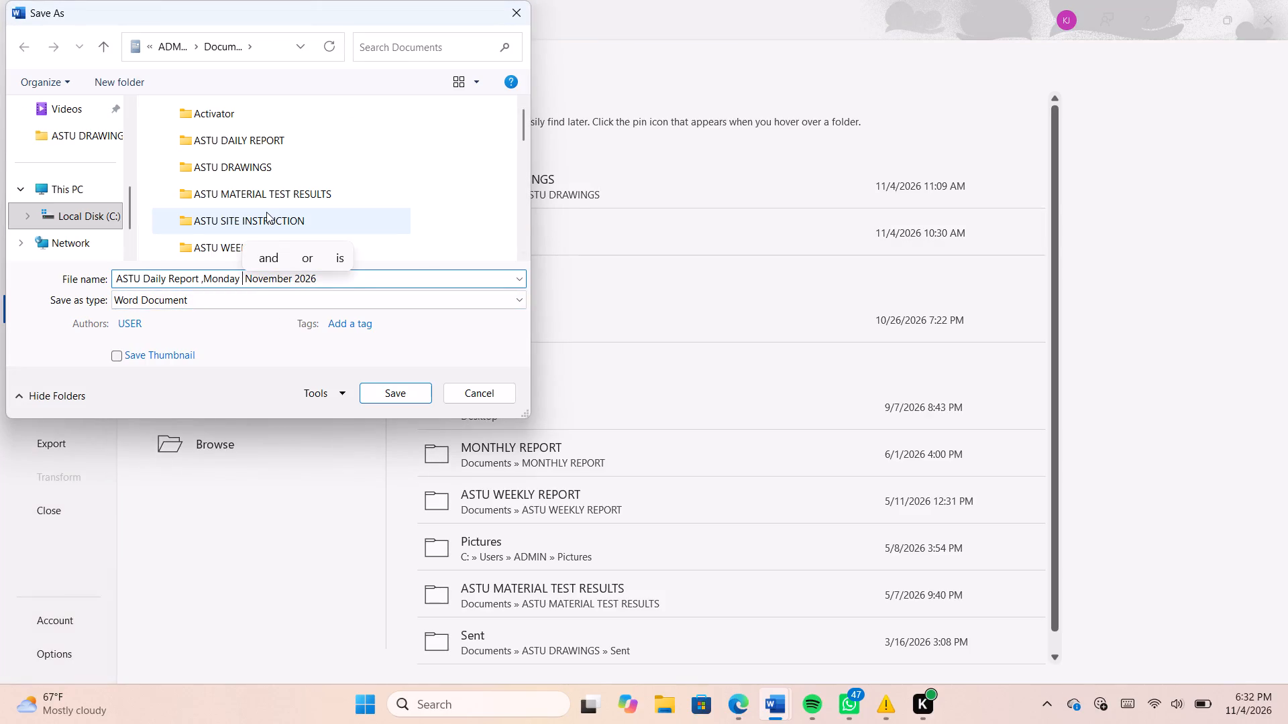
pyautogui.press('3')
pyautogui.write('rd')
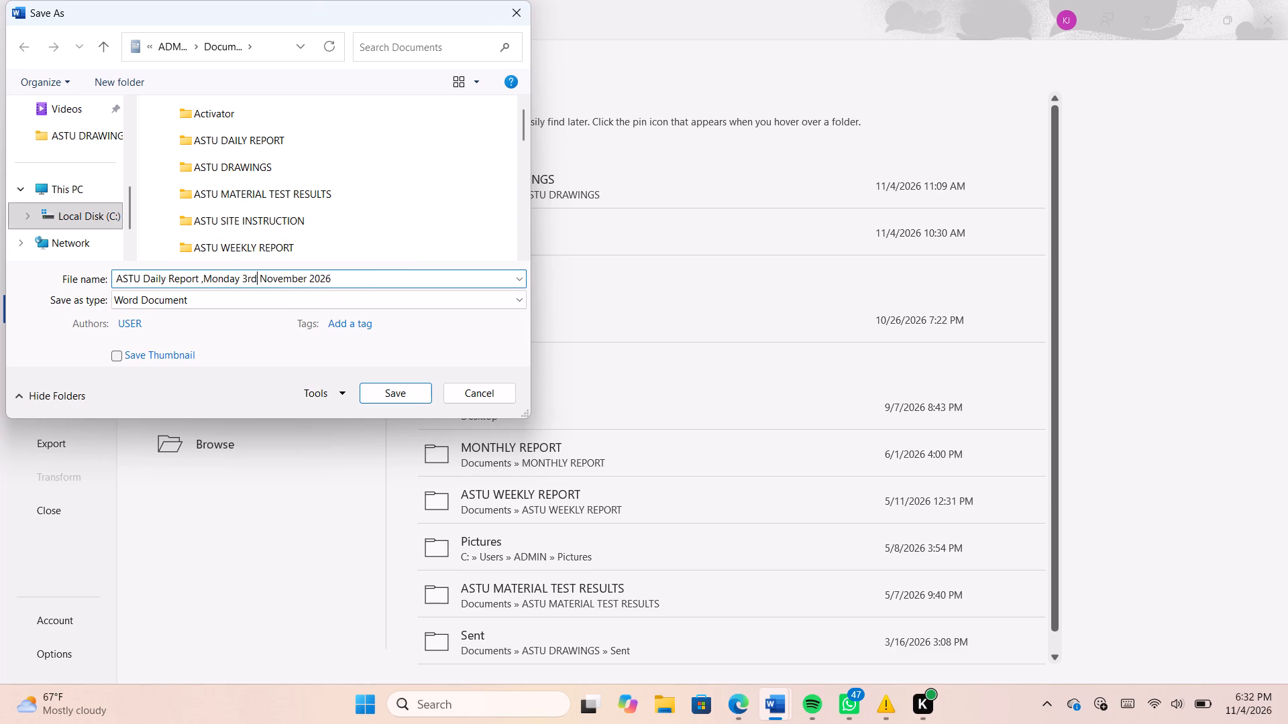
# Replace the weekday in the new file name so it reads "ASTU Daily Report ,tuesday 3rd November 2026".
pyautogui.click(238, 282)
pyautogui.press('BackSpace')
pyautogui.press('BackSpace')
pyautogui.press('BackSpace')
pyautogui.press('BackSpace')
pyautogui.press('BackSpace')
pyautogui.press('BackSpace')
pyautogui.press('t')
pyautogui.write('uesda')
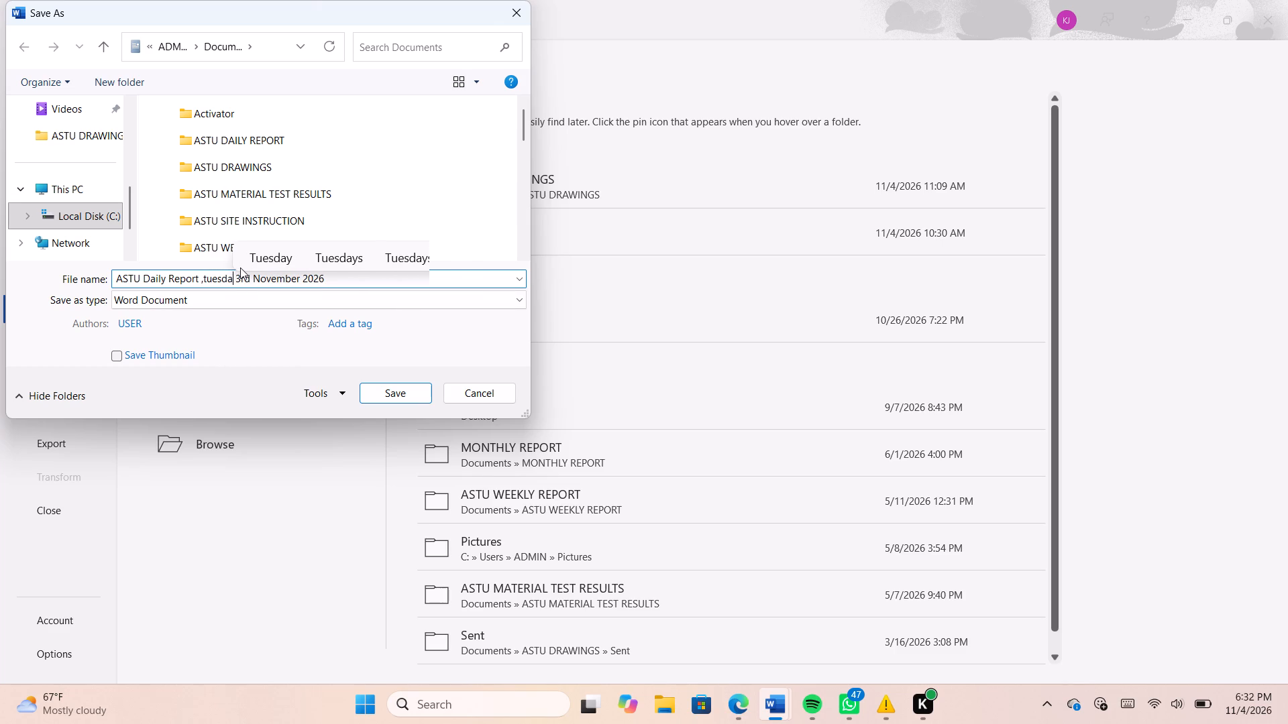
pyautogui.press('y')
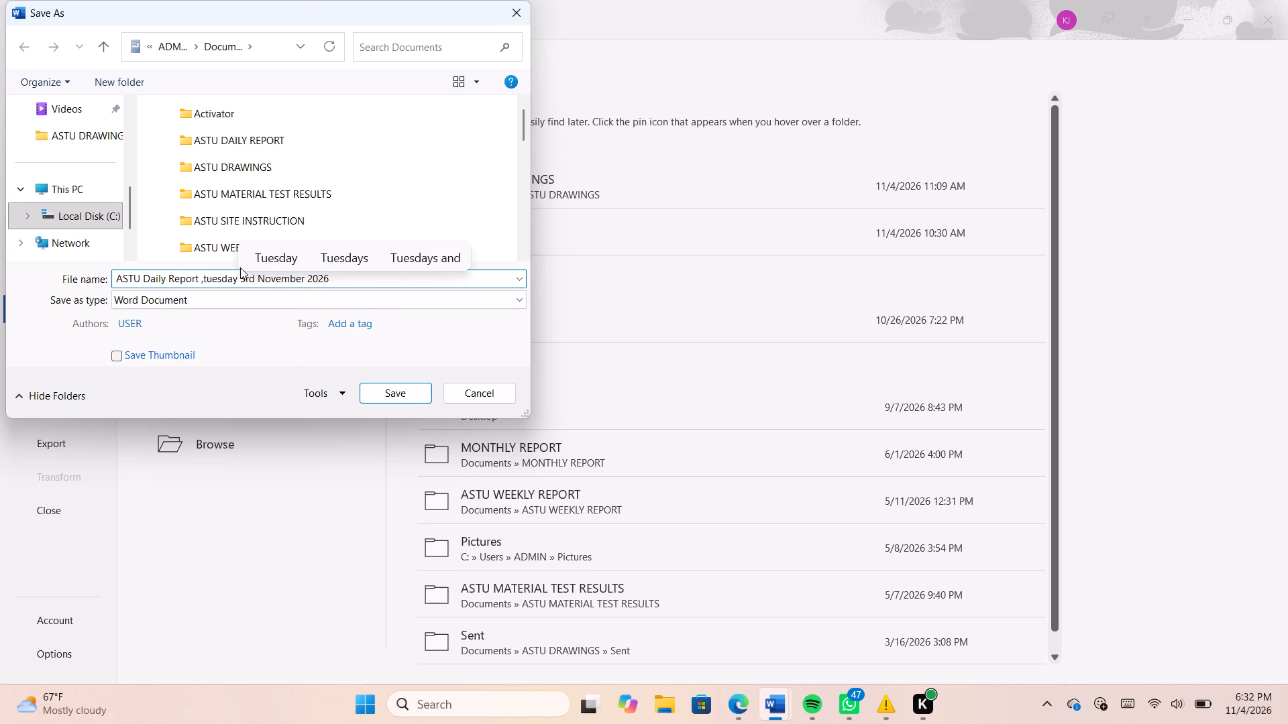
# Capitalise Tuesday in the file name and save the report in Documents as the PDF "ASTU Daily Report ,Tuesday 3rd November 2026".
pyautogui.click(269, 252)
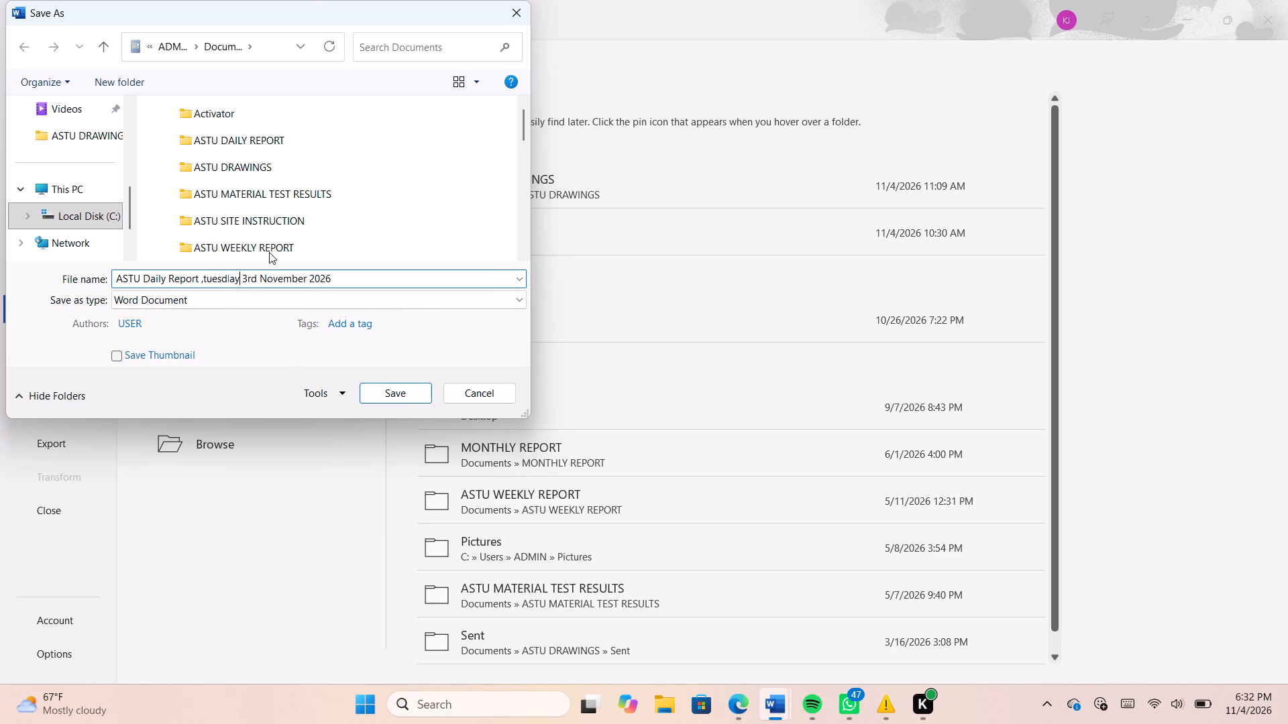
pyautogui.click(199, 304)
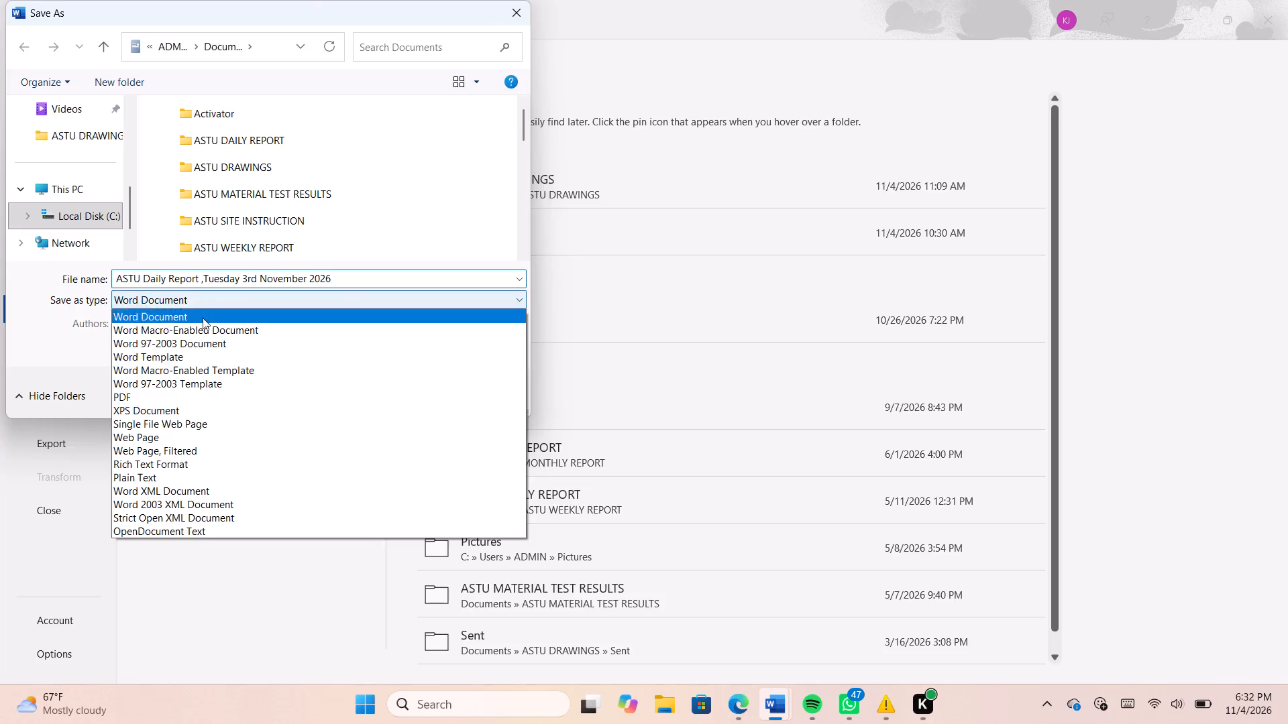
pyautogui.click(198, 394)
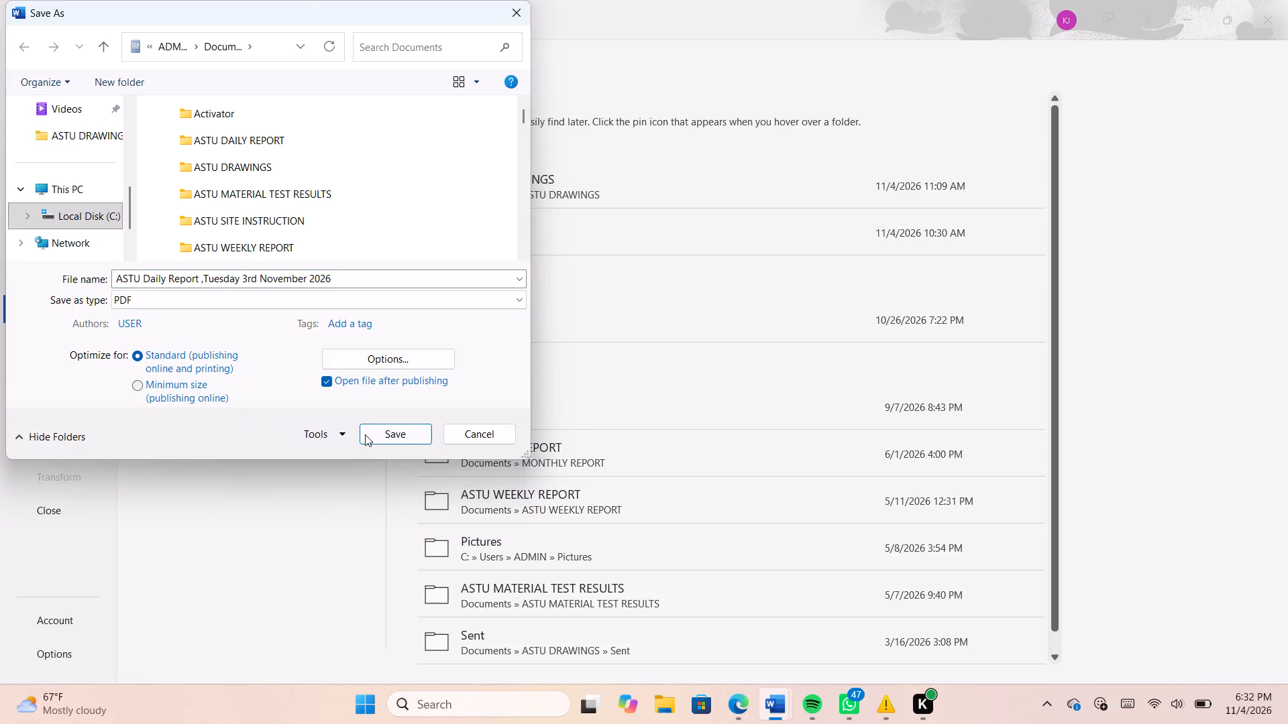
pyautogui.click(369, 438)
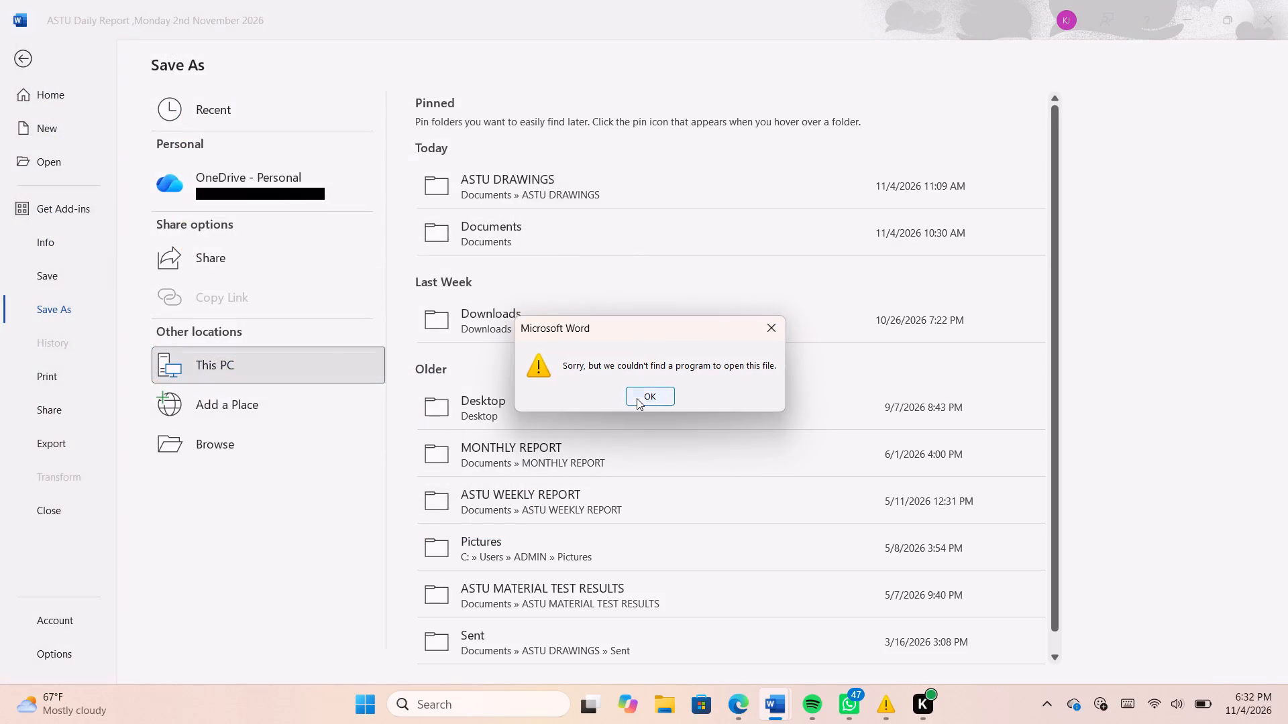
pyautogui.click(637, 396)
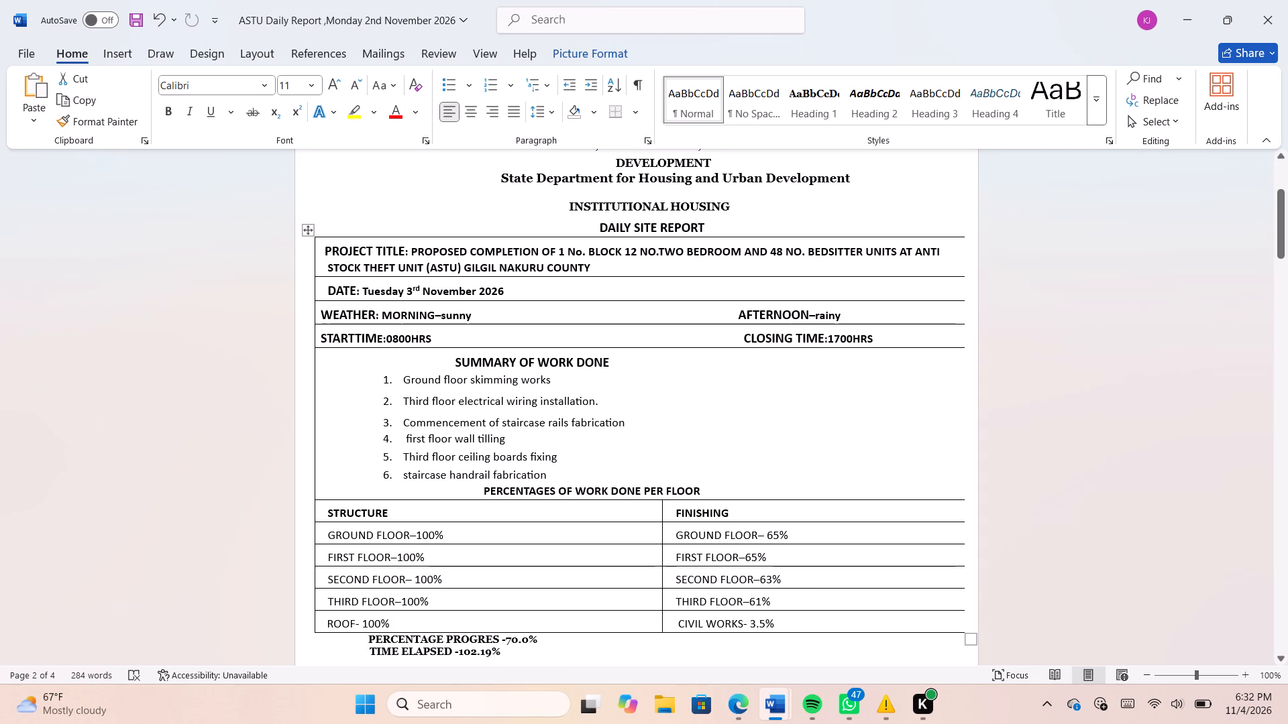
# Change the day in the report's DATE row to 4th, leaving a single space before November.
pyautogui.click(419, 290)
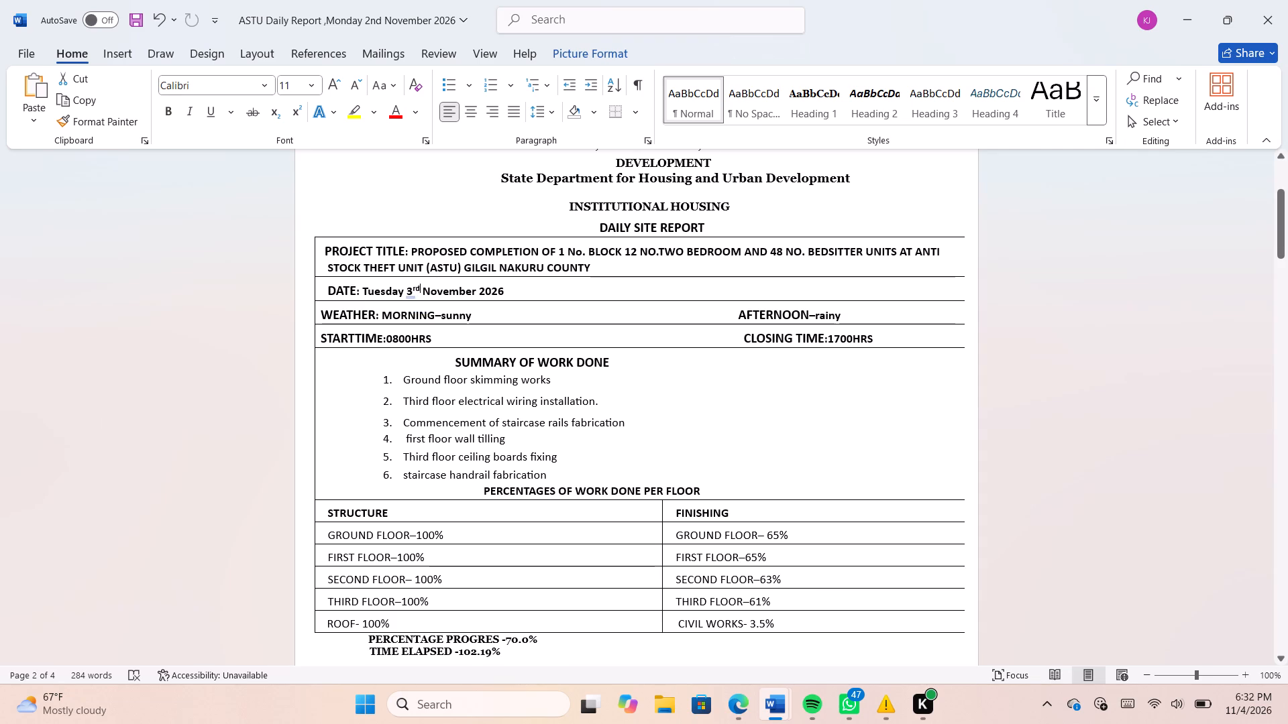
pyautogui.press('BackSpace')
pyautogui.press('BackSpace')
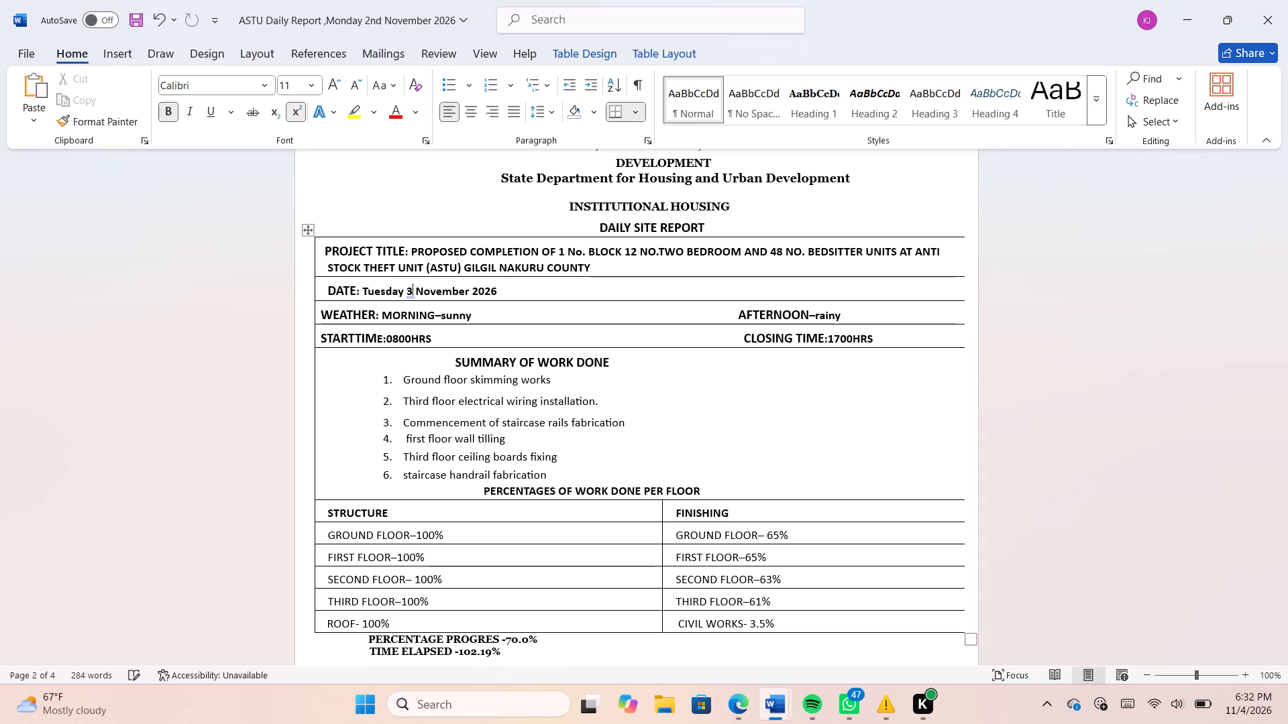
pyautogui.press('BackSpace')
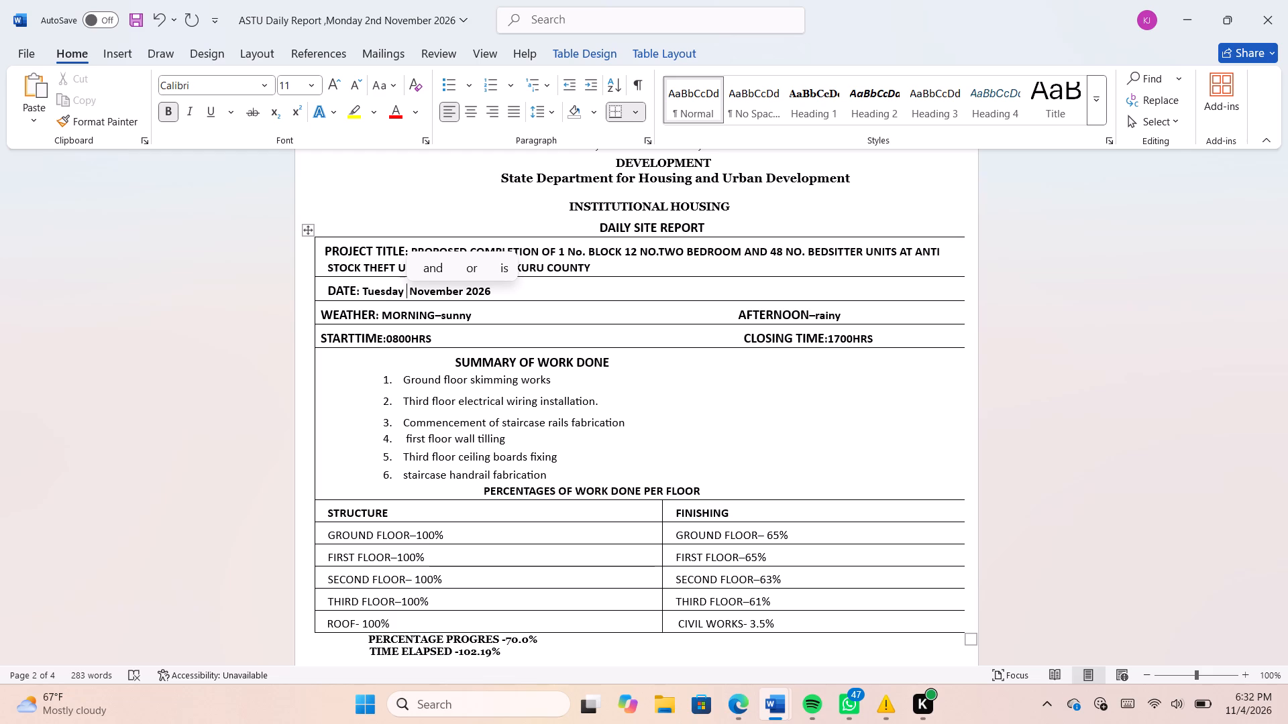
pyautogui.write('4t')
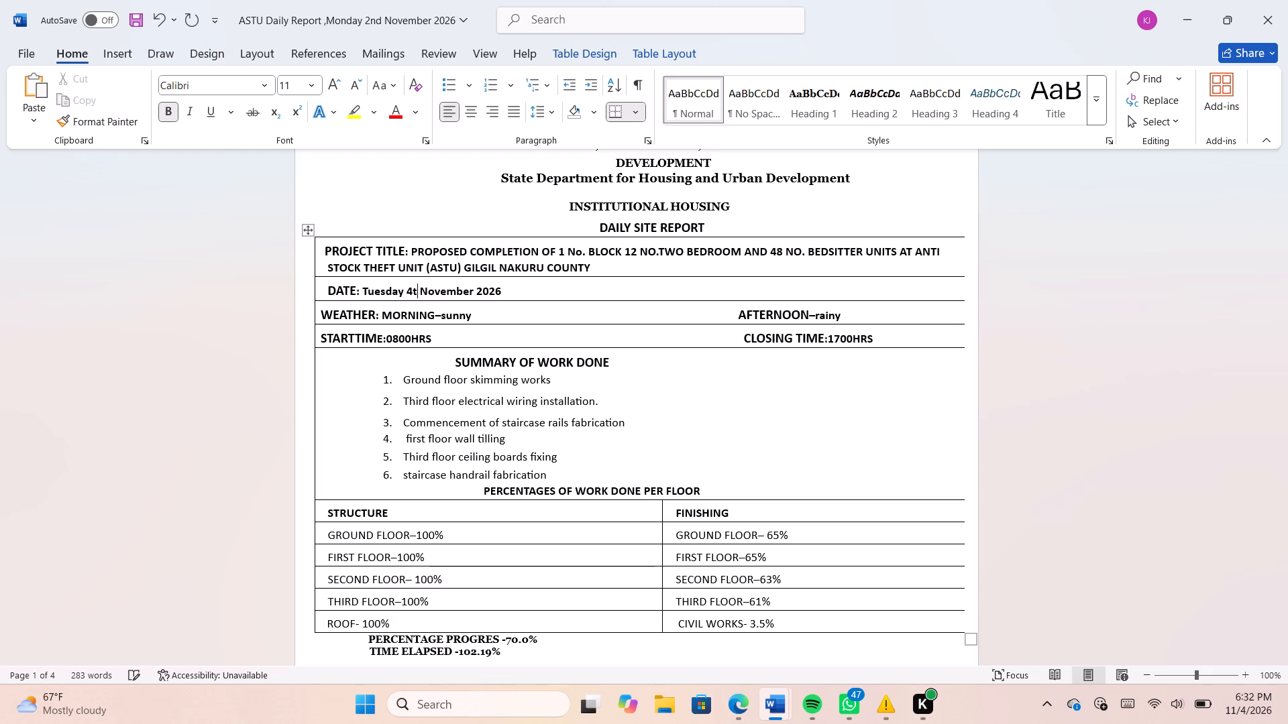
pyautogui.press('h')
pyautogui.press('space')
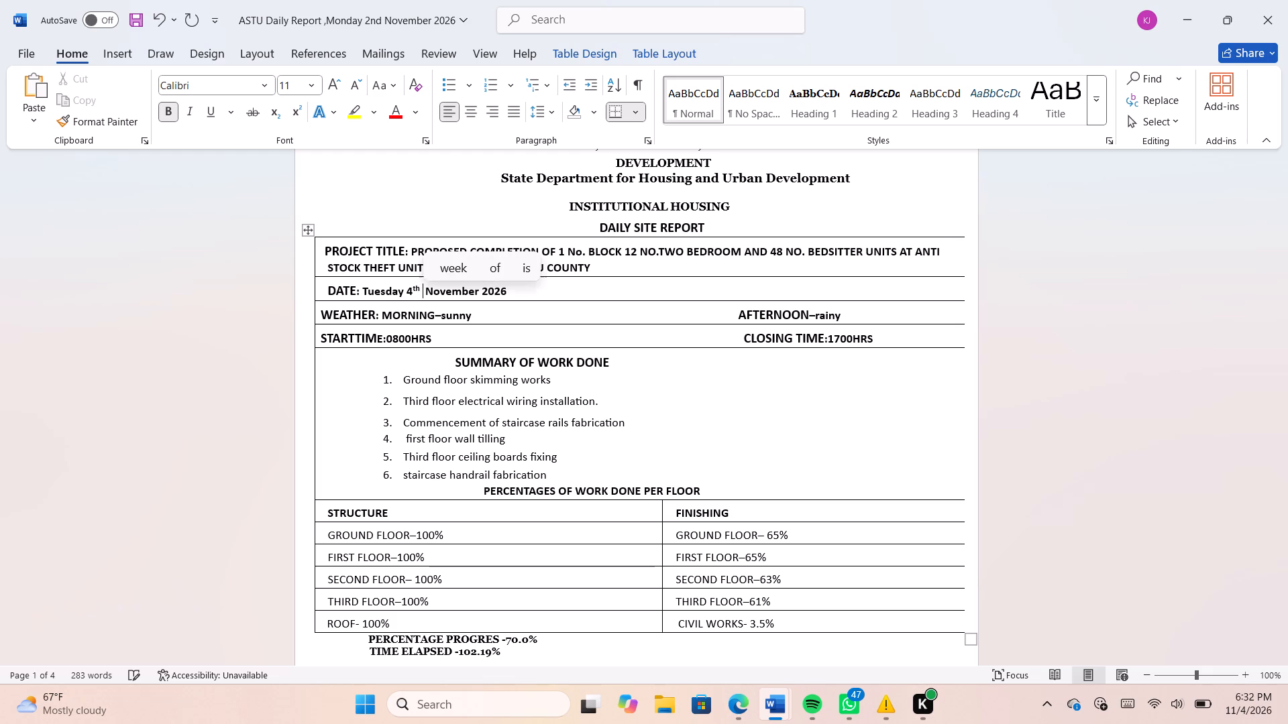
pyautogui.press('BackSpace')
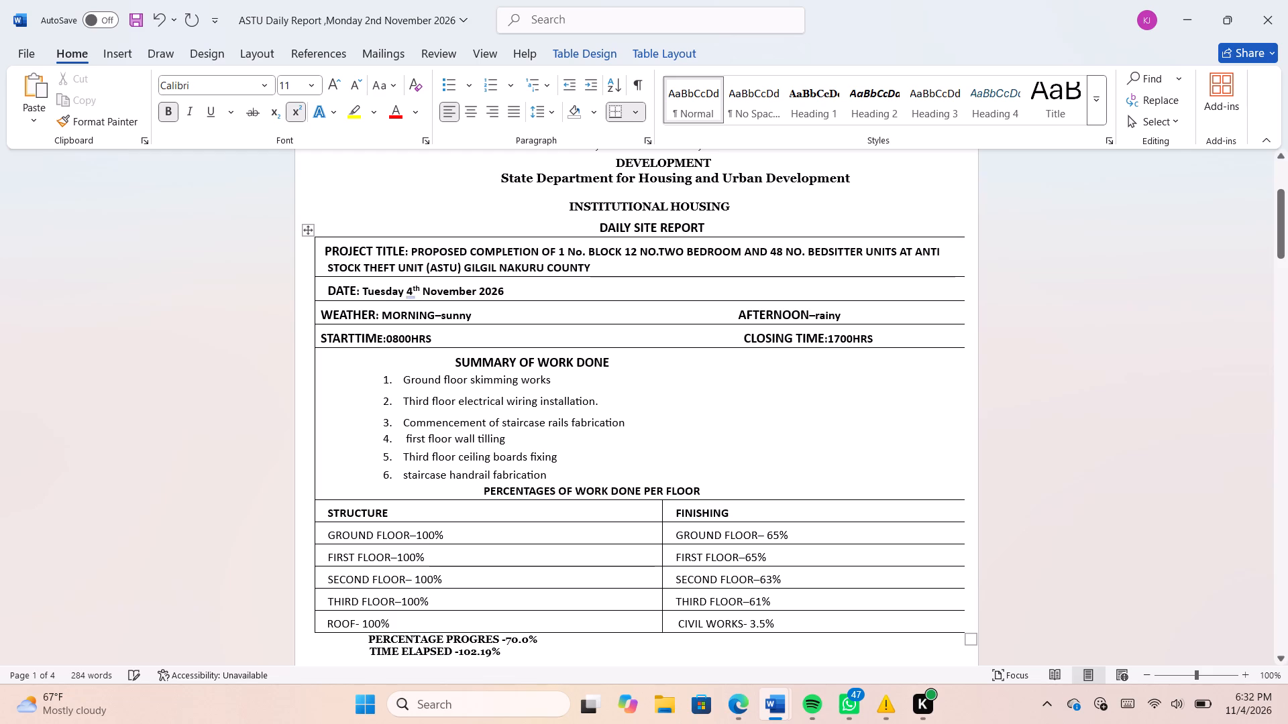
# Replace the weekday in the DATE row with Wednesday followed by a comma, so it reads "Wednesday, 4th November 2026".
pyautogui.click(404, 291)
pyautogui.press('BackSpace')
pyautogui.press('BackSpace')
pyautogui.press('BackSpace')
pyautogui.press('BackSpace')
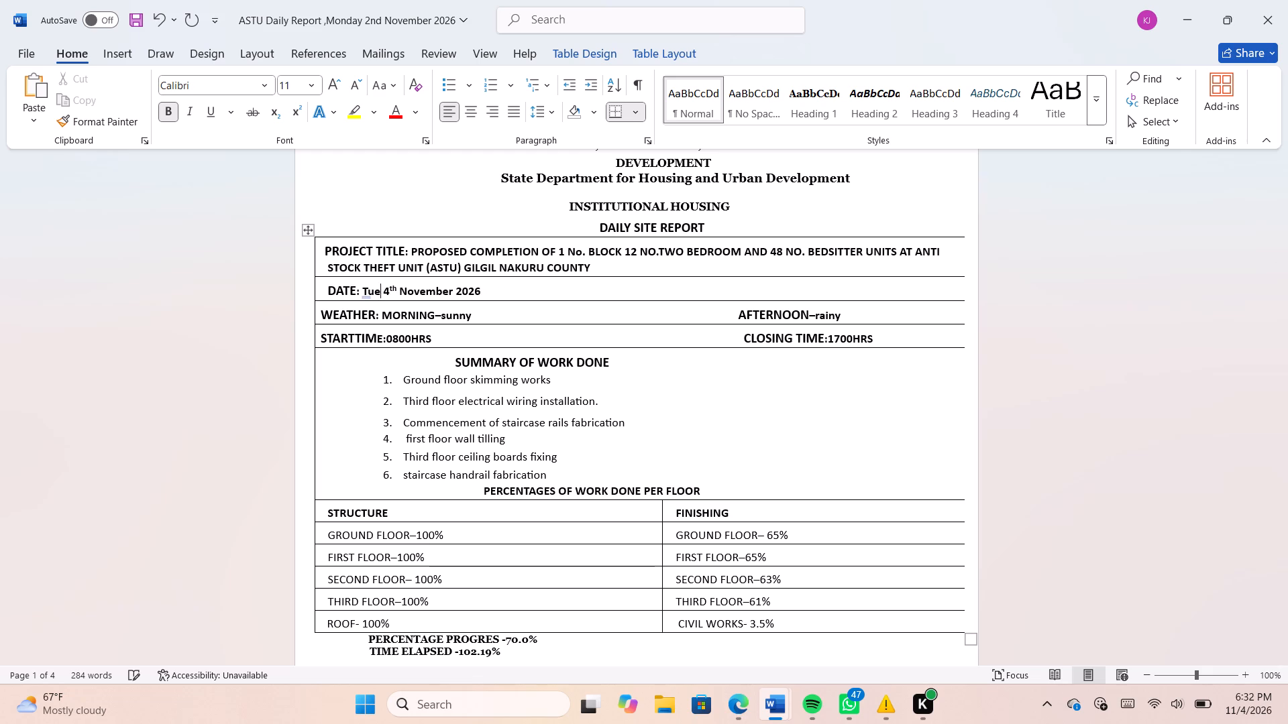
pyautogui.press('BackSpace')
pyautogui.press('BackSpace')
pyautogui.press('BackSpace')
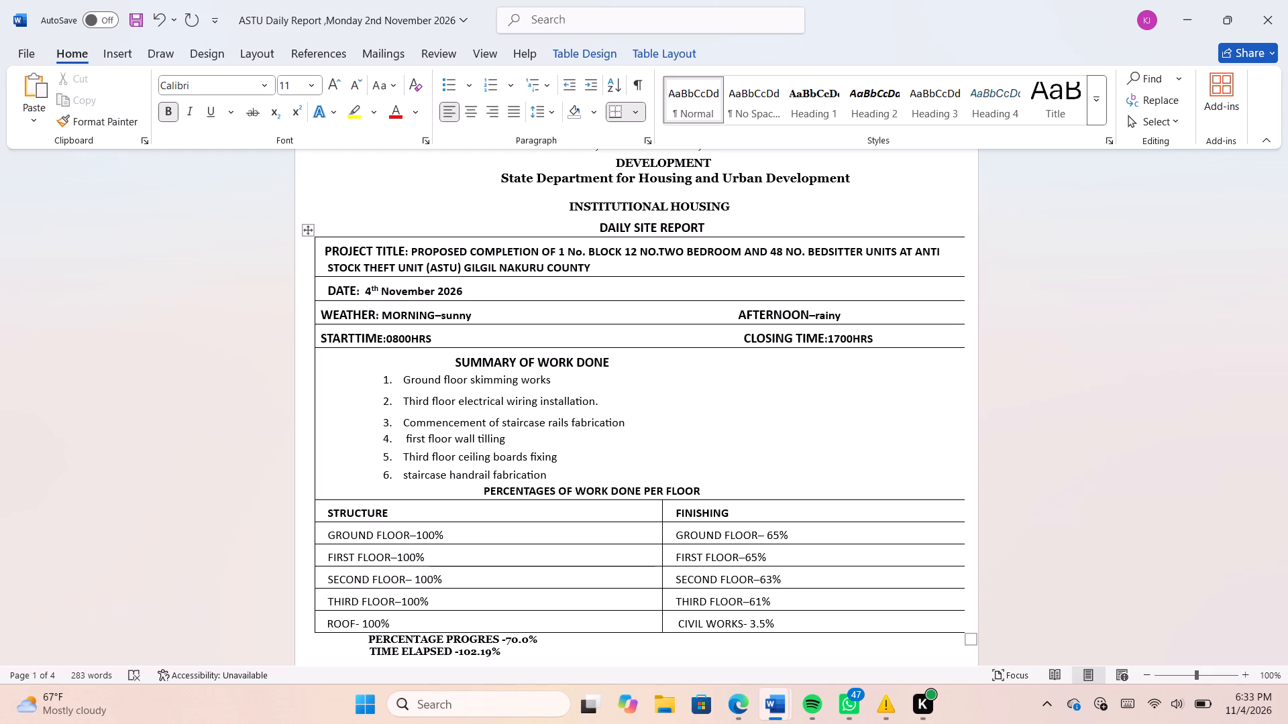
pyautogui.write('we')
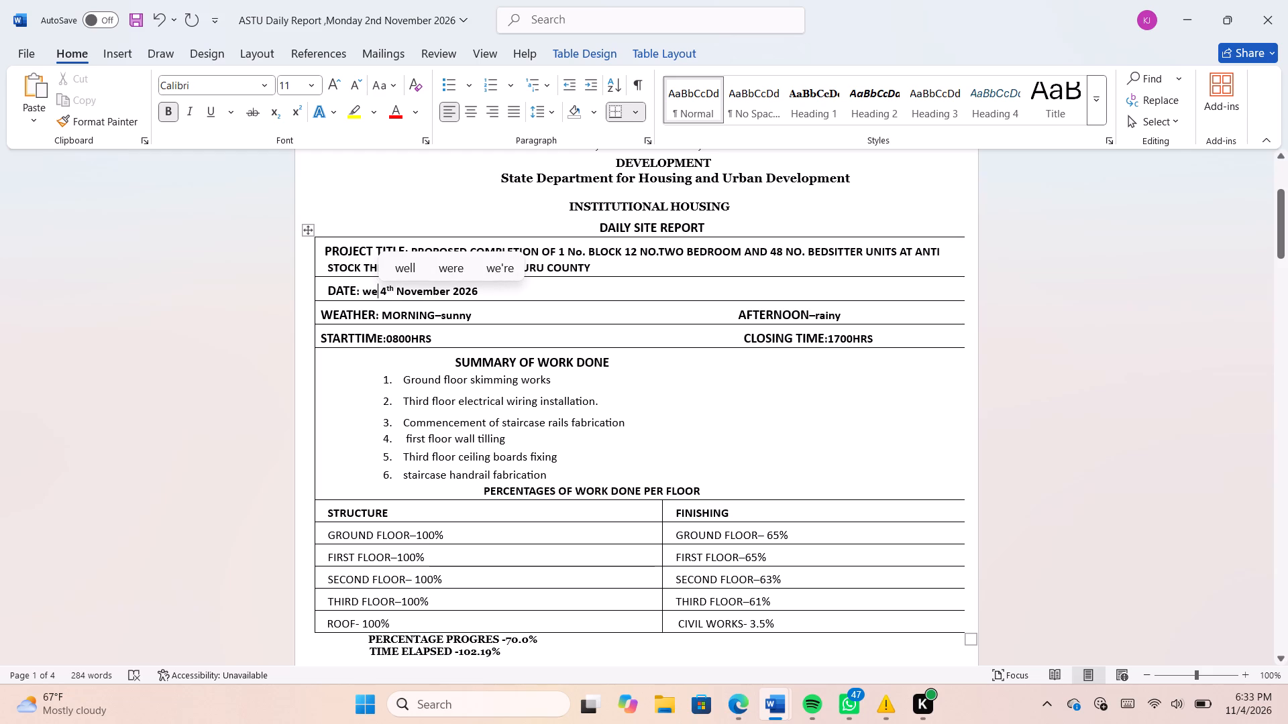
pyautogui.press('d')
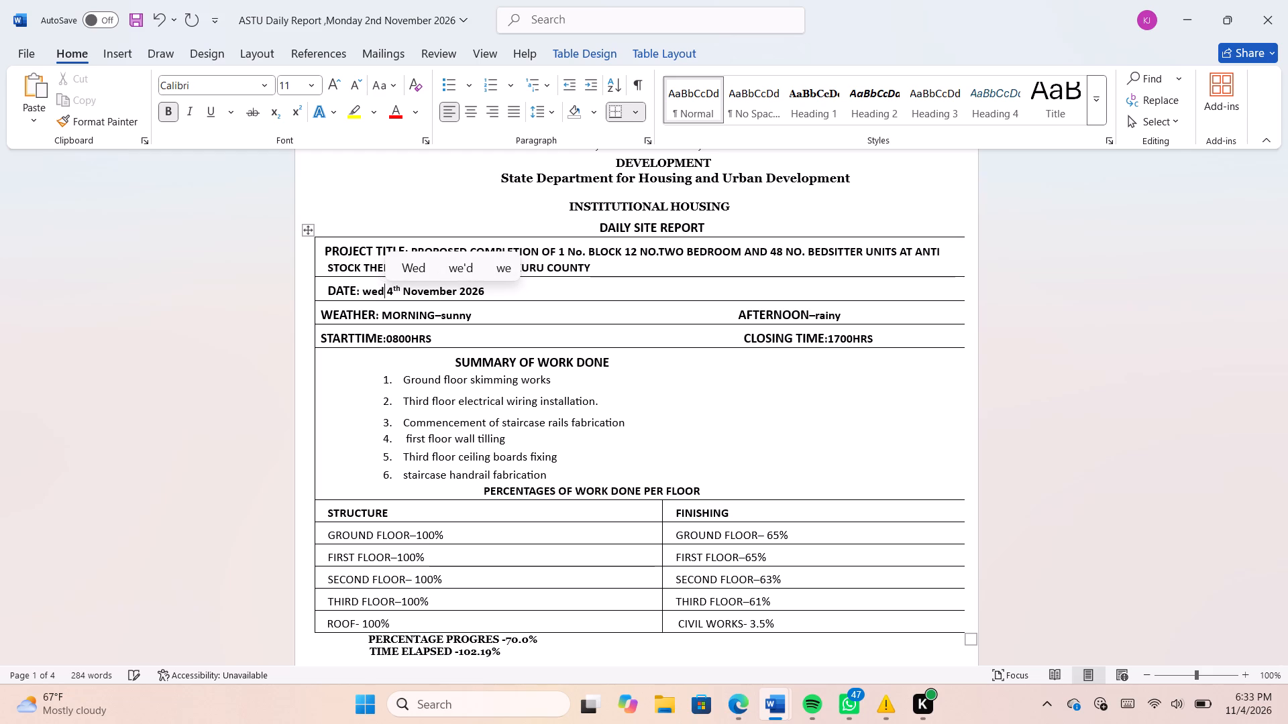
pyautogui.press('n')
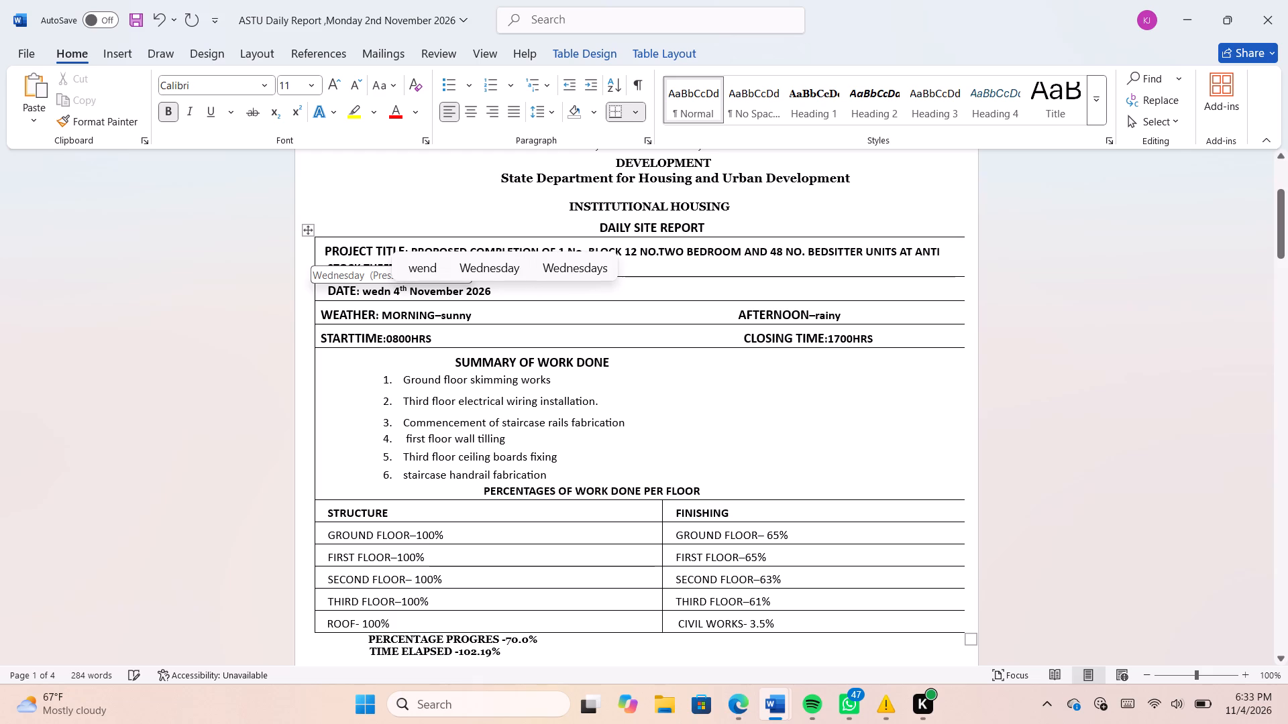
pyautogui.click(490, 264)
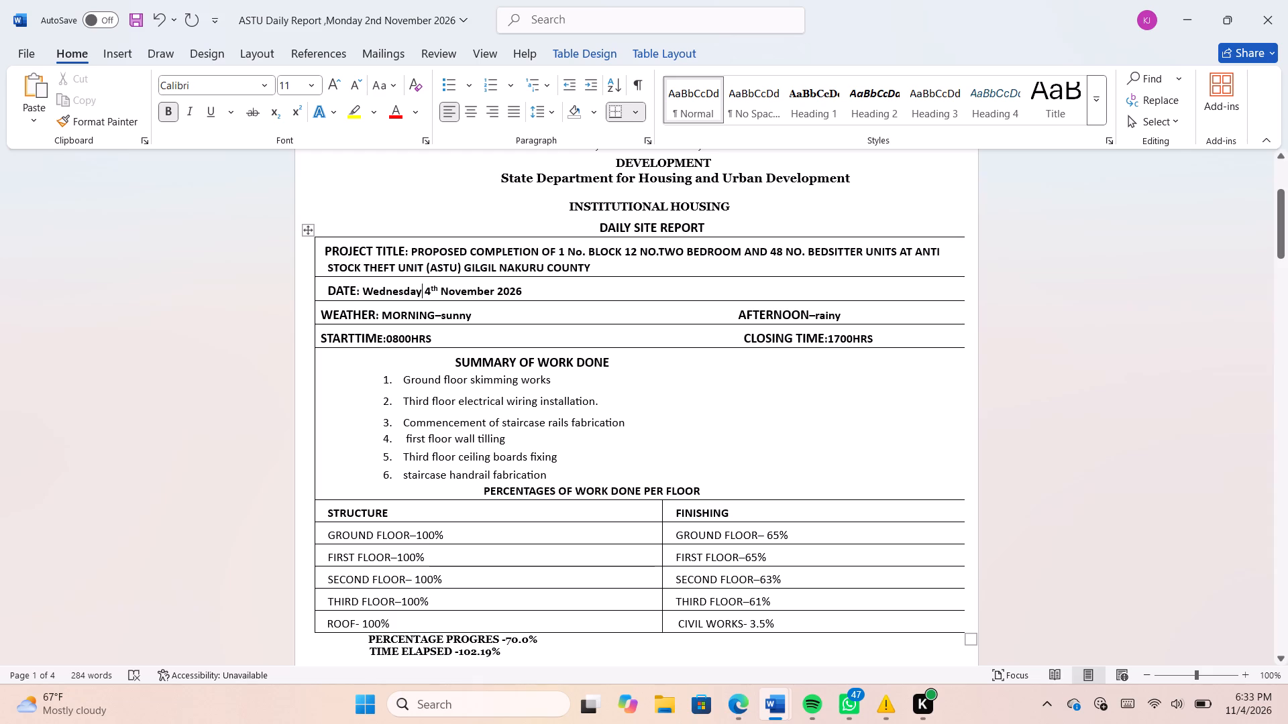
pyautogui.press(',')
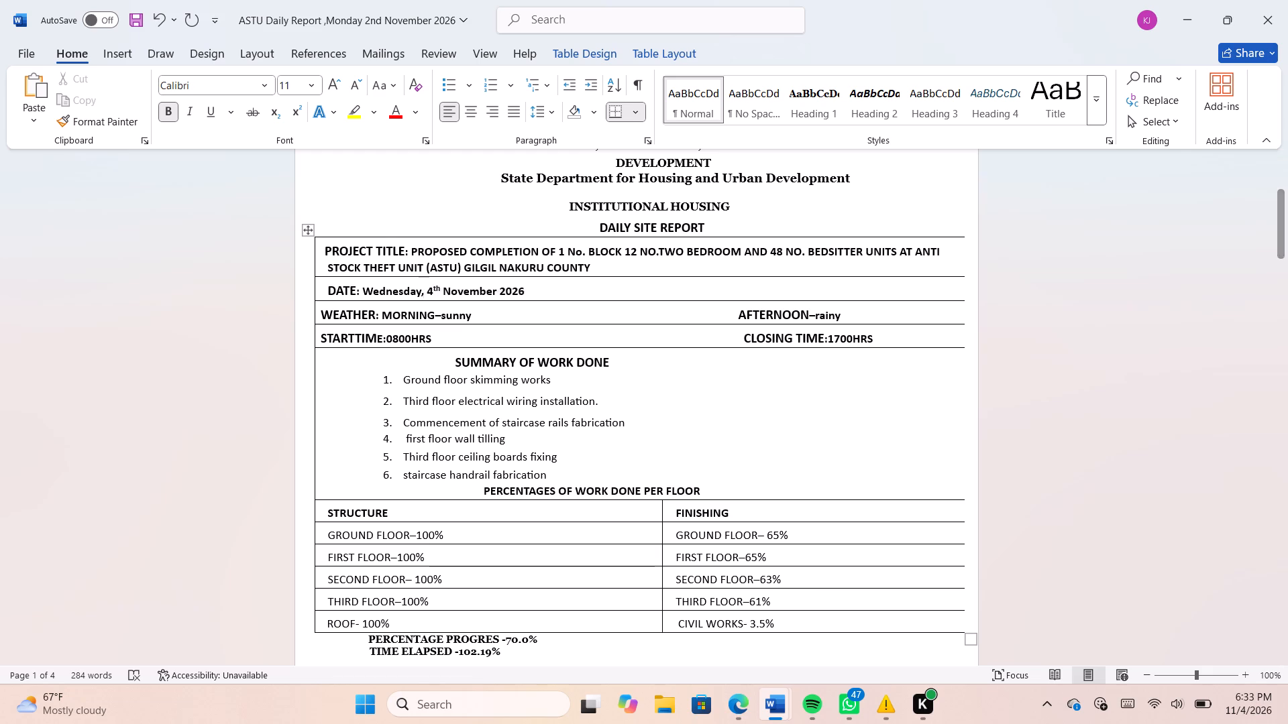
# Set the percentage progress figure below the floor percentages table to 70.1%.
pyautogui.scroll(-1, 500, 355)
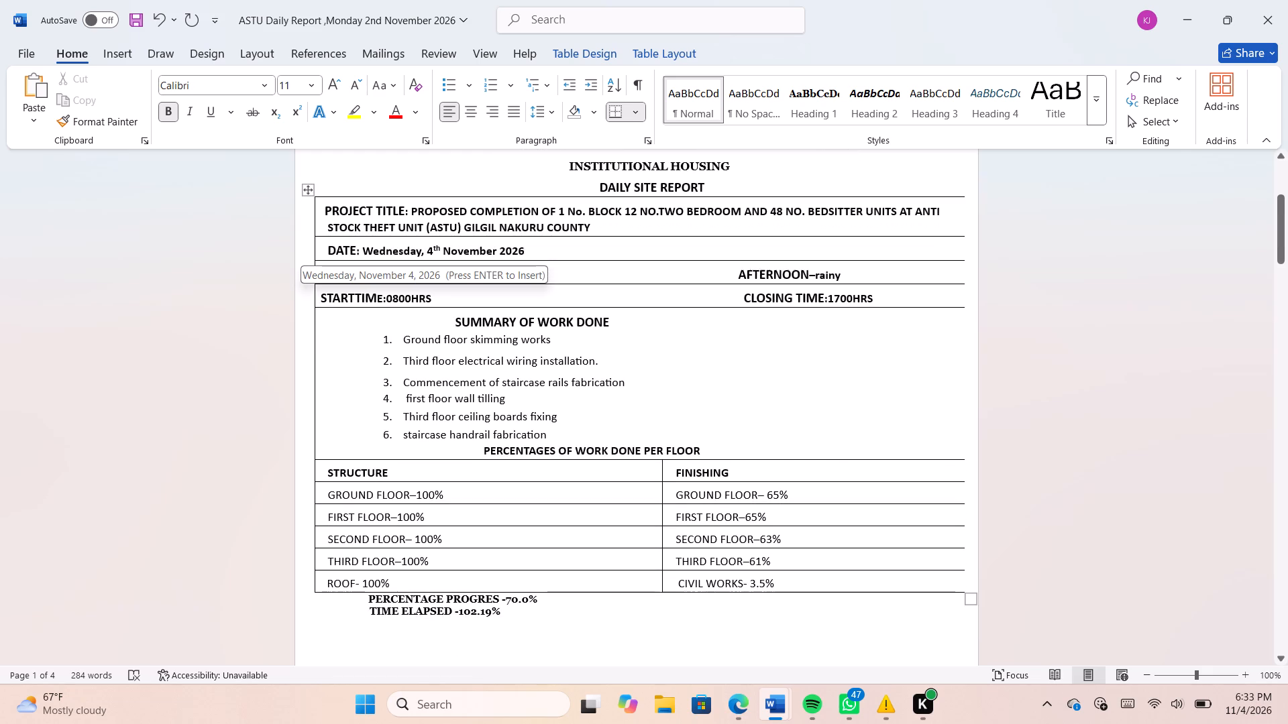
pyautogui.scroll(-2, 493, 347)
pyautogui.scroll(-1, 465, 401)
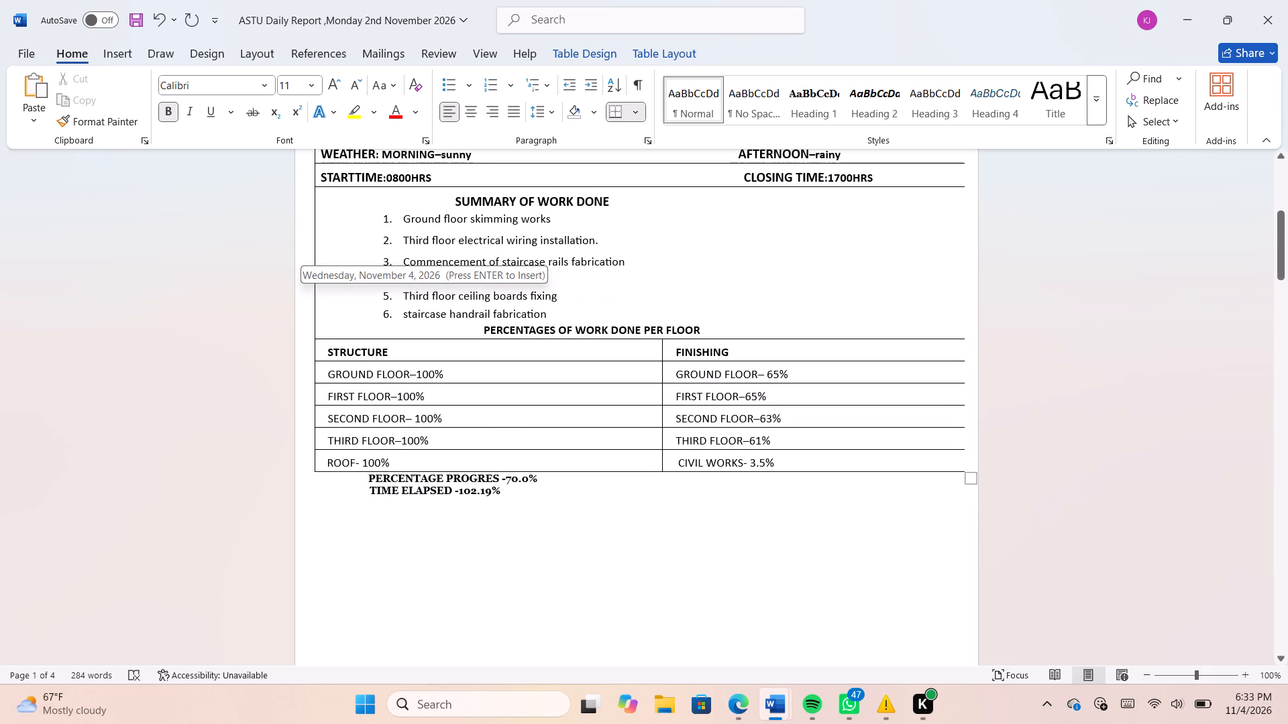
pyautogui.scroll(-3, 465, 406)
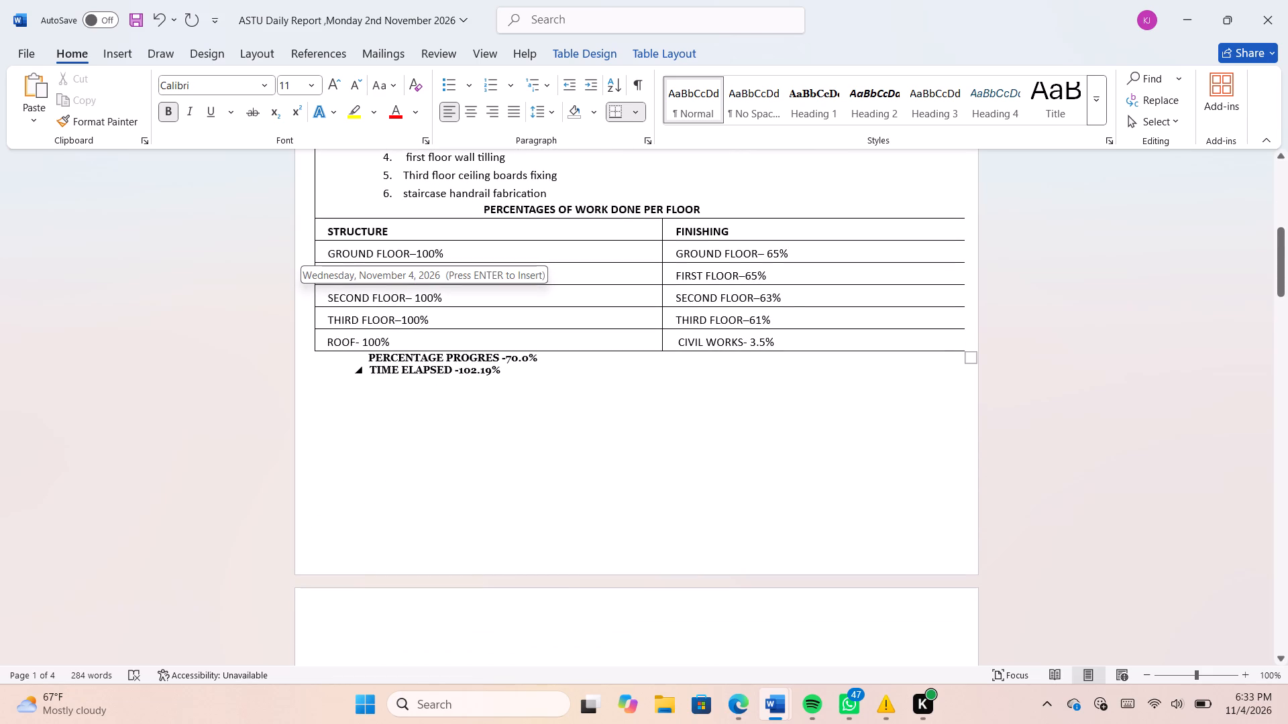
pyautogui.click(528, 356)
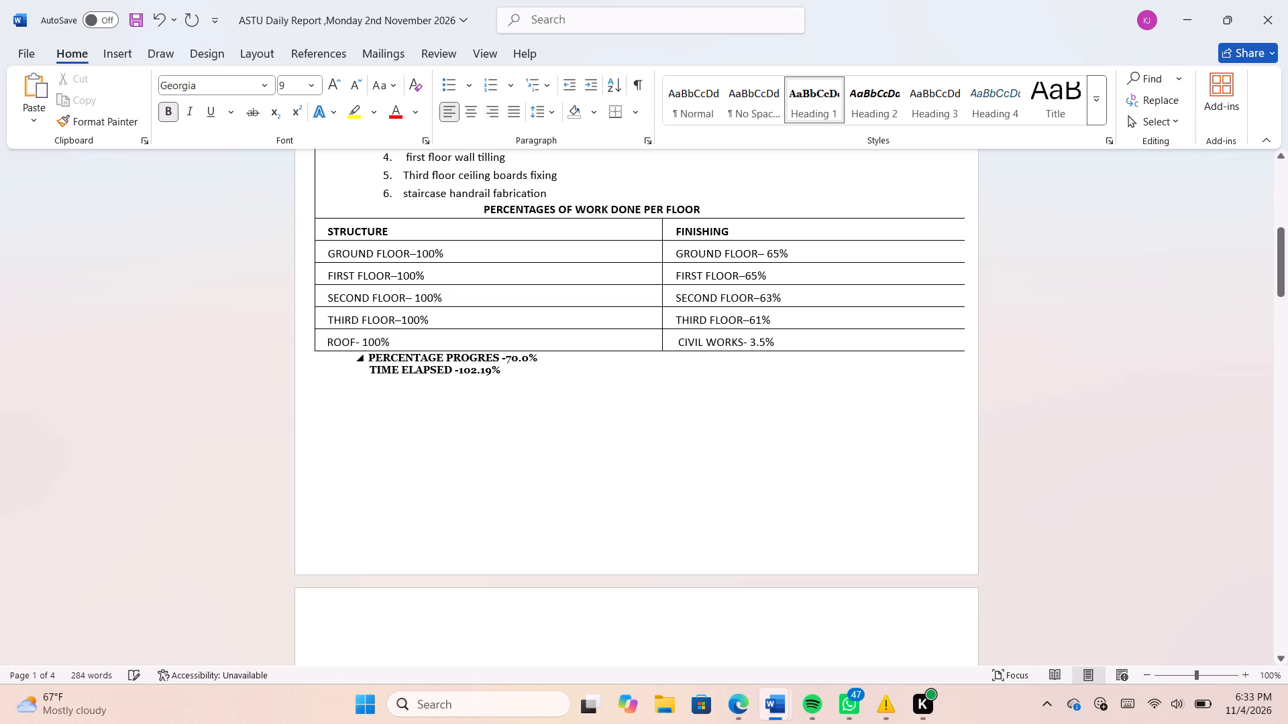
pyautogui.press('BackSpace')
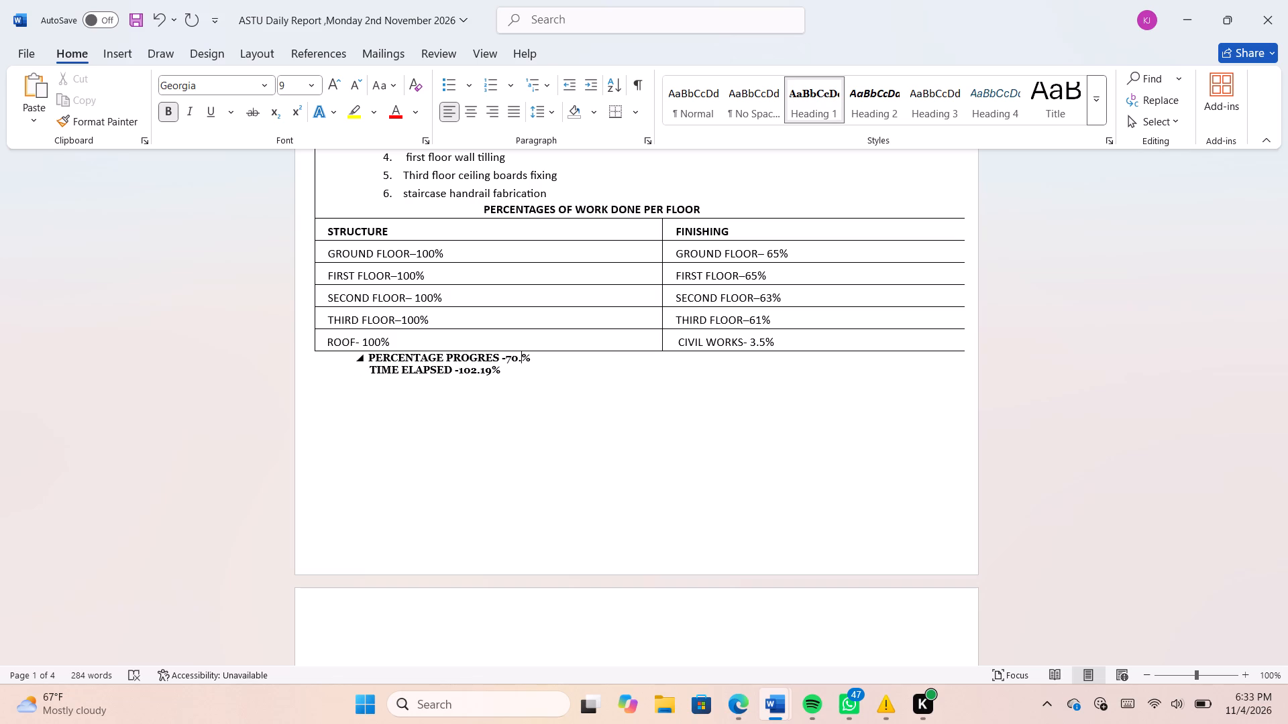
pyautogui.press('1')
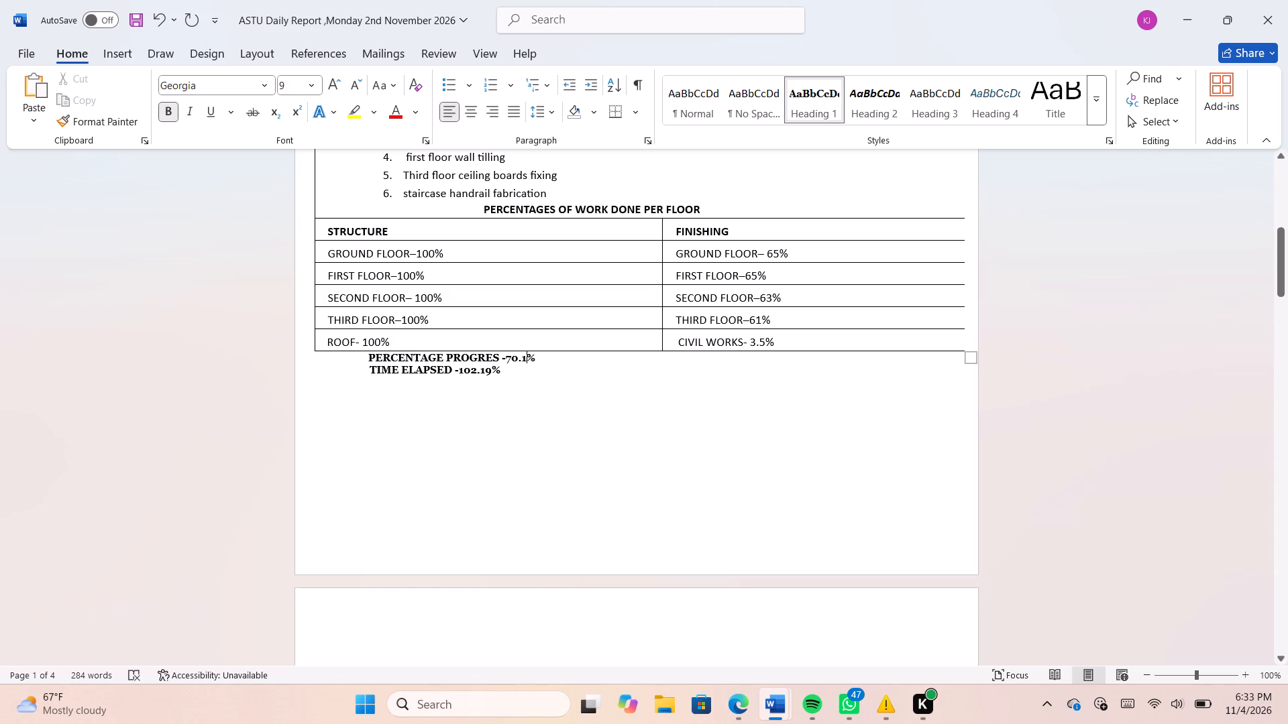
# Set the time elapsed figure below the percentage progress line to 102.46%.
pyautogui.click(492, 370)
pyautogui.press('BackSpace')
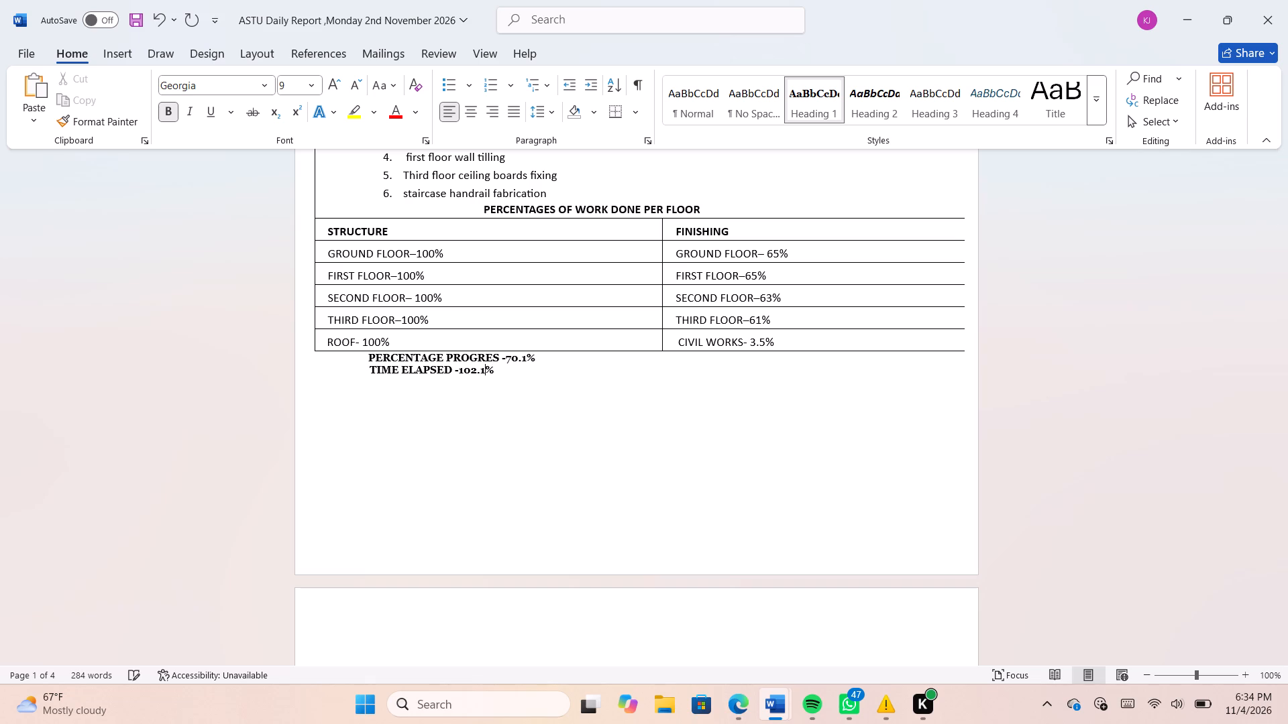
pyautogui.press('BackSpace')
pyautogui.press('4')
pyautogui.press('6')
# Delete all the entries in the Materials received cell of the labor mobilization table on the second page.
pyautogui.scroll(-11, 494, 371)
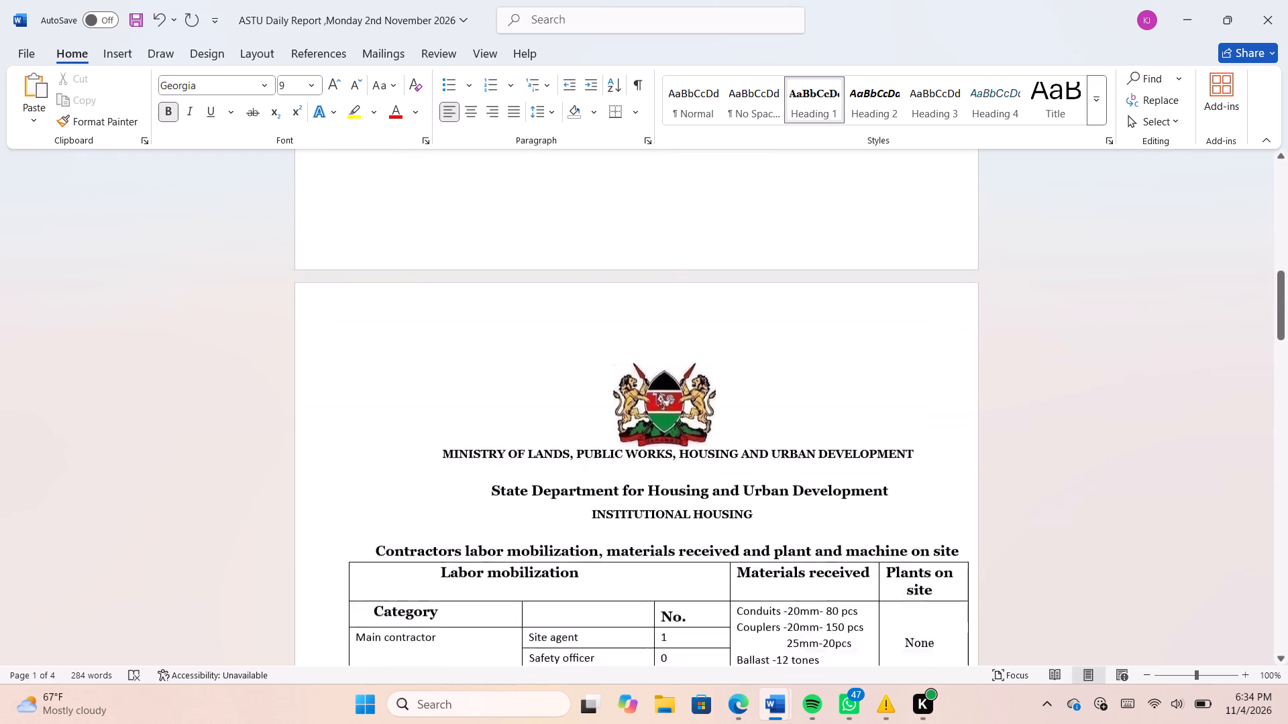
pyautogui.scroll(-4, 477, 430)
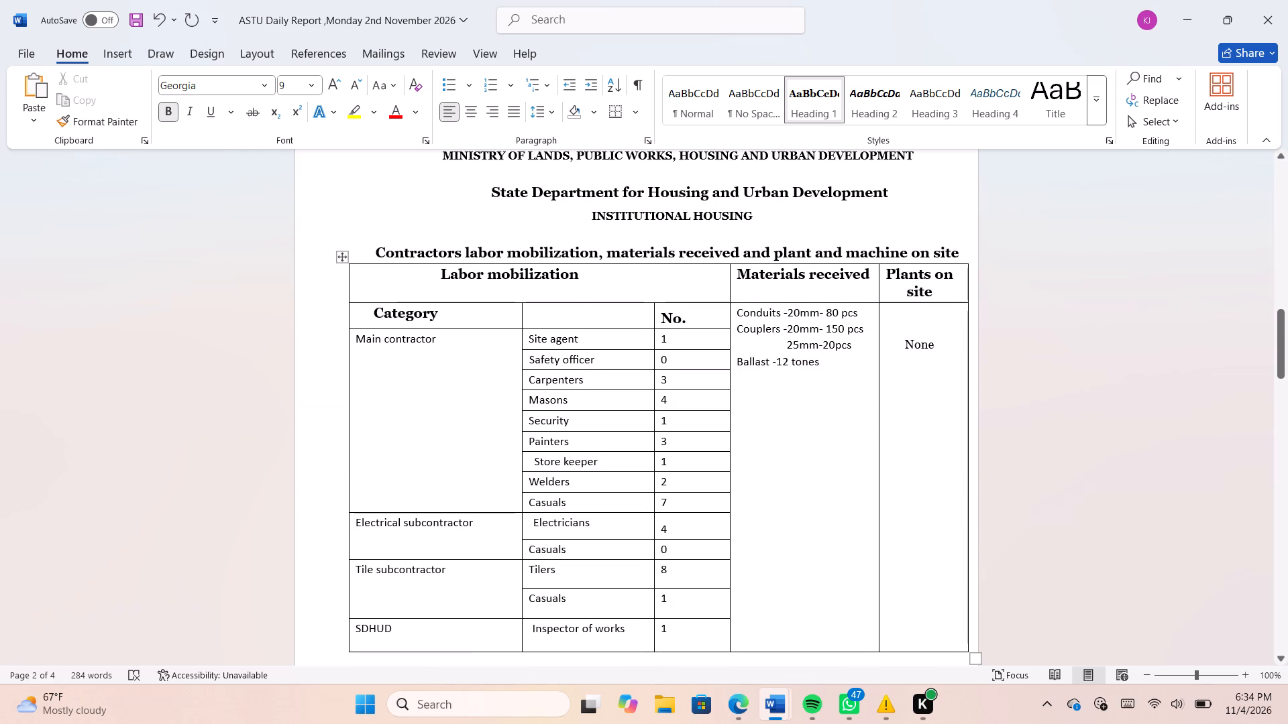
pyautogui.scroll(-1, 649, 448)
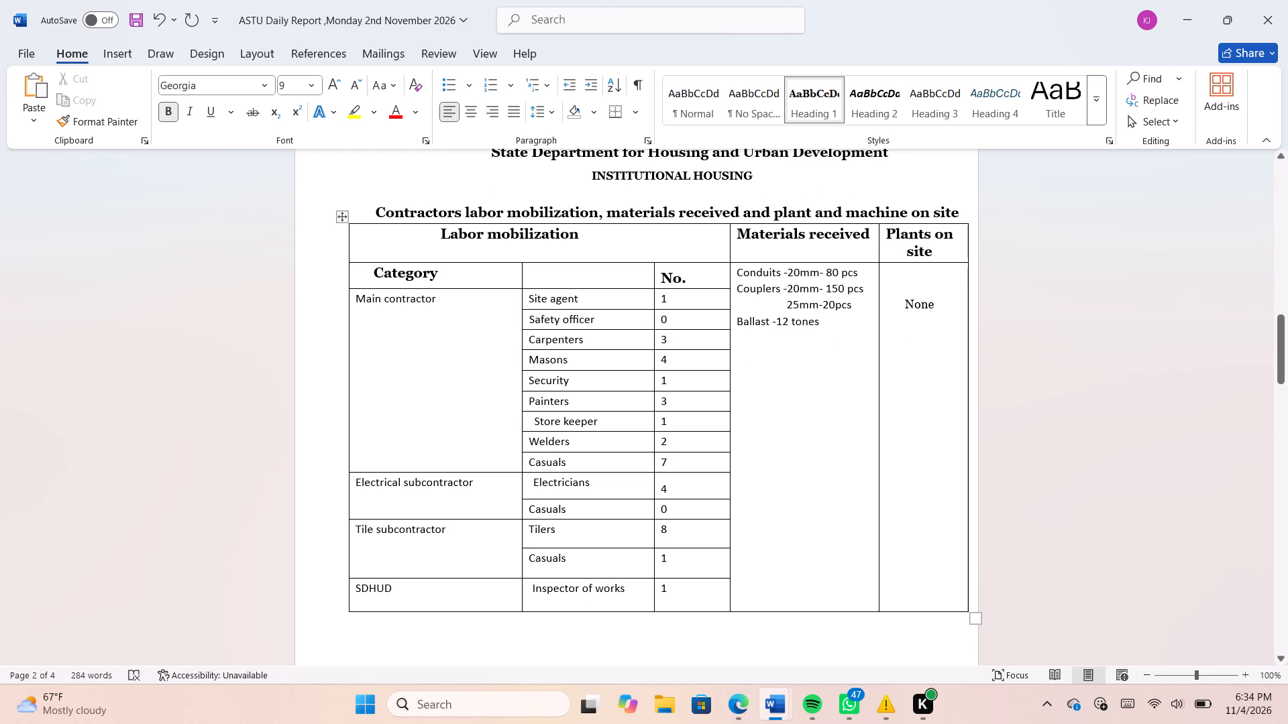
pyautogui.click(821, 320)
pyautogui.press('BackSpace')
pyautogui.press('BackSpace')
pyautogui.press('BackSpace')
pyautogui.press('BackSpace')
pyautogui.press('BackSpace')
pyautogui.press('BackSpace')
pyautogui.press('BackSpace')
pyautogui.press('BackSpace')
pyautogui.press('BackSpace')
pyautogui.press('BackSpace')
pyautogui.press('BackSpace')
pyautogui.press('BackSpace')
pyautogui.press('BackSpace')
pyautogui.press('BackSpace')
pyautogui.press('BackSpace')
pyautogui.press('BackSpace')
pyautogui.press('BackSpace')
pyautogui.press('BackSpace')
pyautogui.press('BackSpace')
pyautogui.press('BackSpace')
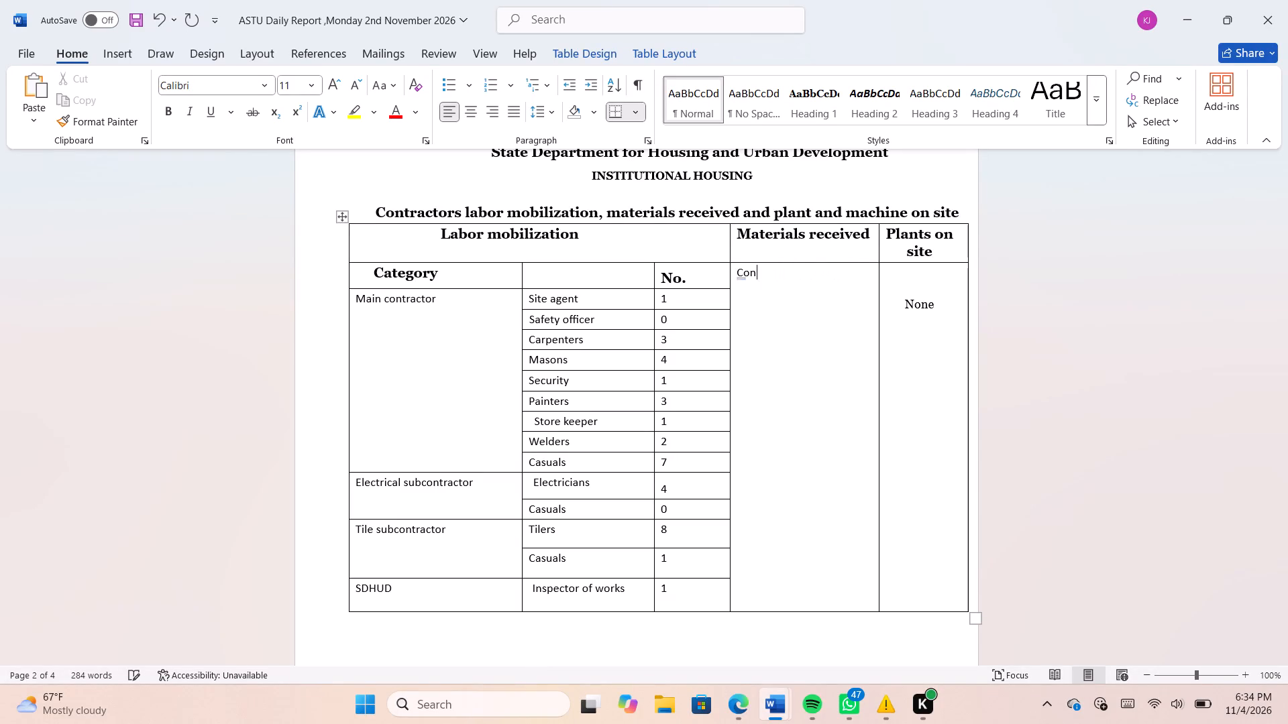
pyautogui.press('BackSpace')
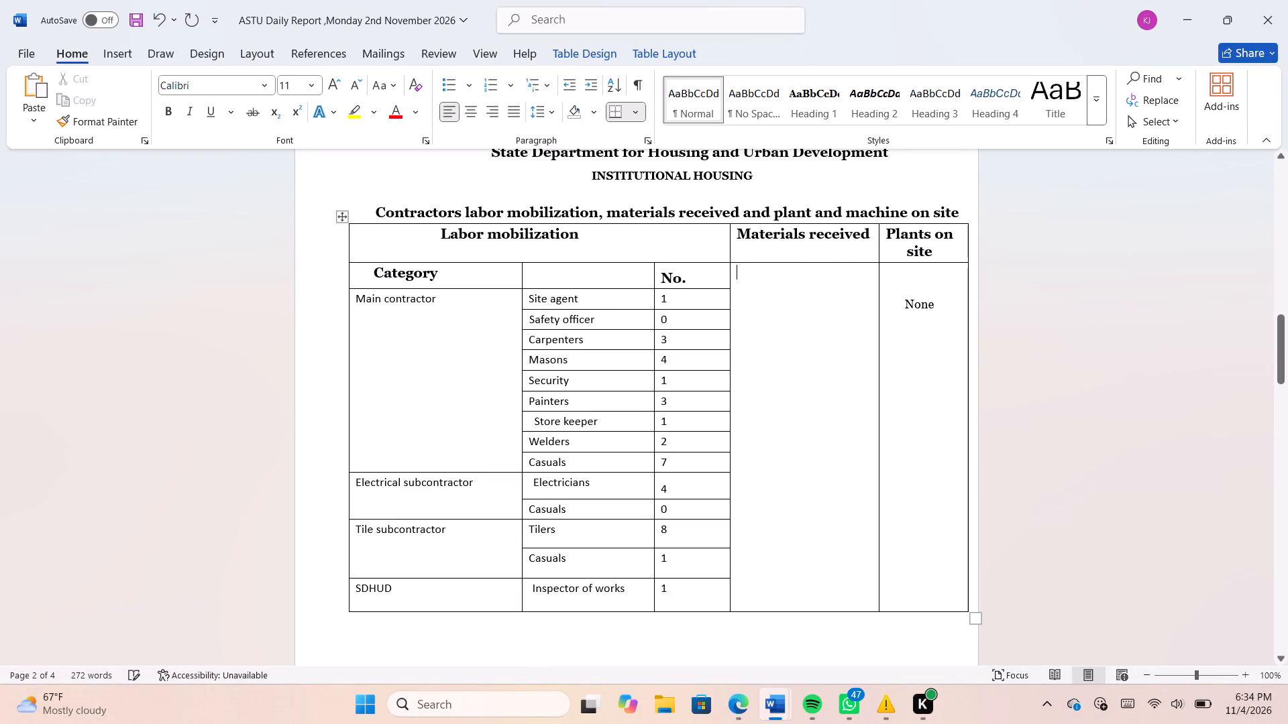
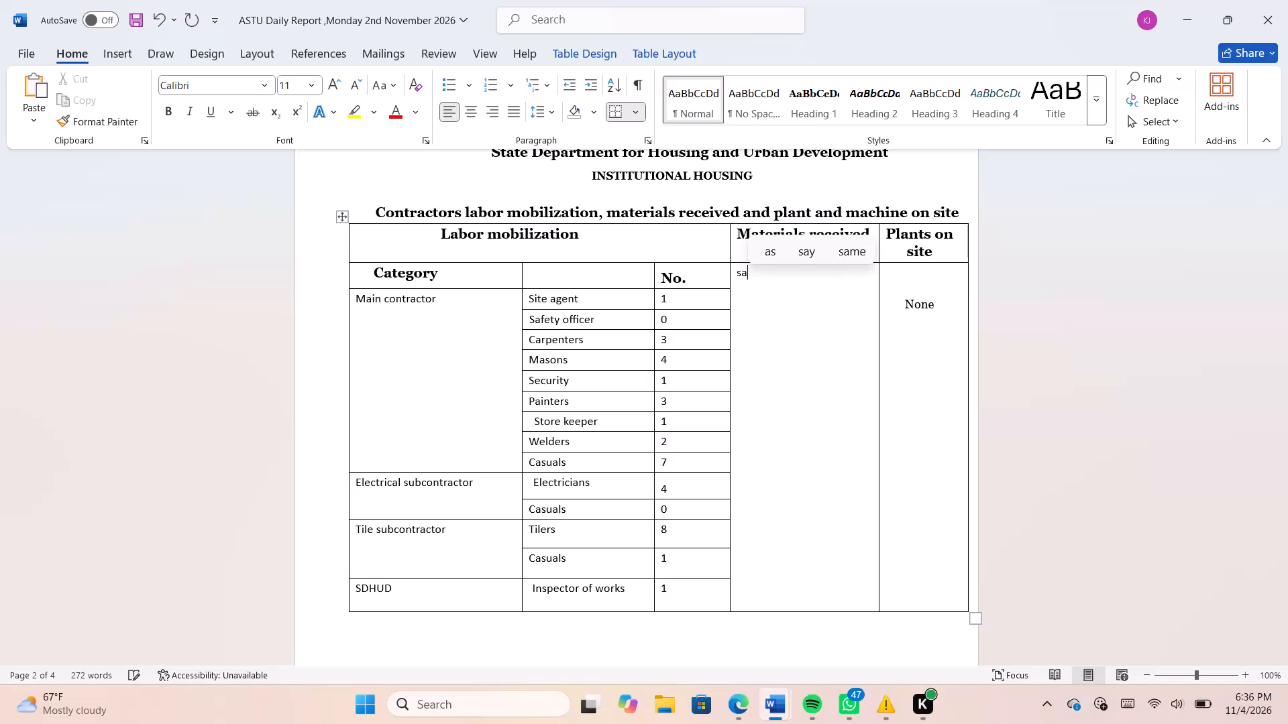
# Enter "Sand -24 tones" as the first entry in the empty Materials received cell of the labor mobilization table.
pyautogui.write('nd')
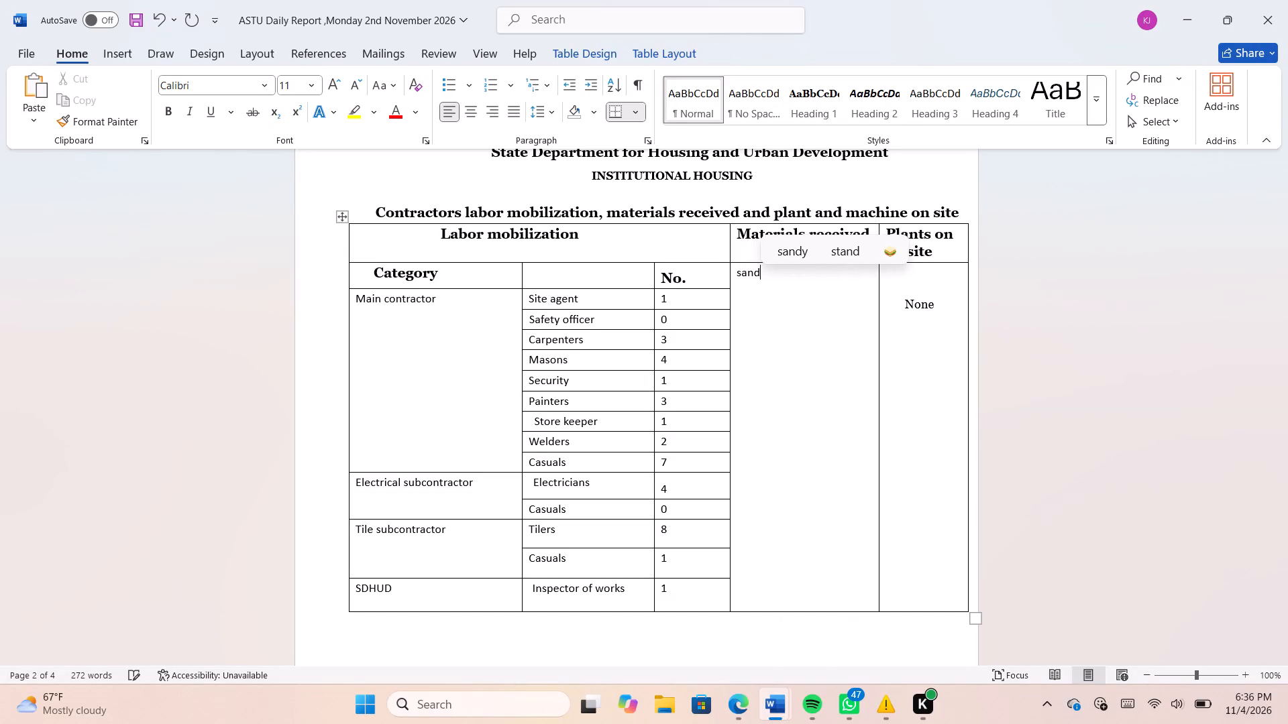
pyautogui.press('space')
pyautogui.press(',')
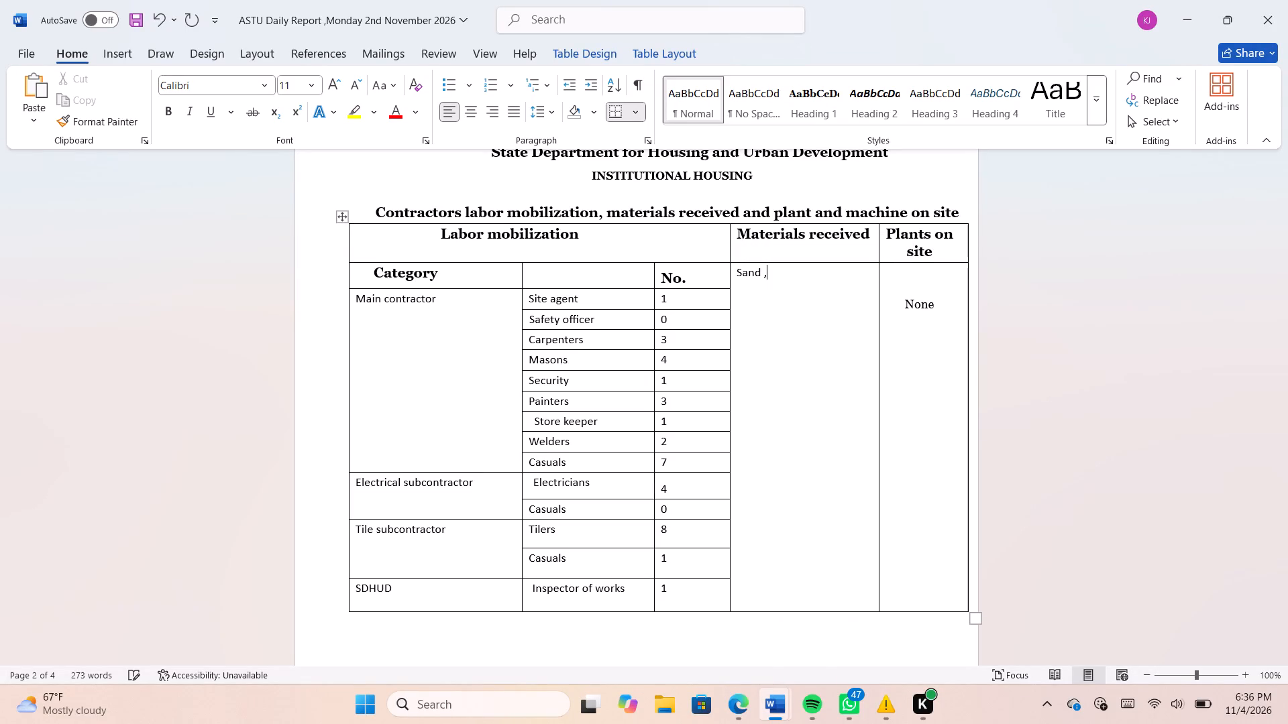
pyautogui.press('BackSpace')
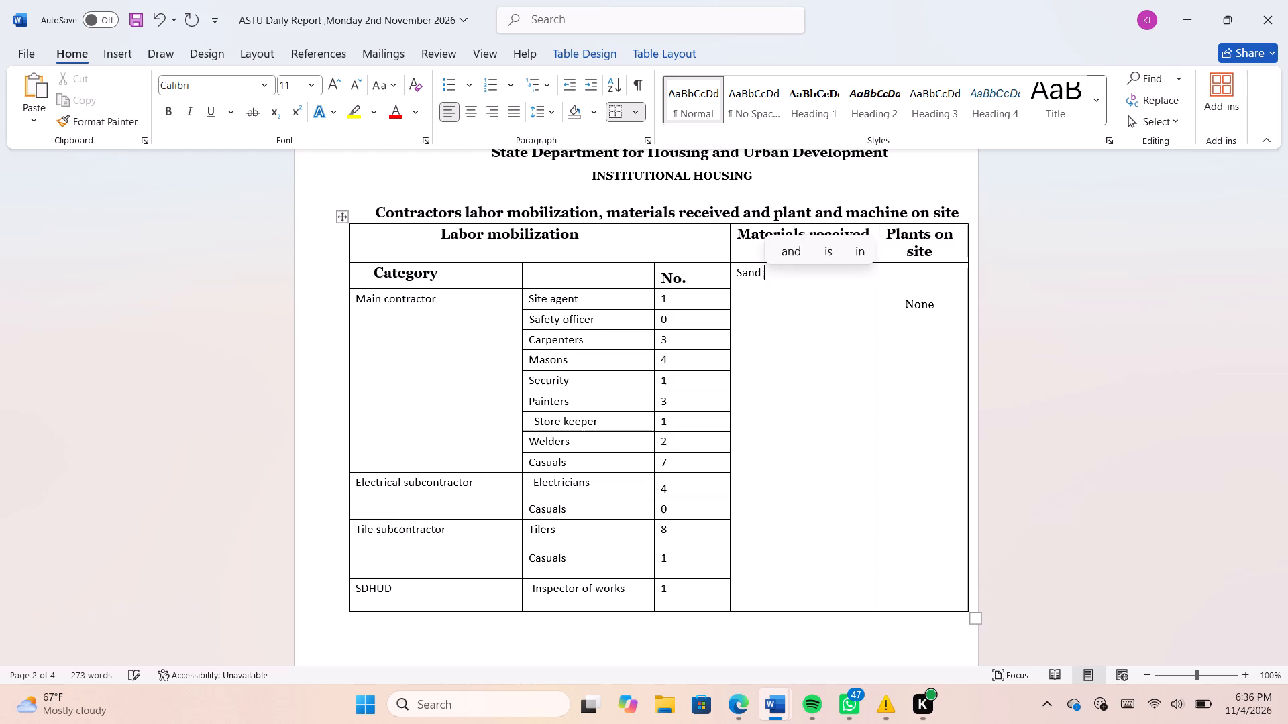
pyautogui.press('-')
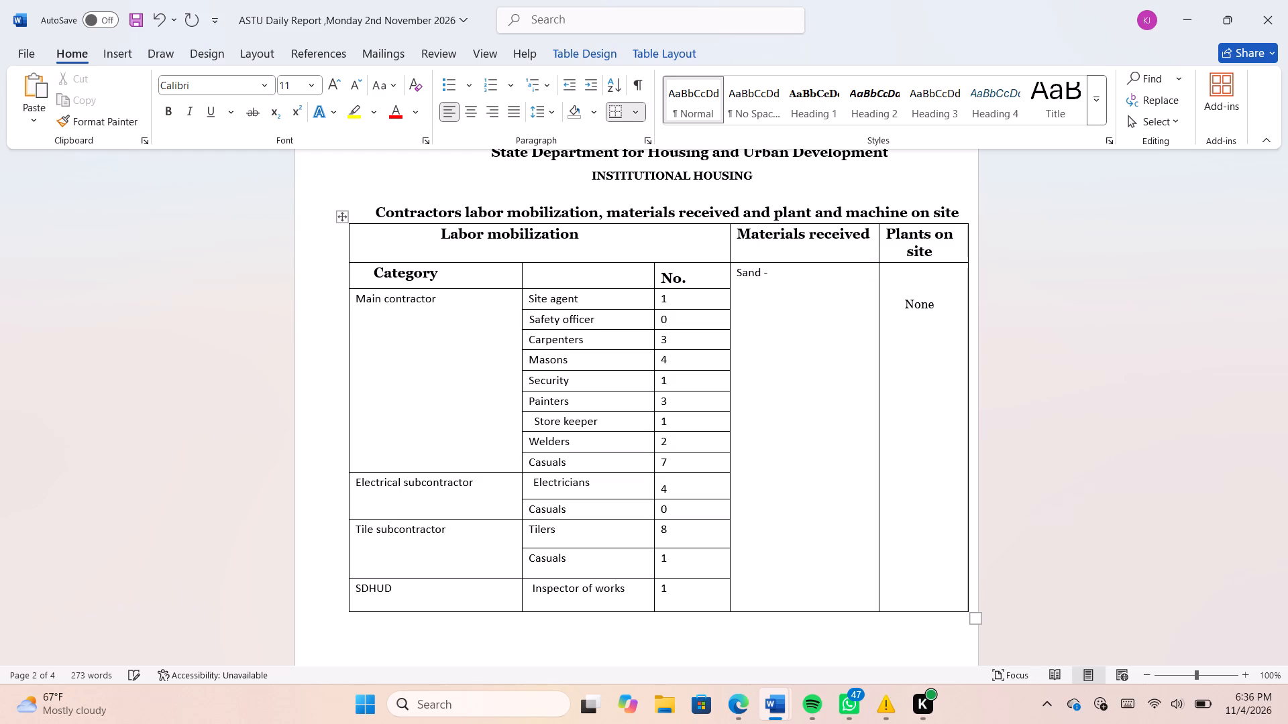
pyautogui.write('24 ti')
pyautogui.press('BackSpace')
pyautogui.write('ones')
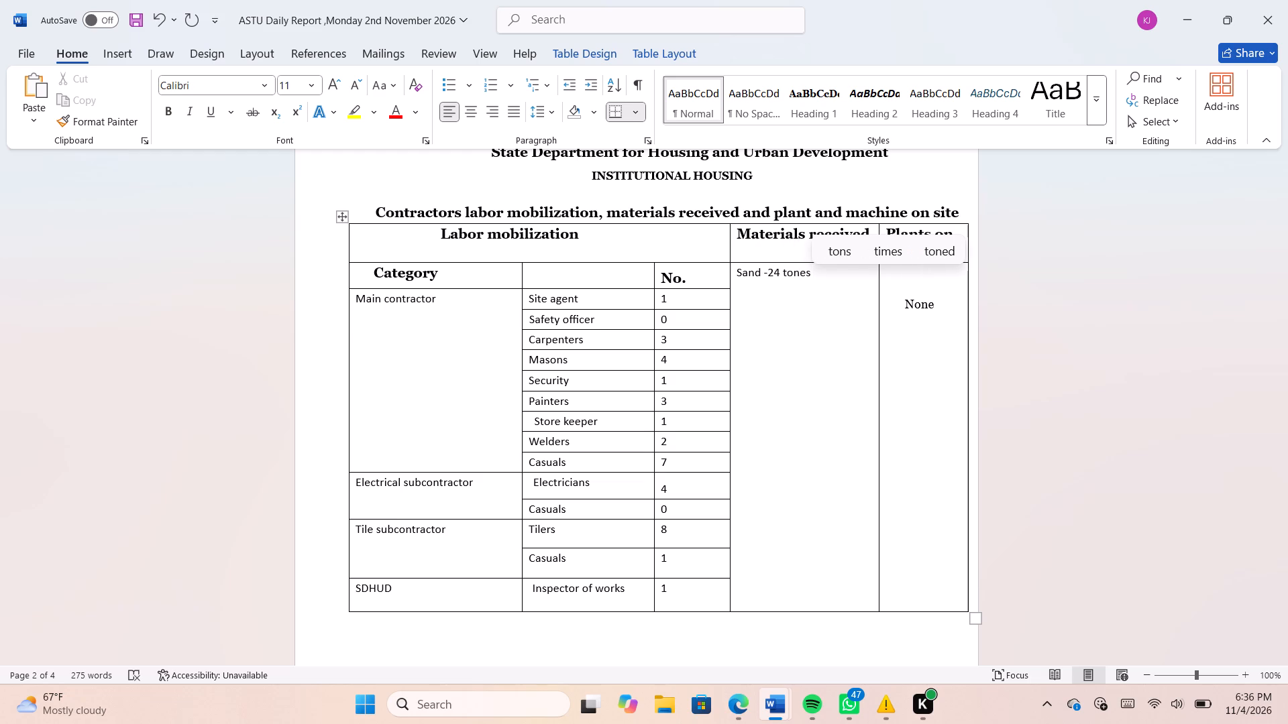
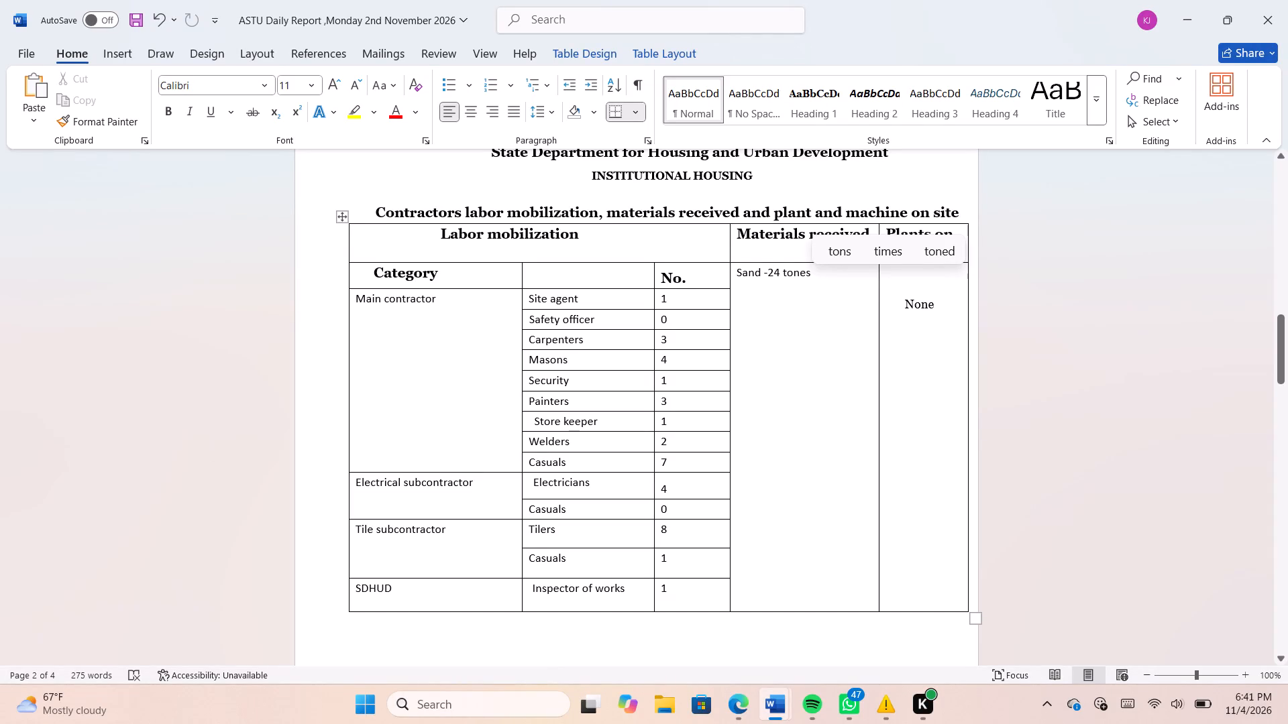
# Delete the second photo, the one with the Gilgil GPS stamp, under STAIRCASE RAIL FABRICATION on the report's last page.
pyautogui.scroll(-4, 579, 486)
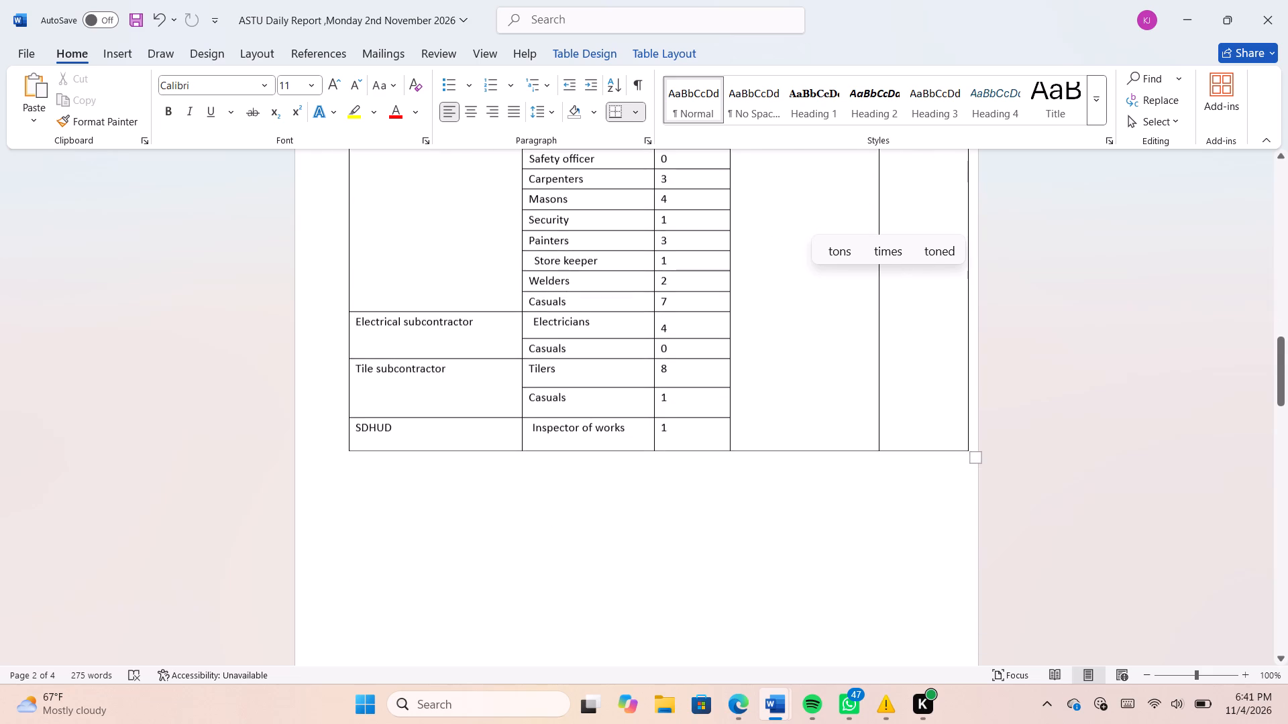
pyautogui.scroll(-16, 551, 491)
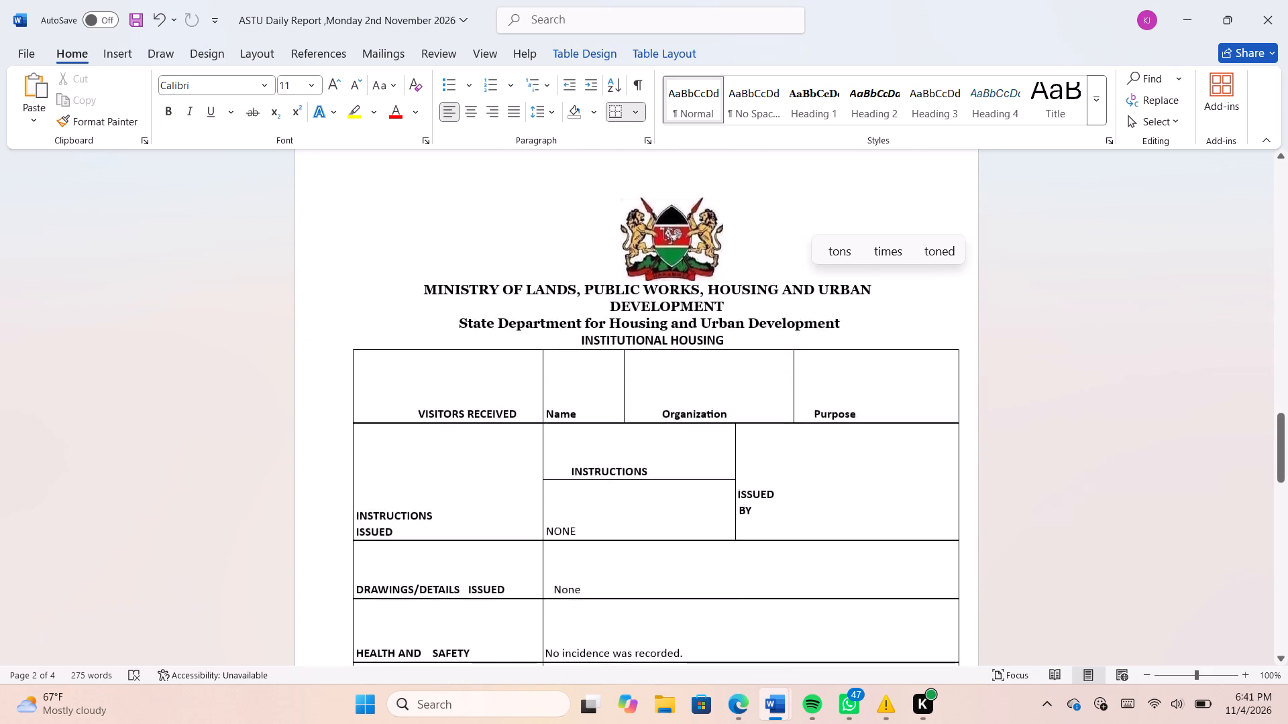
pyautogui.scroll(-15, 526, 490)
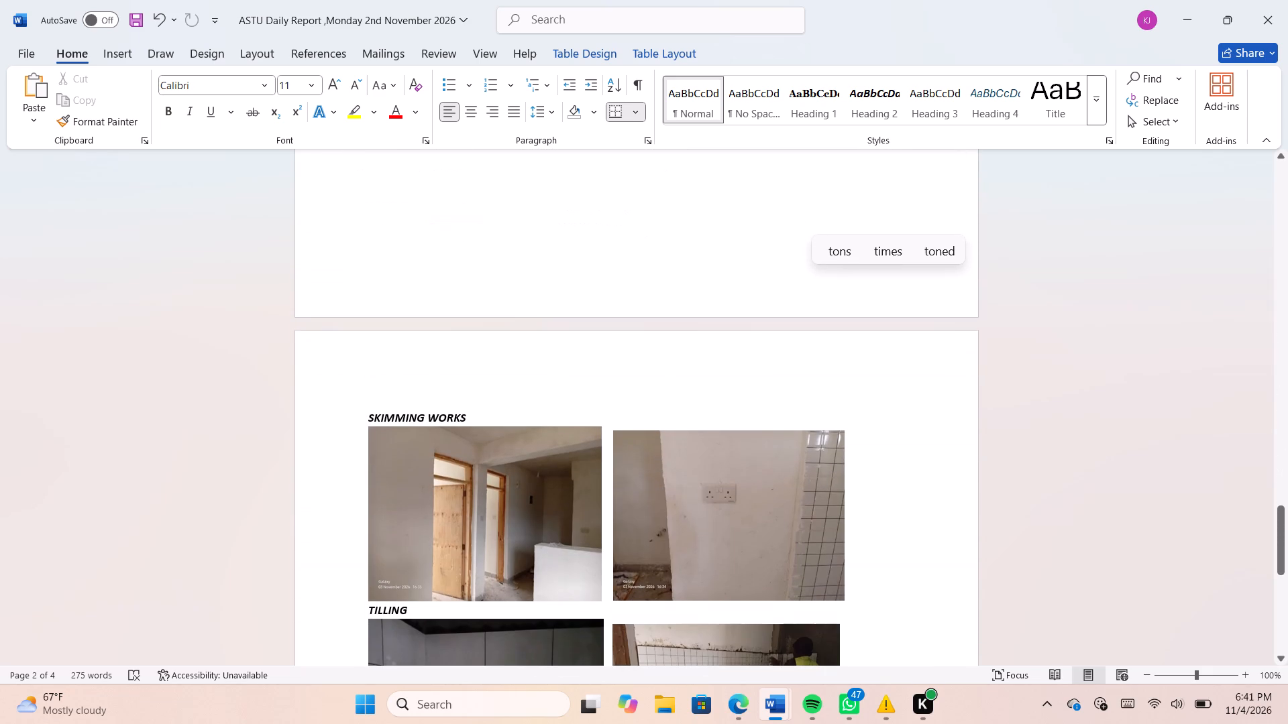
pyautogui.scroll(-9, 544, 444)
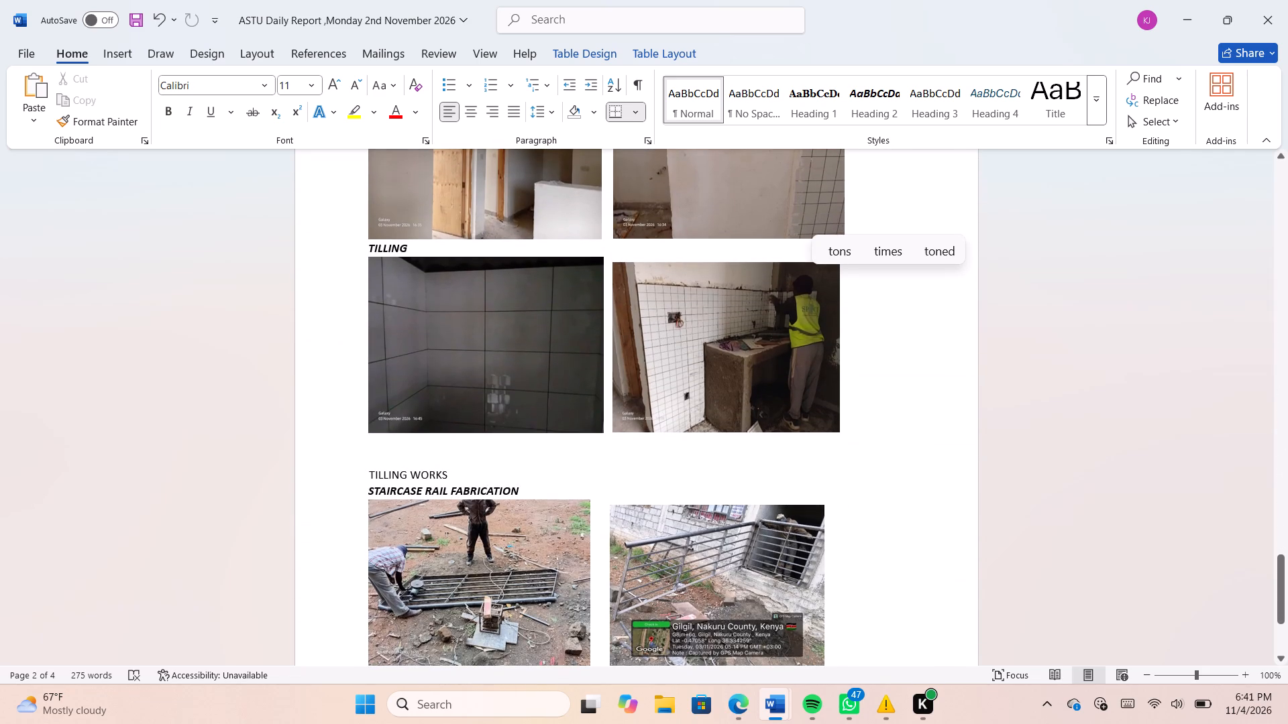
pyautogui.scroll(-2, 538, 455)
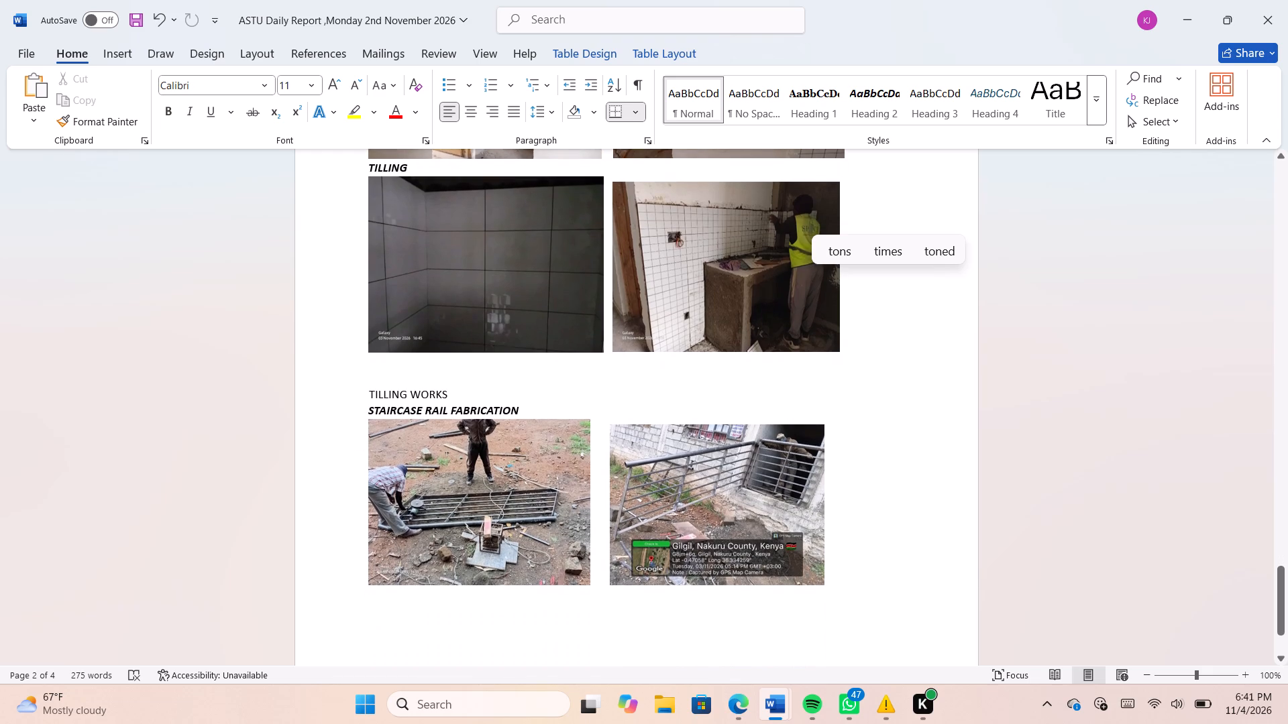
pyautogui.scroll(-3, 525, 465)
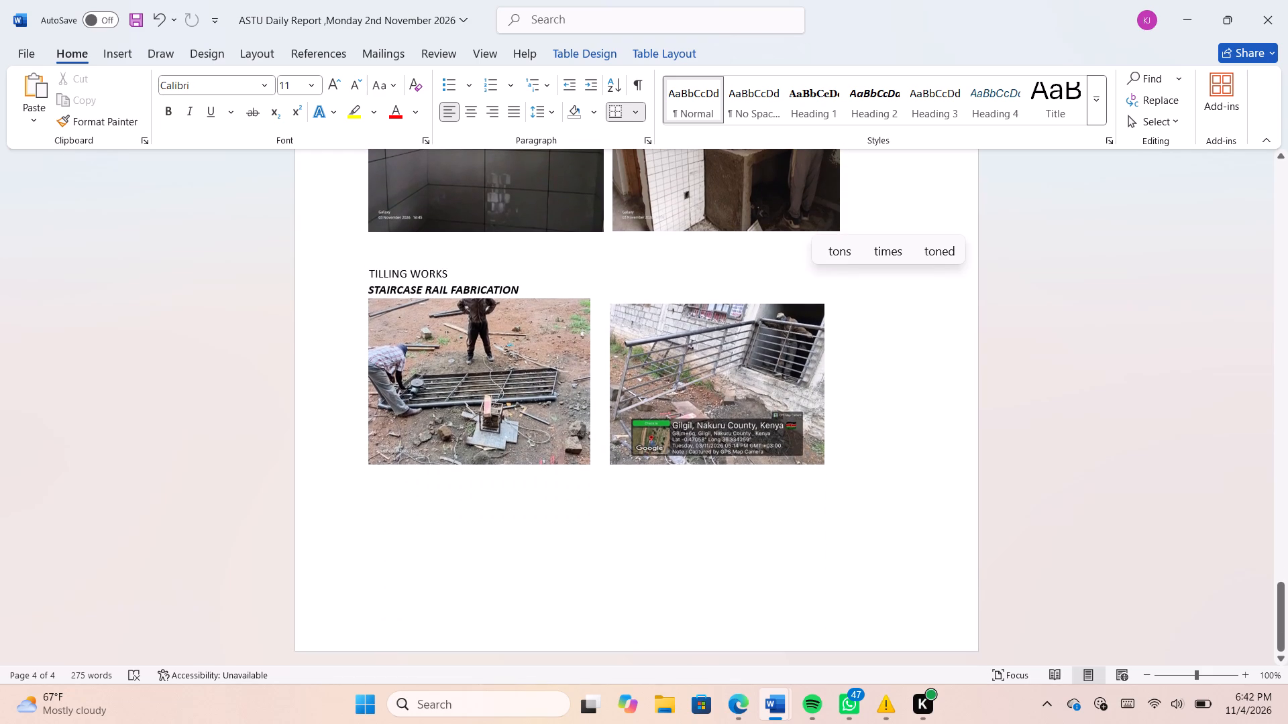
pyautogui.click(639, 411)
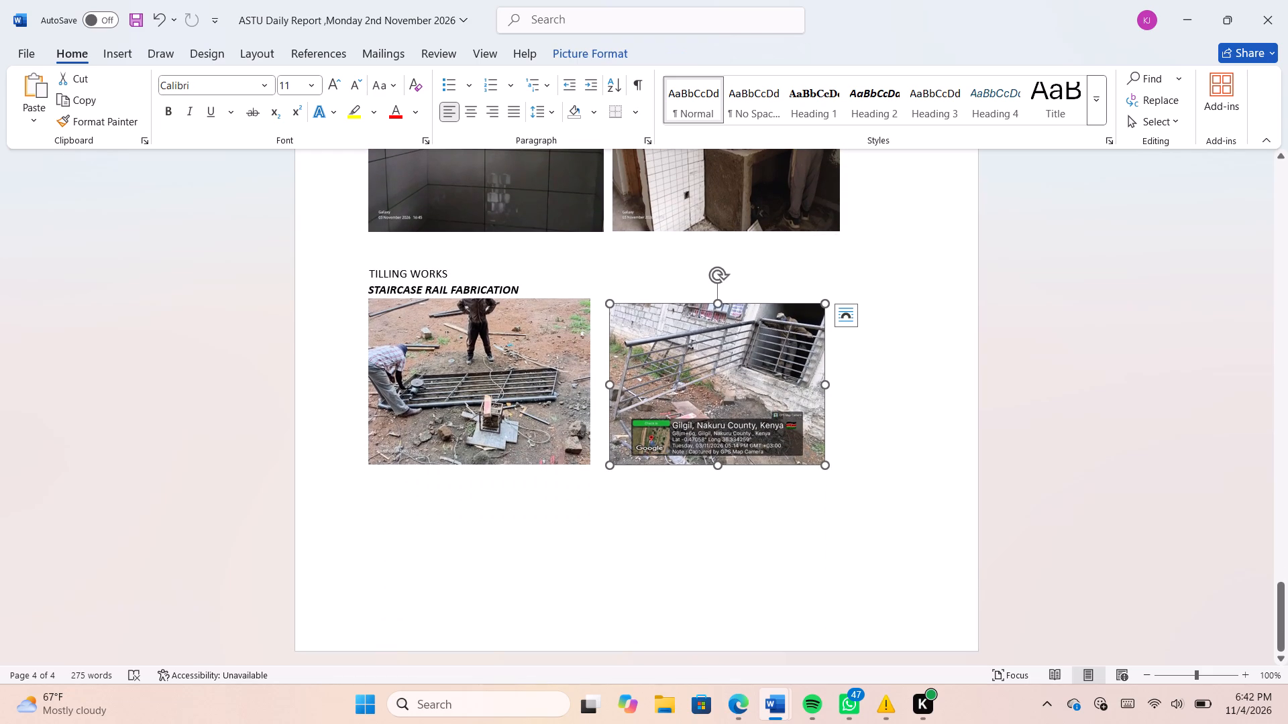
pyautogui.press('BackSpace')
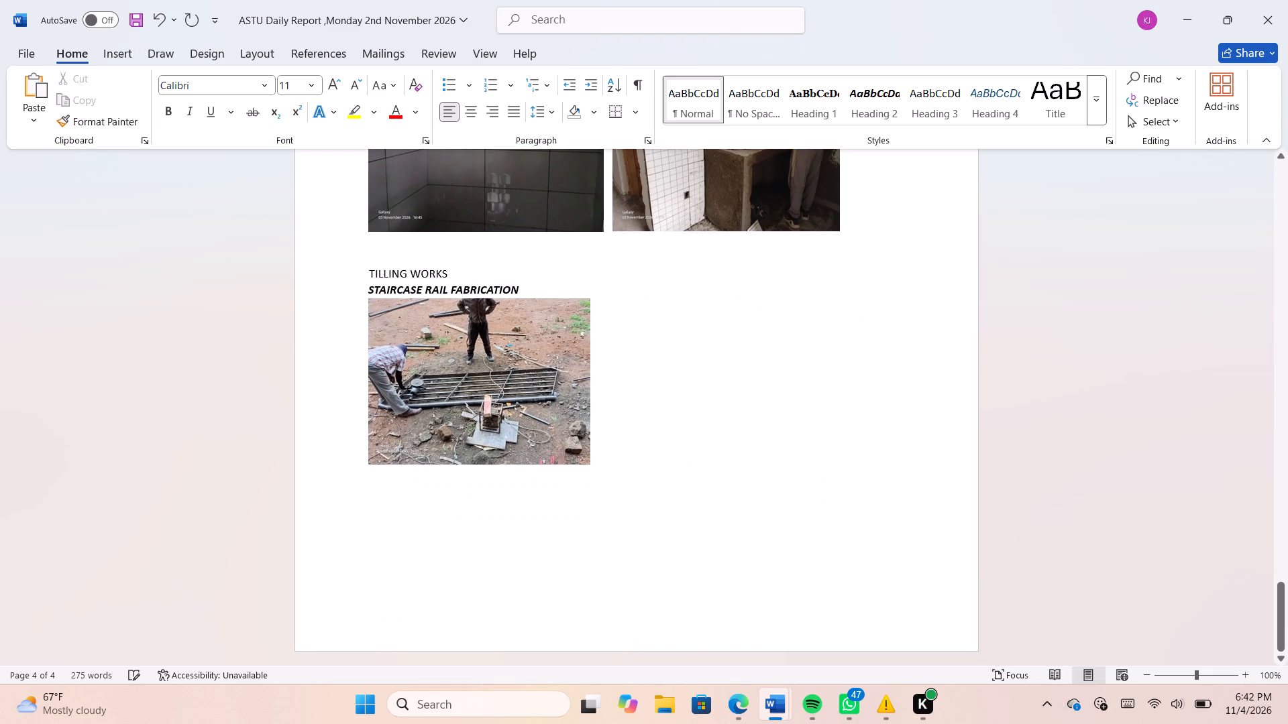
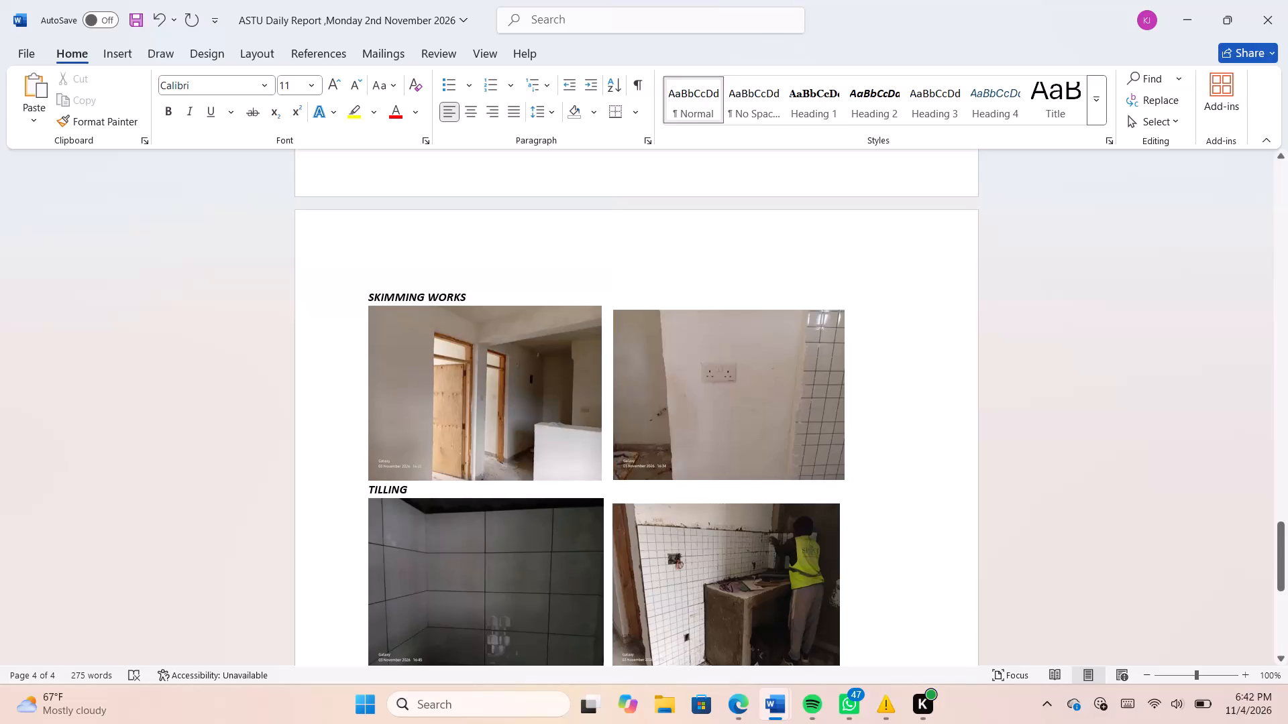
# Paste the copied window photo as a picture on a new line under the SKIMMING WORKS heading, above its existing photos.
pyautogui.click(472, 296)
pyautogui.scroll(-10, 494, 335)
pyautogui.scroll(8, 500, 429)
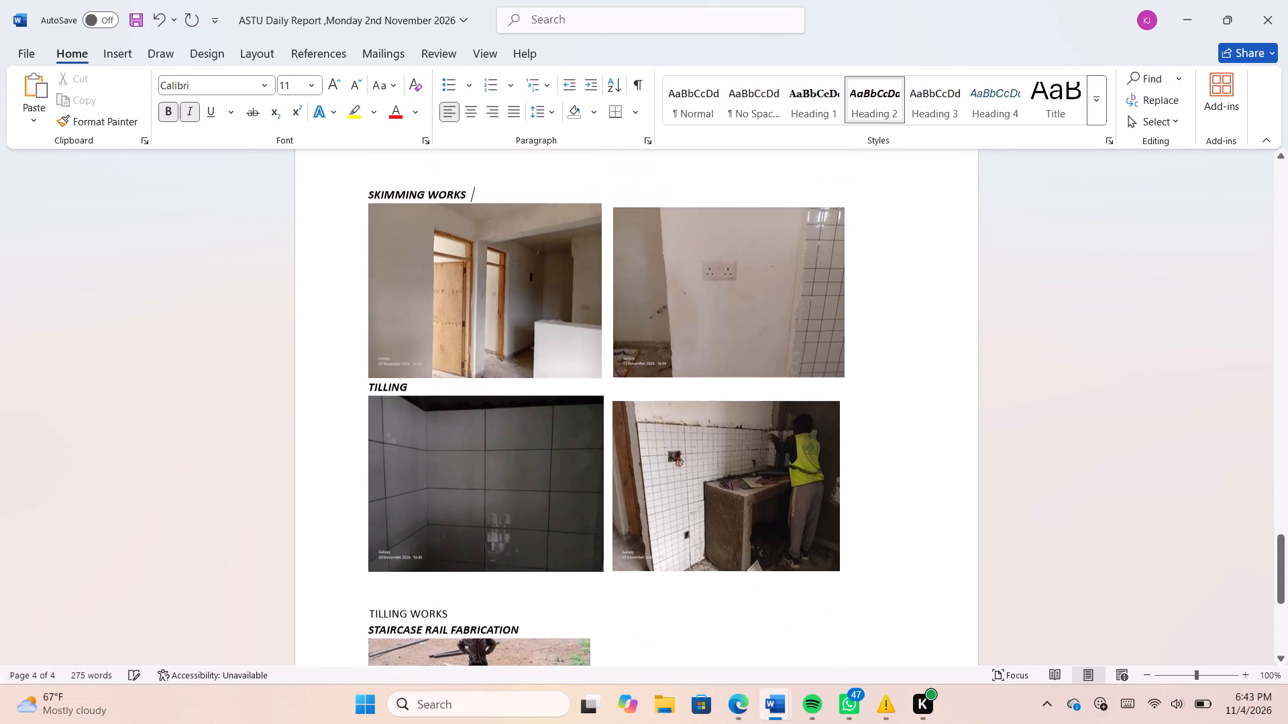
pyautogui.press('Return')
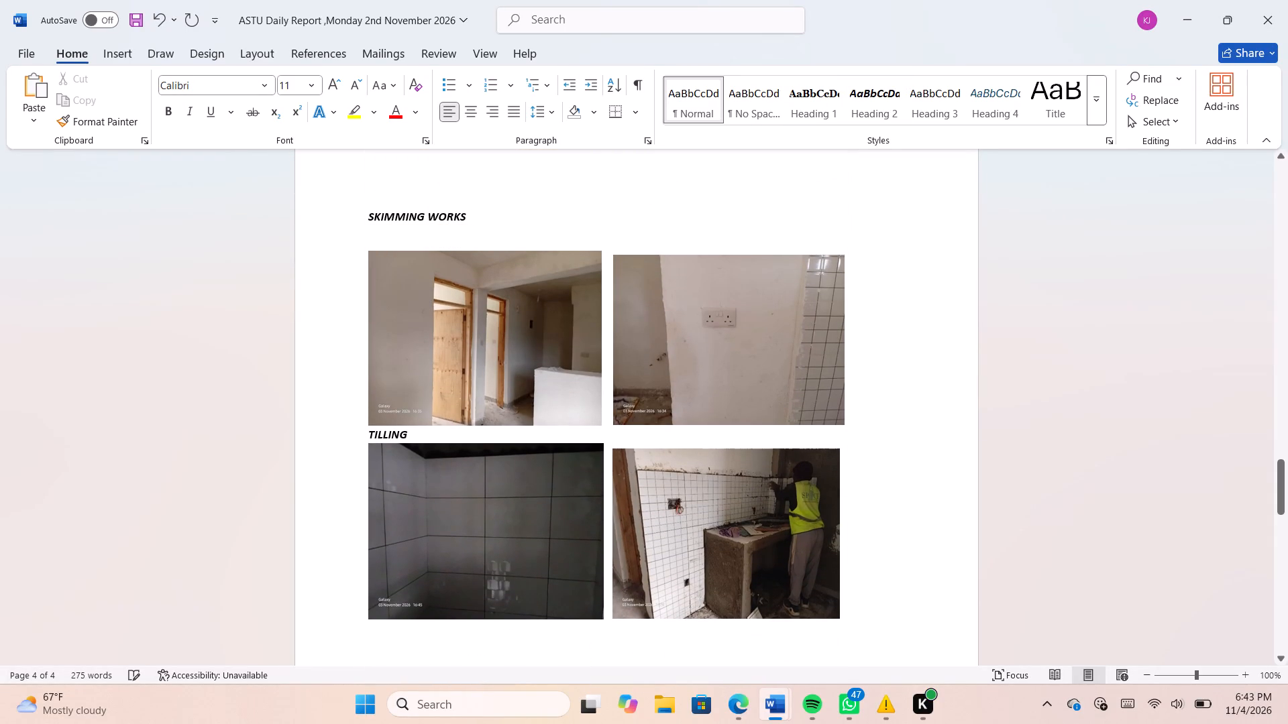
pyautogui.rightClick(368, 231)
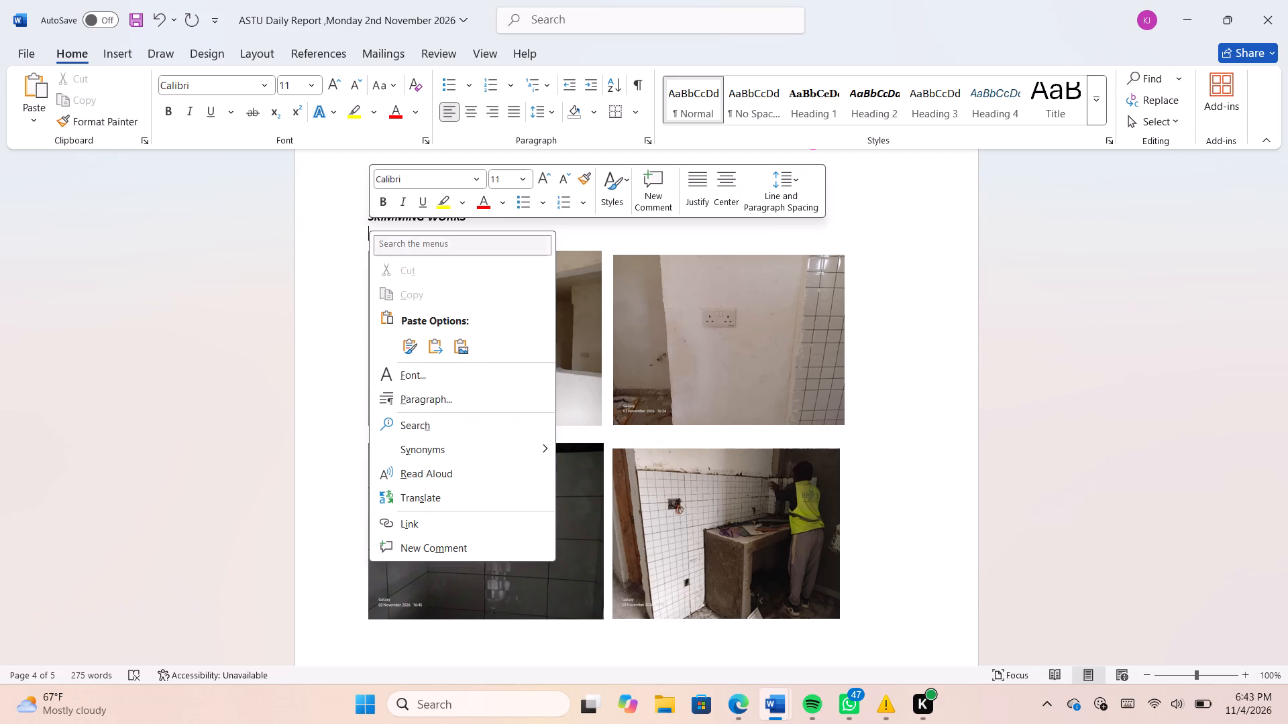
pyautogui.click(458, 345)
# Shrink the pasted window photo under SKIMMING WORKS to about half the text width, keeping its proportions.
pyautogui.scroll(-8, 457, 351)
pyautogui.scroll(2, 465, 338)
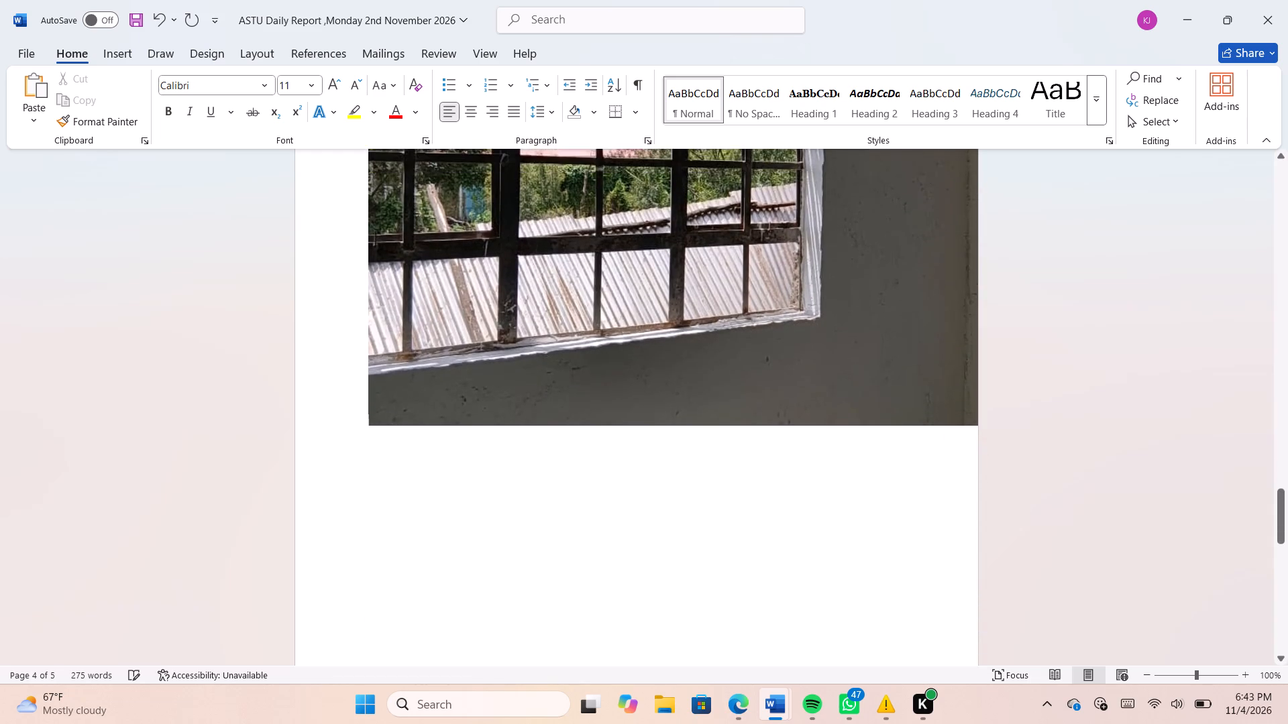
pyautogui.scroll(4, 466, 337)
pyautogui.click(482, 310)
pyautogui.scroll(5, 473, 299)
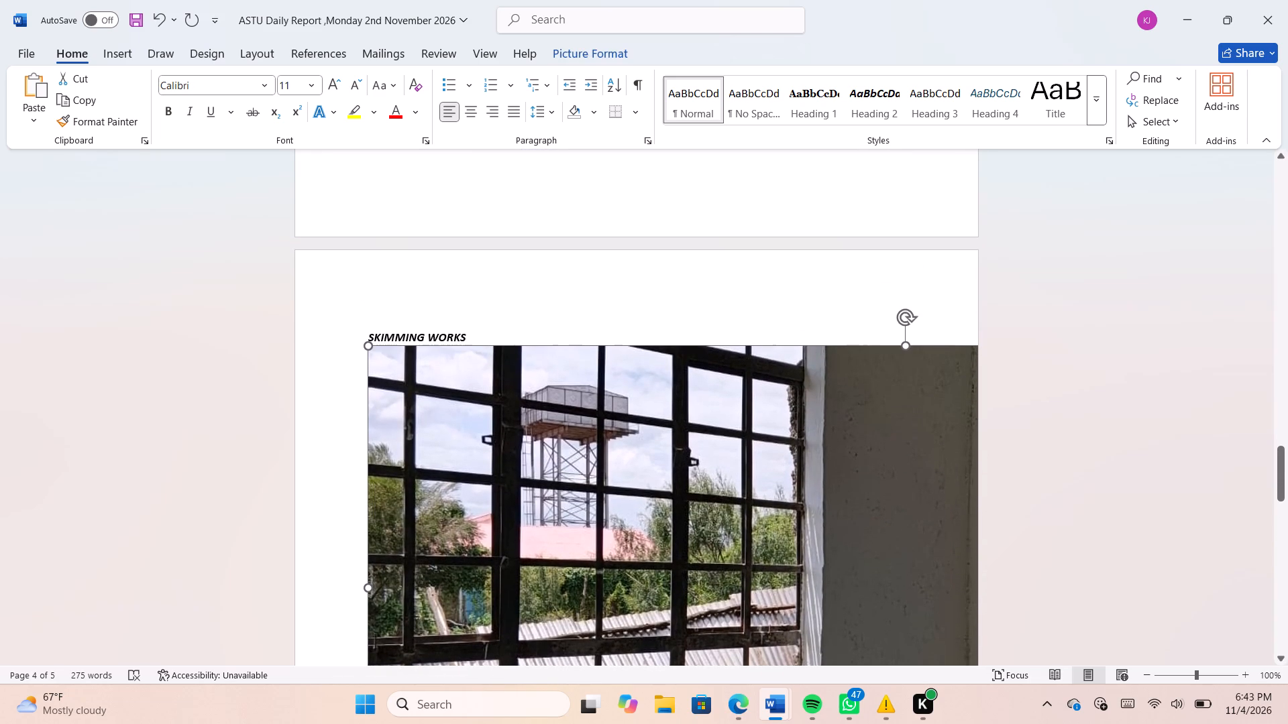
pyautogui.moveTo(372, 344); pyautogui.dragTo(883, 542)
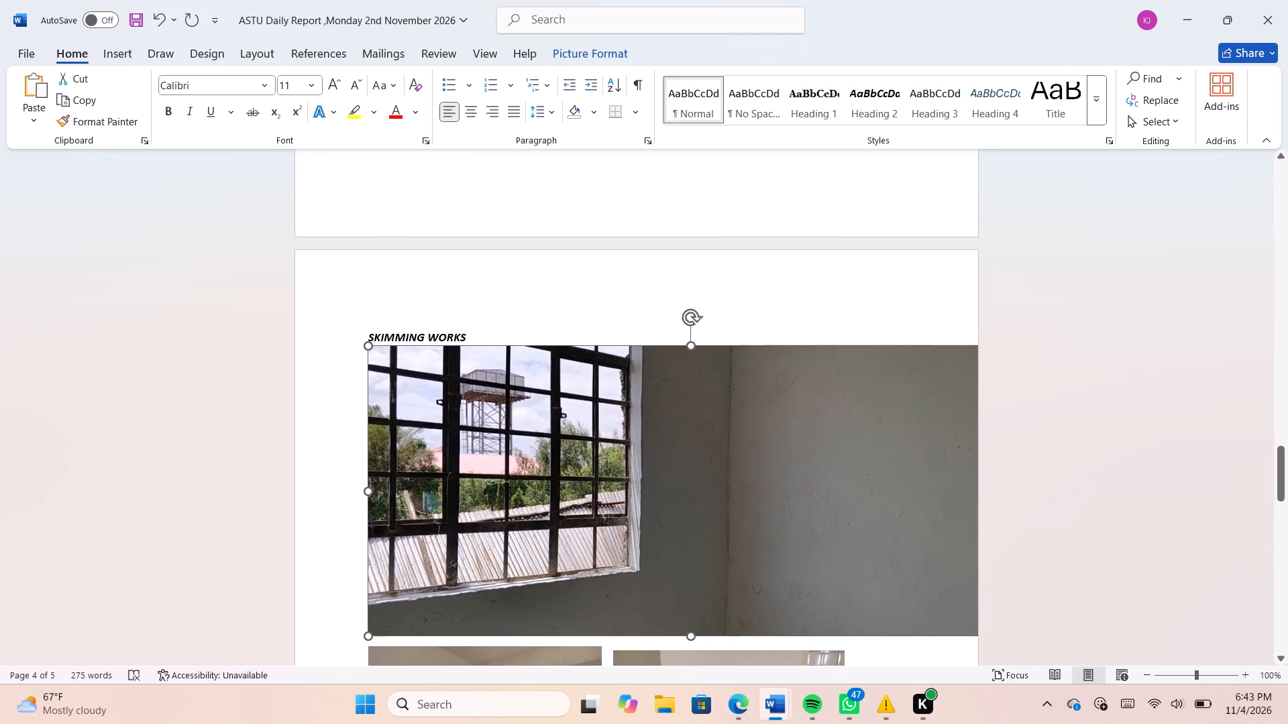
pyautogui.moveTo(883, 542); pyautogui.dragTo(1035, 635)
pyautogui.scroll(3, 569, 428)
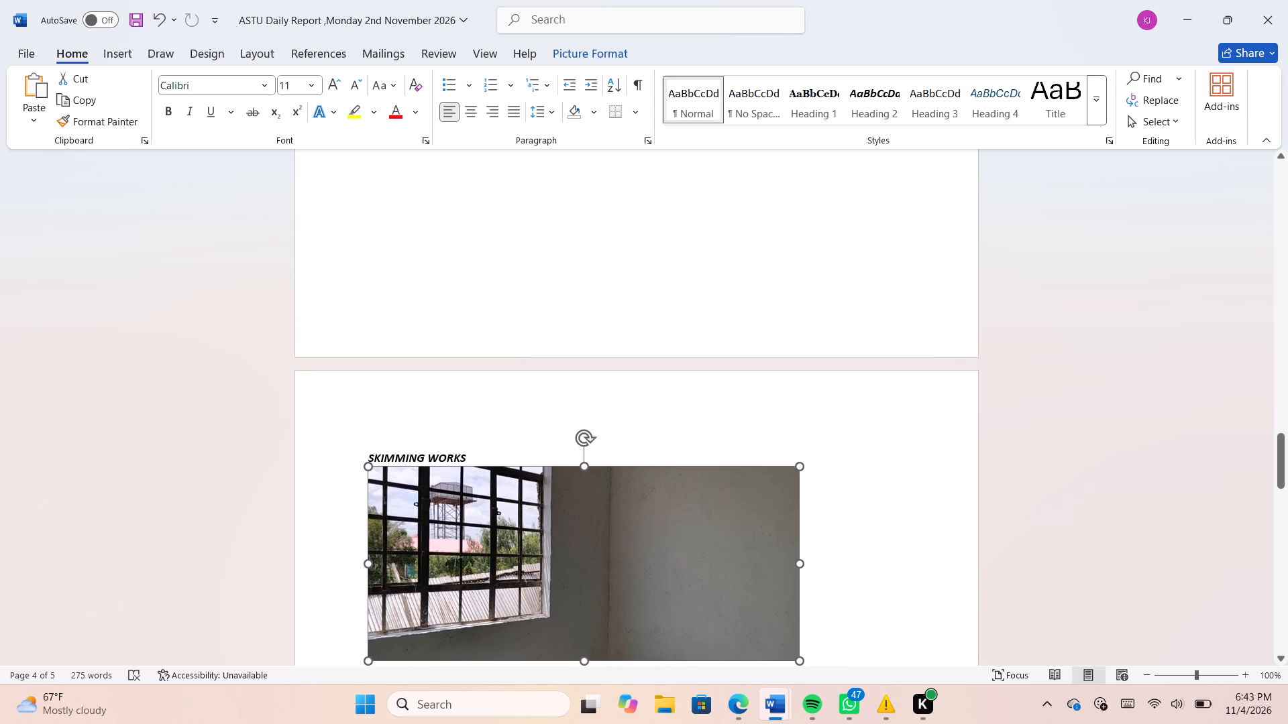
pyautogui.moveTo(369, 467); pyautogui.dragTo(590, 589)
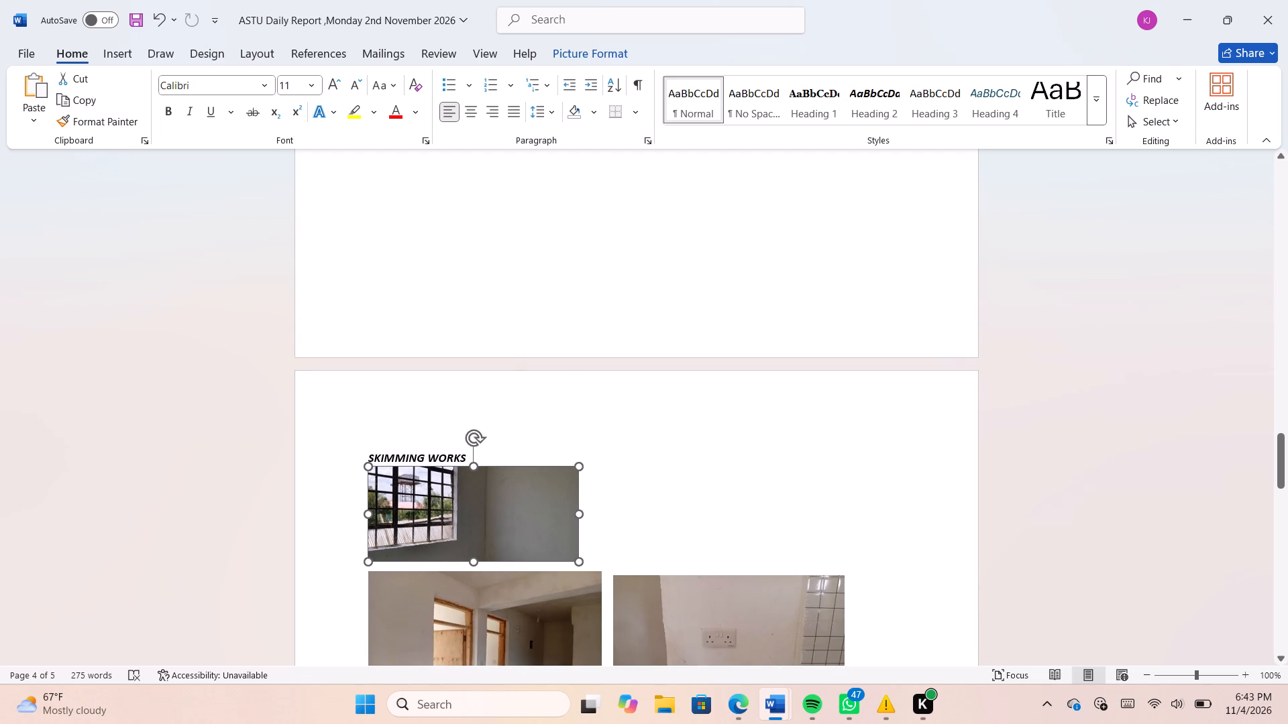
pyautogui.moveTo(590, 589); pyautogui.dragTo(519, 583)
pyautogui.click(662, 579)
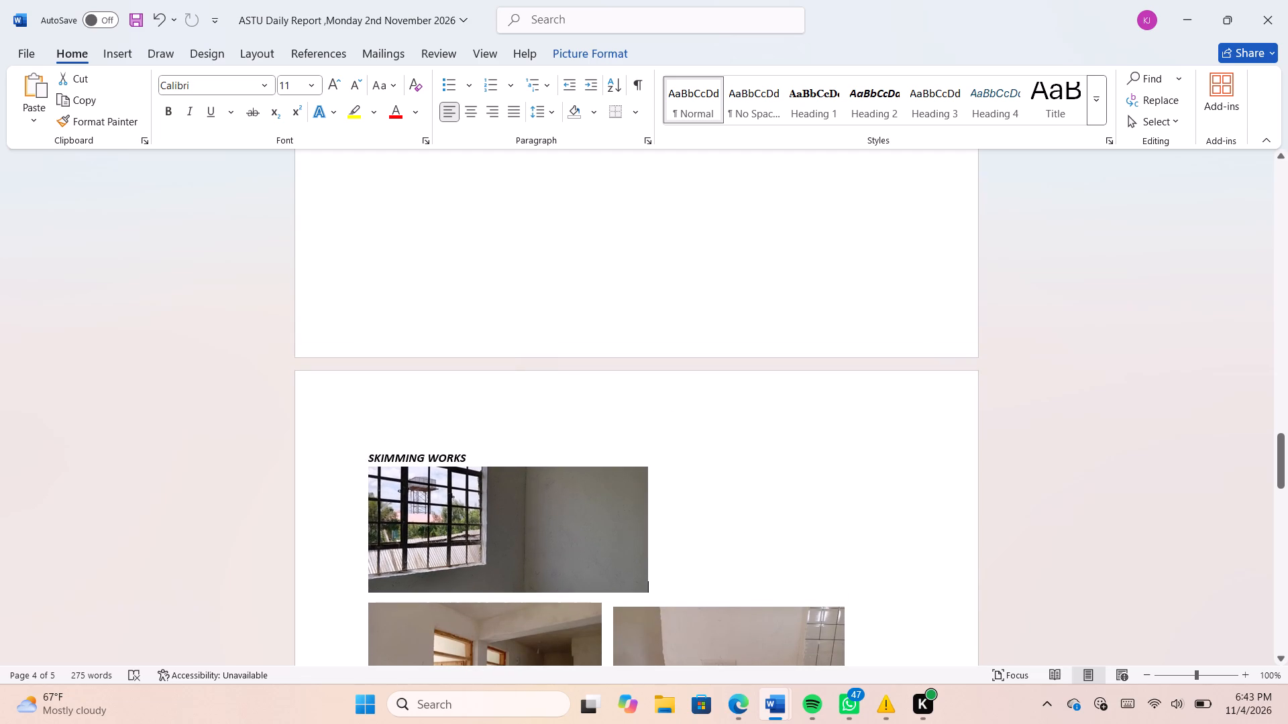
# Narrow the window photo slightly and fine-tune its size to roughly match the width of the doorway photo below it.
pyautogui.scroll(-10, 687, 579)
pyautogui.scroll(4, 595, 376)
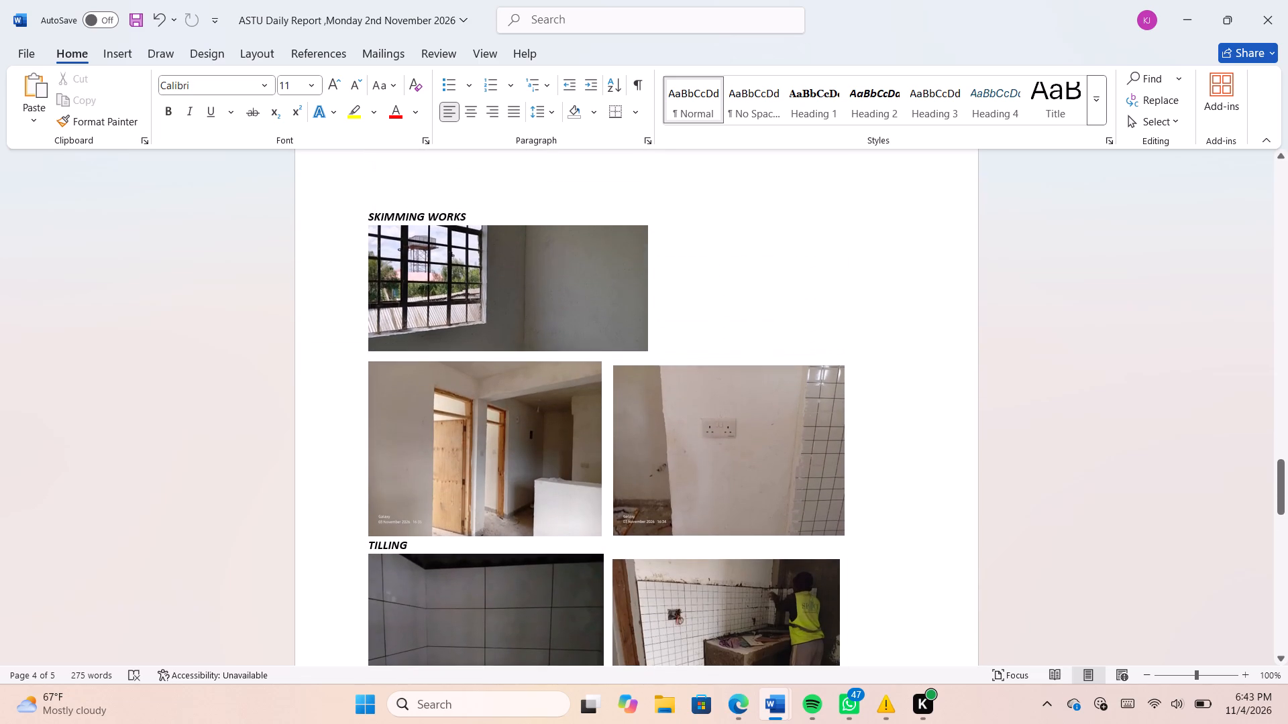
pyautogui.click(580, 301)
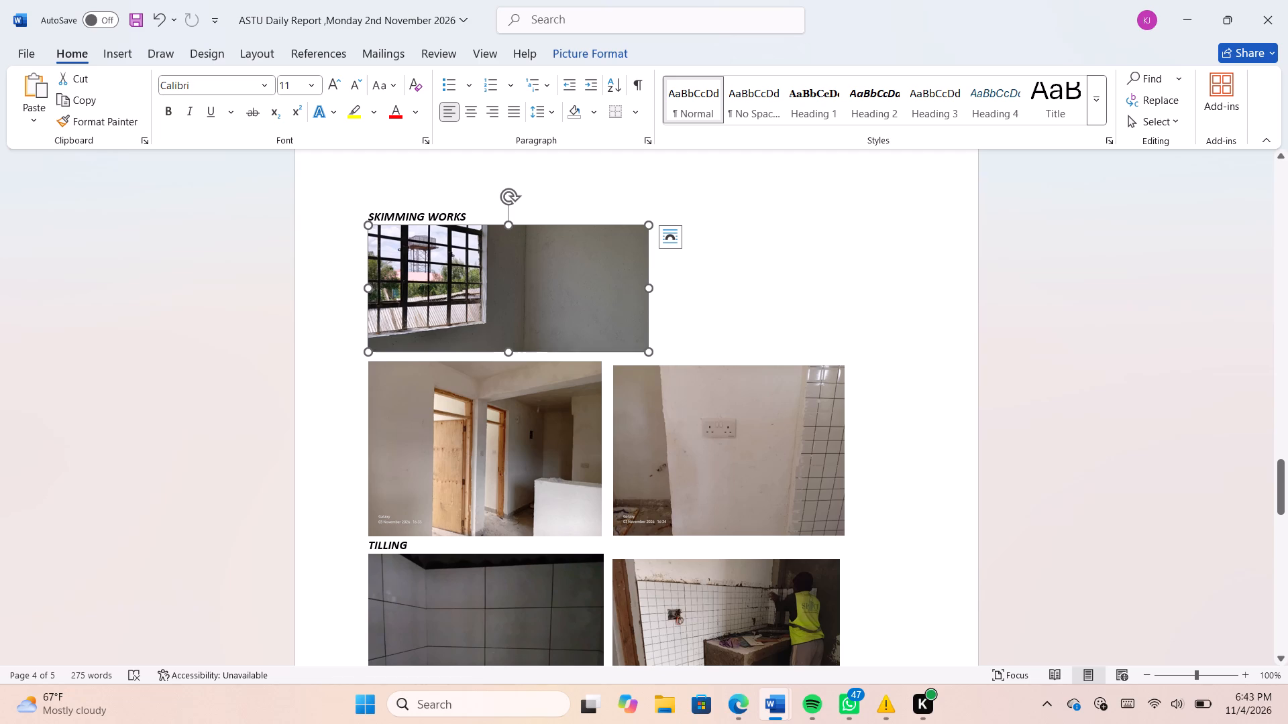
pyautogui.moveTo(650, 292); pyautogui.dragTo(617, 312)
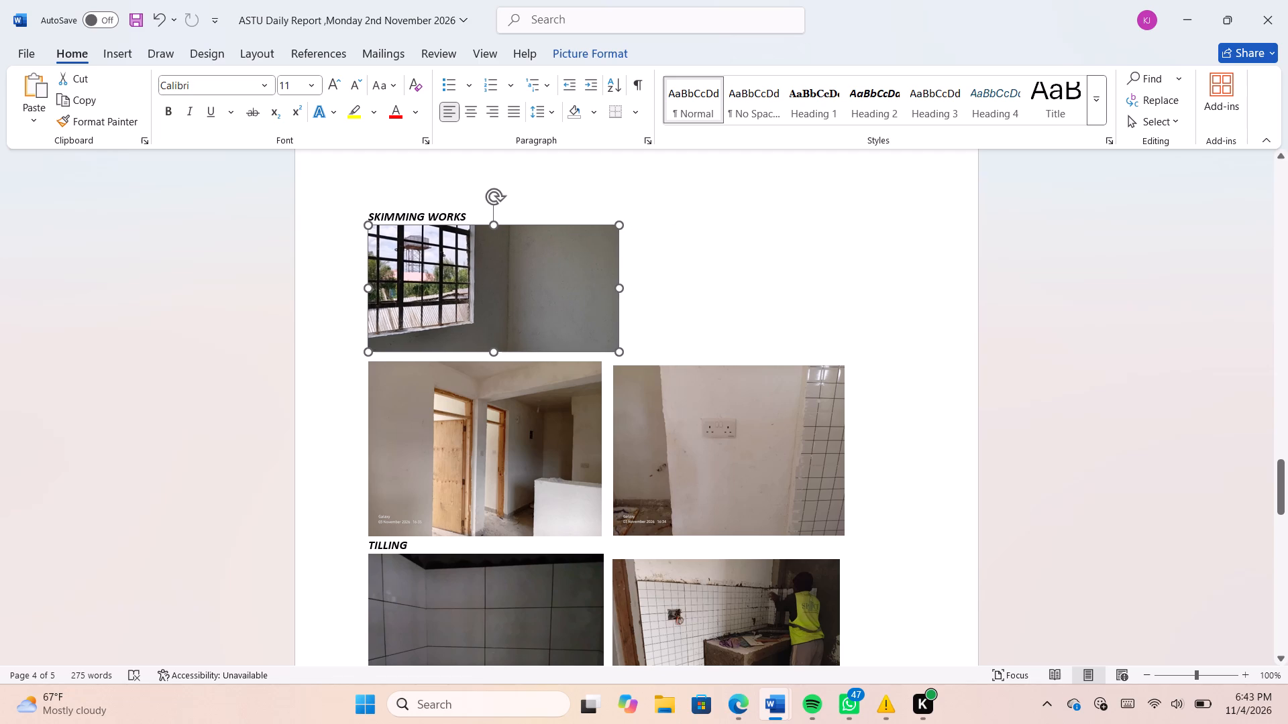
pyautogui.moveTo(617, 312); pyautogui.dragTo(609, 321)
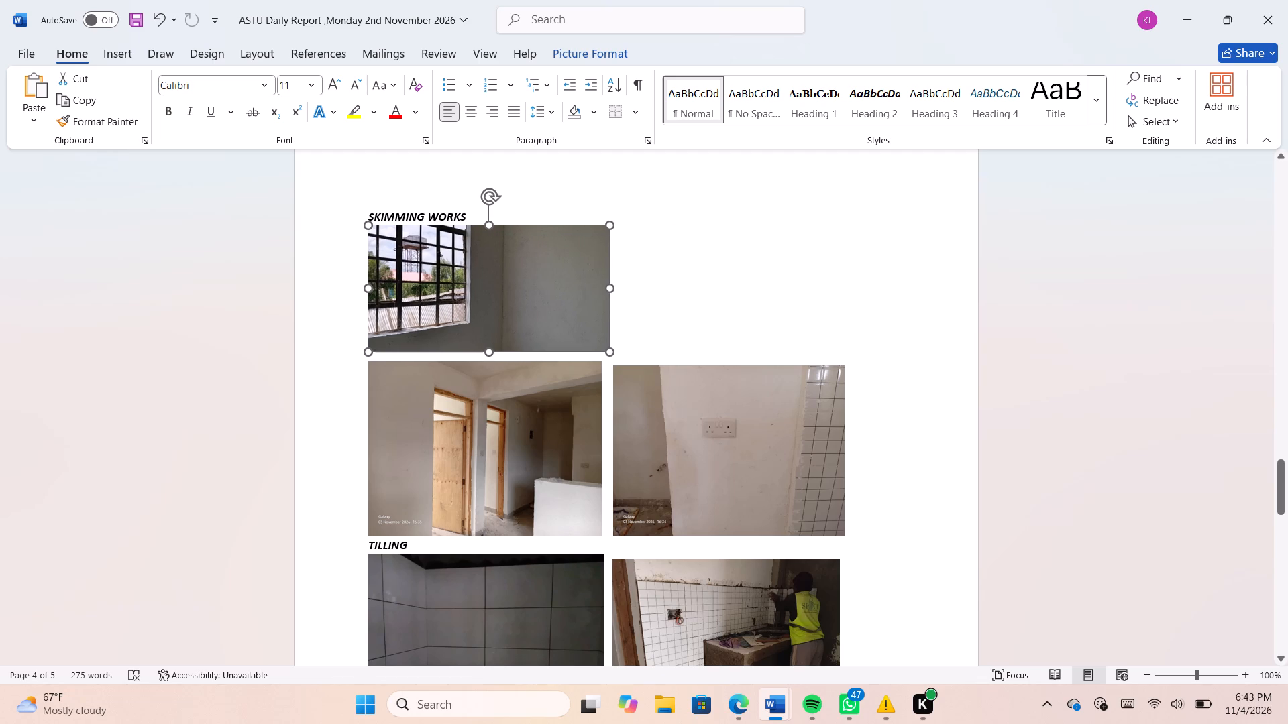
pyautogui.moveTo(613, 350); pyautogui.dragTo(631, 361)
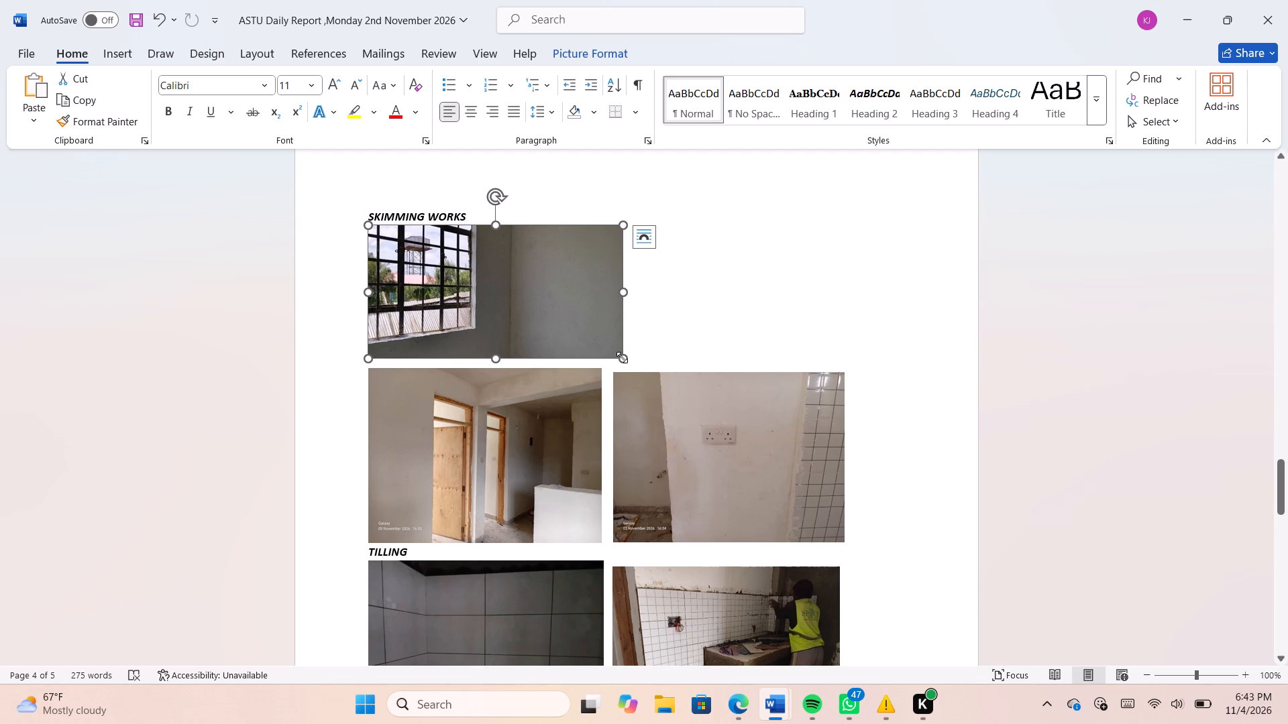
pyautogui.moveTo(622, 357); pyautogui.dragTo(596, 345)
# Insert four spaces after the window photo on the same line as a gap for a second photo.
pyautogui.click(611, 345)
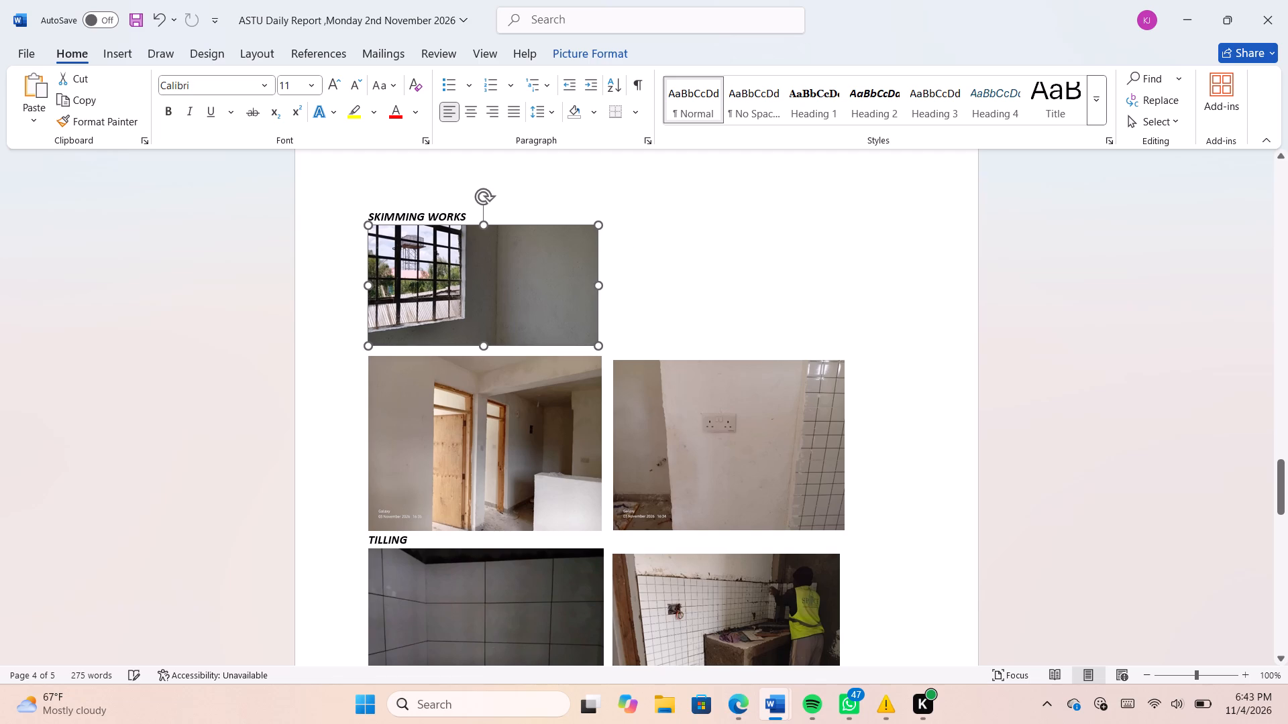
pyautogui.press('space')
pyautogui.press('space')
pyautogui.press('space')
pyautogui.press('space')
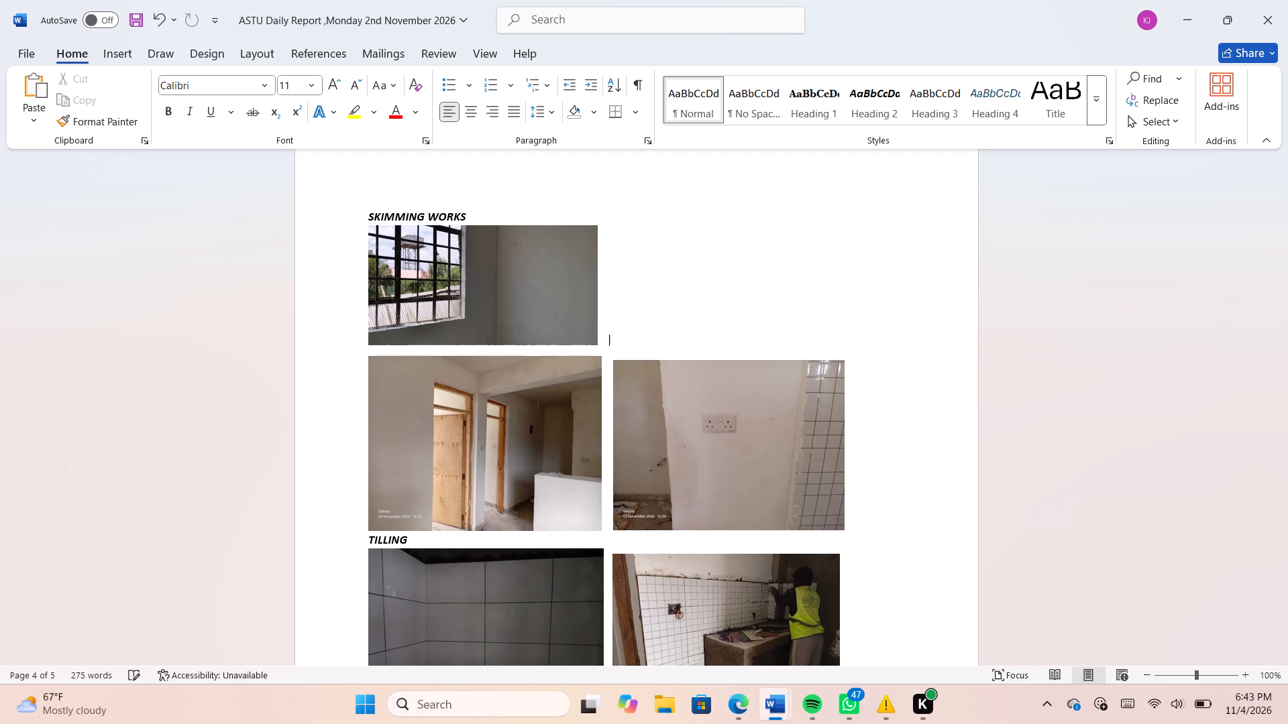
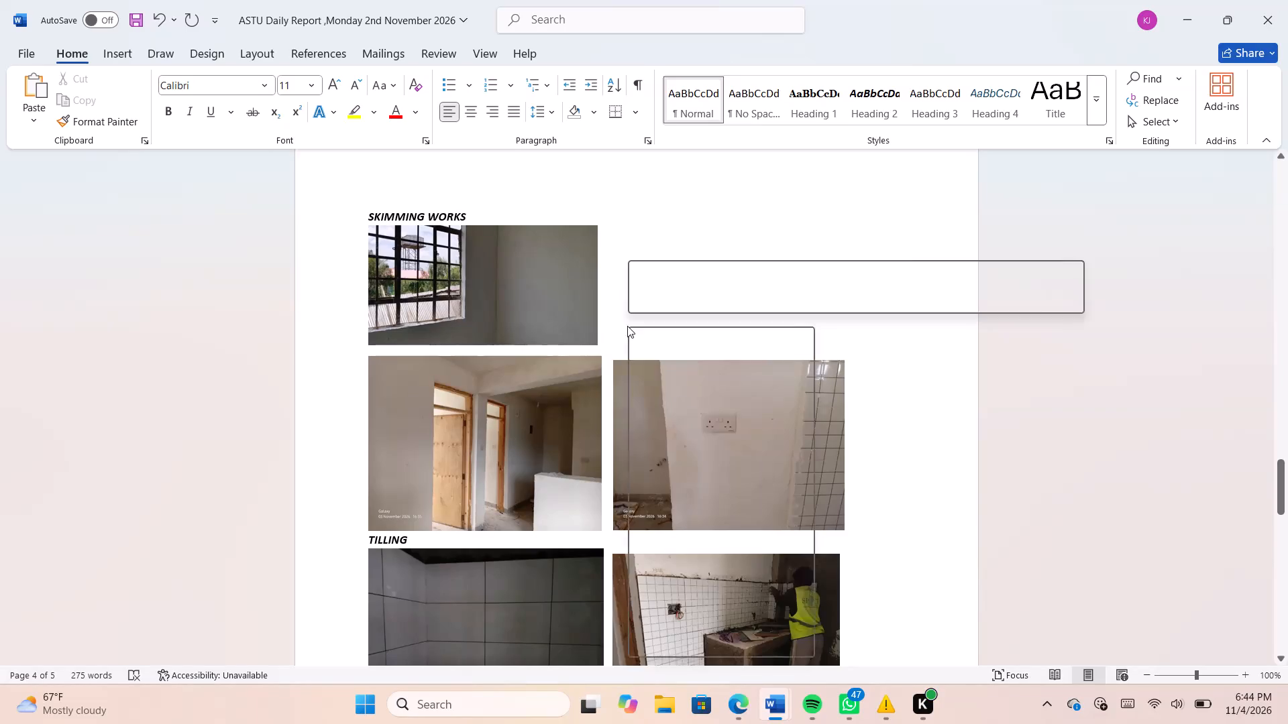
# Paste the copied photo of the wall with the half-open door after the window photo under SKIMMING WORKS.
pyautogui.click(724, 441)
# Shrink the pasted door photo proportionally until it sits beside the window photo at about the same height.
pyautogui.scroll(-5, 668, 408)
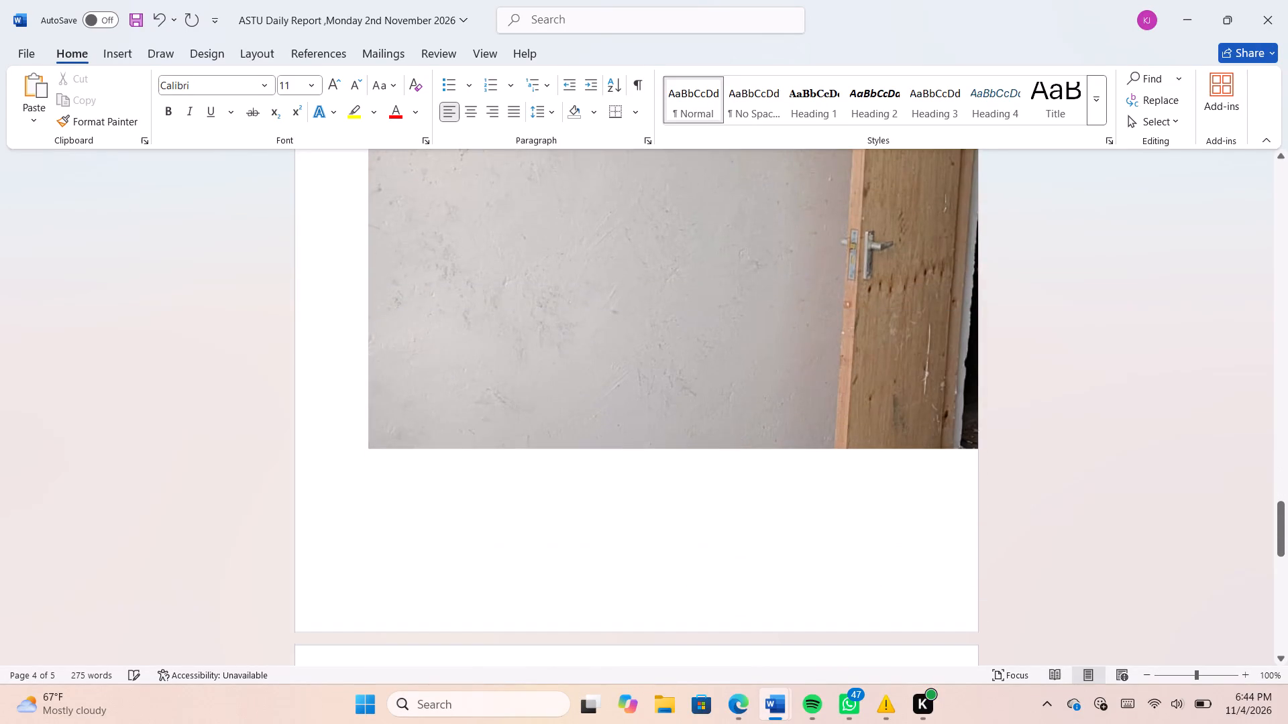
pyautogui.scroll(10, 647, 420)
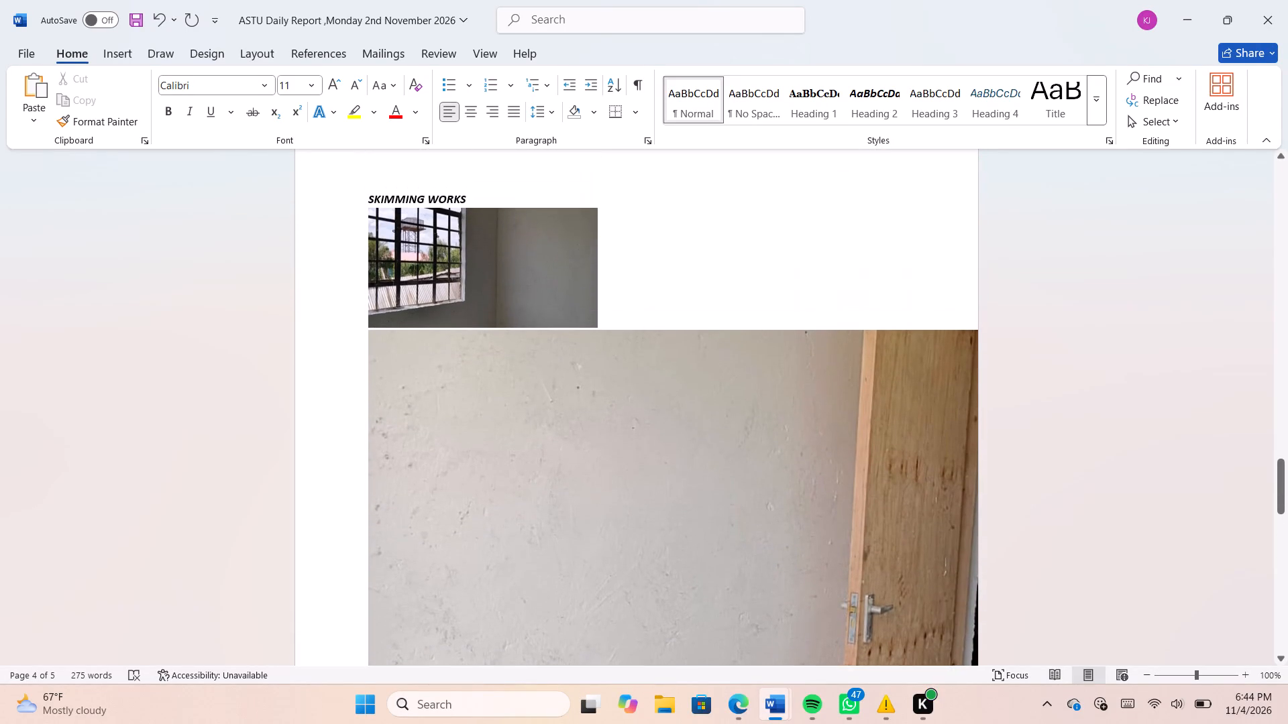
pyautogui.click(472, 445)
pyautogui.moveTo(367, 361); pyautogui.dragTo(479, 441)
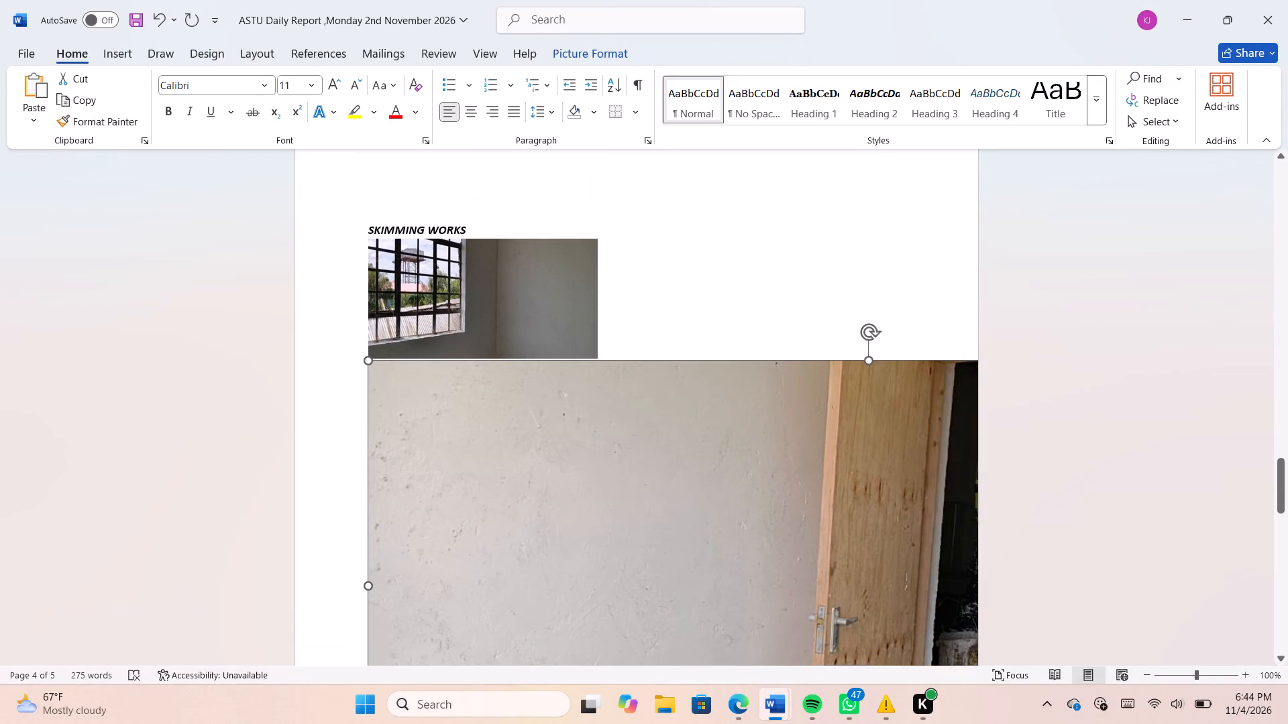
pyautogui.moveTo(479, 441); pyautogui.dragTo(802, 549)
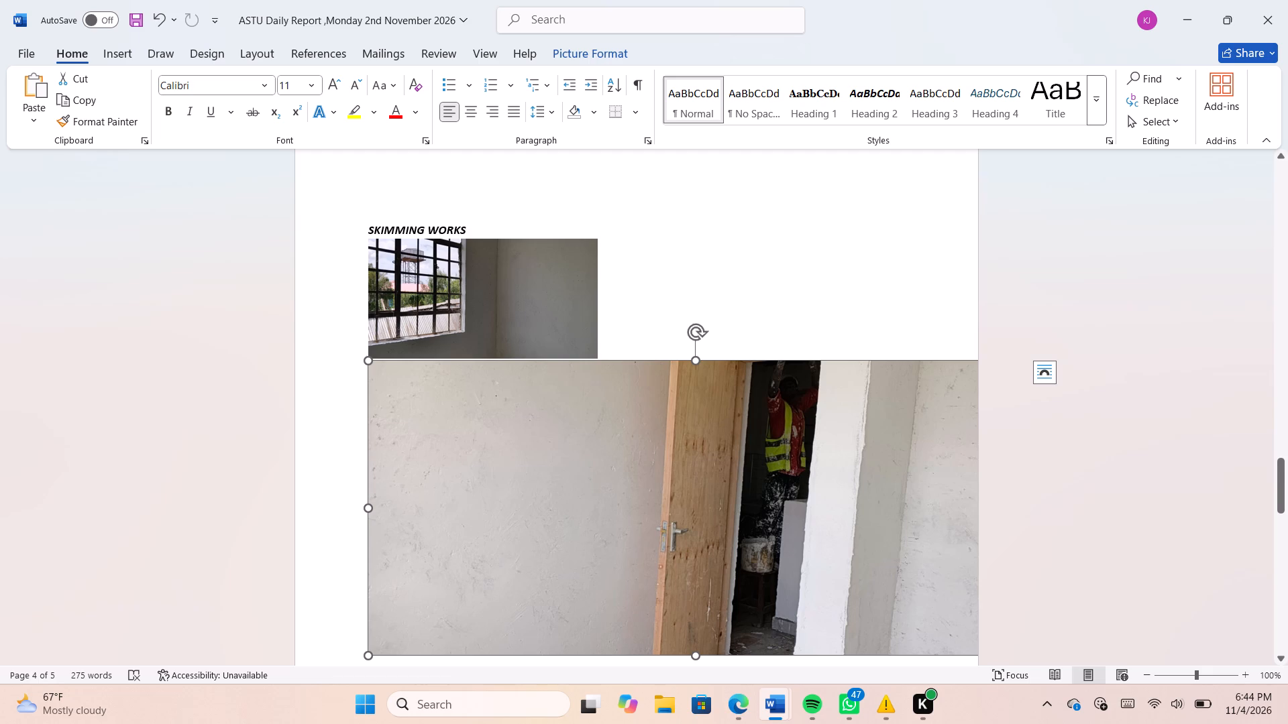
pyautogui.moveTo(369, 361); pyautogui.dragTo(682, 527)
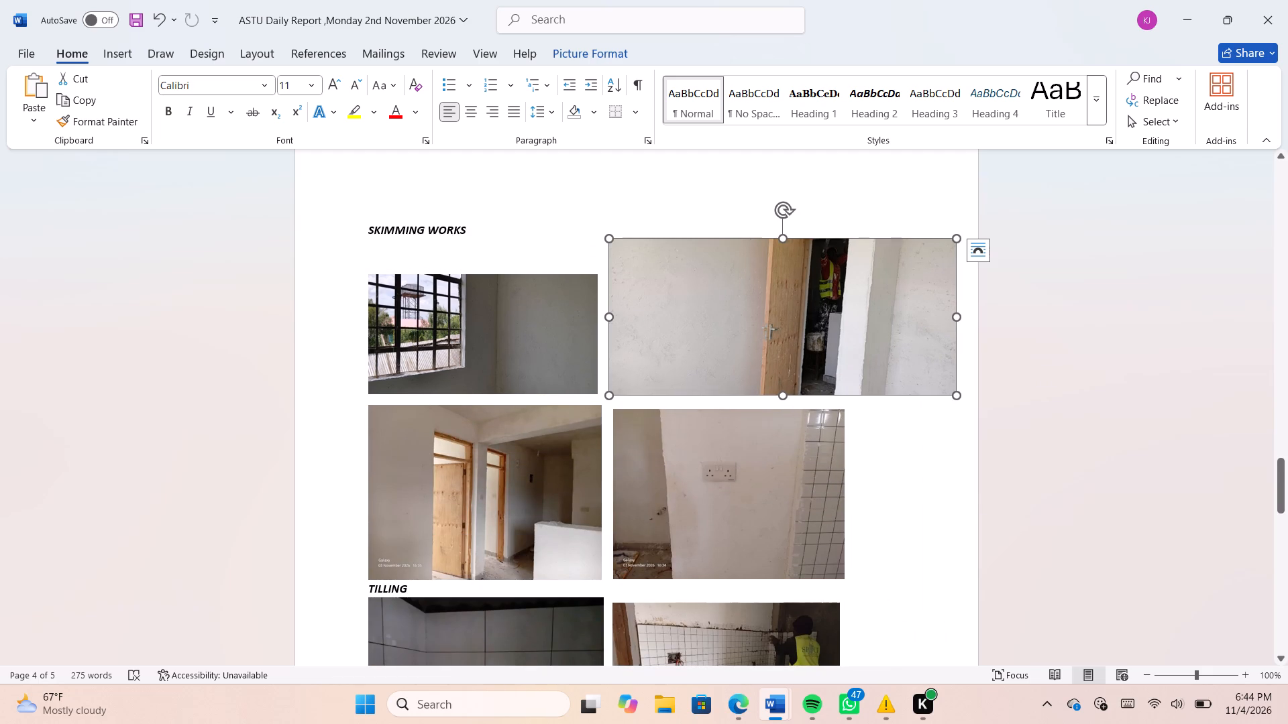
pyautogui.moveTo(611, 237); pyautogui.dragTo(611, 239)
pyautogui.moveTo(611, 239); pyautogui.dragTo(684, 293)
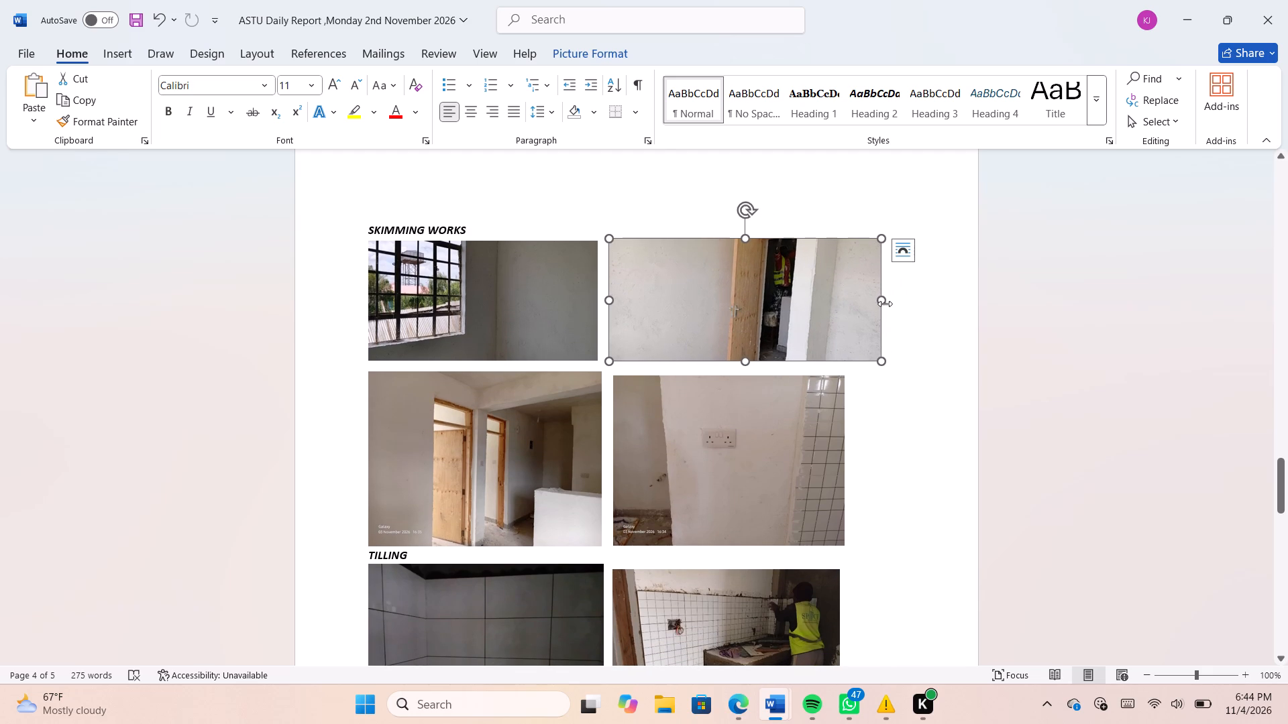
# Narrow the door photo slightly so its width is close to that of the socket photo below it.
pyautogui.moveTo(884, 303); pyautogui.dragTo(867, 316)
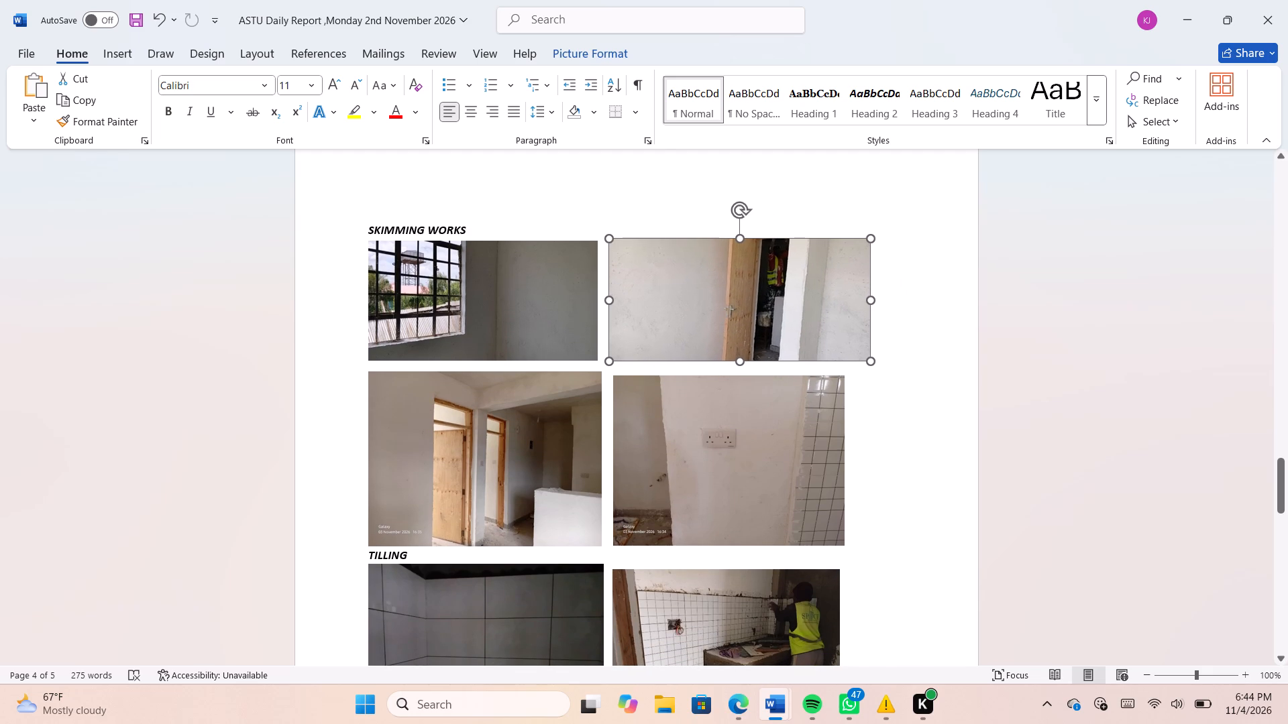
pyautogui.moveTo(867, 316); pyautogui.dragTo(858, 327)
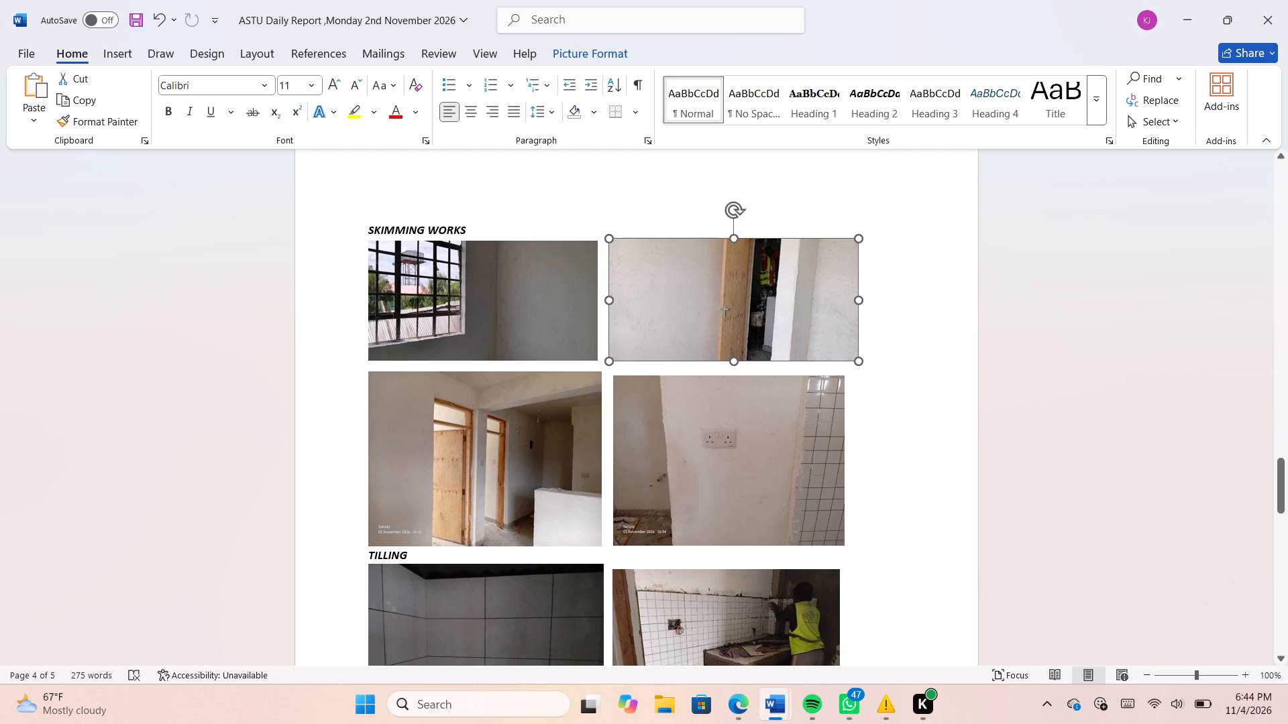
pyautogui.moveTo(858, 327); pyautogui.dragTo(855, 333)
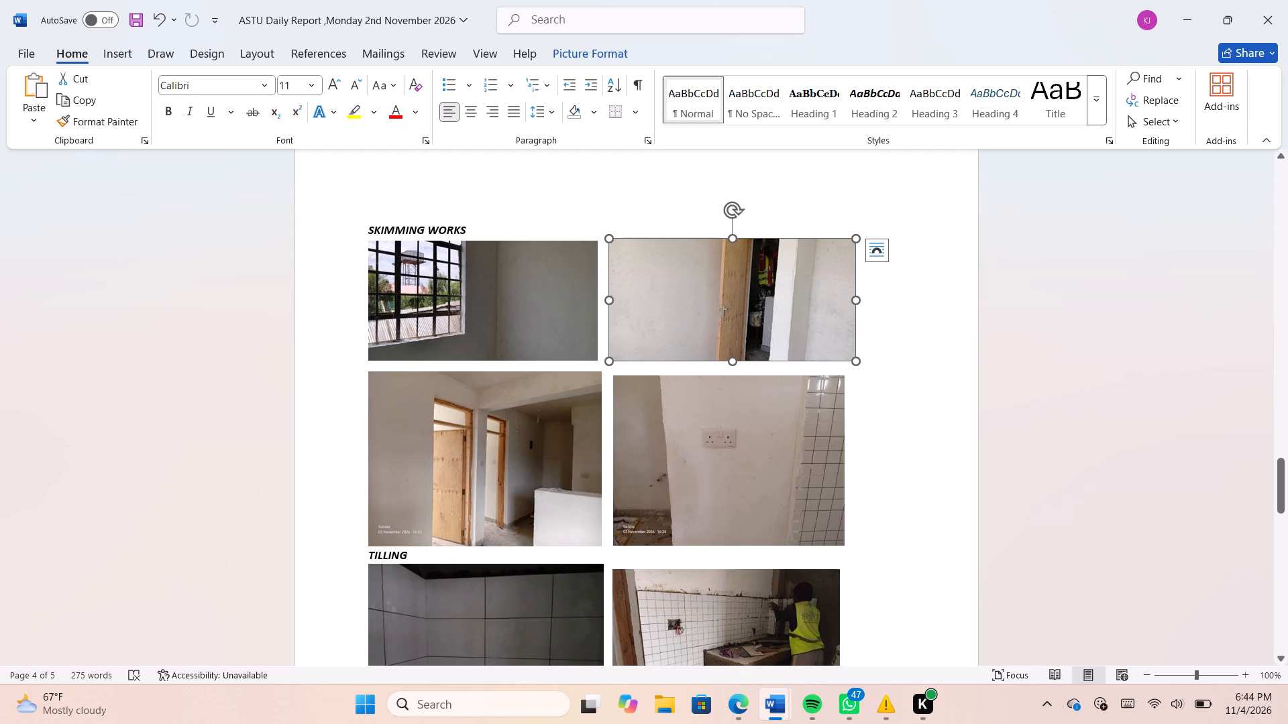
# Examine the photo layout under the SKIMMING WORKS and TILLING headings.
pyautogui.scroll(-10, 614, 384)
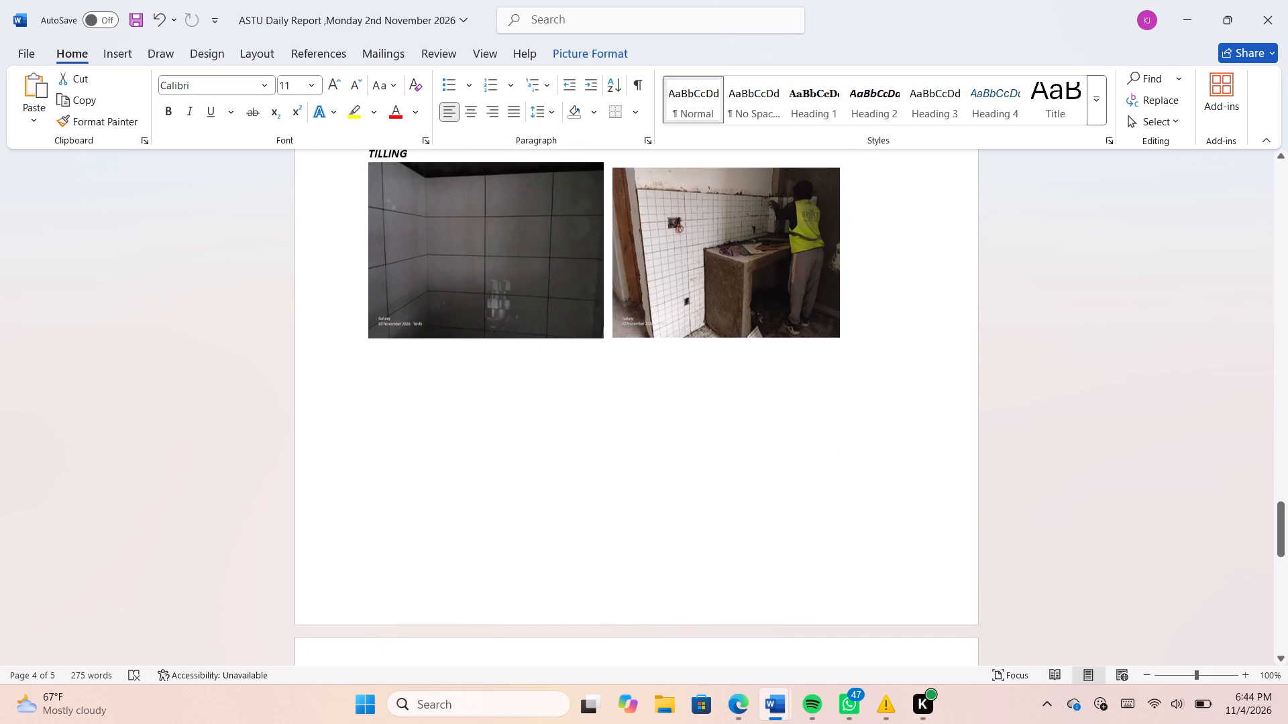
pyautogui.scroll(8, 612, 385)
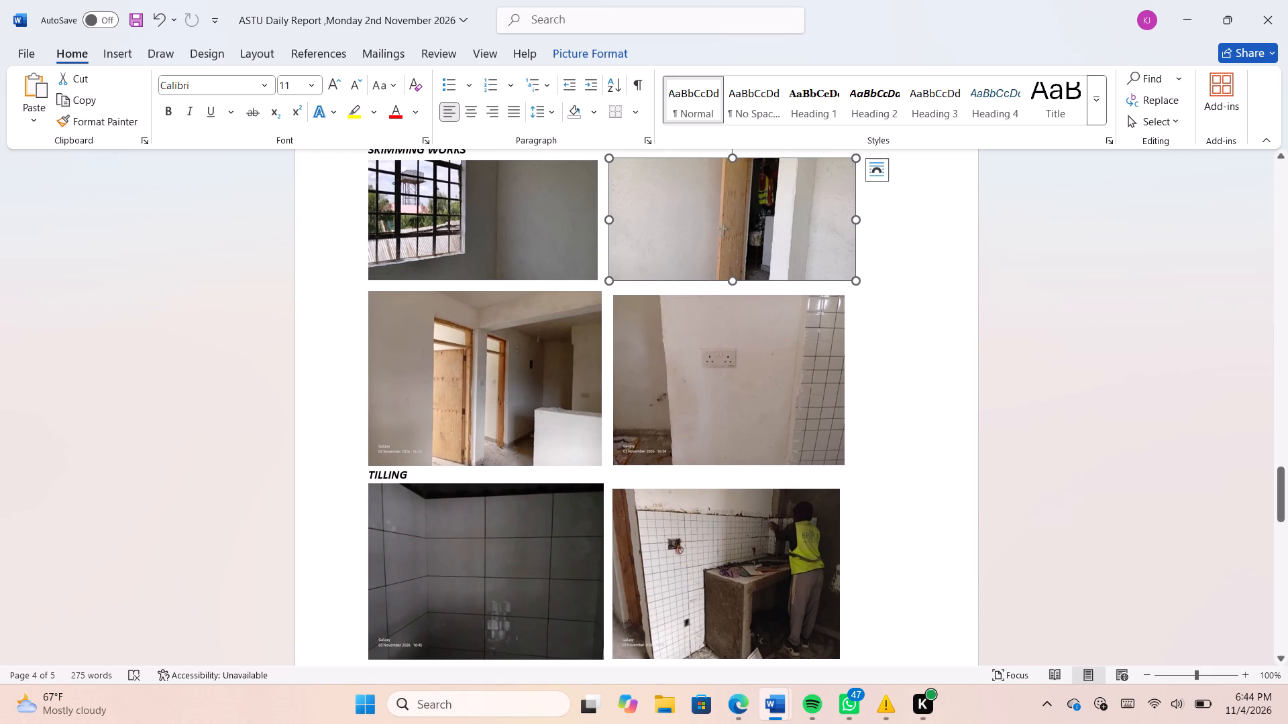
pyautogui.scroll(3, 610, 381)
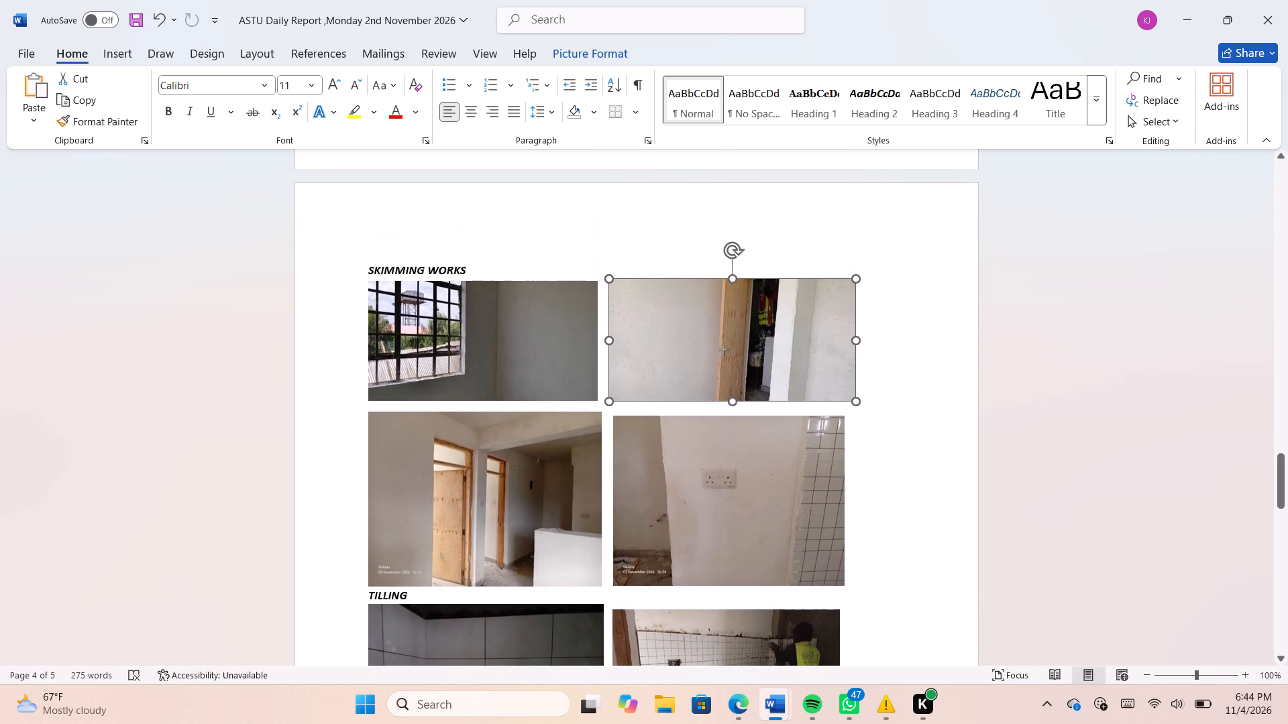
pyautogui.scroll(1, 610, 381)
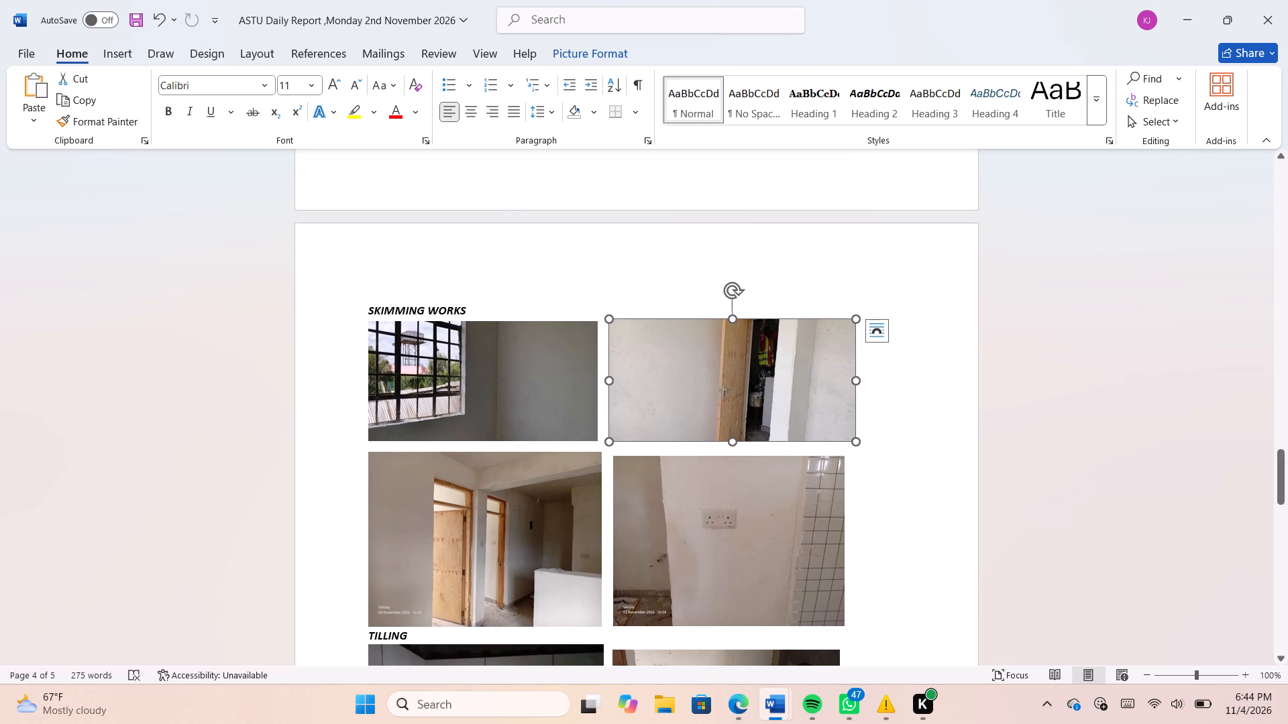
pyautogui.click(504, 304)
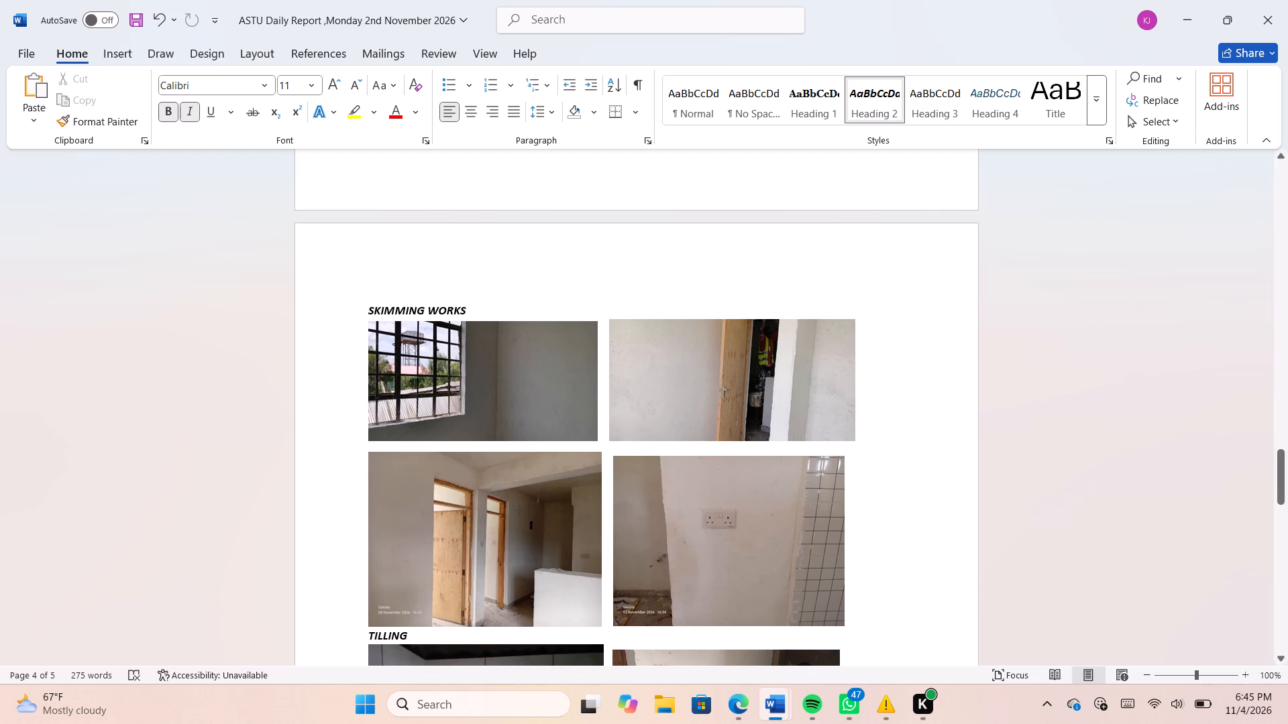
pyautogui.scroll(-2, 528, 520)
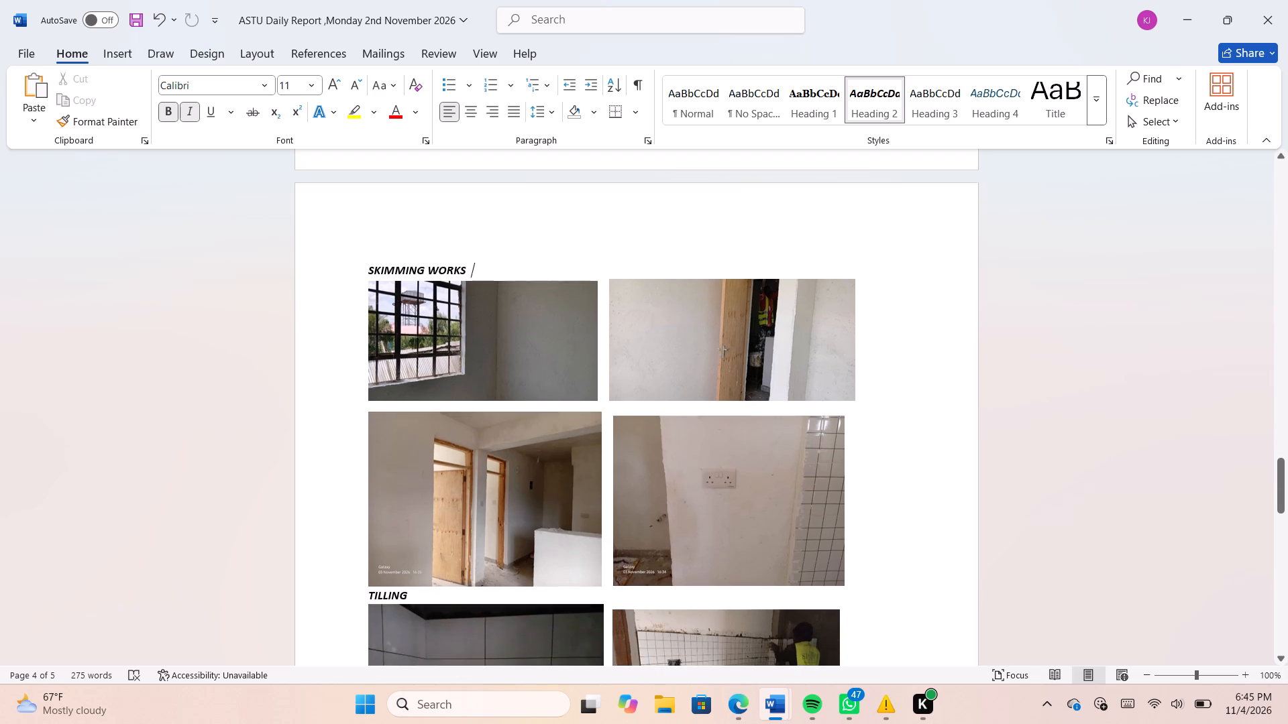
pyautogui.scroll(-4, 530, 513)
pyautogui.scroll(3, 531, 513)
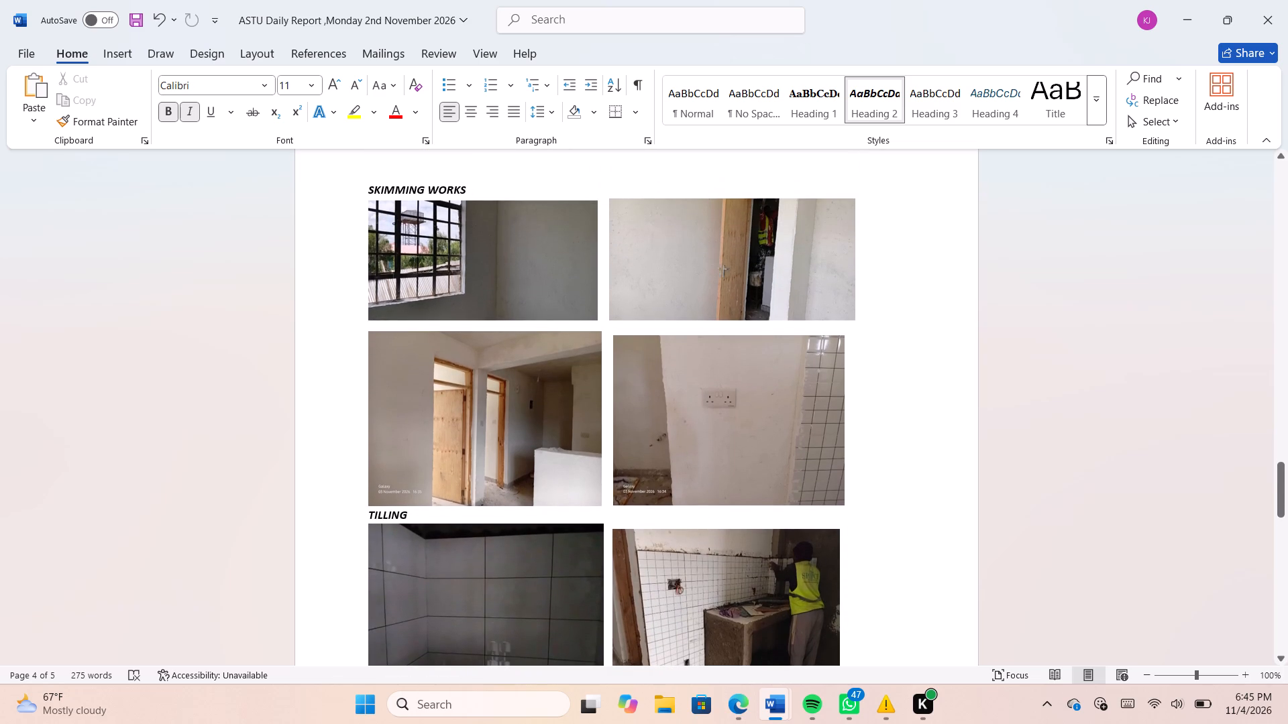
pyautogui.scroll(7, 537, 505)
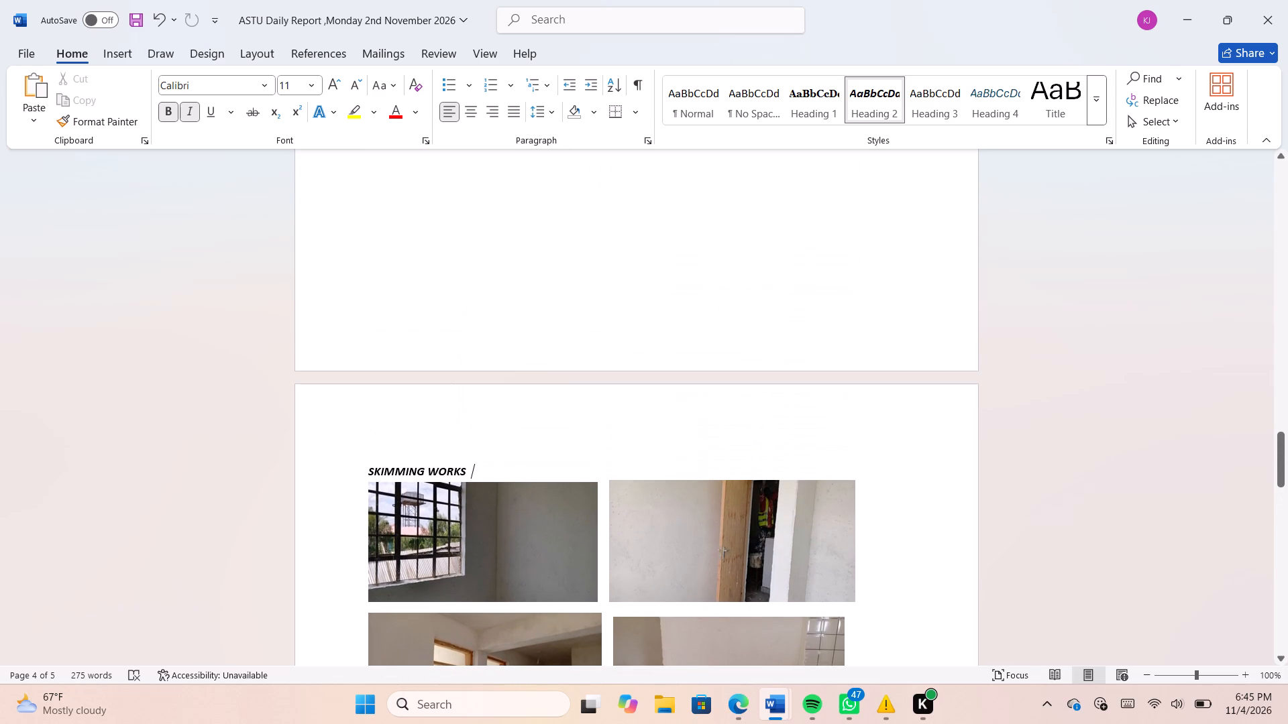
pyautogui.click(468, 468)
pyautogui.scroll(-5, 466, 499)
pyautogui.scroll(1, 465, 502)
pyautogui.scroll(-3, 466, 496)
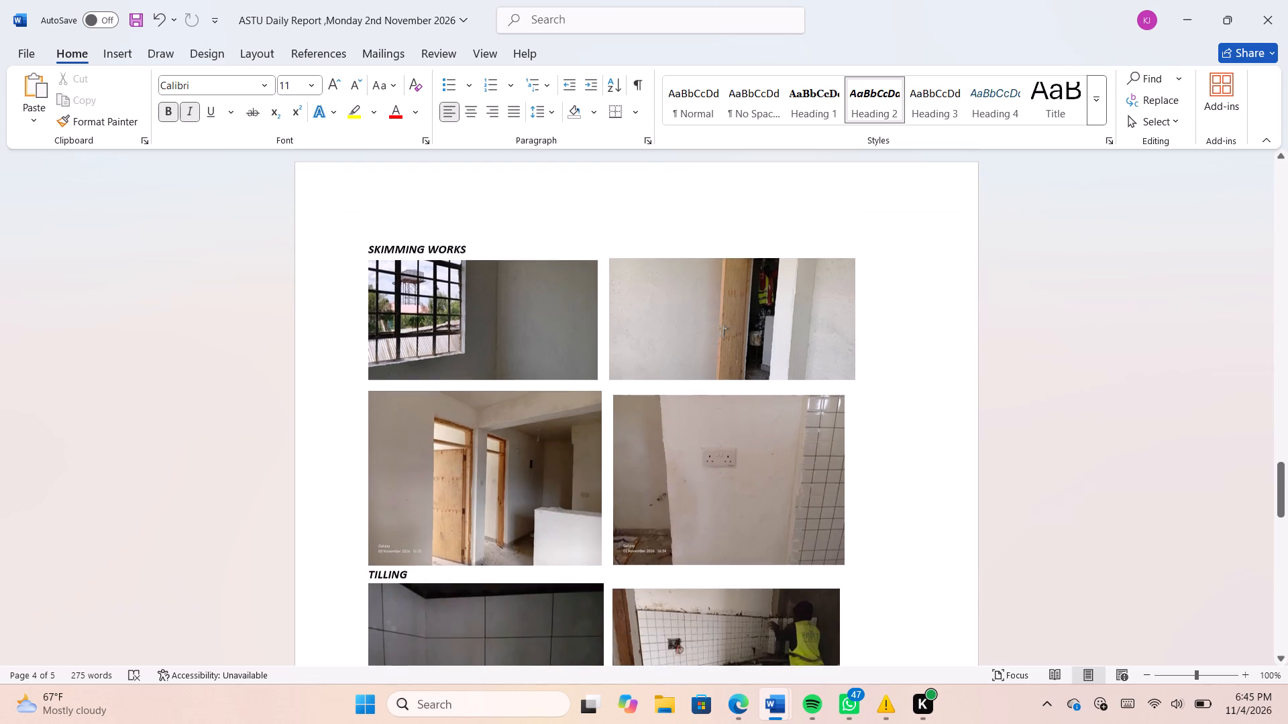
pyautogui.scroll(-5, 466, 496)
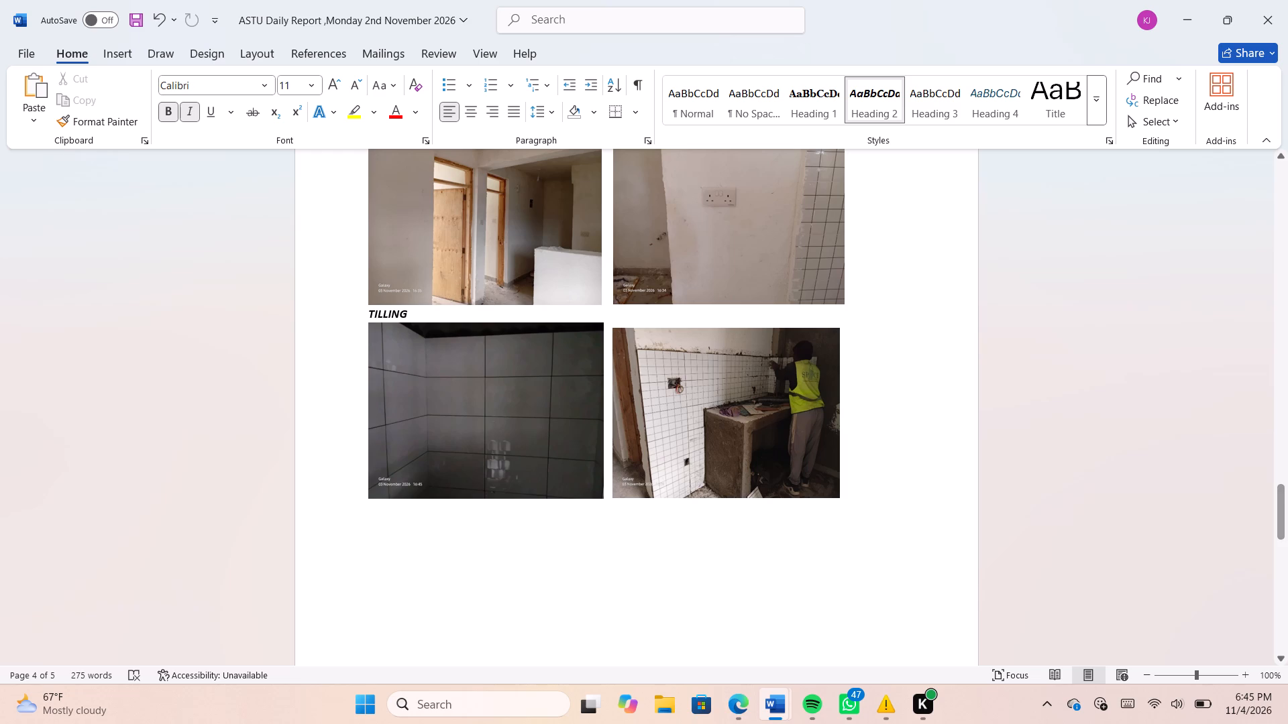
# Set the percentage progress below the first page's table to 70.15%.
pyautogui.scroll(2, 431, 484)
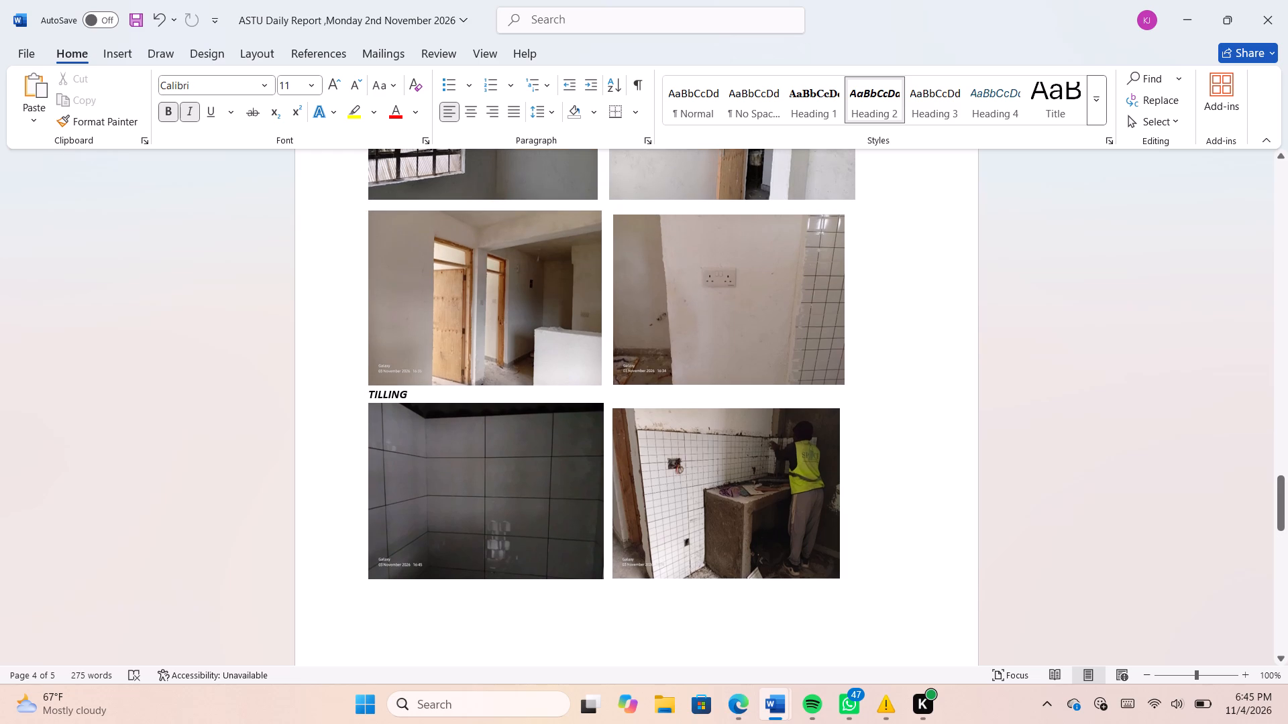
pyautogui.scroll(10, 438, 473)
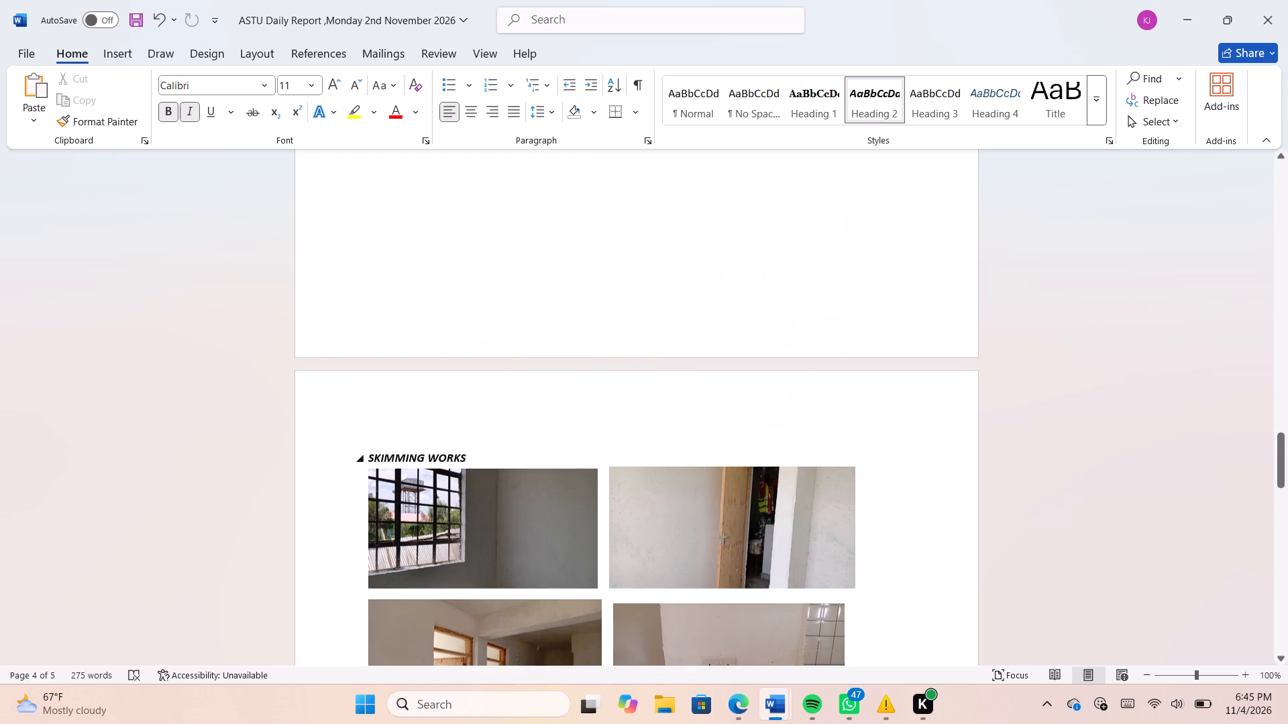
pyautogui.scroll(13, 440, 468)
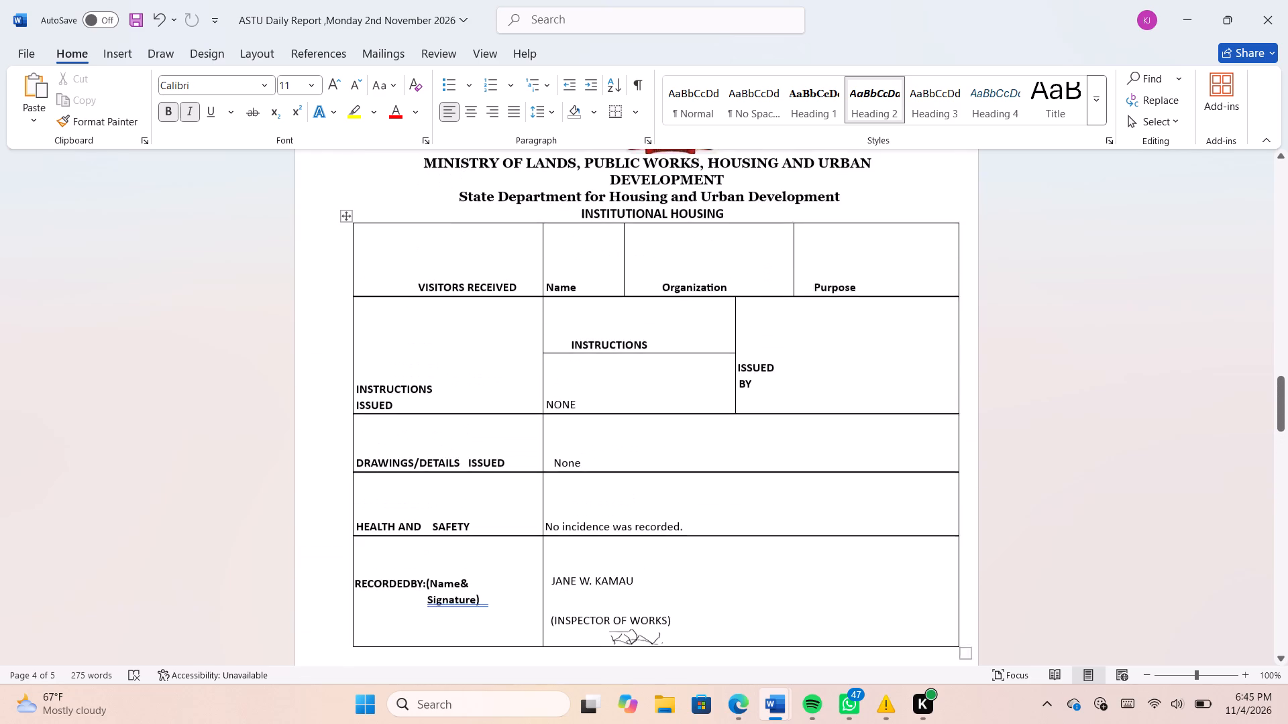
pyautogui.scroll(12, 440, 469)
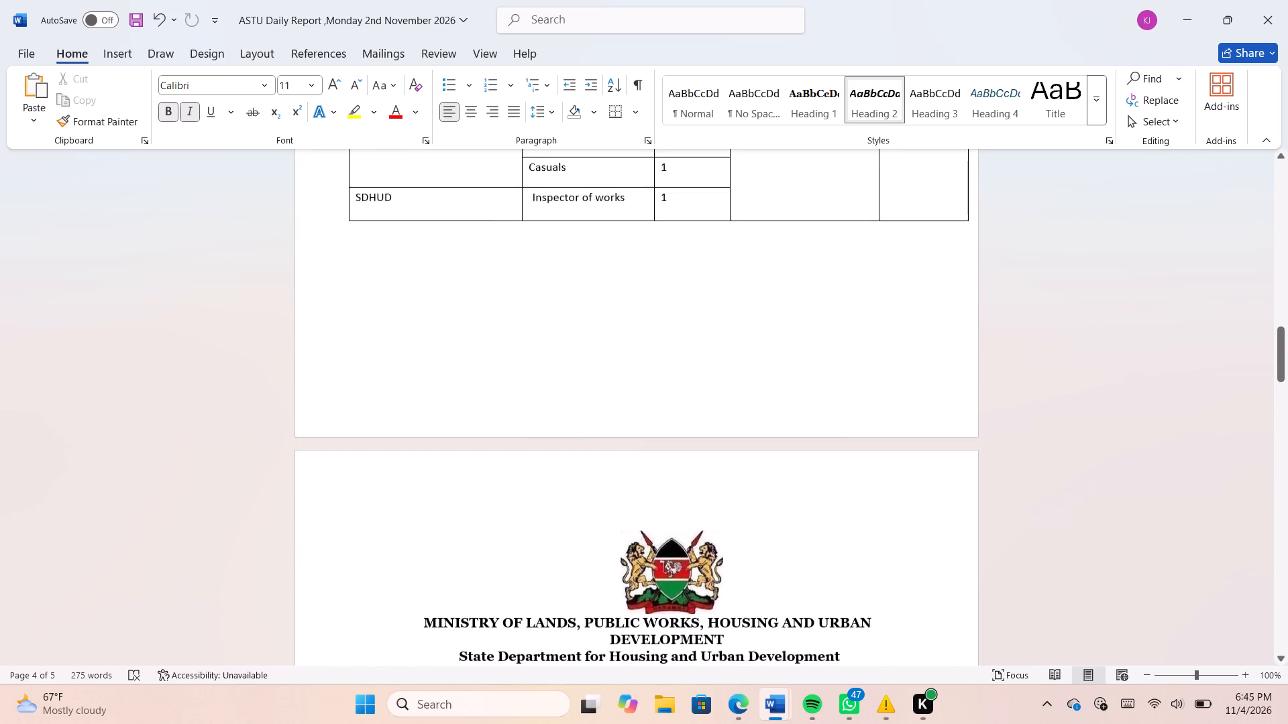
pyautogui.scroll(15, 440, 469)
pyautogui.scroll(8, 440, 468)
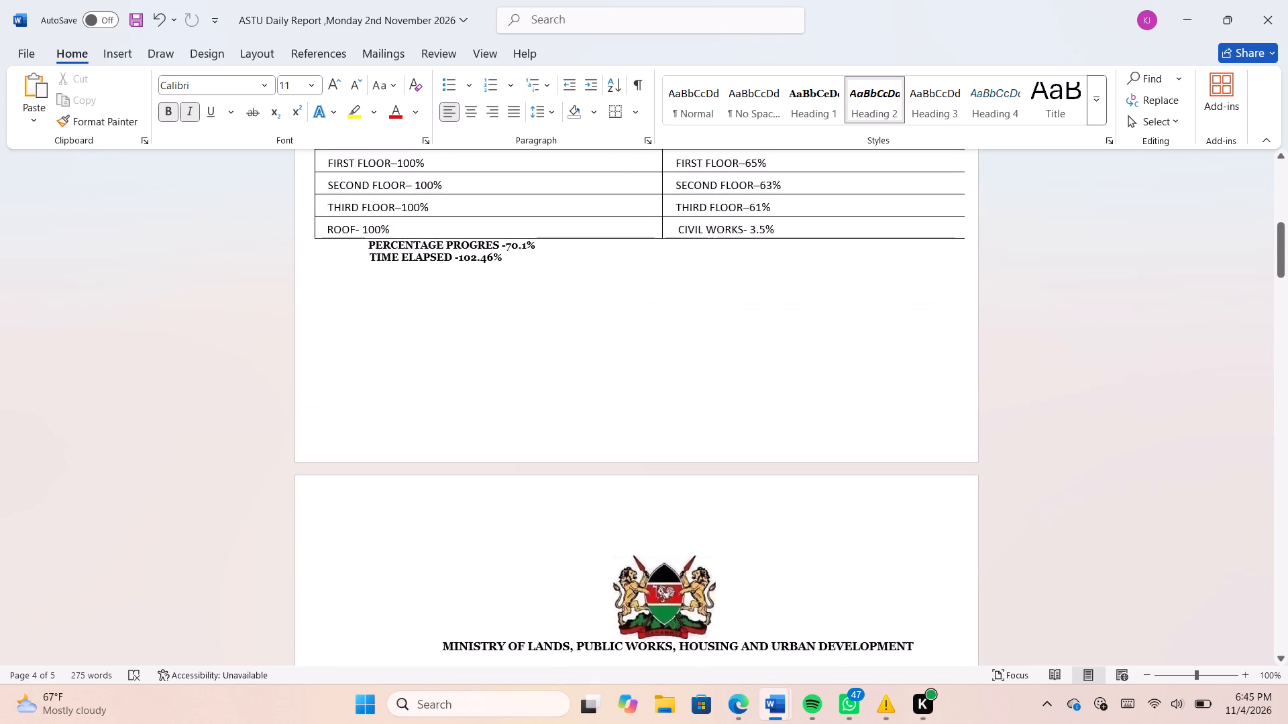
pyautogui.scroll(1, 440, 468)
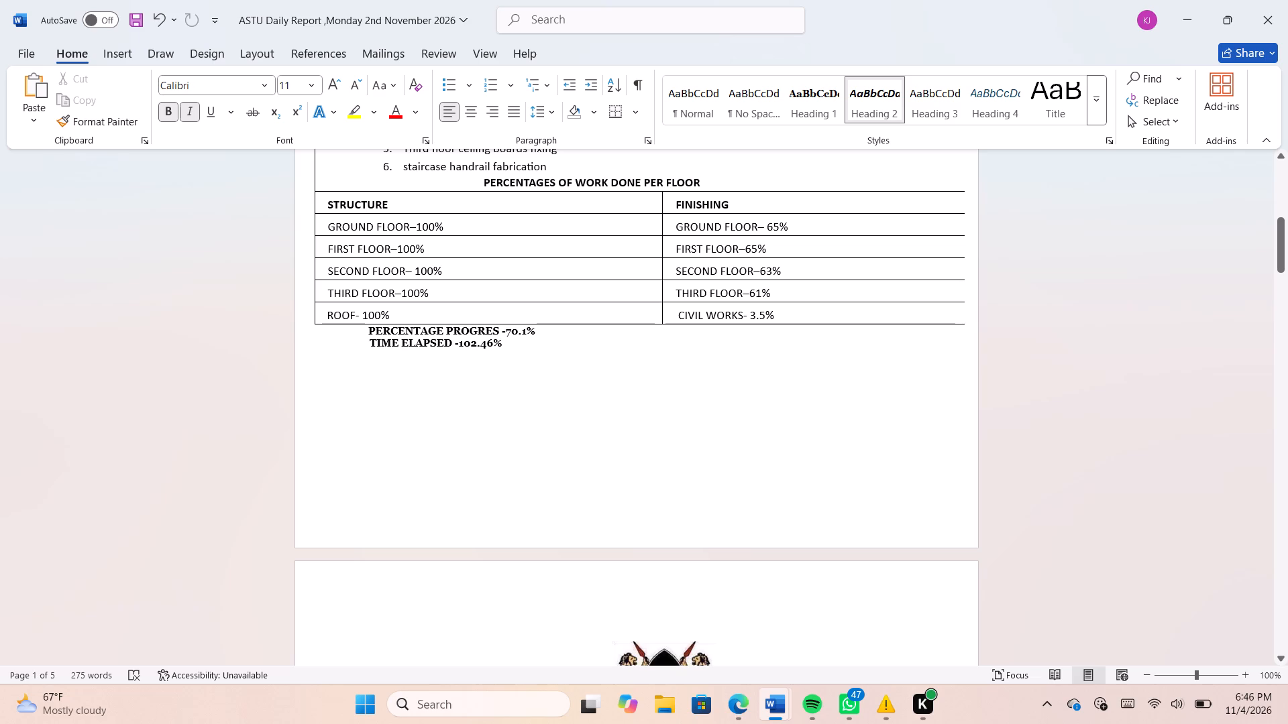
pyautogui.click(524, 331)
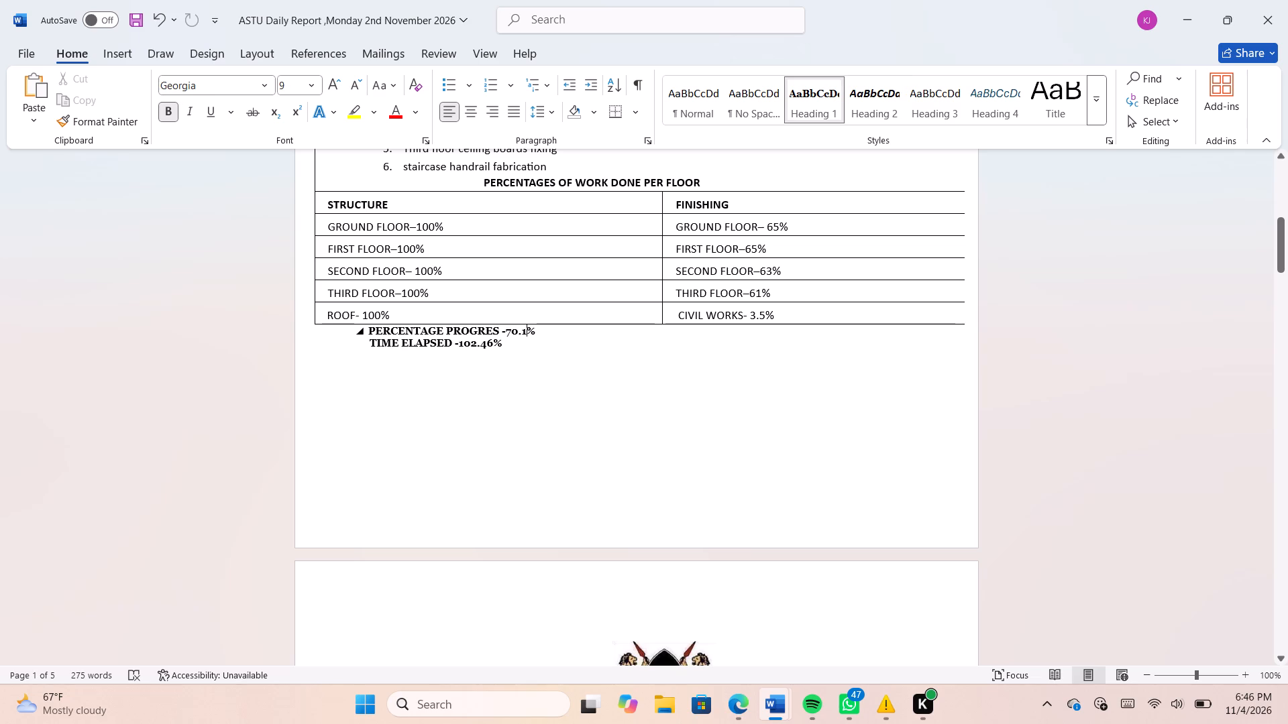
pyautogui.press('5')
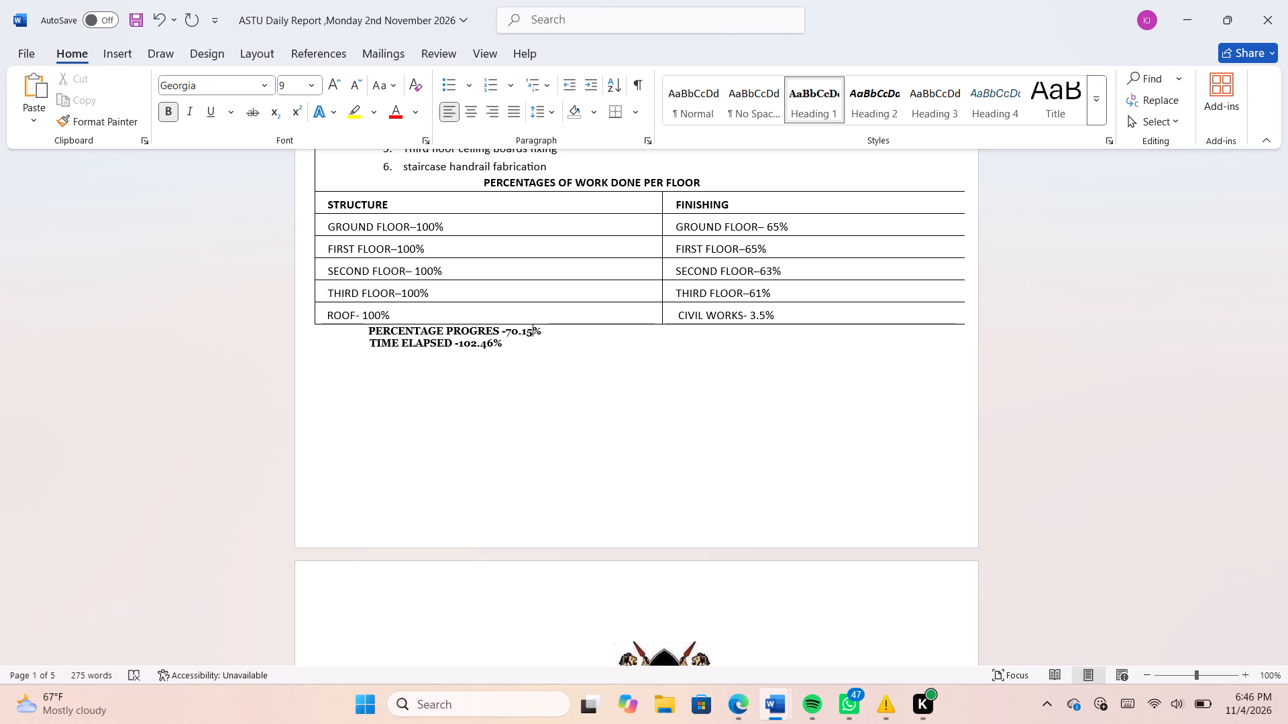
# Reword the fourth item in the summary of work done to "tilling works", removing its floor and wall reference.
pyautogui.scroll(5, 413, 291)
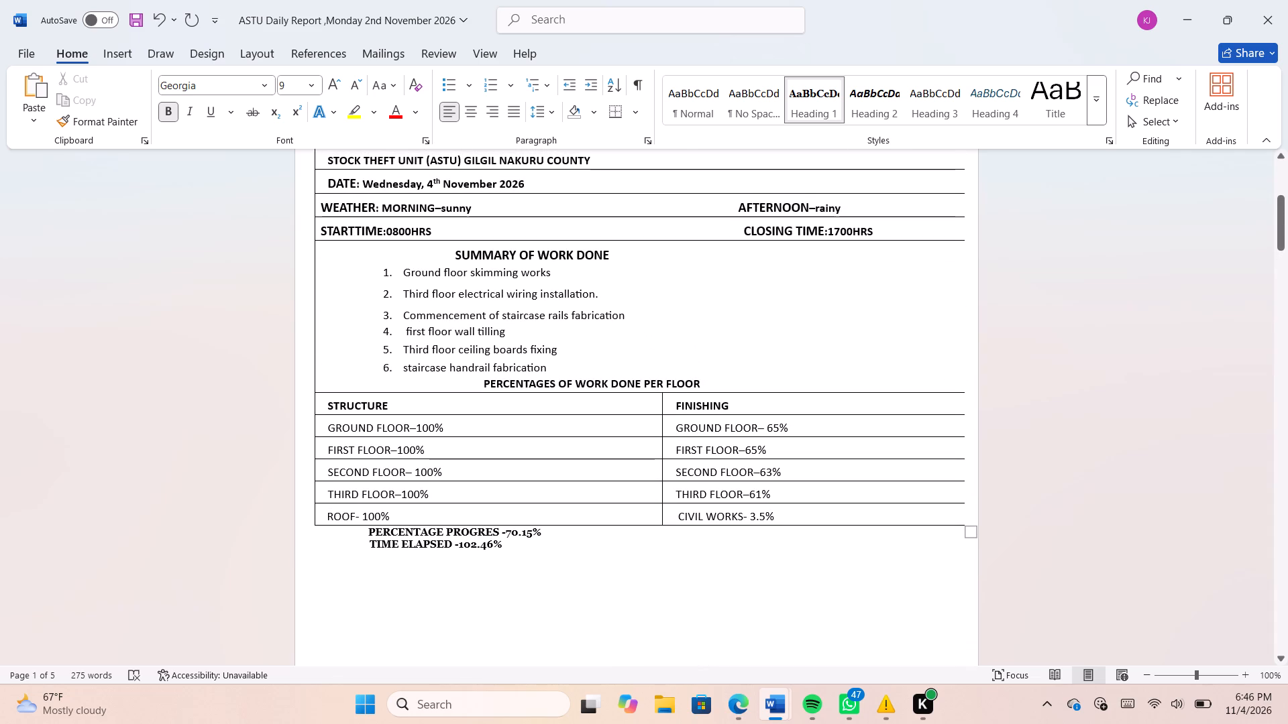
pyautogui.click(468, 272)
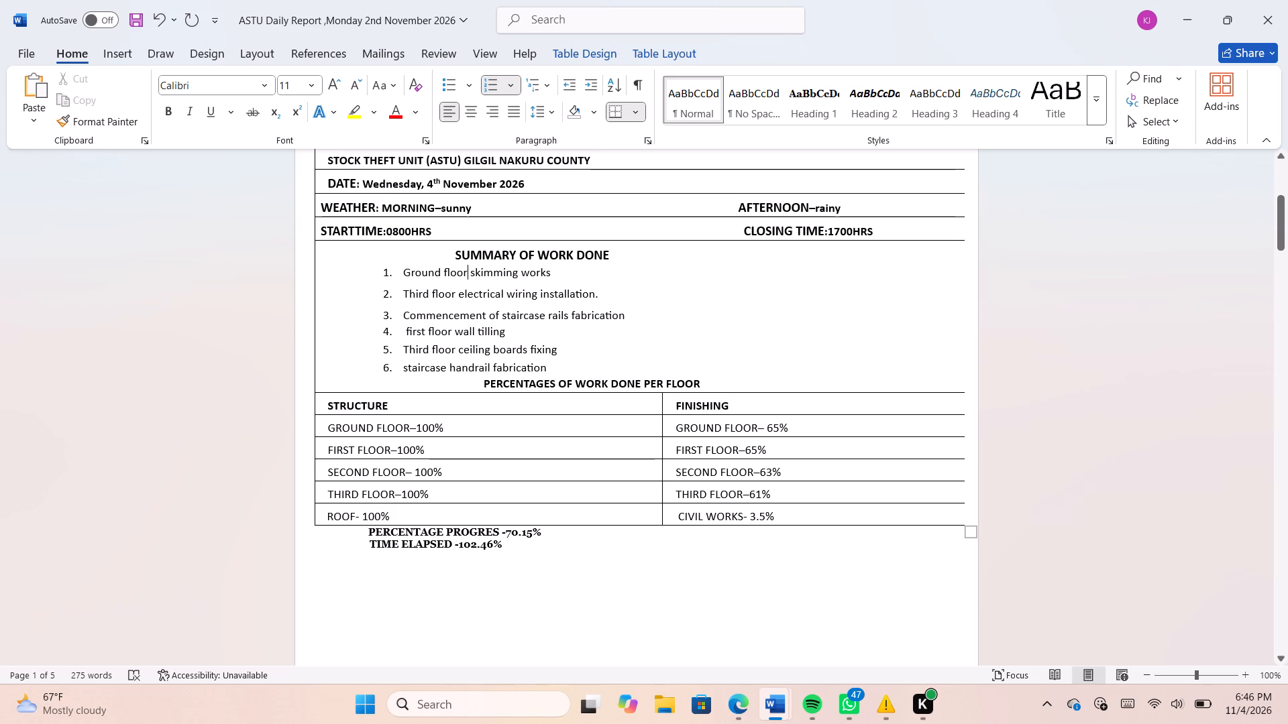
pyautogui.click(478, 331)
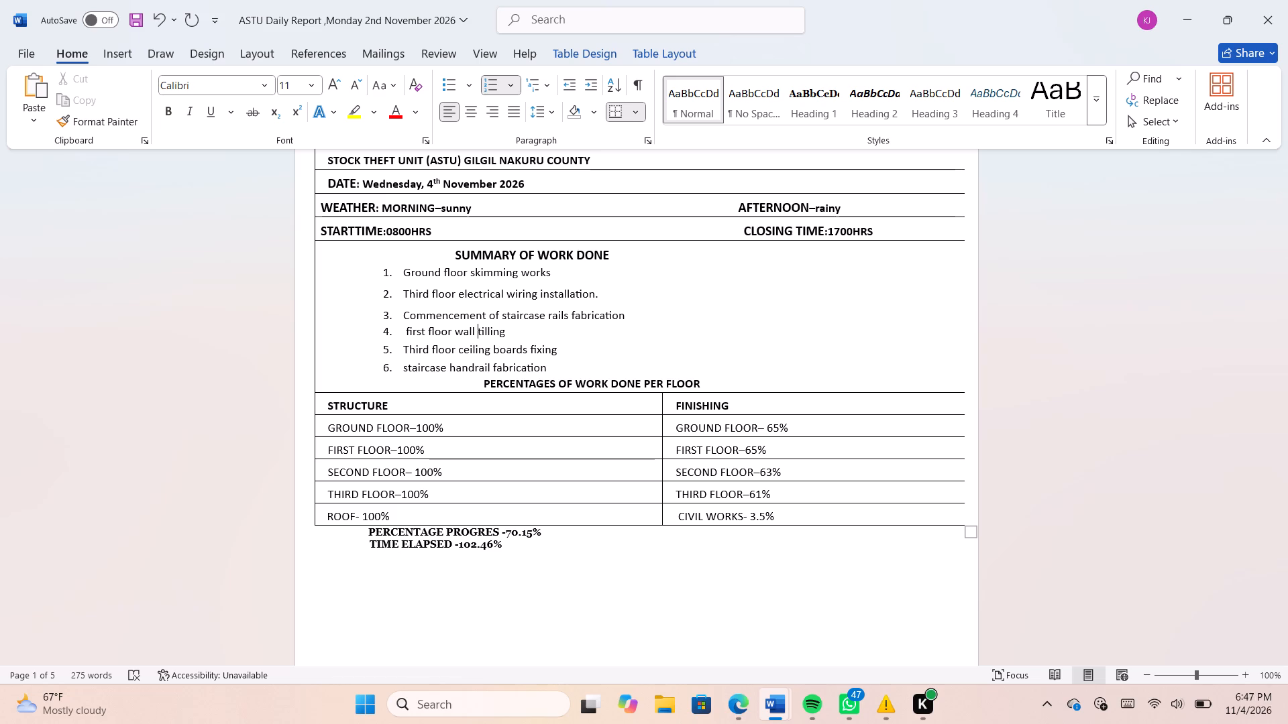
pyautogui.press('BackSpace')
pyautogui.press('BackSpace')
pyautogui.press('BackSpace')
pyautogui.press('BackSpace')
pyautogui.press('BackSpace')
pyautogui.press('BackSpace')
pyautogui.press('BackSpace')
pyautogui.press('BackSpace')
pyautogui.press('BackSpace')
pyautogui.press('BackSpace')
pyautogui.press('BackSpace')
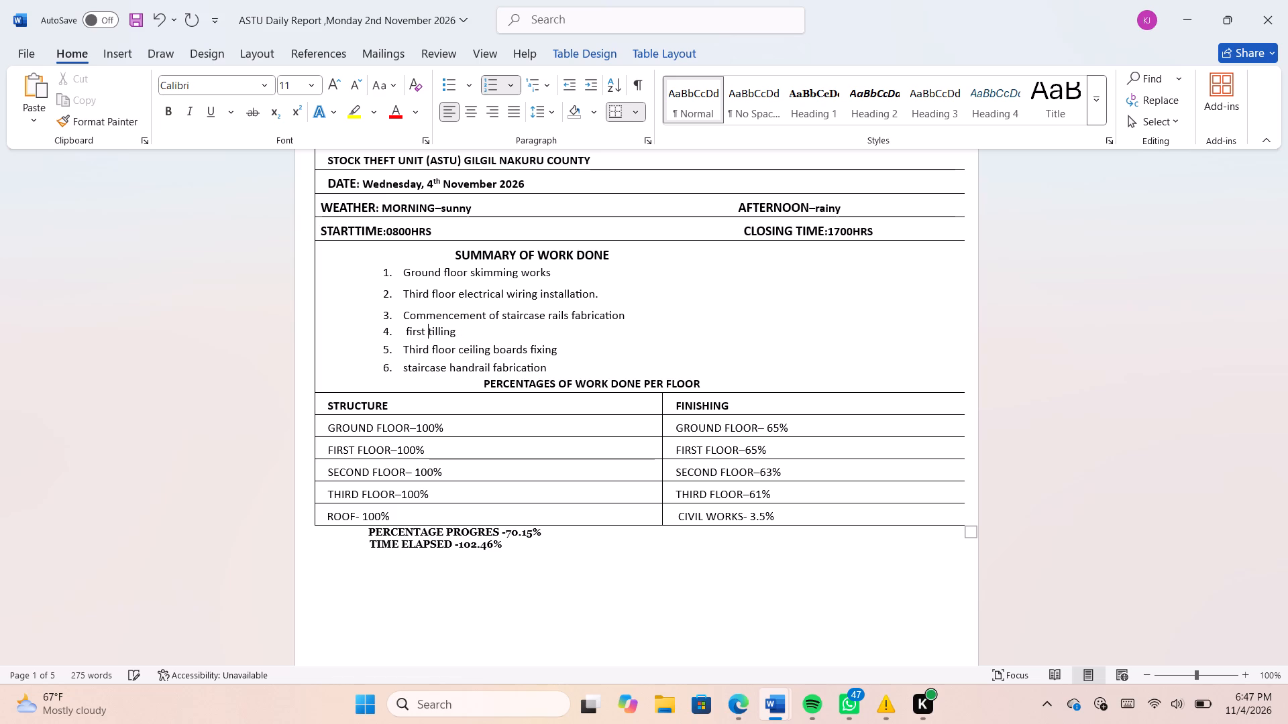
pyautogui.press('BackSpace')
pyautogui.press('BackSpace')
pyautogui.press('BackSpace')
pyautogui.press('BackSpace')
pyautogui.press('BackSpace')
pyautogui.press('BackSpace')
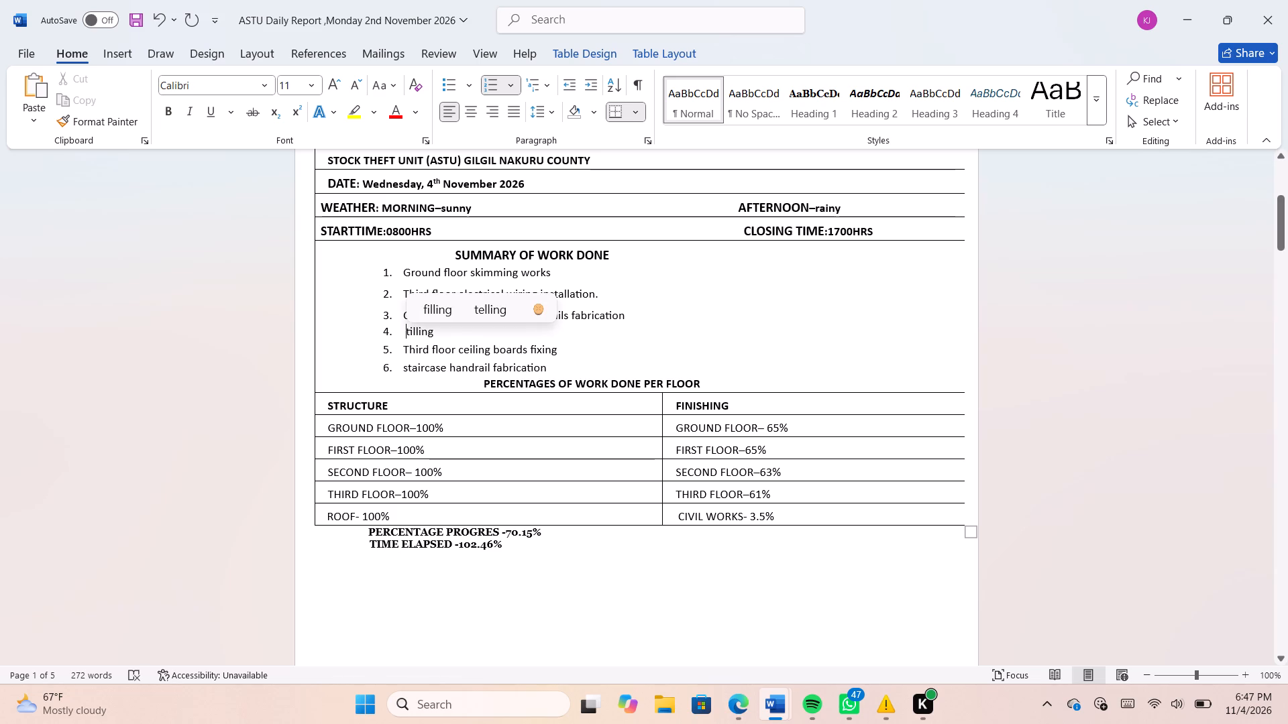
pyautogui.click(443, 330)
pyautogui.click(443, 347)
pyautogui.click(443, 335)
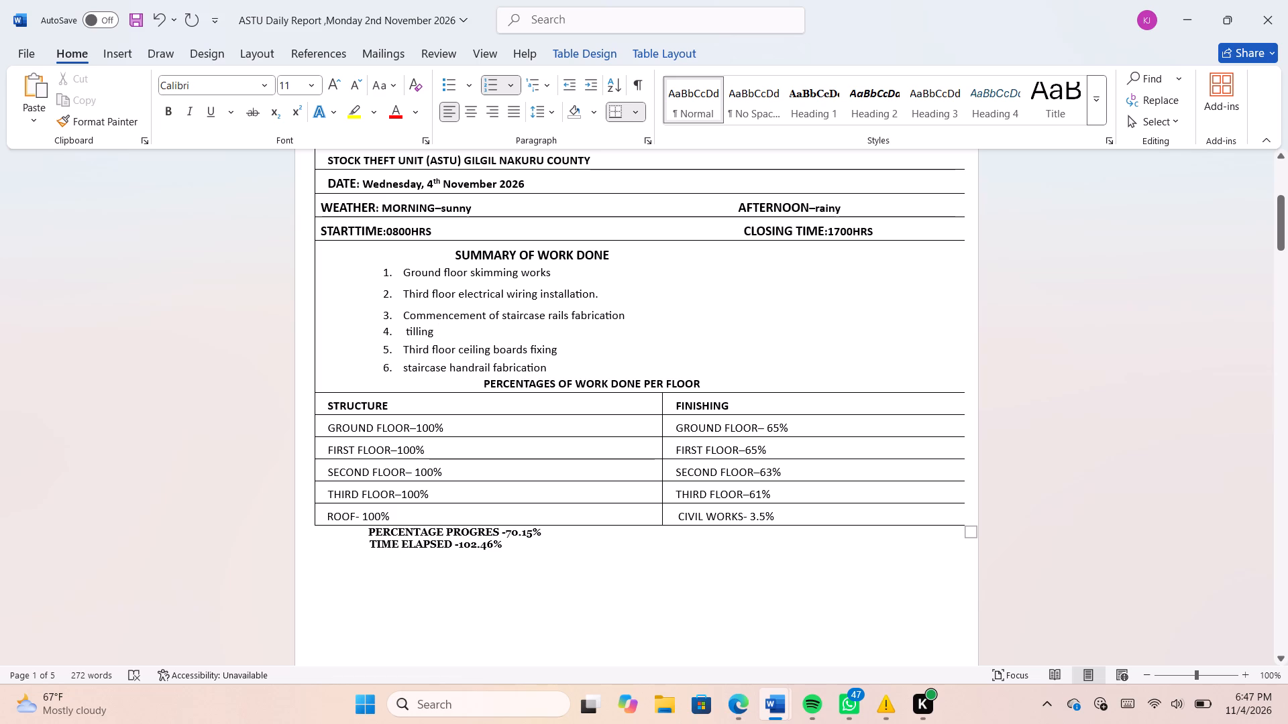
pyautogui.press('w')
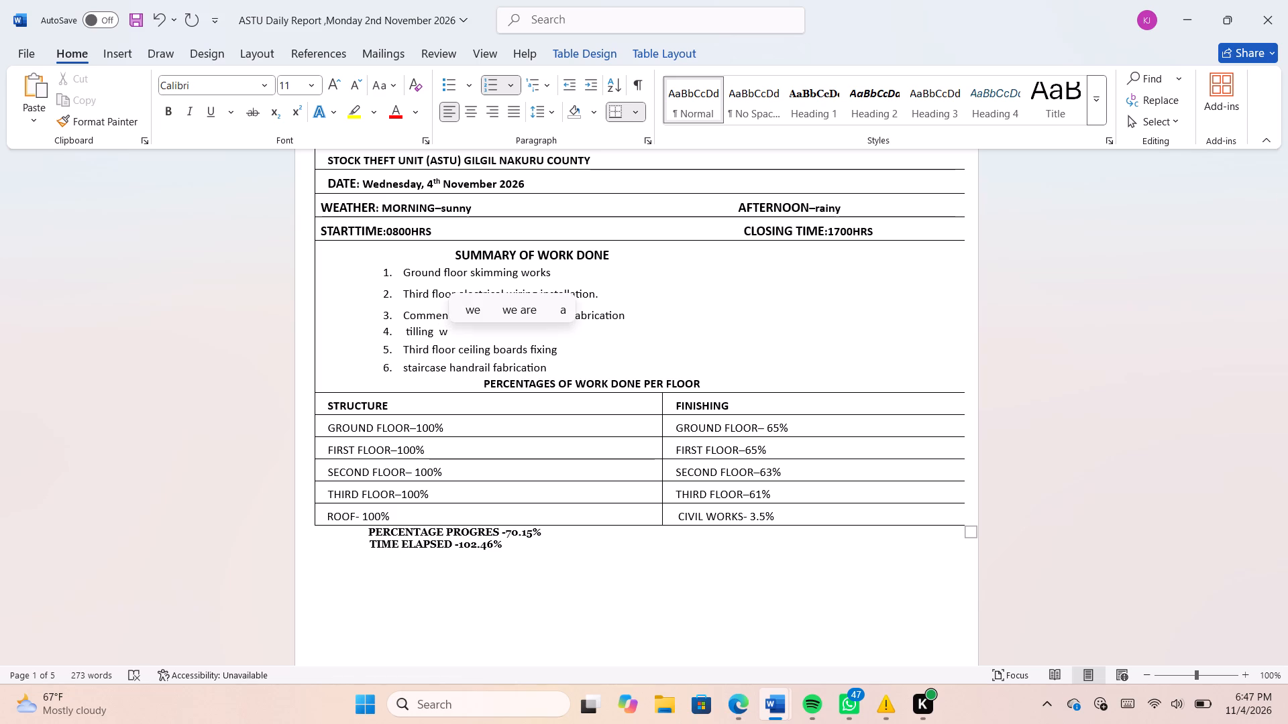
pyautogui.press('o')
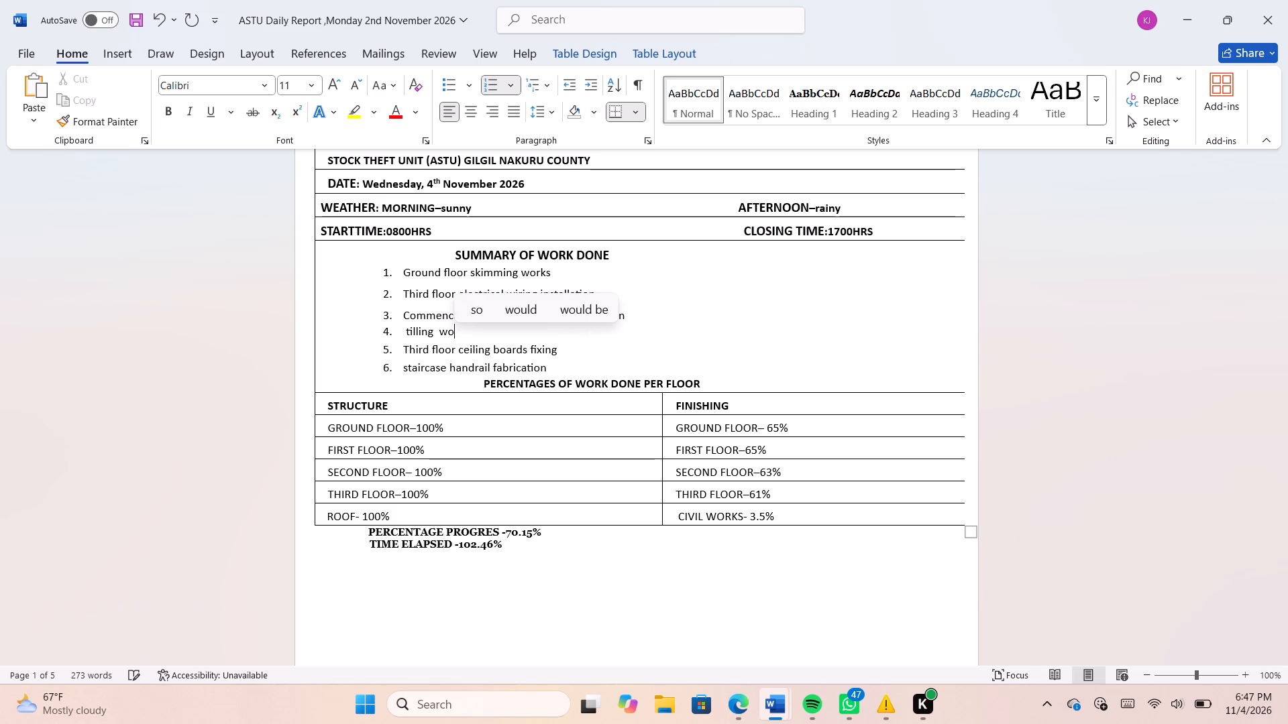
pyautogui.press('r')
pyautogui.write('ks')
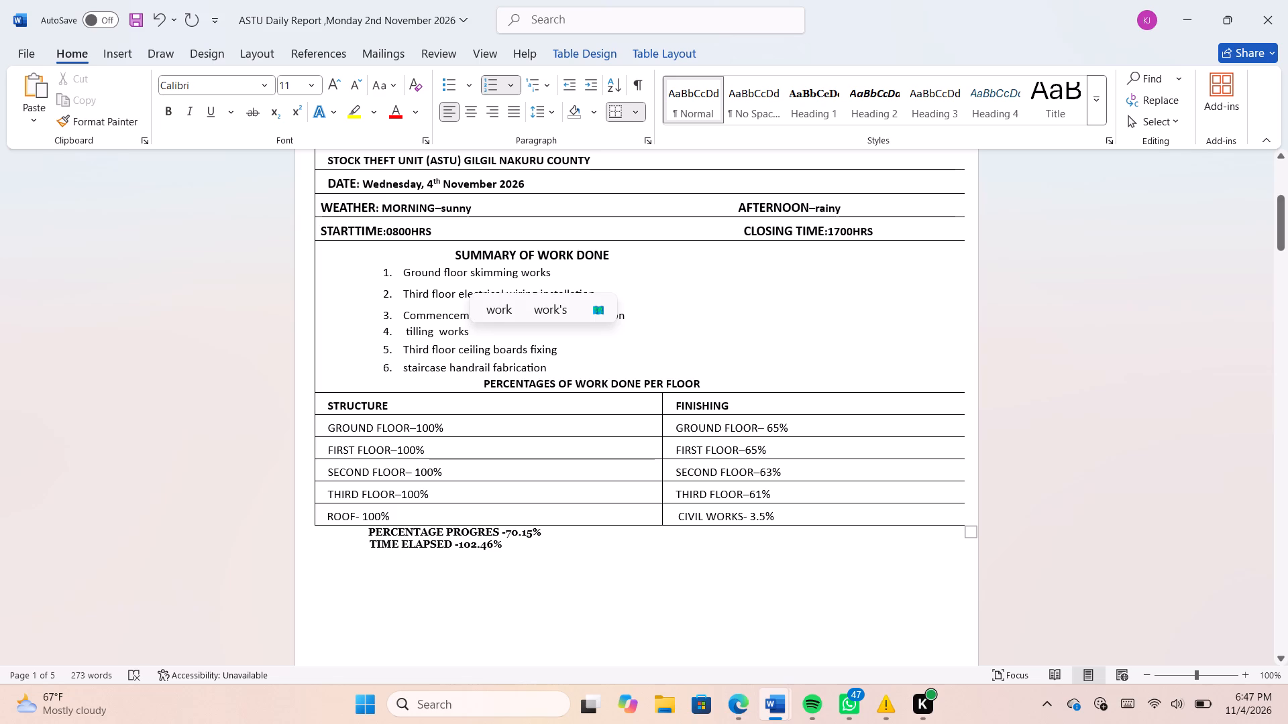
# Review the whole report from the first-page header and tables through to the skimming, tilling and staircase rail photos.
pyautogui.scroll(3, 490, 381)
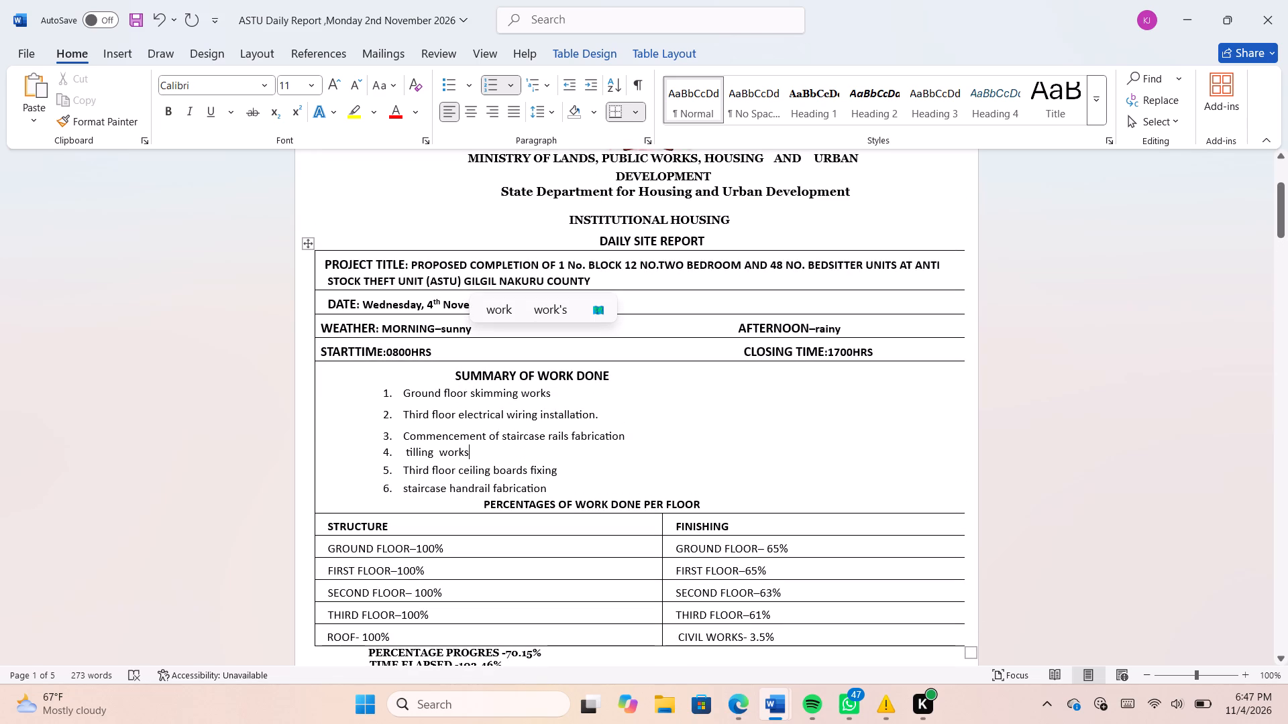
pyautogui.scroll(6, 486, 416)
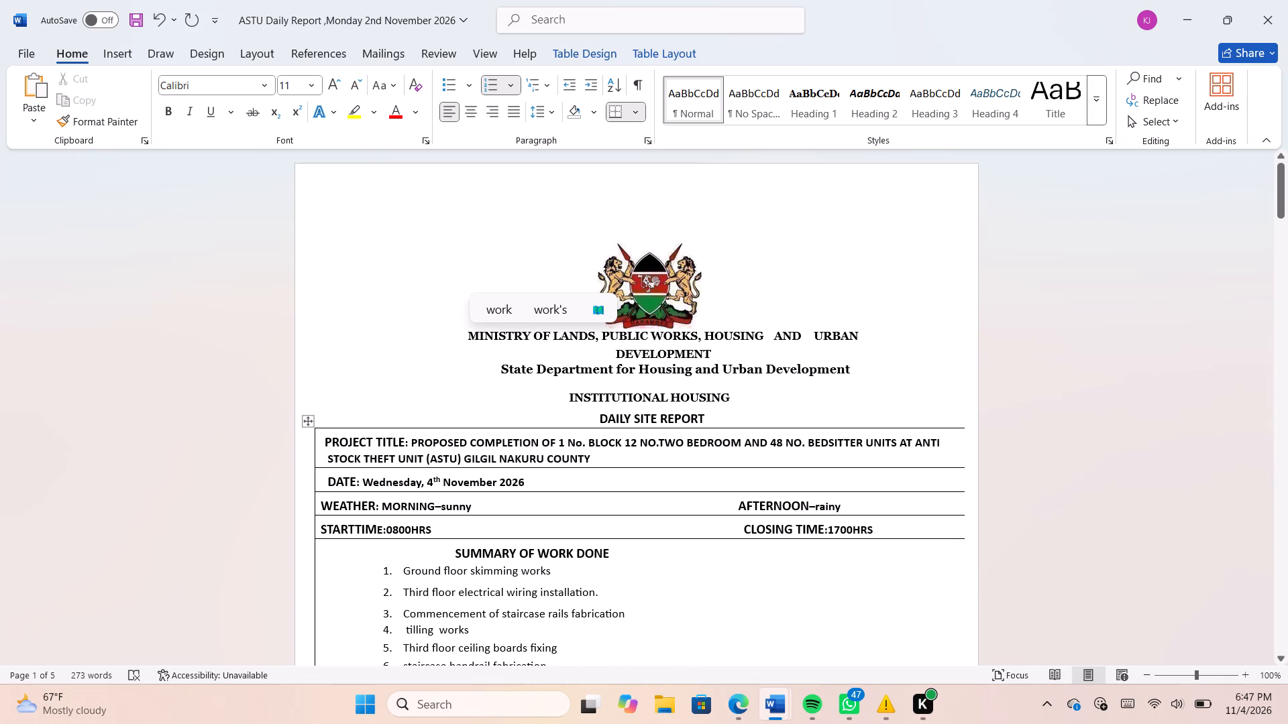
pyautogui.scroll(-2, 486, 412)
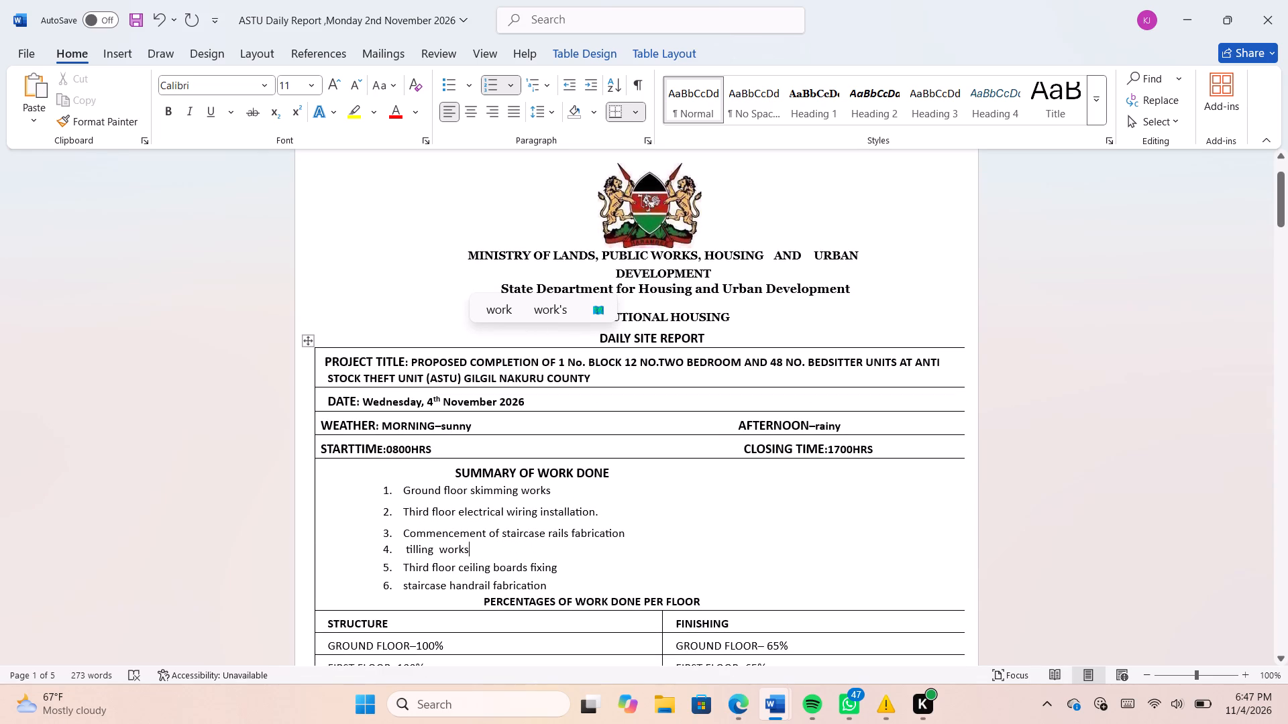
pyautogui.scroll(-7, 425, 532)
pyautogui.scroll(-3, 473, 487)
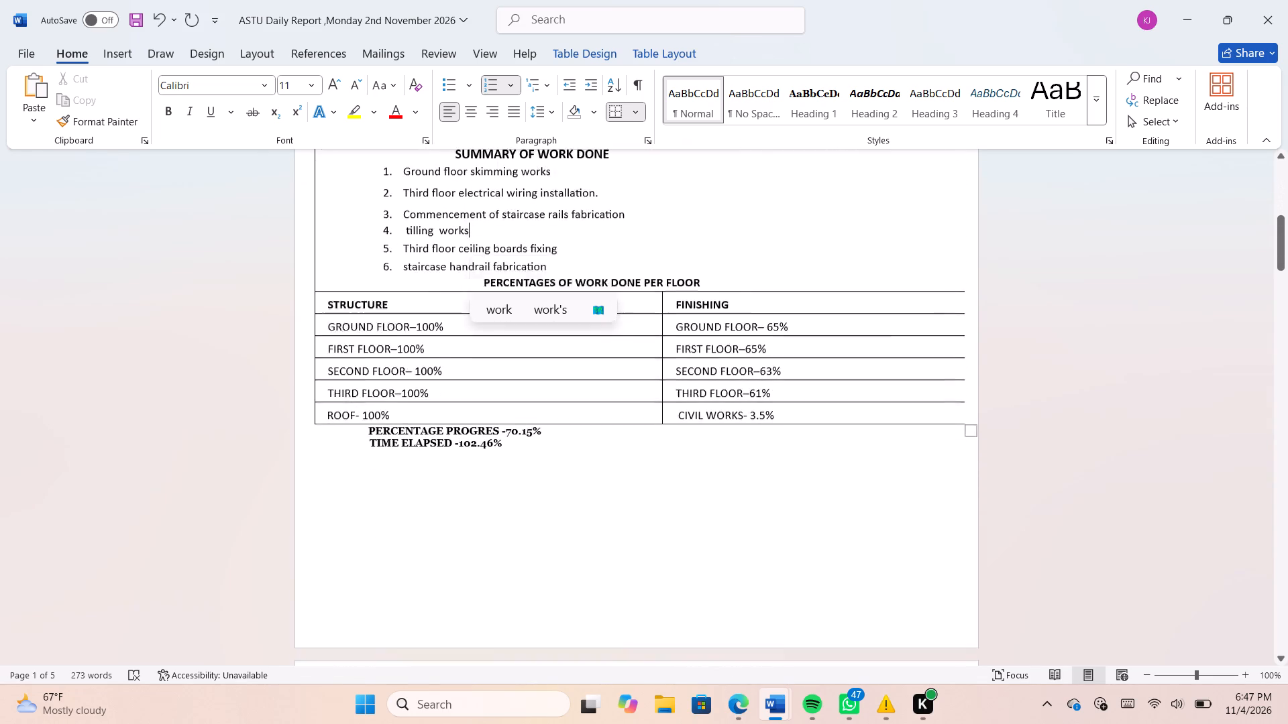
pyautogui.scroll(-17, 474, 487)
pyautogui.scroll(-10, 475, 486)
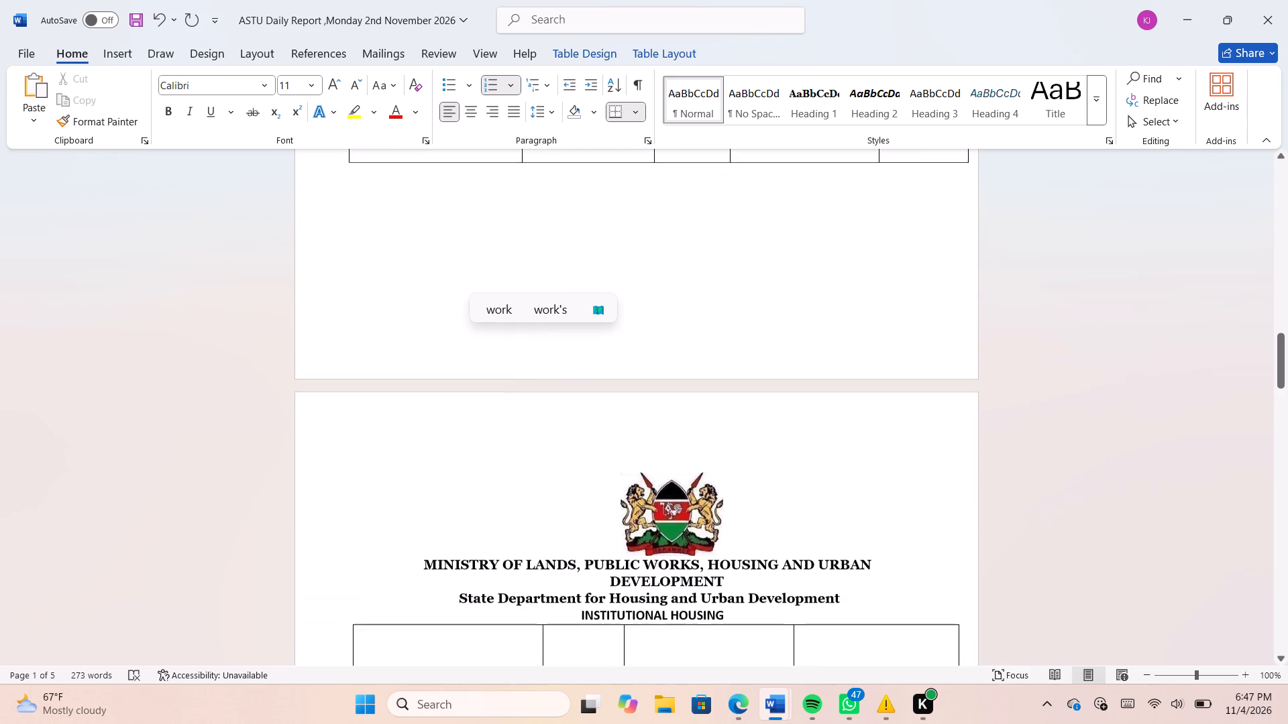
pyautogui.scroll(-12, 477, 483)
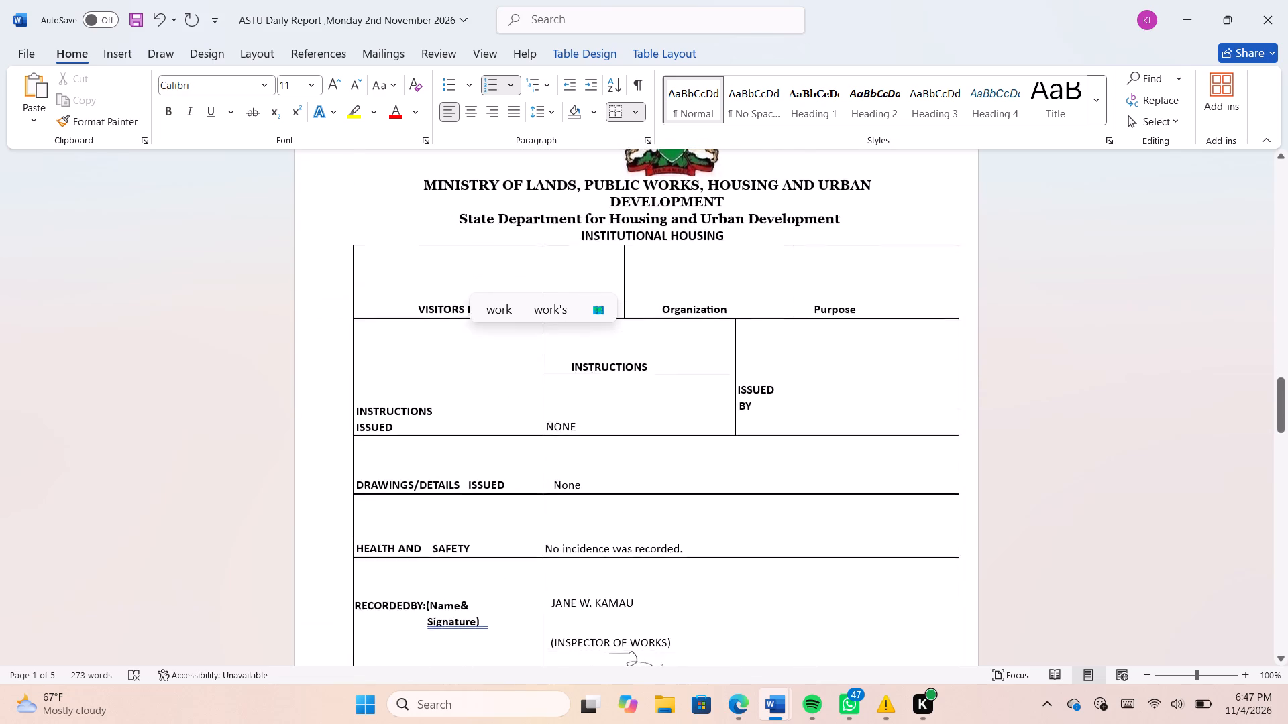
pyautogui.scroll(-2, 480, 481)
pyautogui.scroll(1, 481, 480)
pyautogui.scroll(-14, 482, 477)
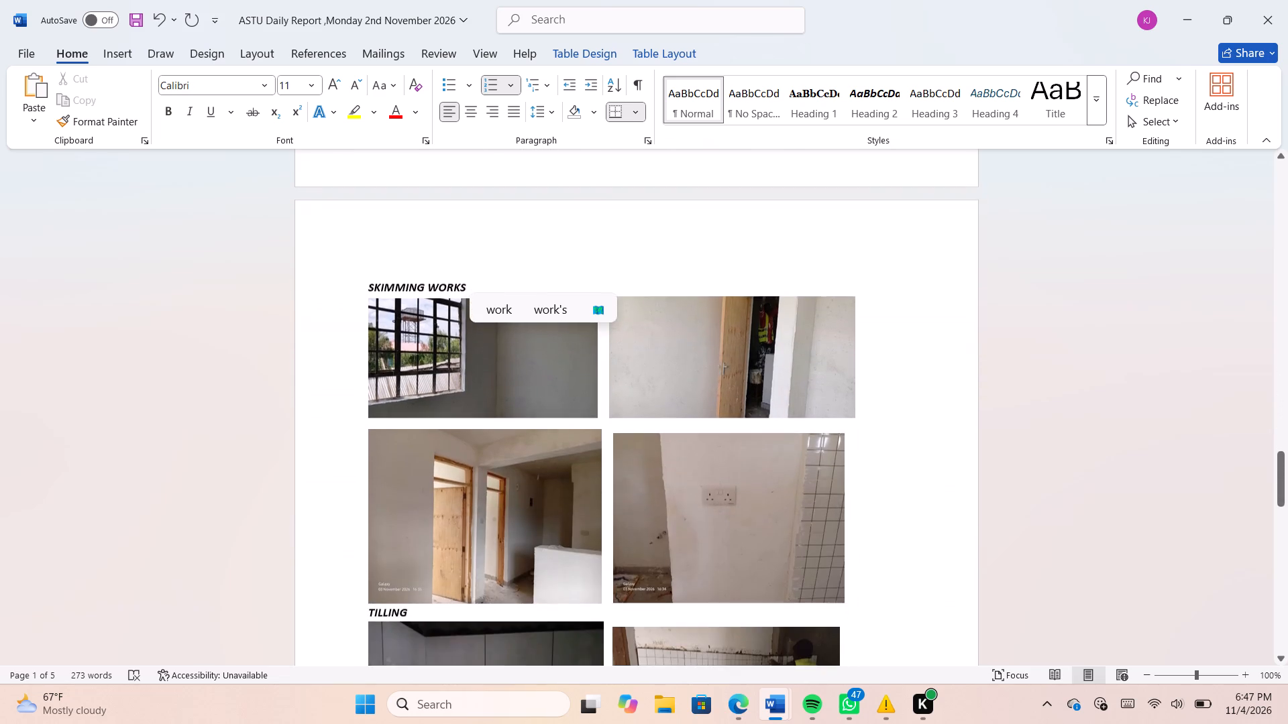
pyautogui.scroll(-20, 483, 477)
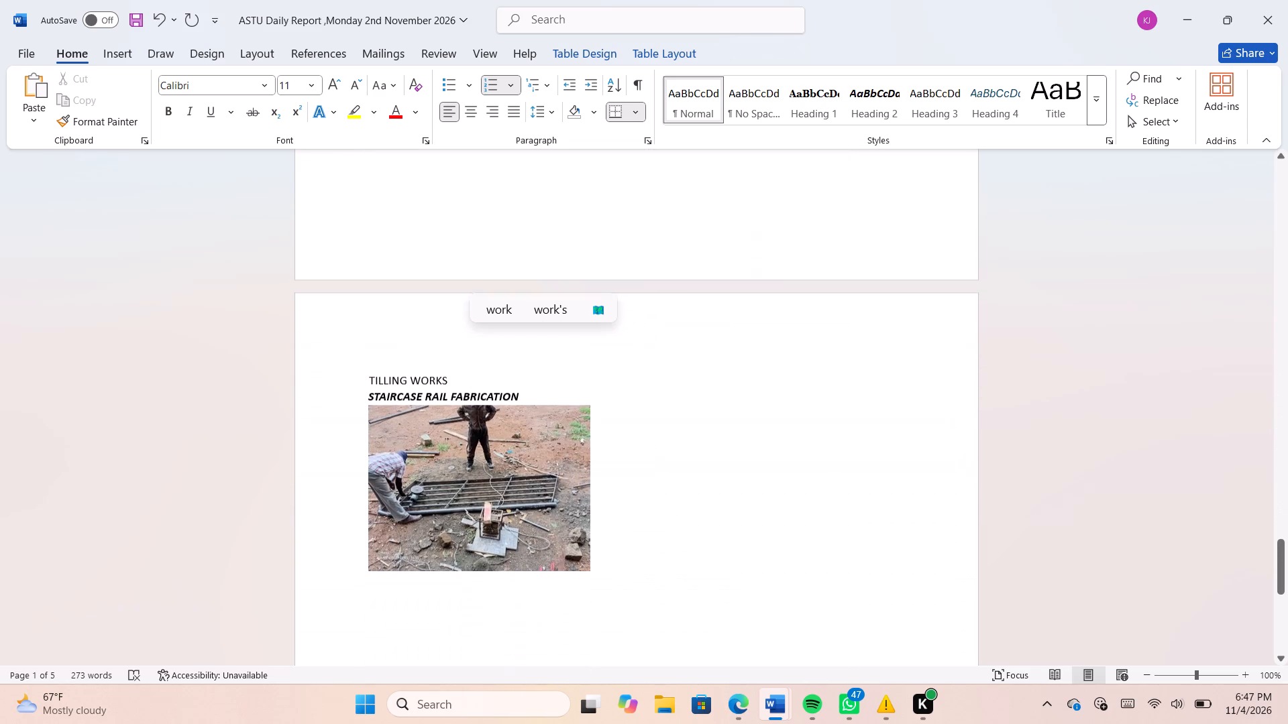
# Shrink the photo under the STAIRCASE RAIL FABRICATION heading proportionally to about half its width.
pyautogui.scroll(-1, 484, 475)
pyautogui.click(486, 475)
pyautogui.click(529, 448)
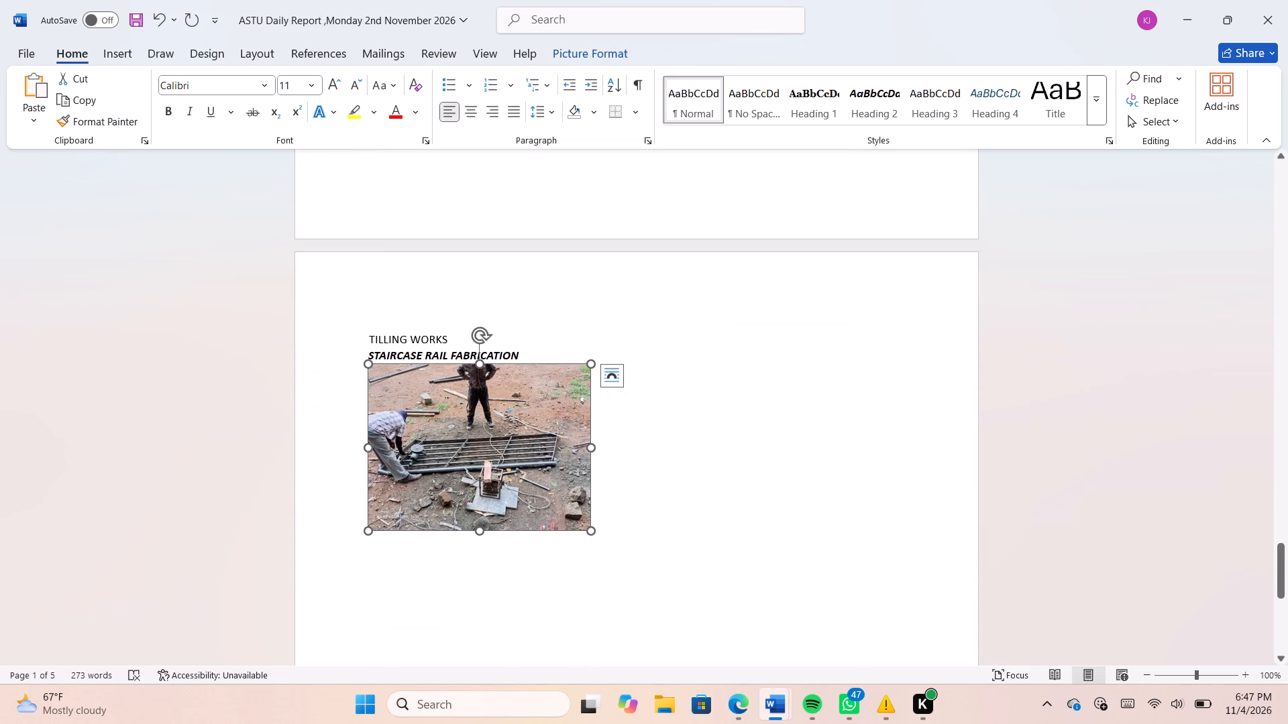
pyautogui.moveTo(591, 358); pyautogui.dragTo(441, 444)
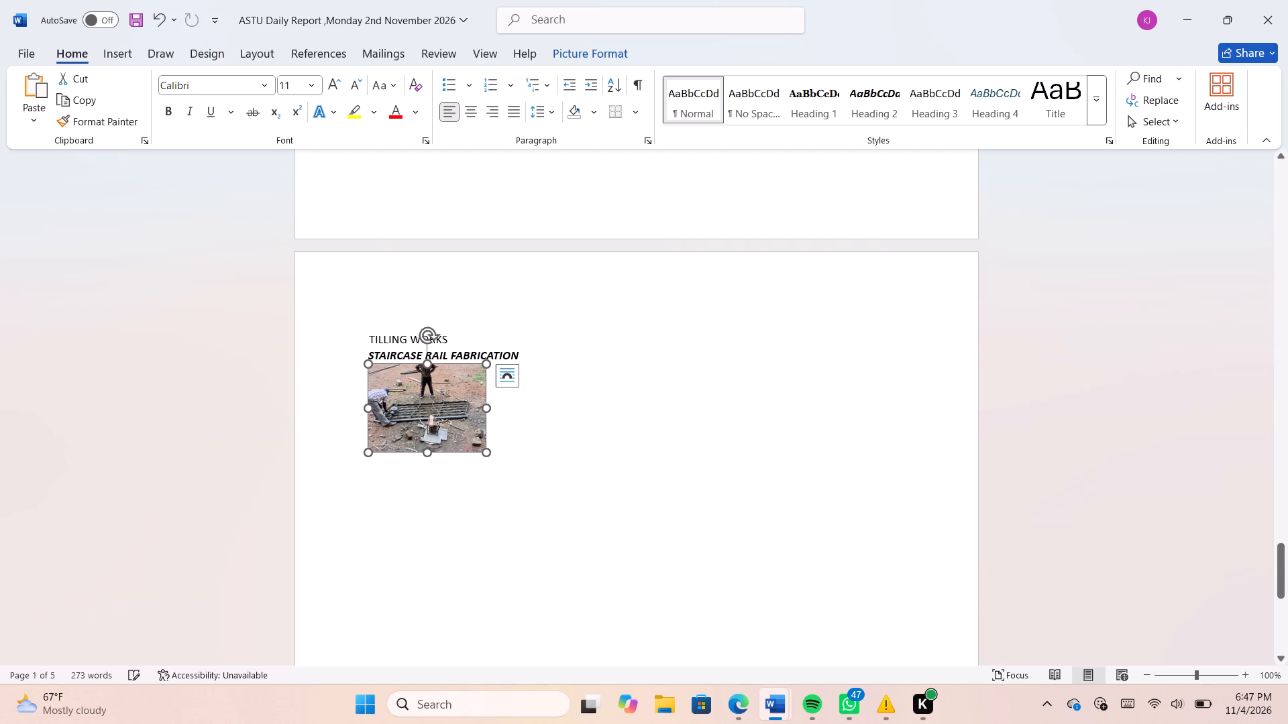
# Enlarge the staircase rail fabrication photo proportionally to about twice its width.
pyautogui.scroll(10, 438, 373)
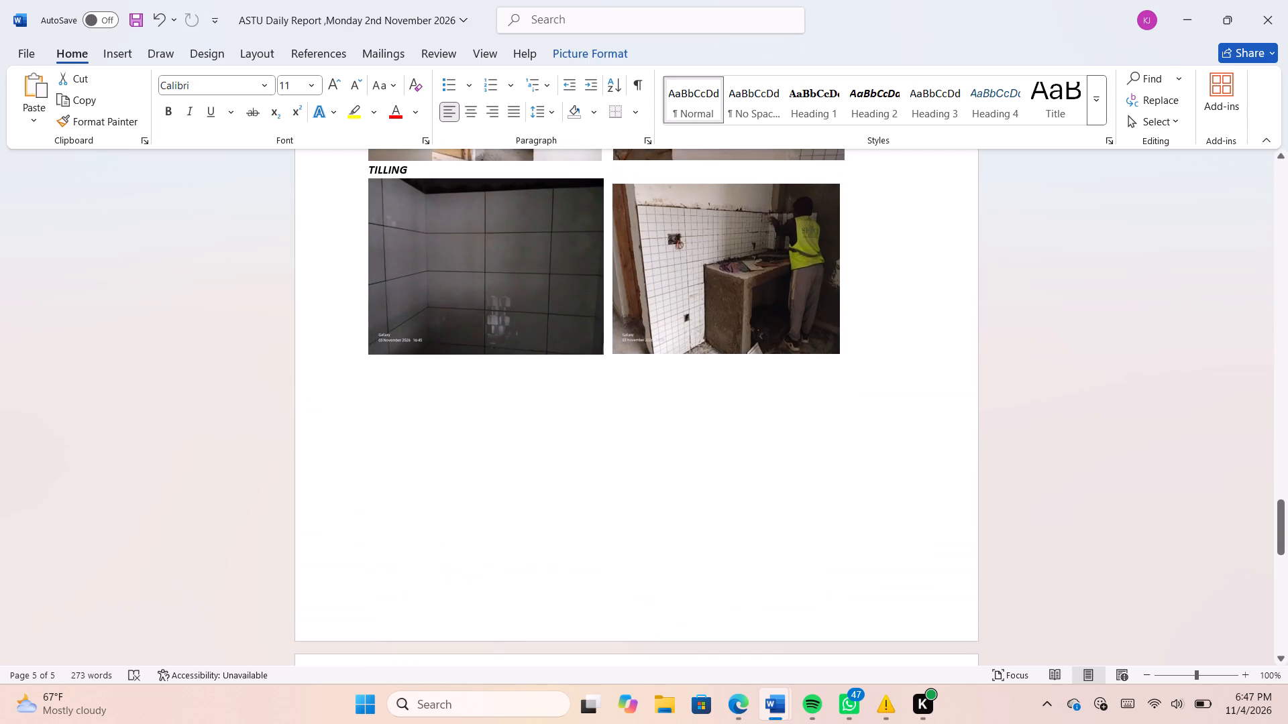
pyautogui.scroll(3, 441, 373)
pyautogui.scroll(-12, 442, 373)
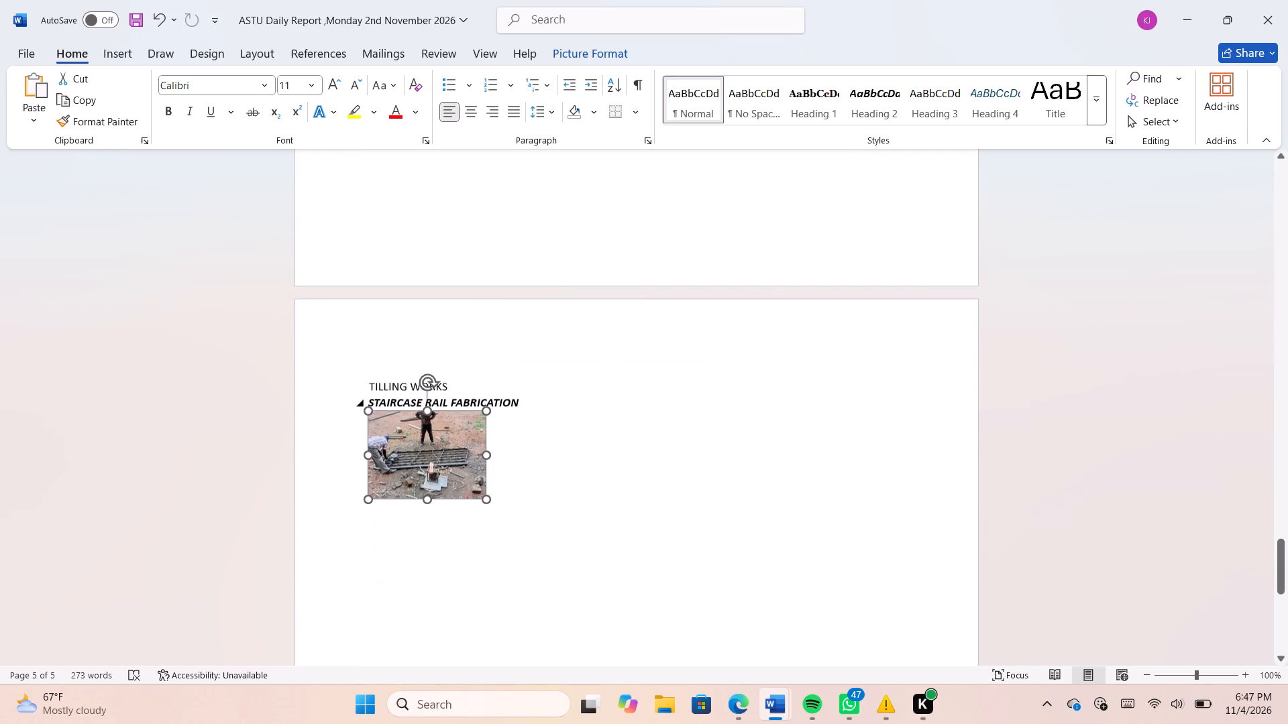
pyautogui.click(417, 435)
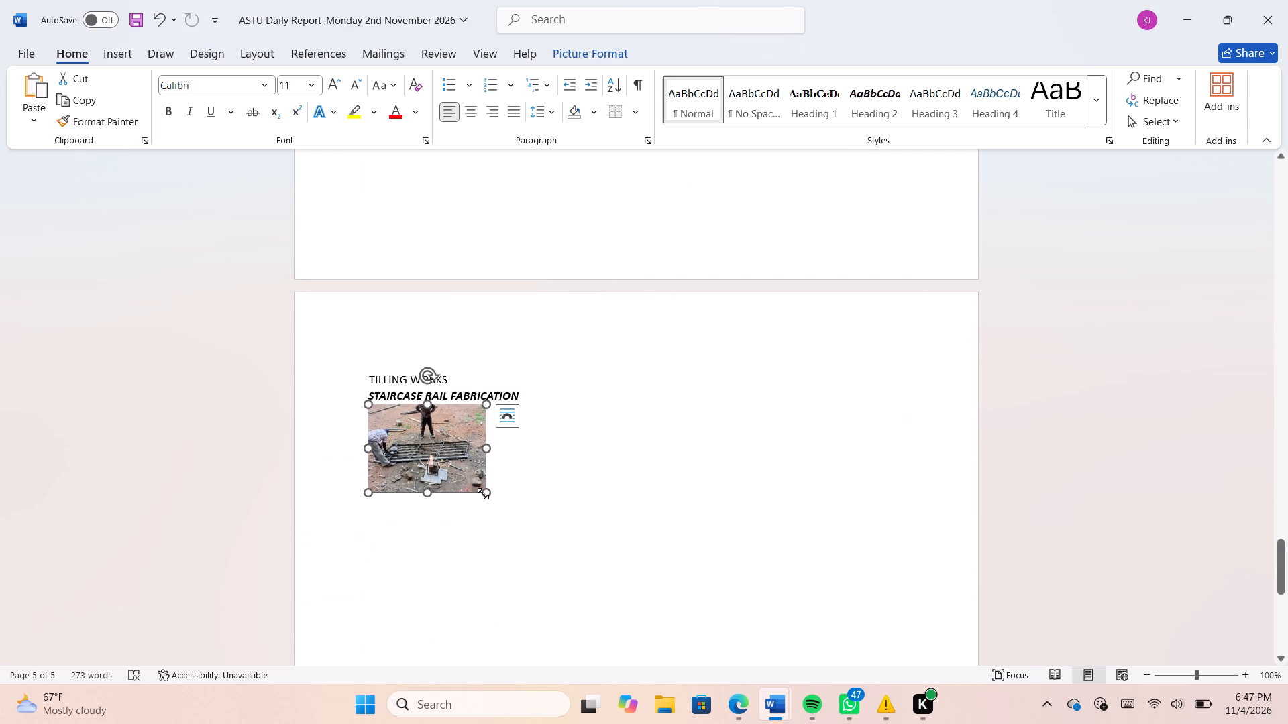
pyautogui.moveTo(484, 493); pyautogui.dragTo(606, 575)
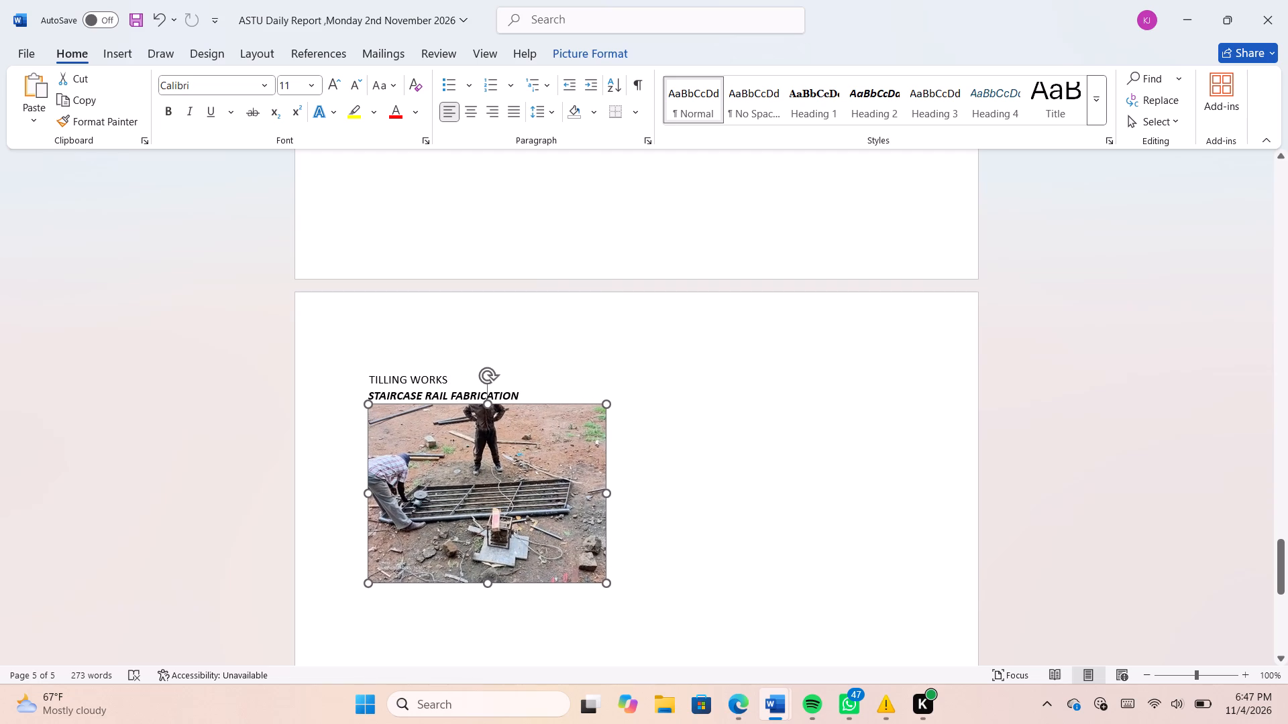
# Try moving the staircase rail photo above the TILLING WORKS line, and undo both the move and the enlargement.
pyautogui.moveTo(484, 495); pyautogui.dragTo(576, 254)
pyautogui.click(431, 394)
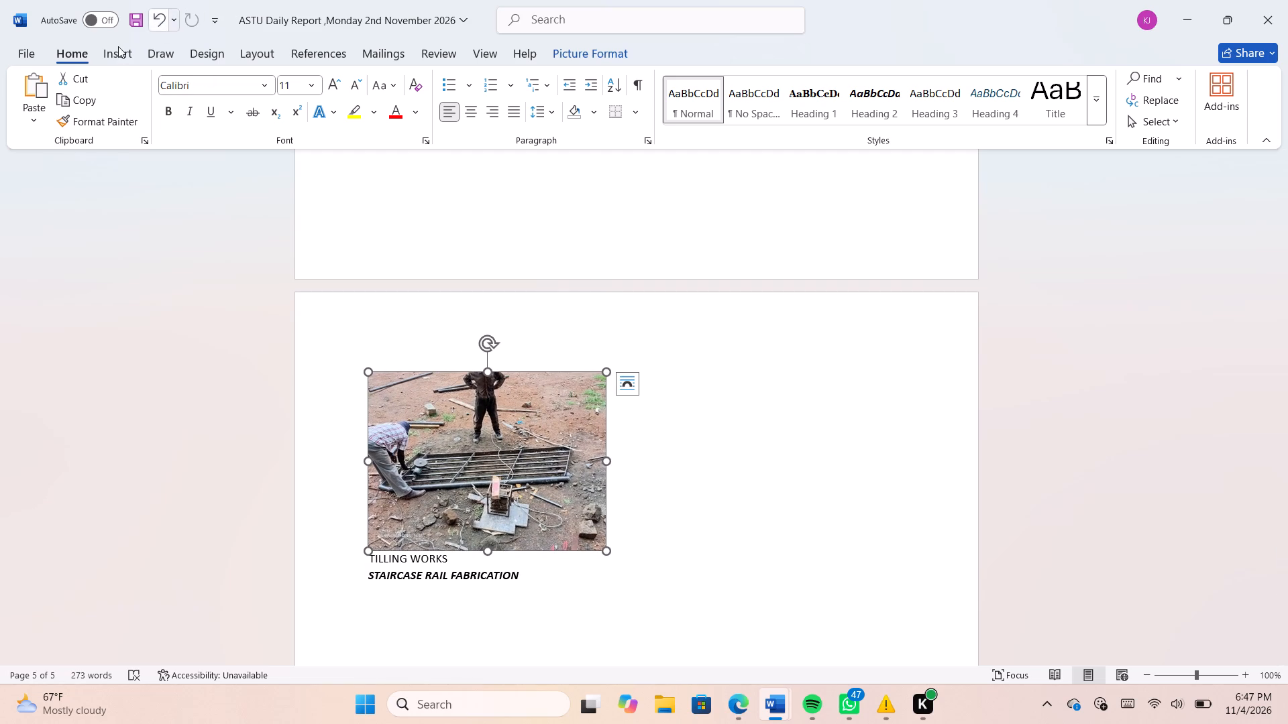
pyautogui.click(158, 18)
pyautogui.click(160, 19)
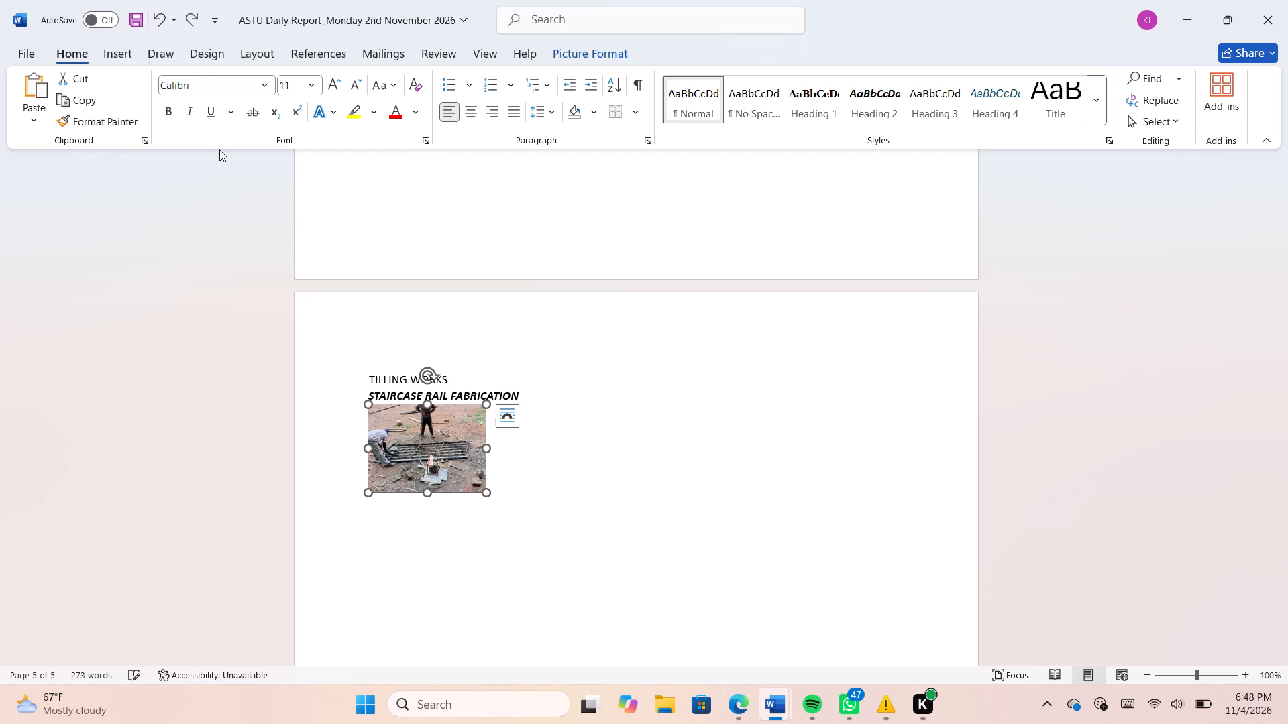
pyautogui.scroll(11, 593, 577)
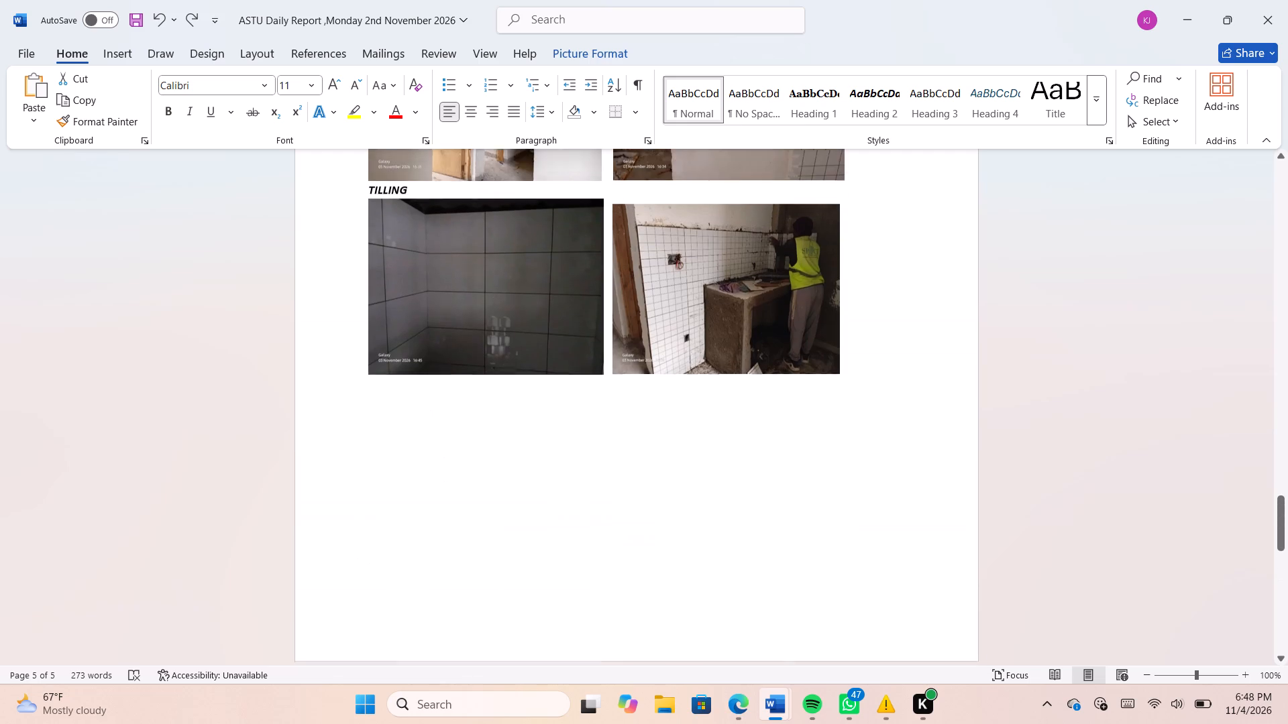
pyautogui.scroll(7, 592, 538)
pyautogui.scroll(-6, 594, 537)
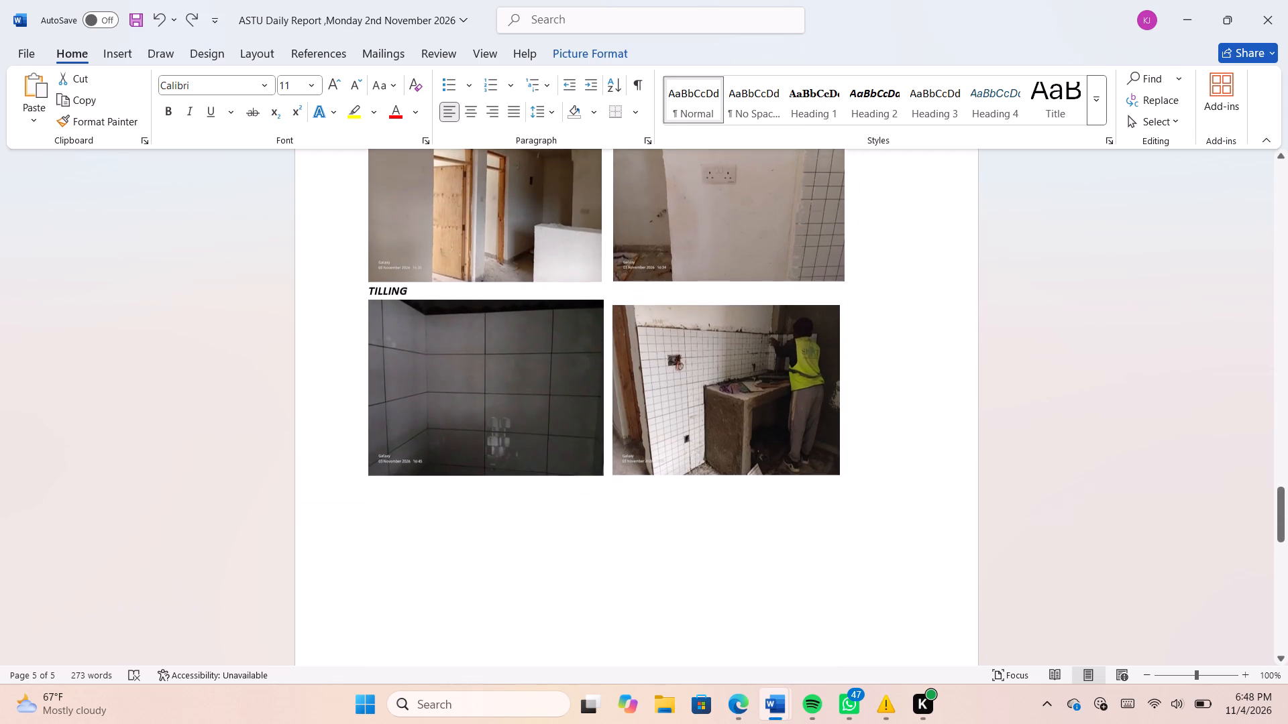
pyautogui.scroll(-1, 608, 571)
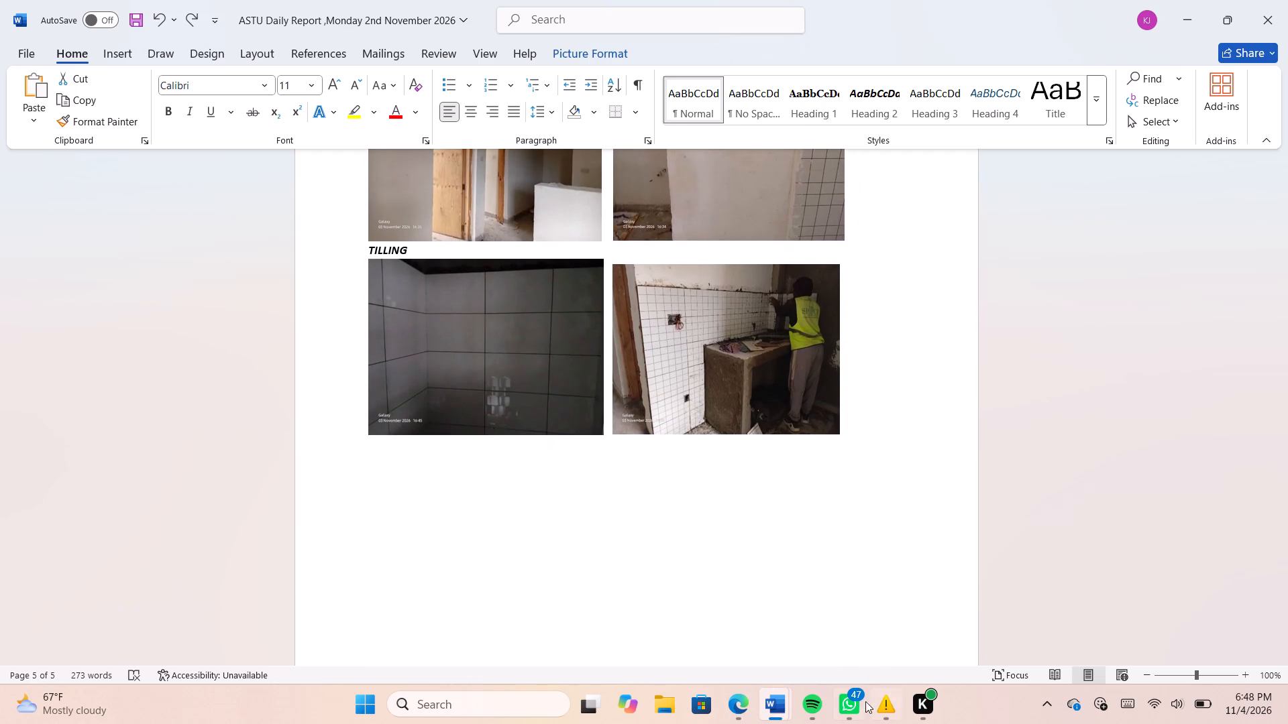
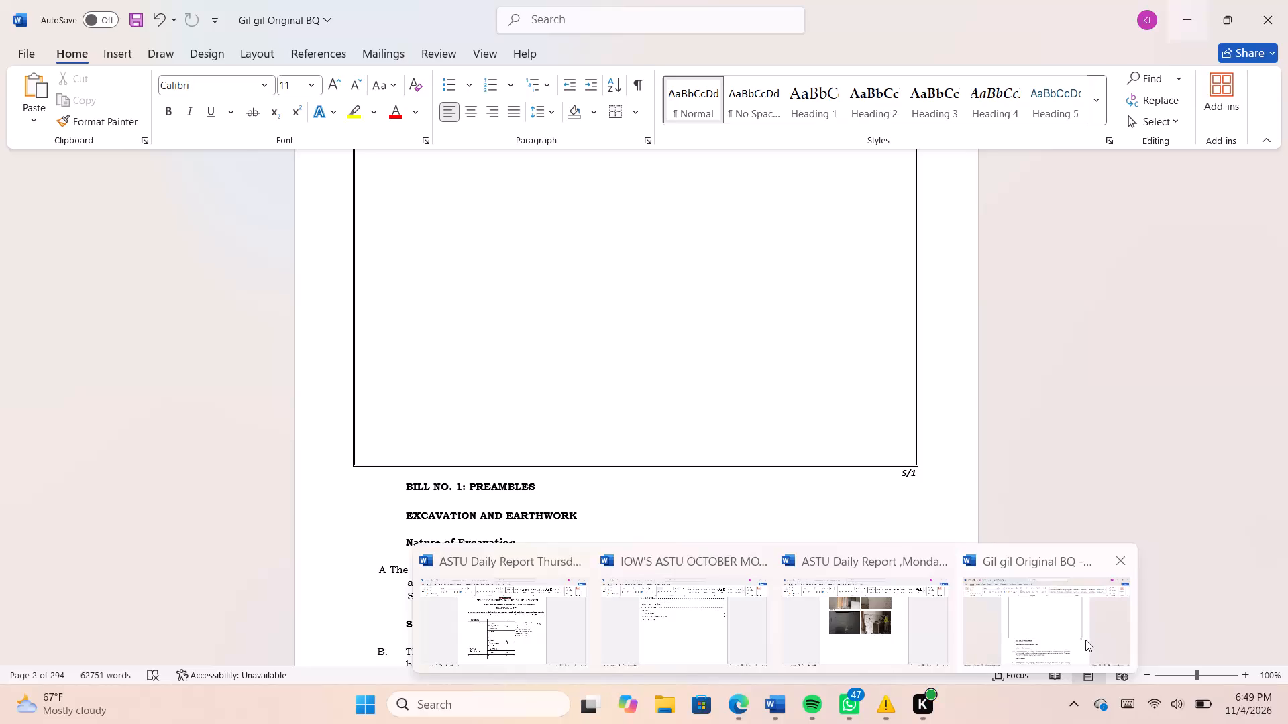
# Switch to the Monday 2nd November daily report and stretch the dark wall-tile photo under TILLING slightly taller.
pyautogui.click(862, 613)
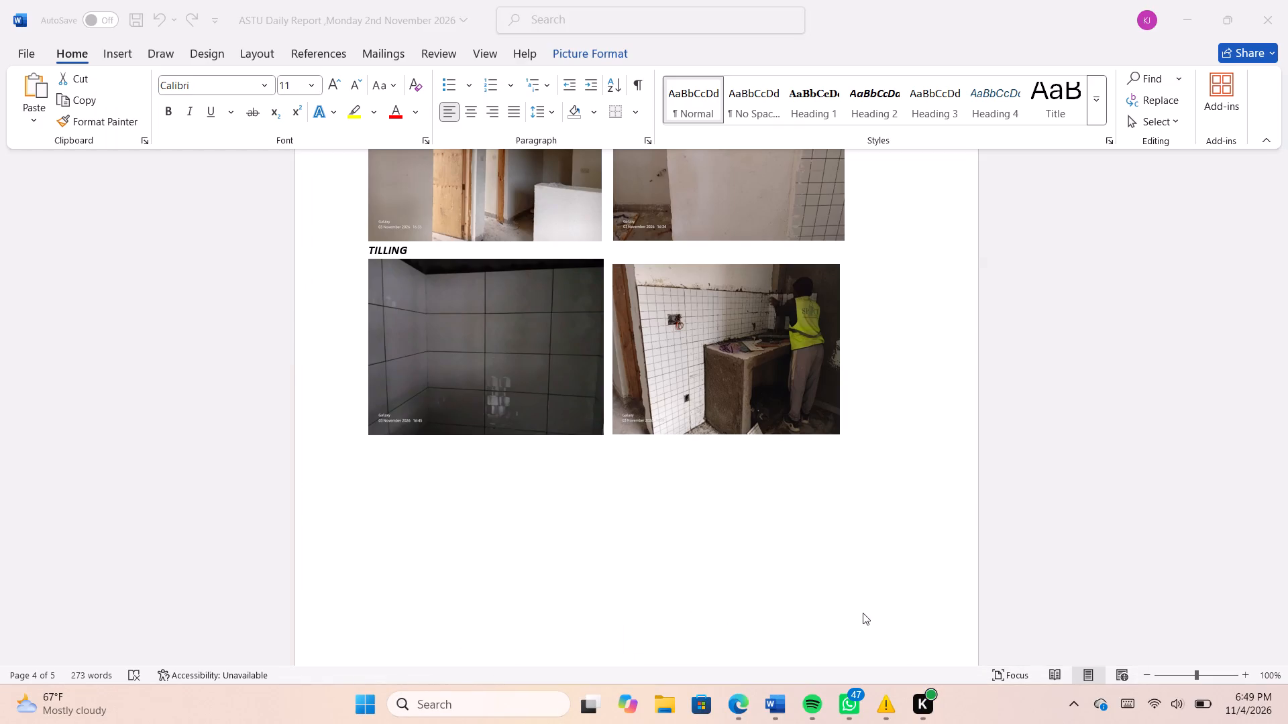
pyautogui.scroll(5, 578, 377)
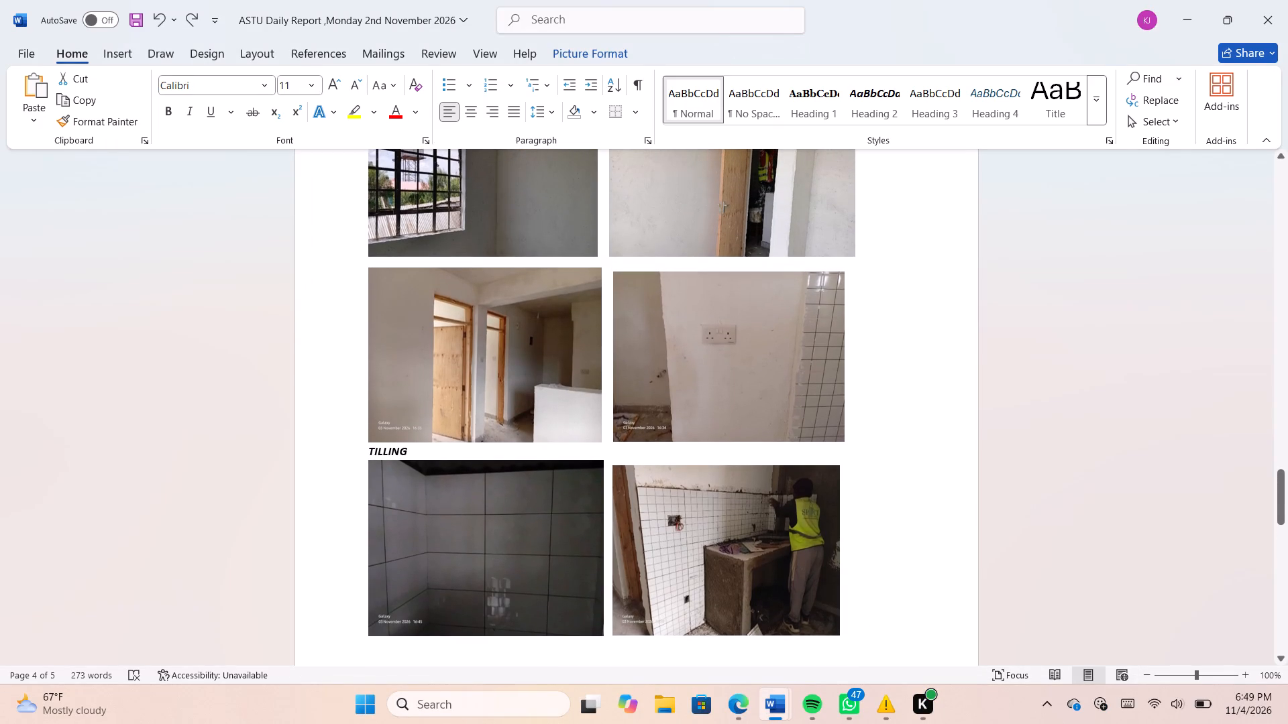
pyautogui.scroll(3, 574, 377)
pyautogui.scroll(-3, 574, 377)
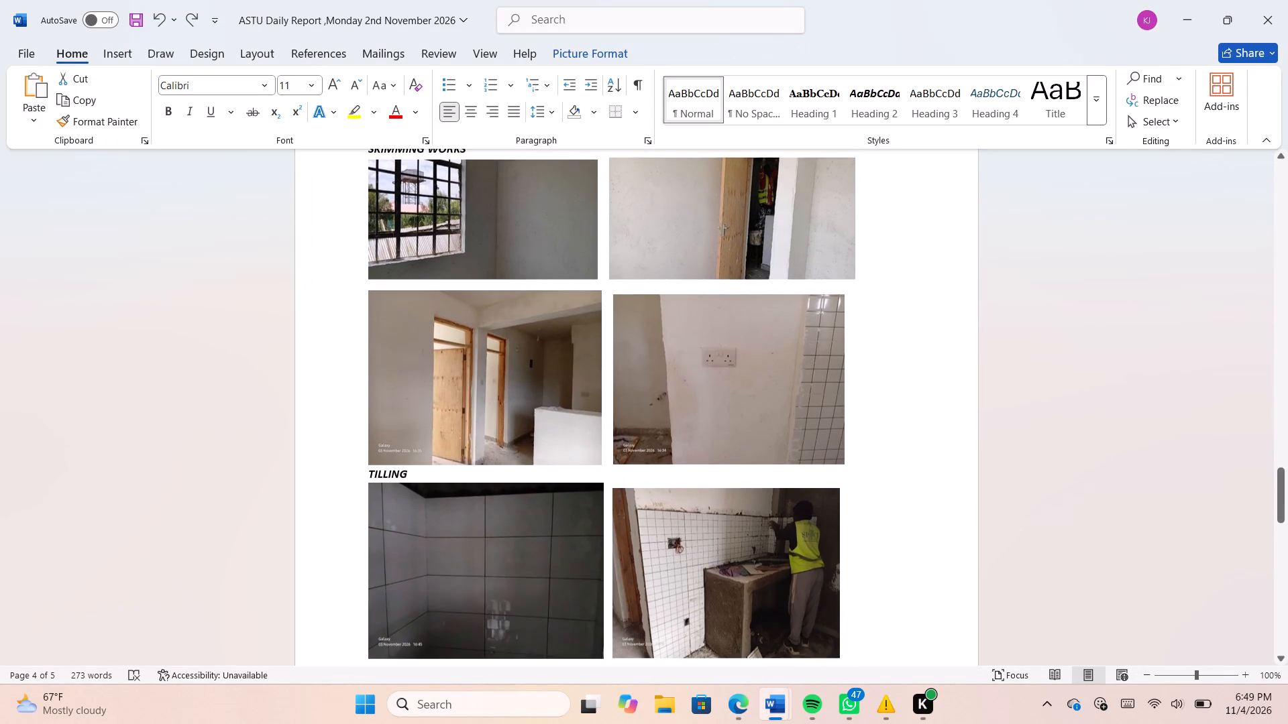
pyautogui.scroll(-2, 573, 381)
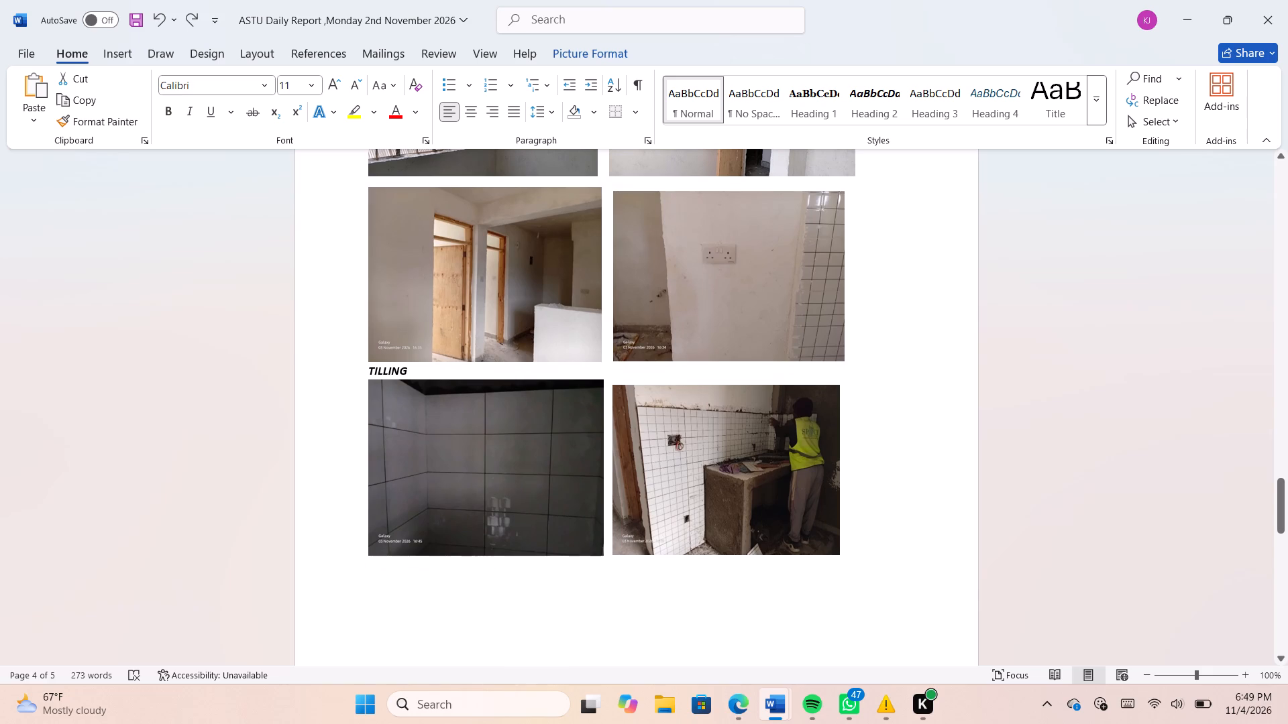
pyautogui.click(432, 520)
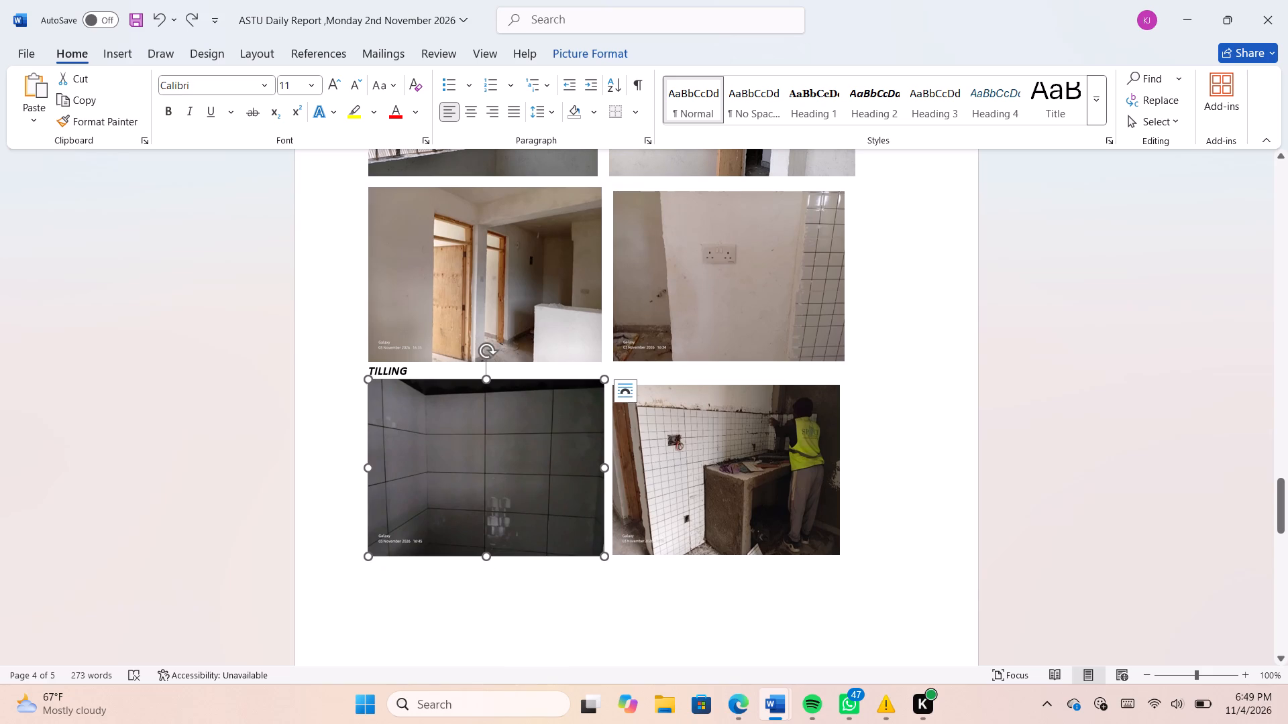
pyautogui.moveTo(488, 557); pyautogui.dragTo(497, 558)
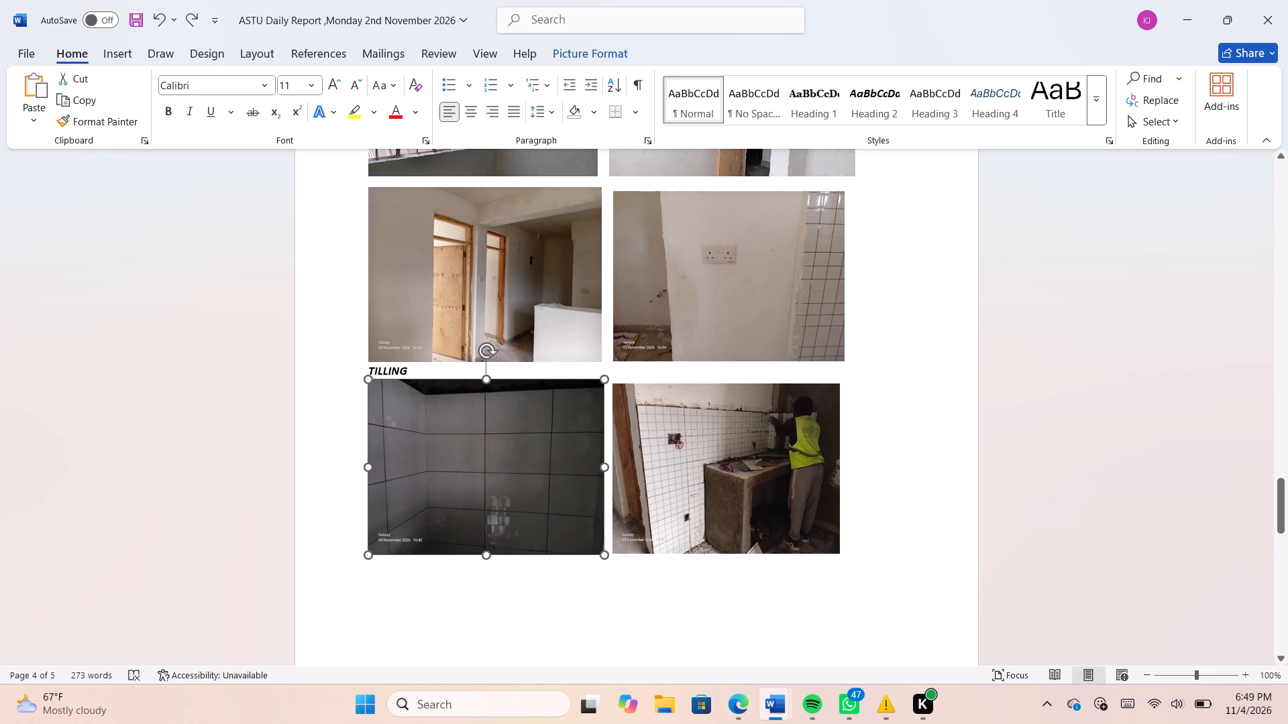
pyautogui.moveTo(497, 558); pyautogui.dragTo(497, 572)
# Enlarge the kitchen worktop tiling photo proportionally until it is about as tall as the neighbouring wall-tile photo.
pyautogui.click(789, 482)
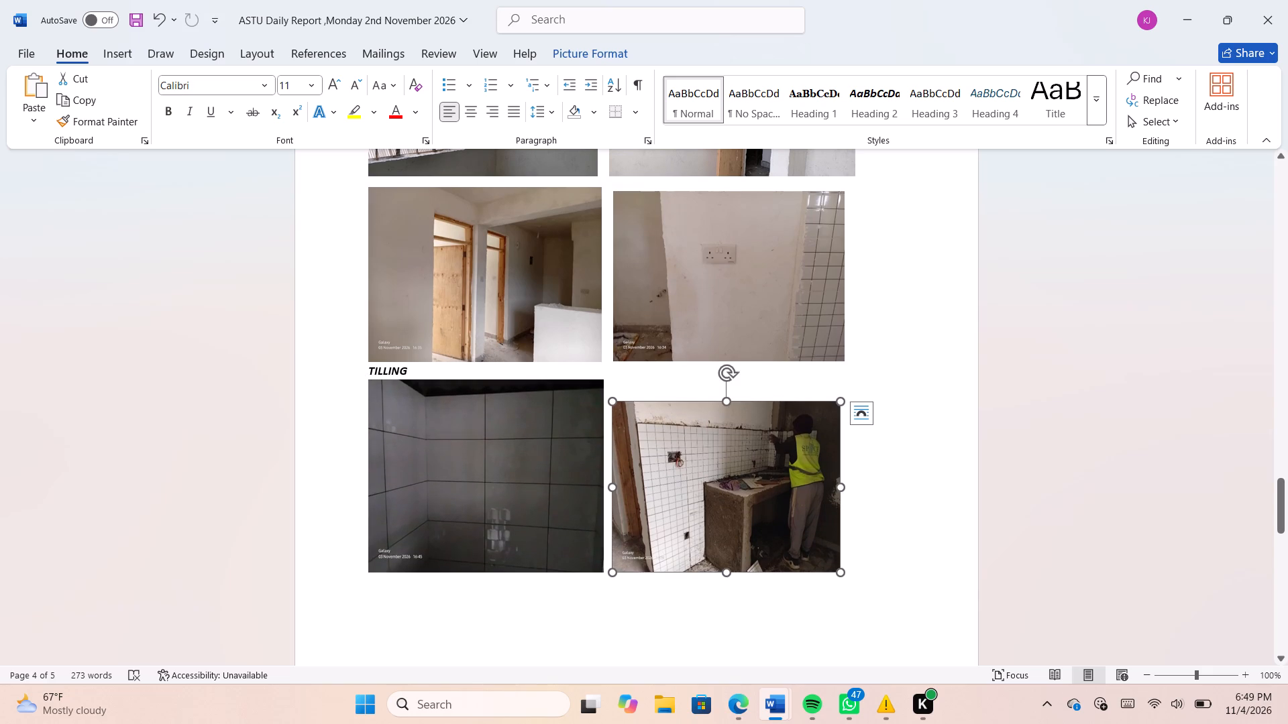
pyautogui.moveTo(842, 402); pyautogui.dragTo(853, 381)
pyautogui.scroll(7, 707, 428)
pyautogui.scroll(-3, 706, 425)
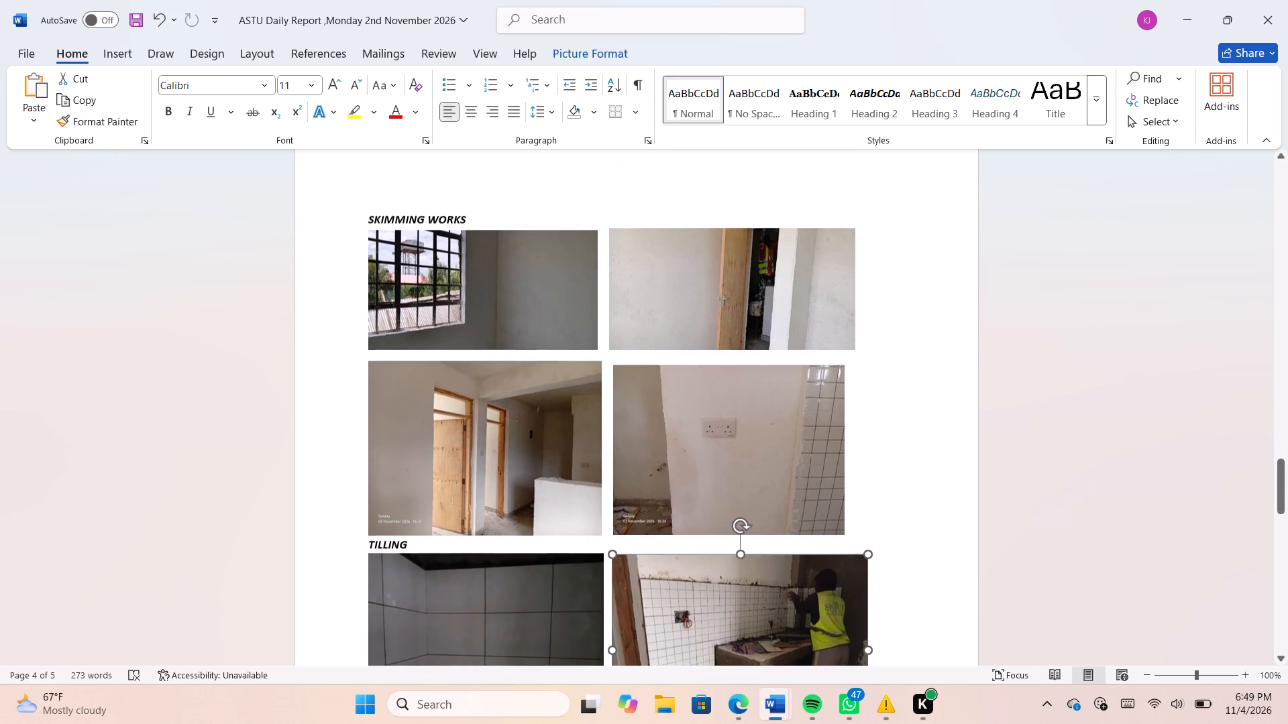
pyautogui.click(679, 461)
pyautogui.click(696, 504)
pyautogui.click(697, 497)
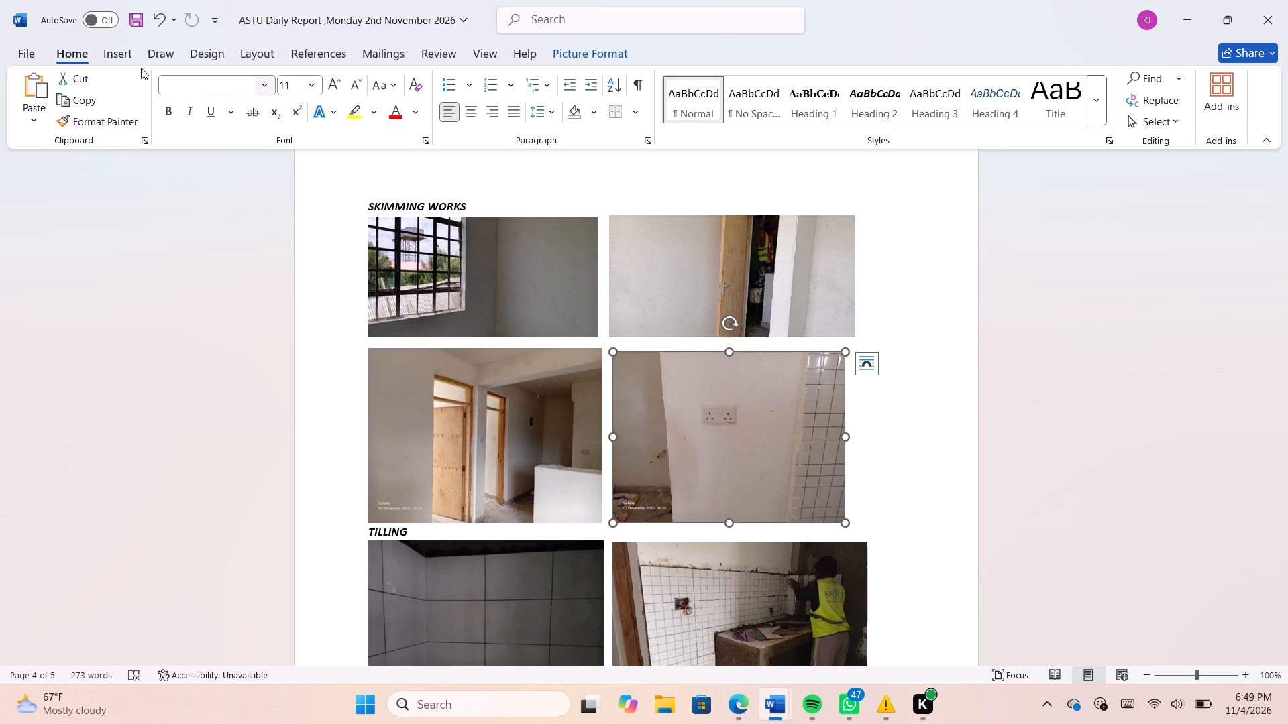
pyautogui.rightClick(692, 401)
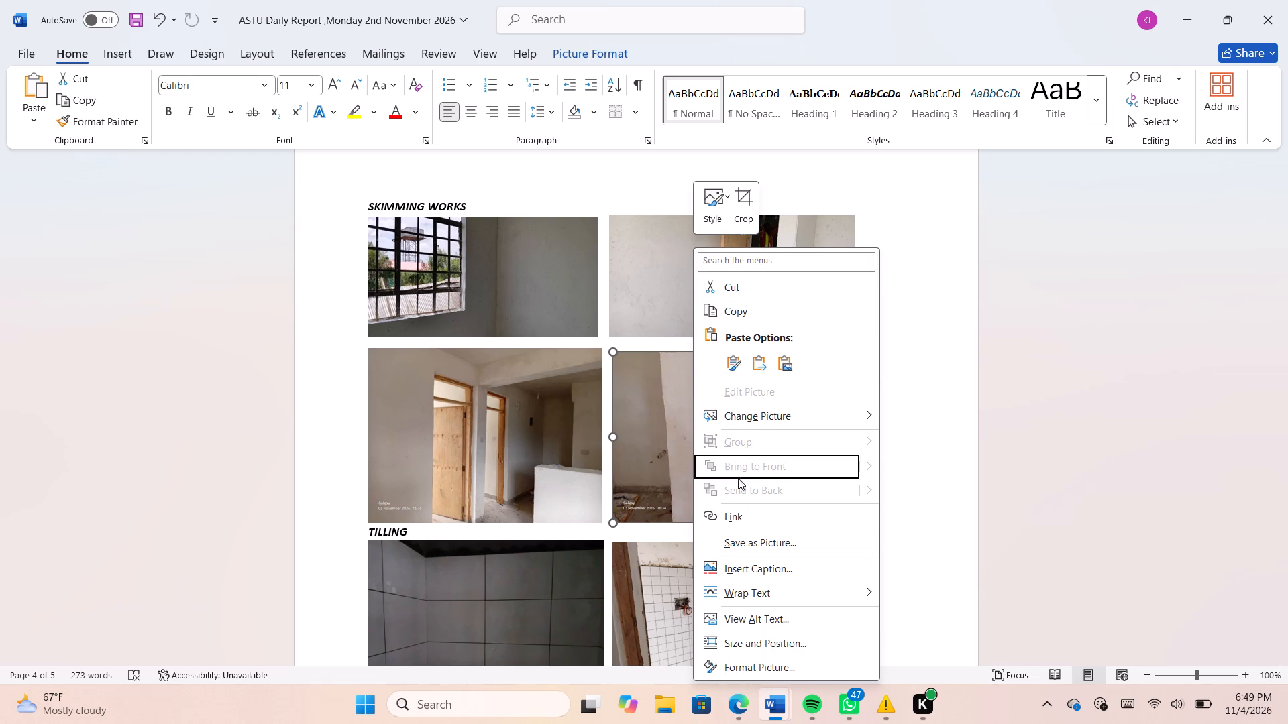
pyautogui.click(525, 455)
# Crop the date stamp off the bottom of the door and hallway photo under SKIMMING WORKS, keeping its frame size.
pyautogui.rightClick(524, 455)
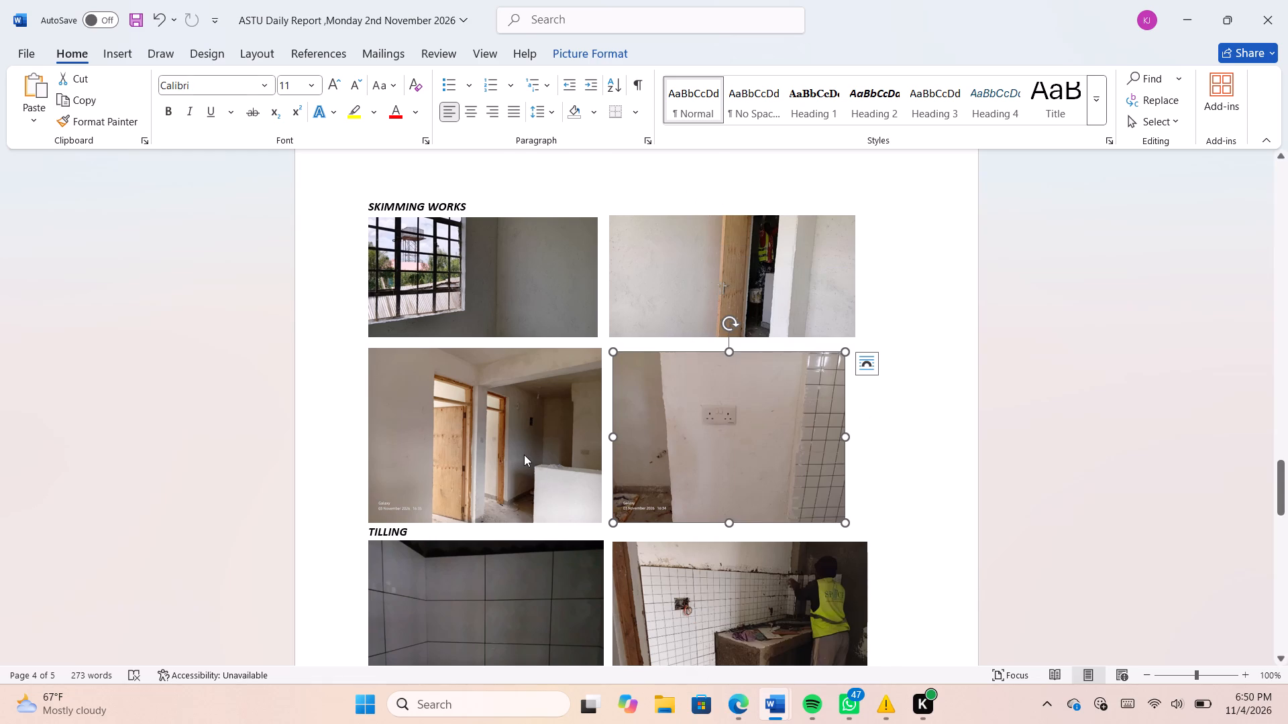
pyautogui.click(490, 450)
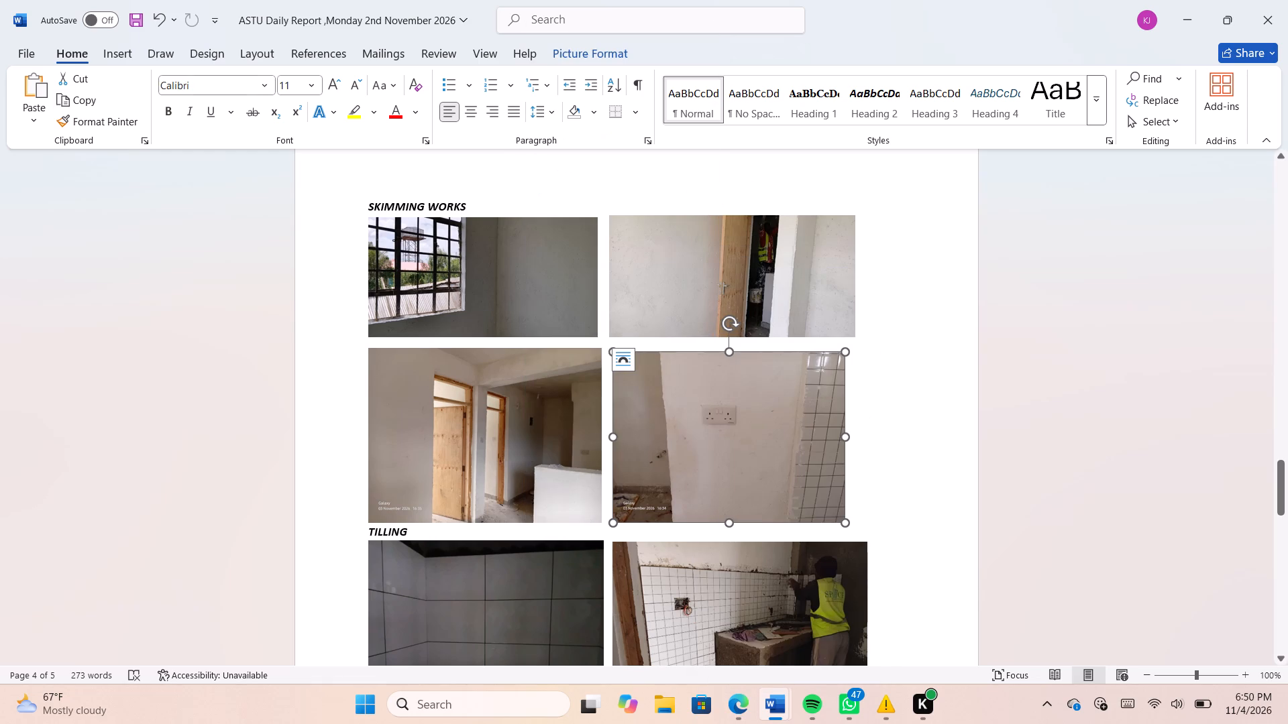
pyautogui.click(490, 450)
pyautogui.rightClick(490, 450)
pyautogui.click(541, 475)
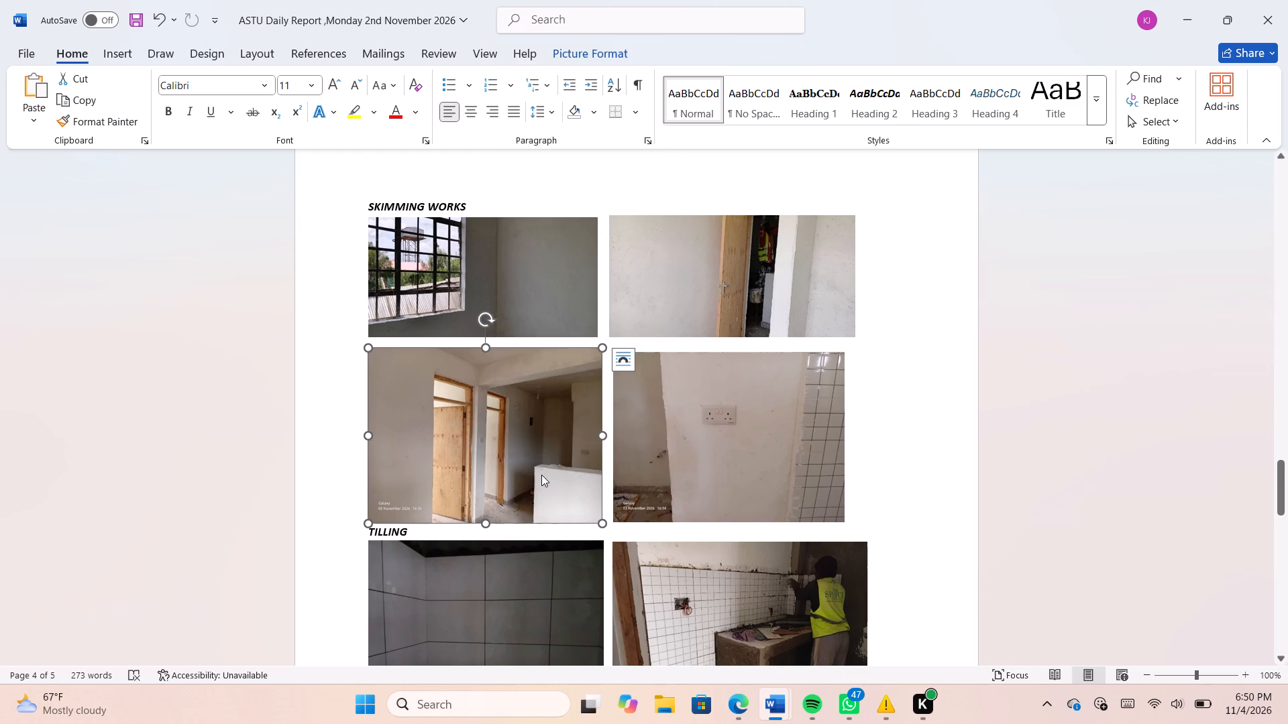
pyautogui.moveTo(487, 524); pyautogui.dragTo(487, 517)
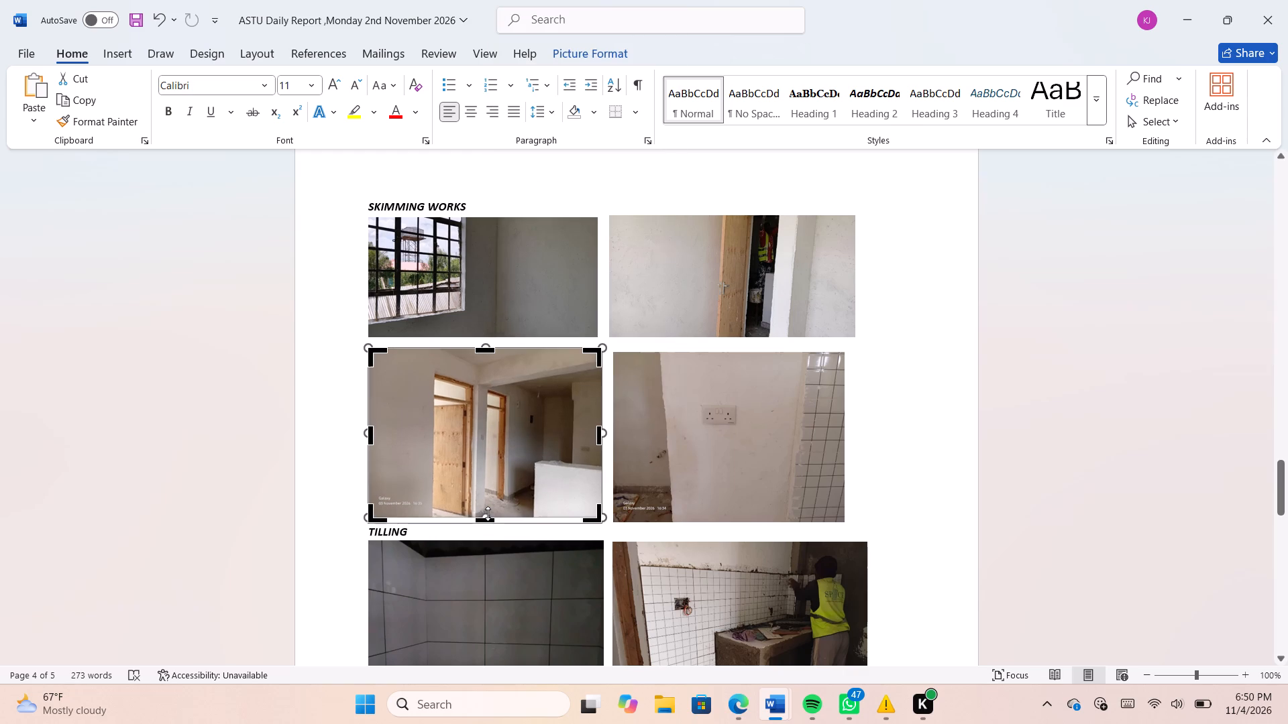
pyautogui.moveTo(488, 514); pyautogui.dragTo(487, 550)
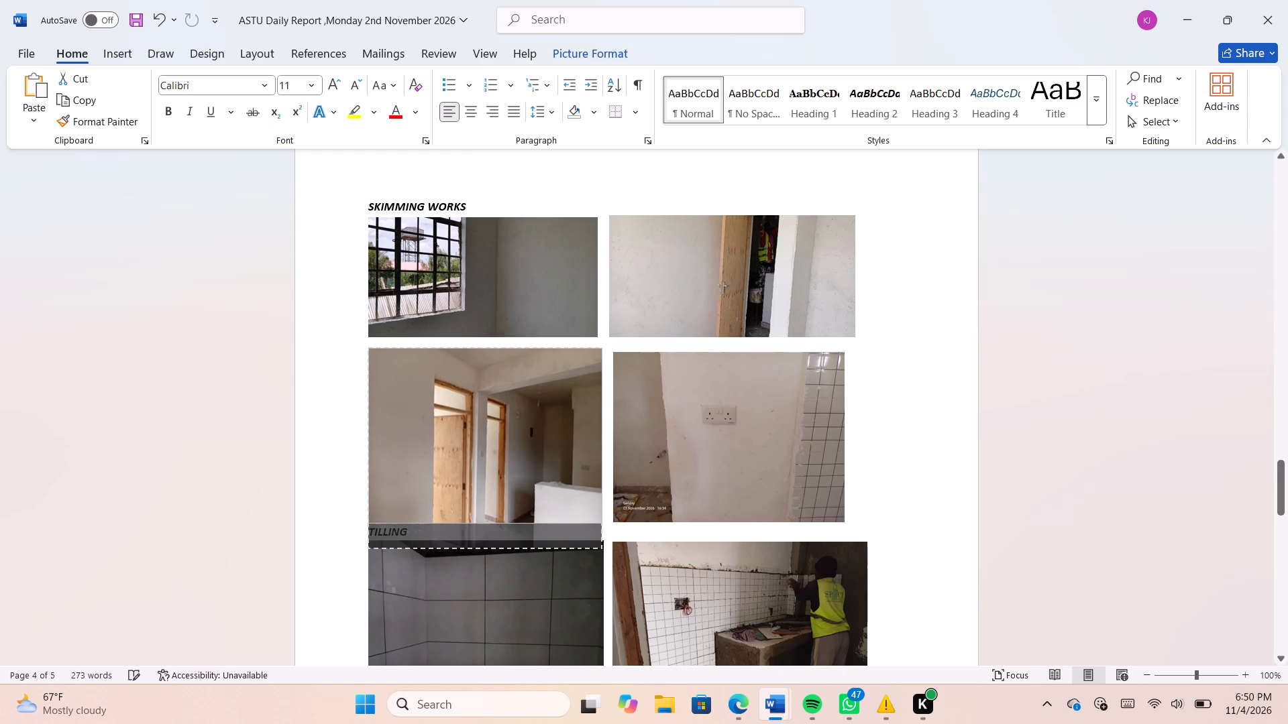
pyautogui.moveTo(487, 550); pyautogui.dragTo(487, 546)
pyautogui.click(526, 477)
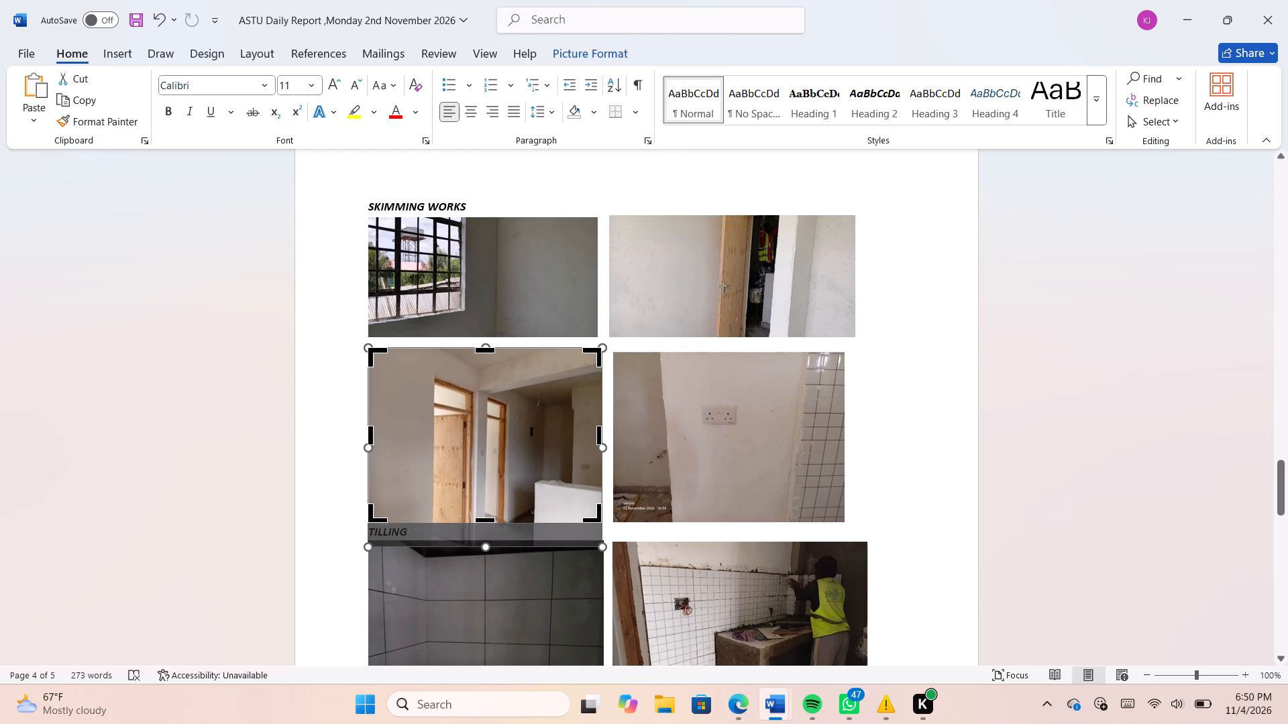
# Crop the date stamp off the bottom of the wall socket photo under SKIMMING WORKS, keeping its frame size.
pyautogui.click(662, 509)
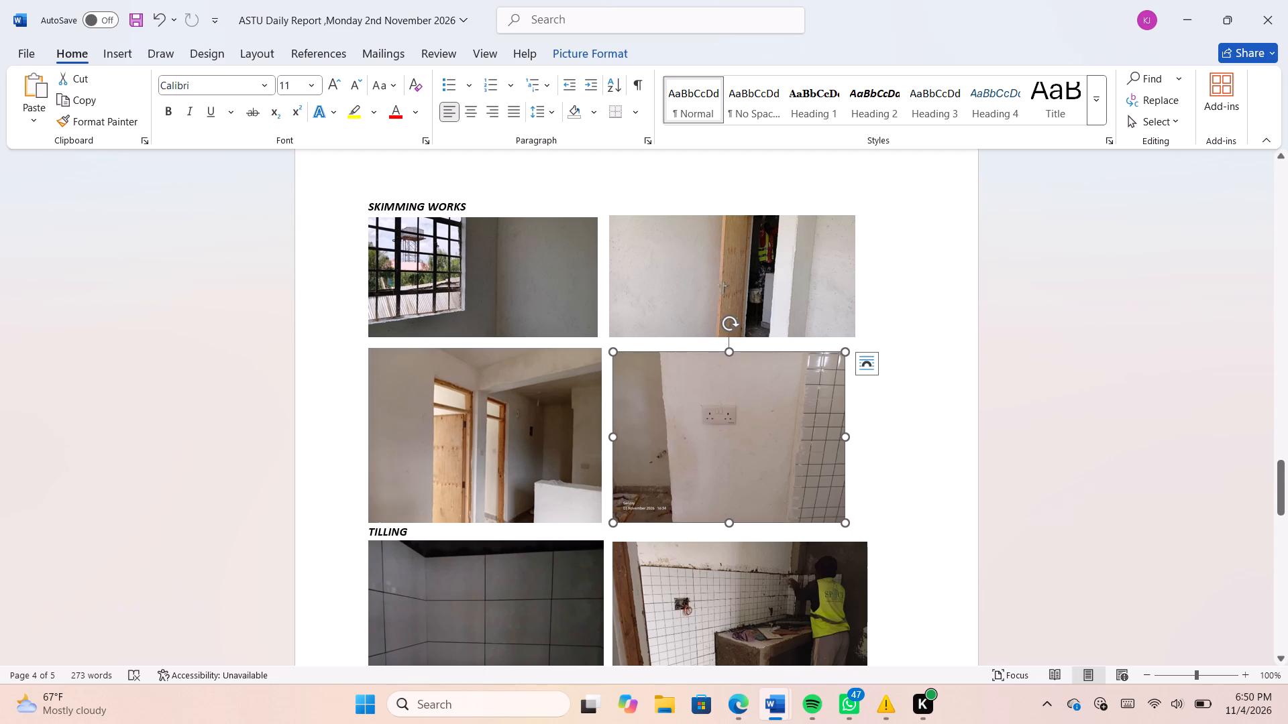
pyautogui.click(716, 507)
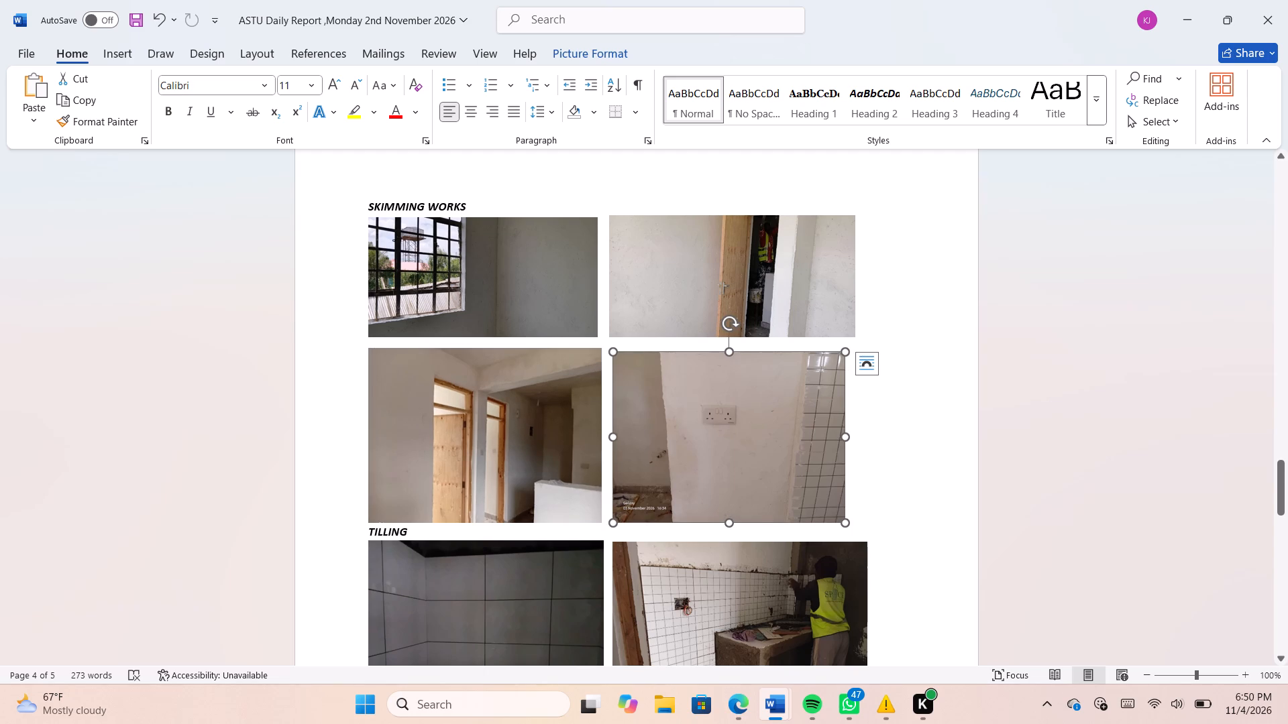
pyautogui.click(732, 519)
pyautogui.rightClick(725, 492)
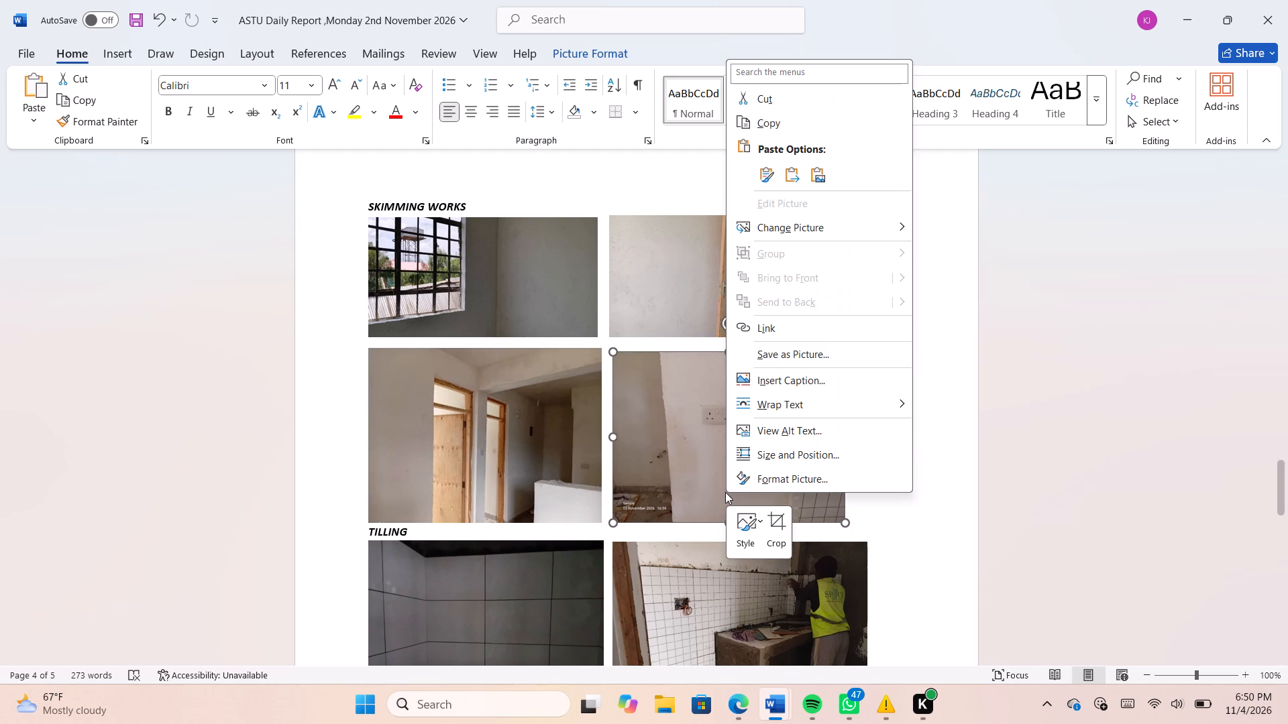
pyautogui.click(772, 518)
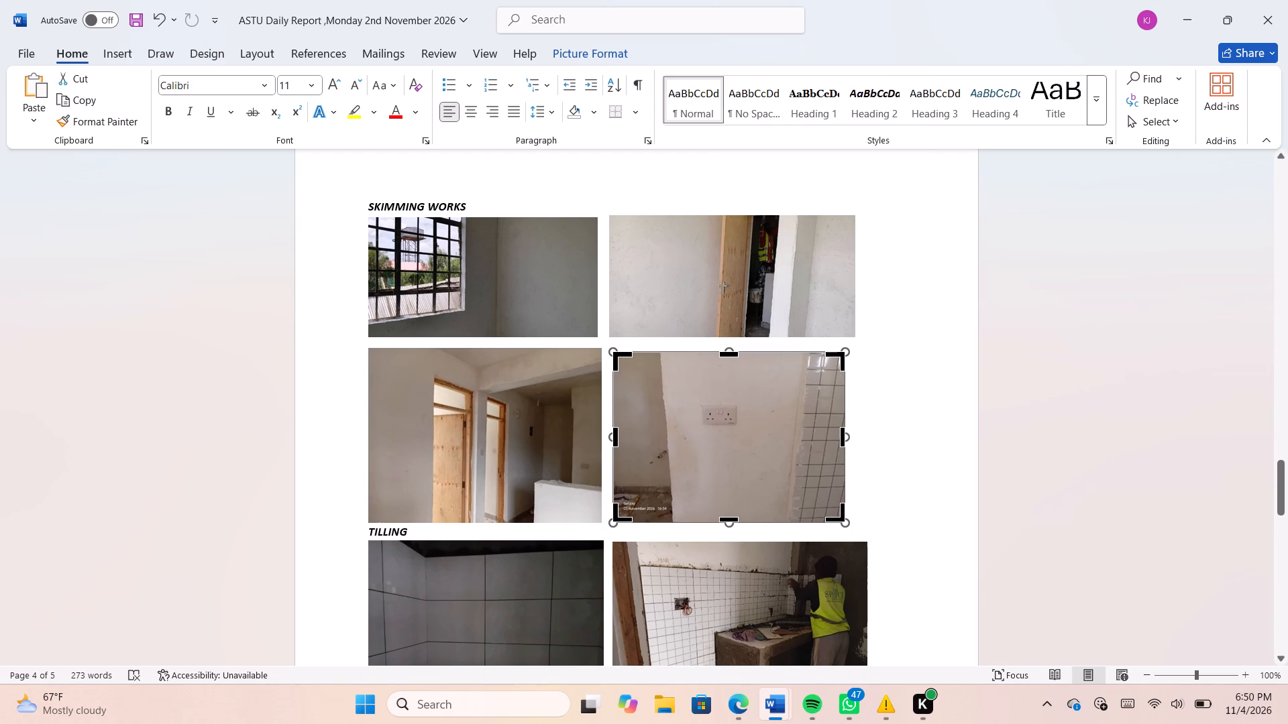
pyautogui.moveTo(733, 525); pyautogui.dragTo(728, 544)
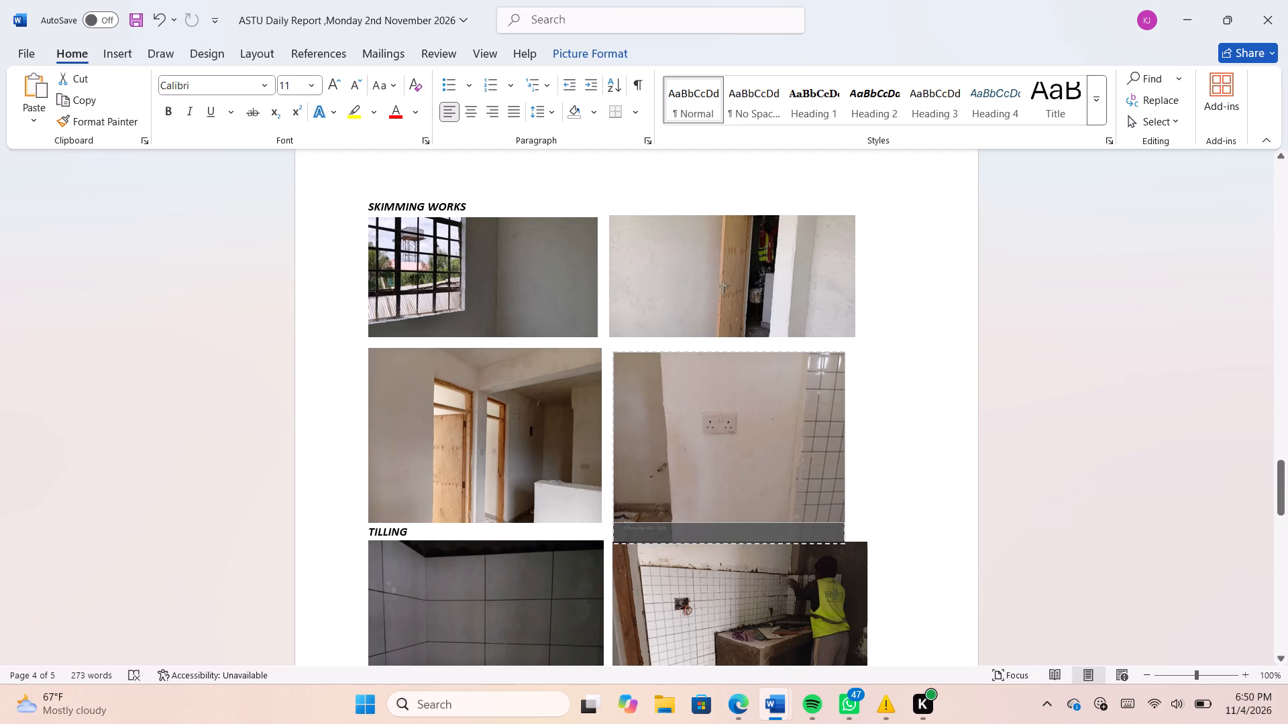
pyautogui.moveTo(728, 544); pyautogui.dragTo(727, 544)
pyautogui.click(708, 473)
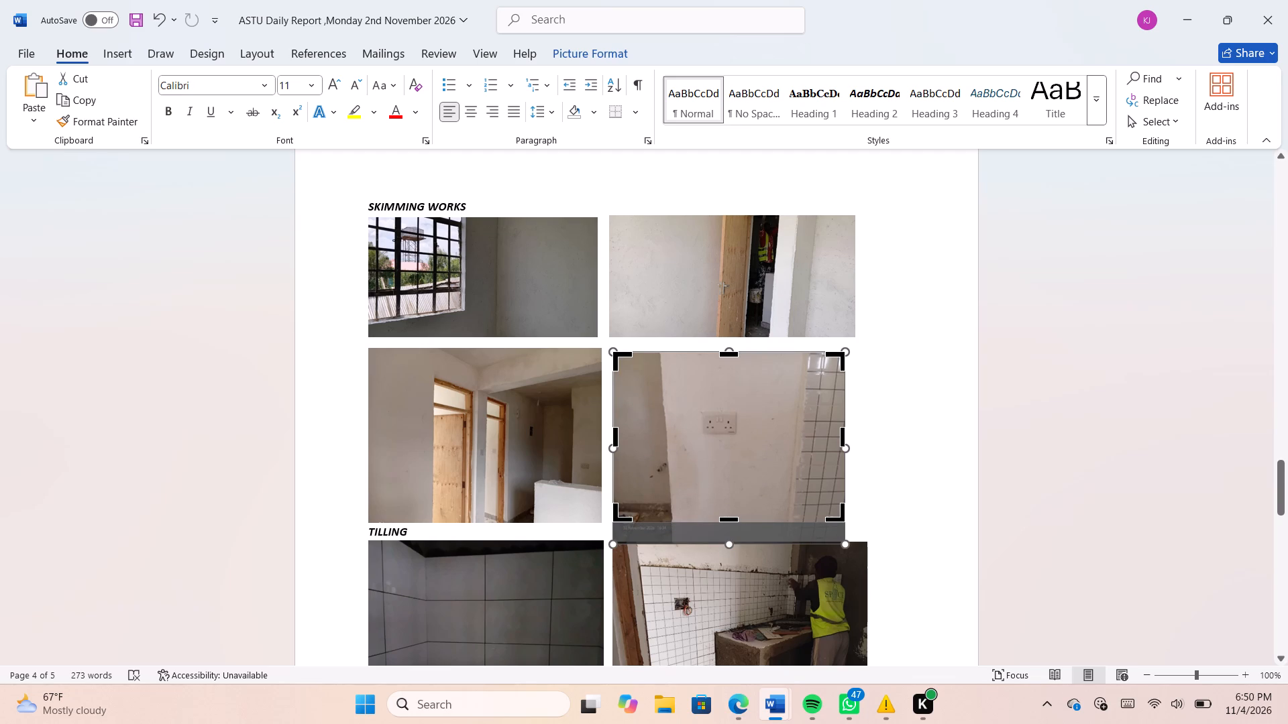
pyautogui.click(676, 473)
pyautogui.click(676, 473)
pyautogui.tripleClick(676, 473)
# Shorten the dark wall-tile photo under TILLING slightly and crop the date stamp off its bottom edge.
pyautogui.scroll(-6, 676, 473)
pyautogui.click(570, 432)
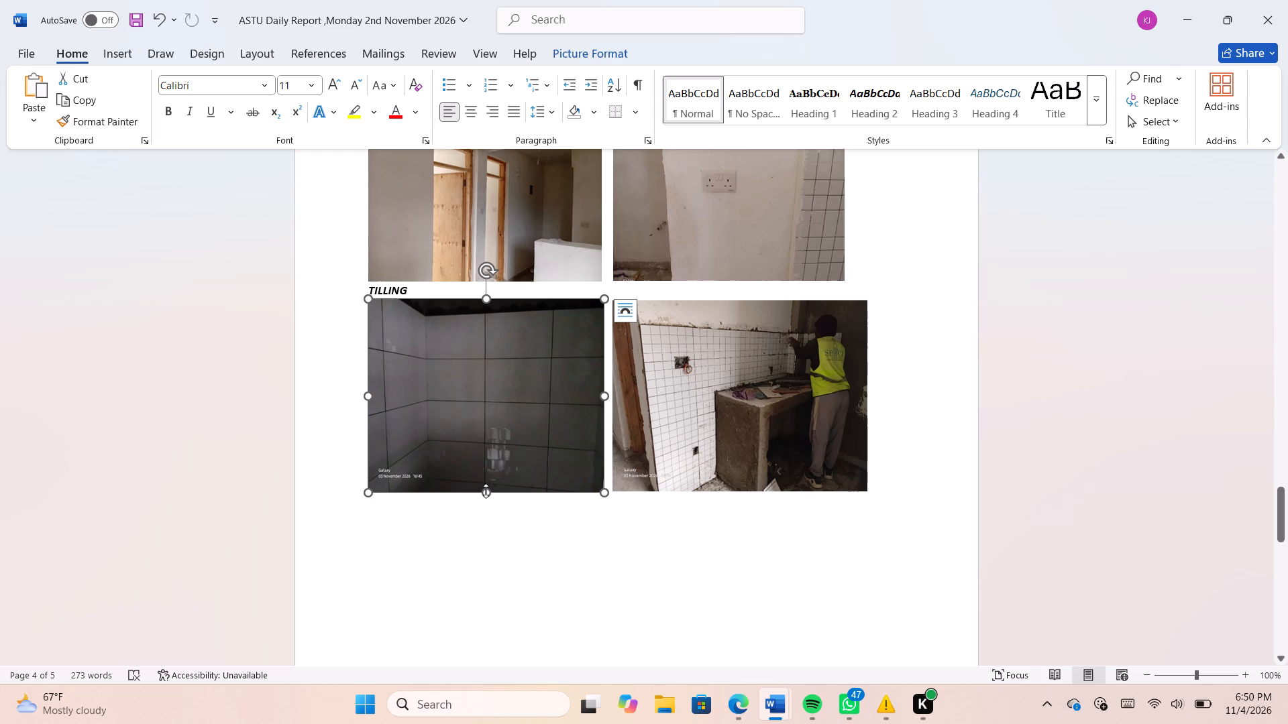
pyautogui.moveTo(486, 491); pyautogui.dragTo(496, 487)
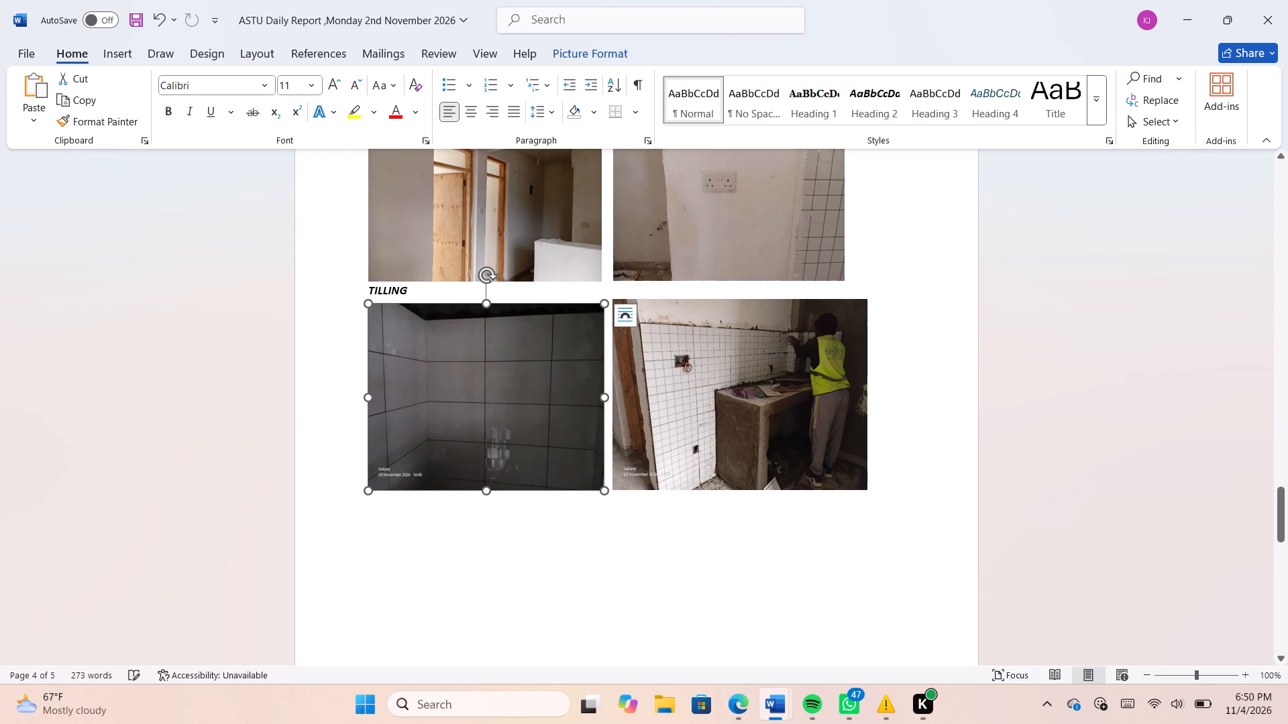
pyautogui.rightClick(496, 458)
pyautogui.click(547, 487)
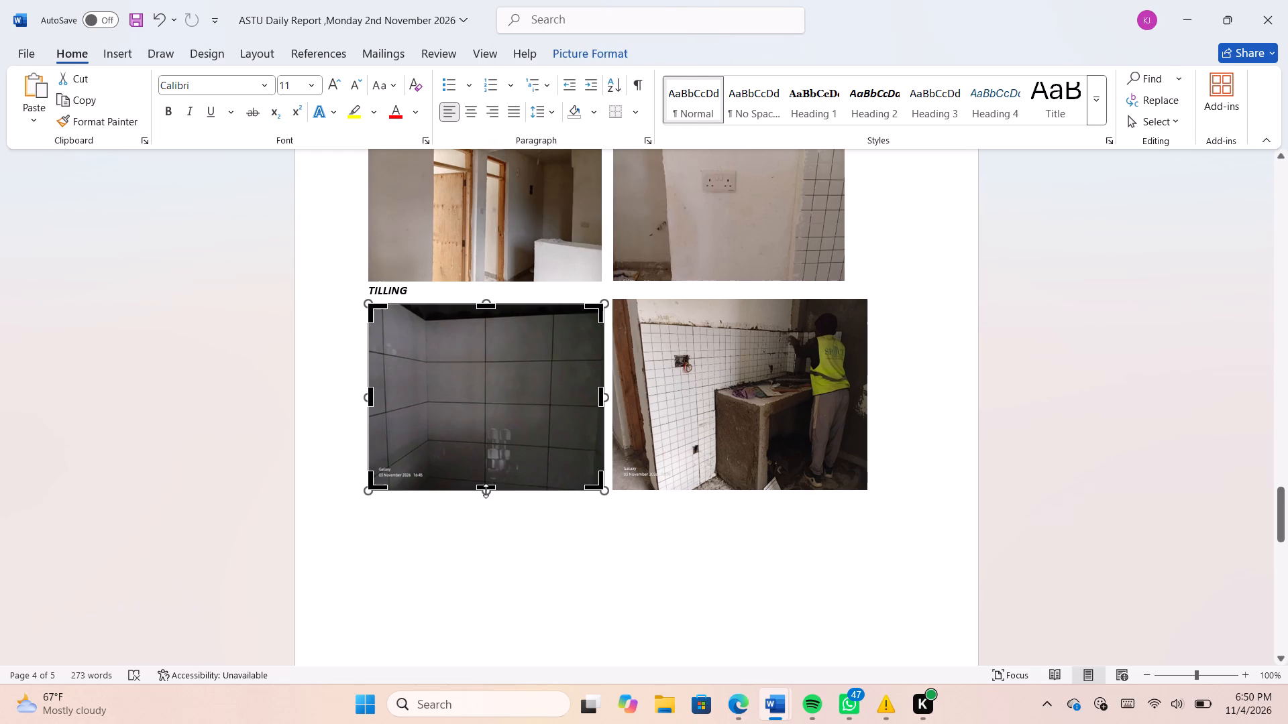
pyautogui.moveTo(486, 491); pyautogui.dragTo(488, 516)
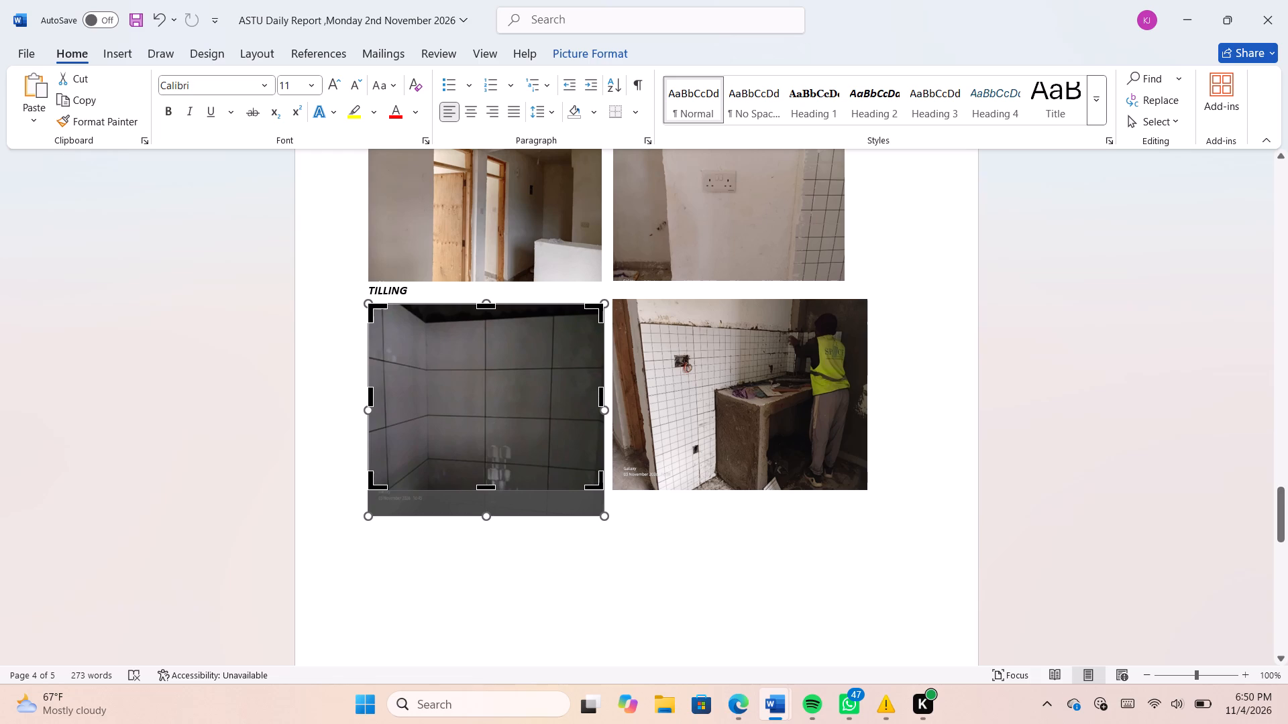
# Crop the bottom strip with the date stamp off the kitchen worktop tiling photo under TILLING.
pyautogui.click(753, 410)
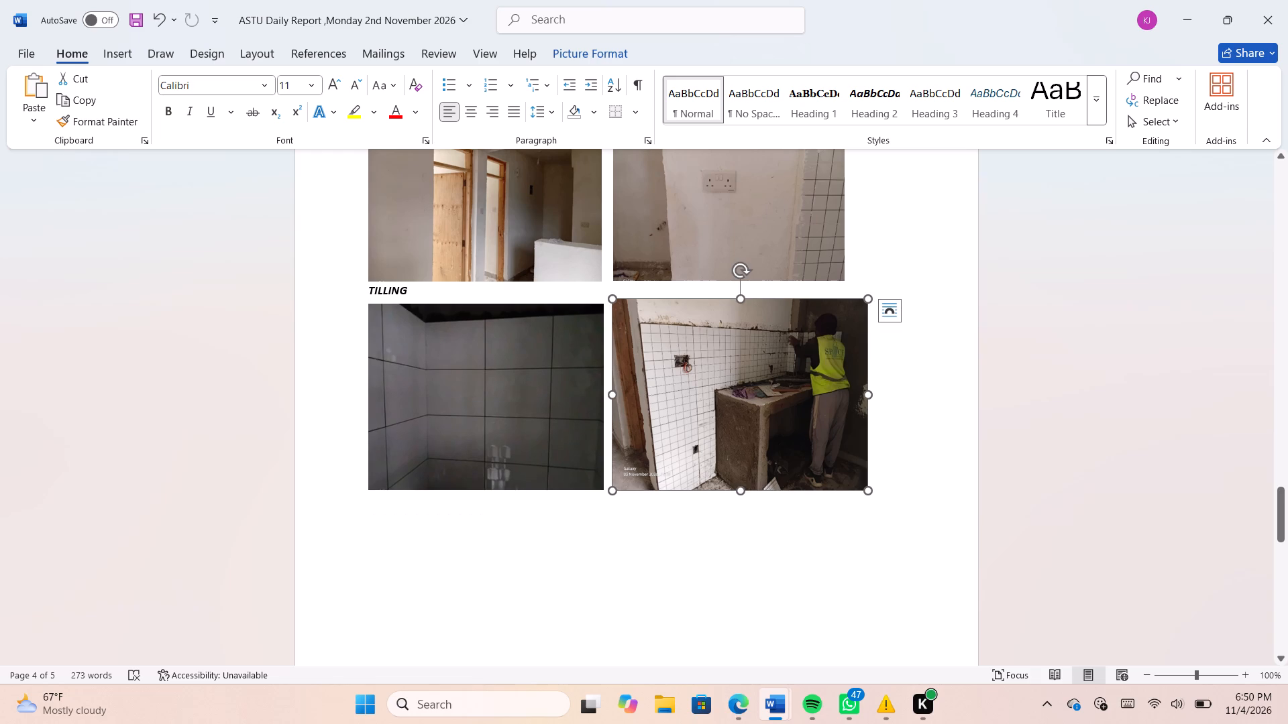
pyautogui.rightClick(741, 465)
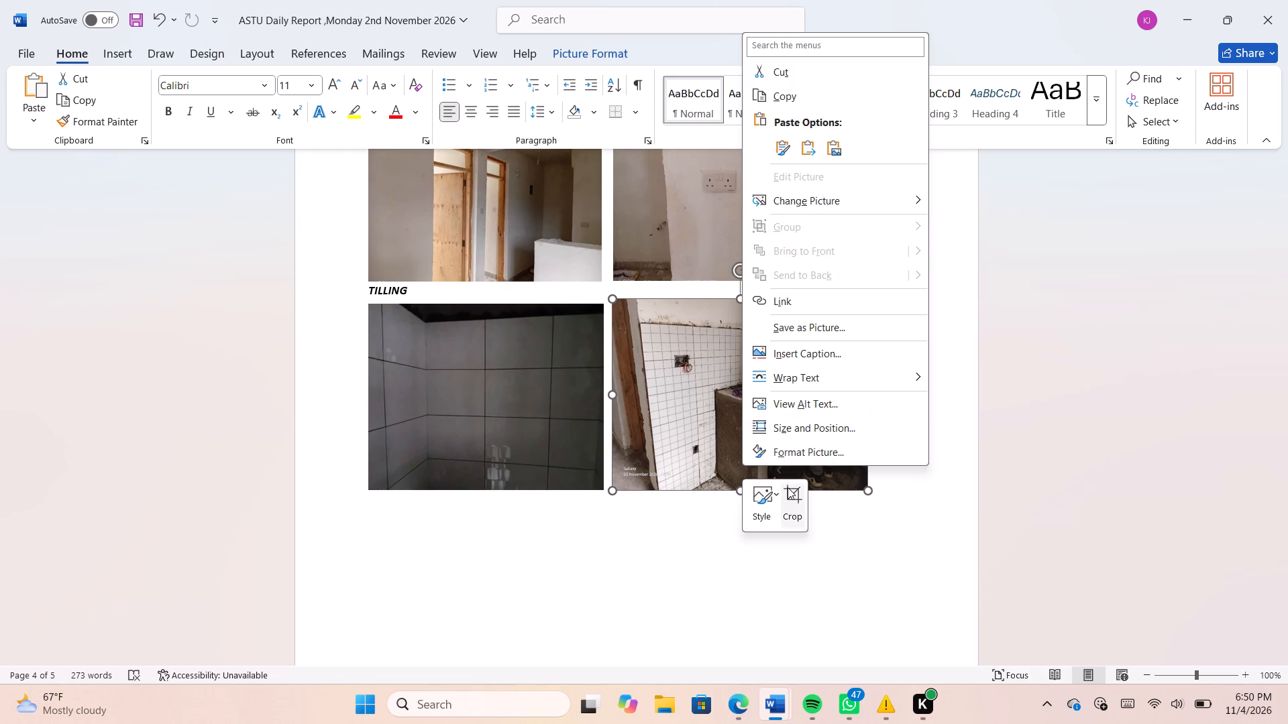
pyautogui.click(789, 487)
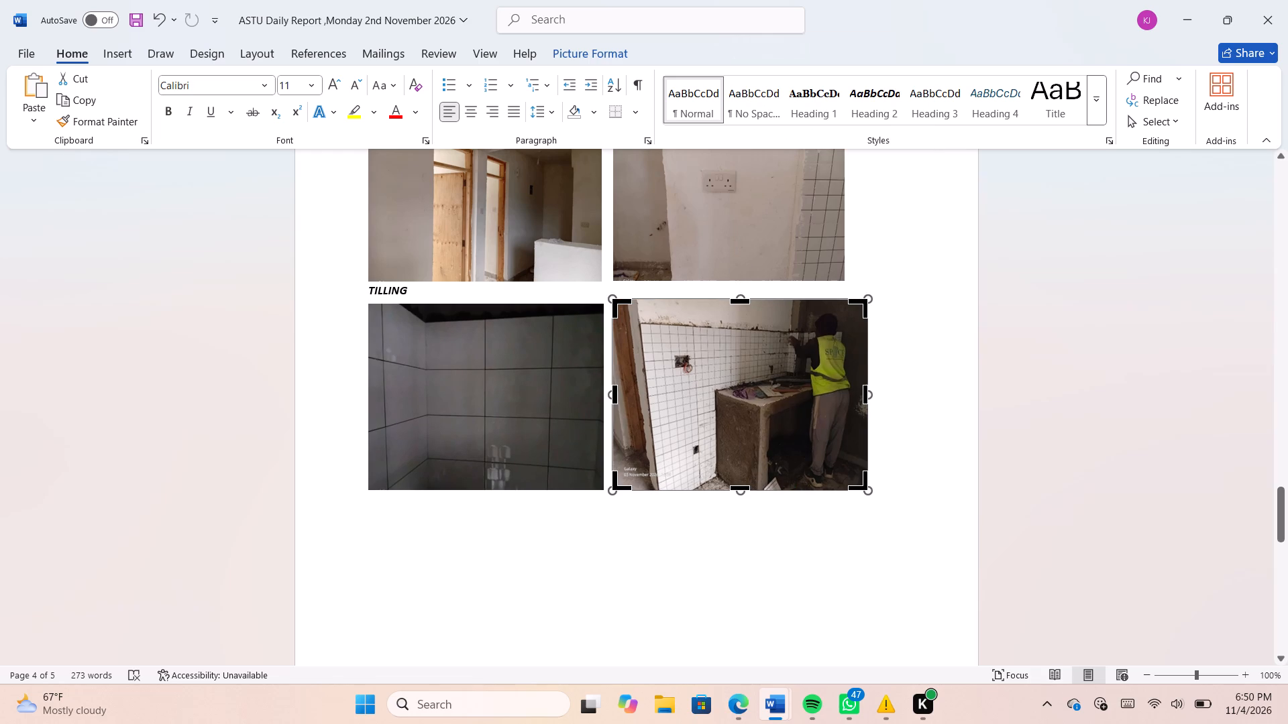
pyautogui.moveTo(742, 489); pyautogui.dragTo(743, 493)
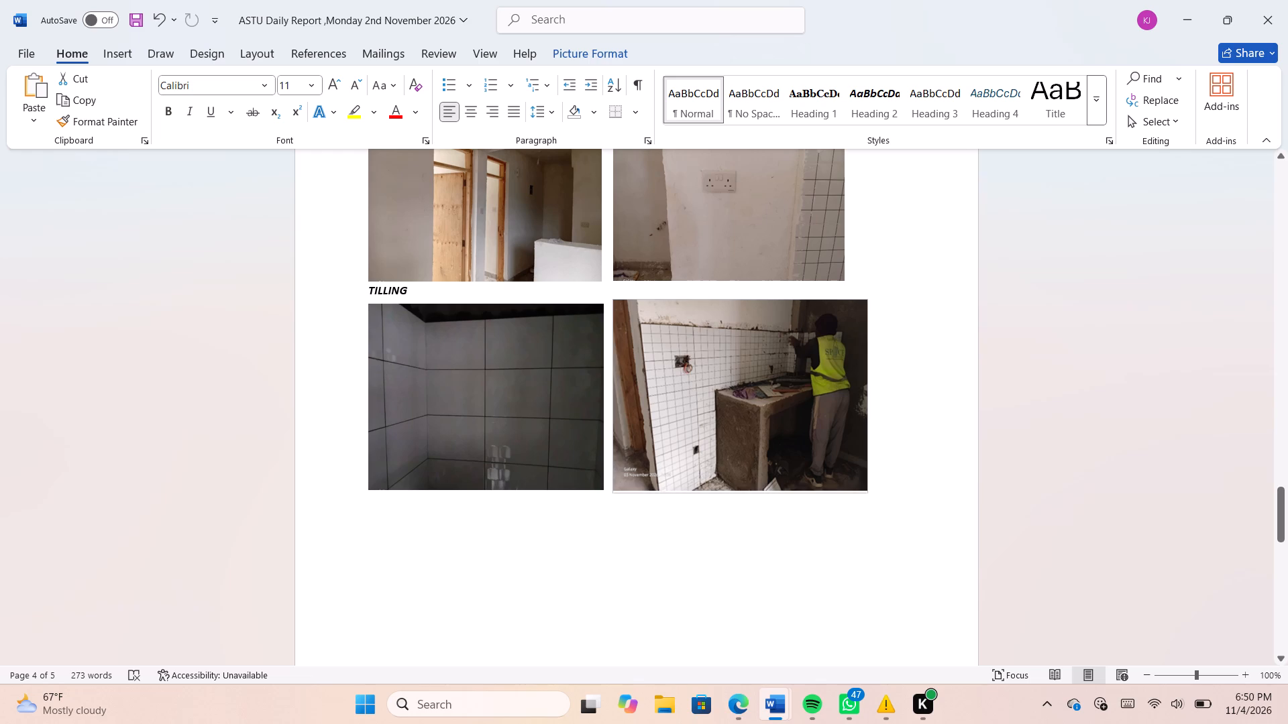
pyautogui.moveTo(743, 493); pyautogui.dragTo(736, 470)
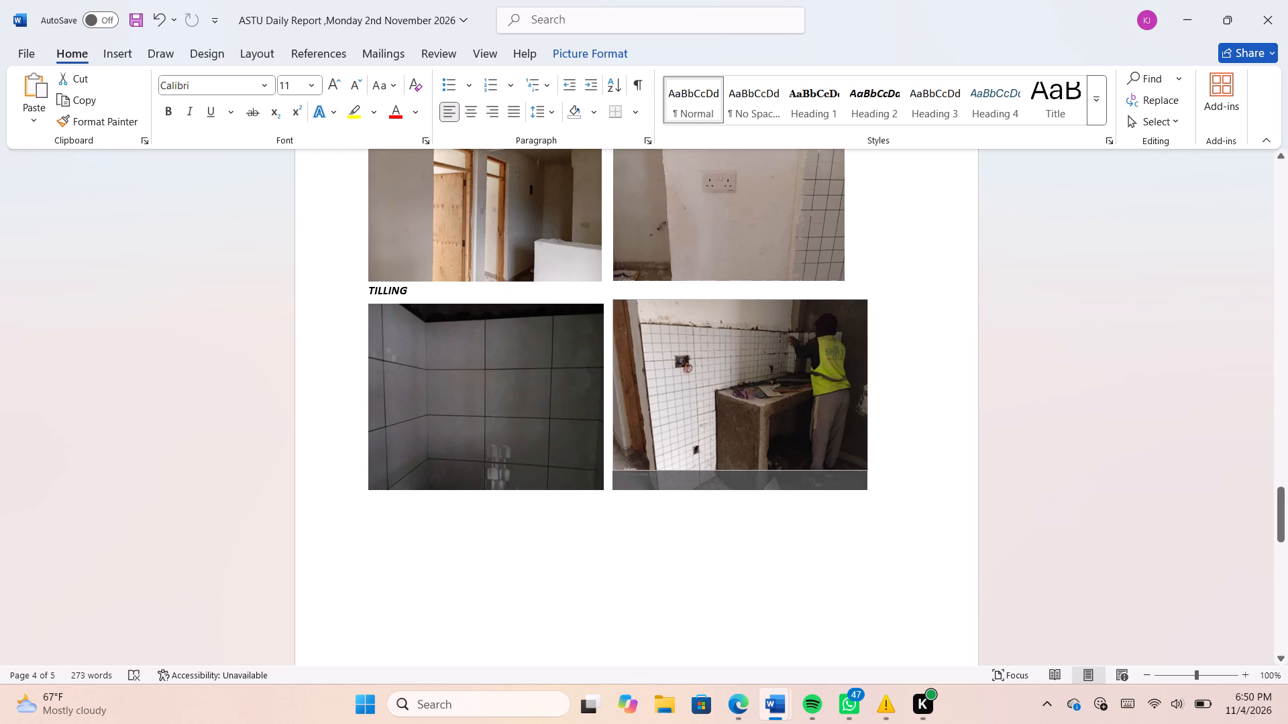
pyautogui.moveTo(736, 470); pyautogui.dragTo(737, 468)
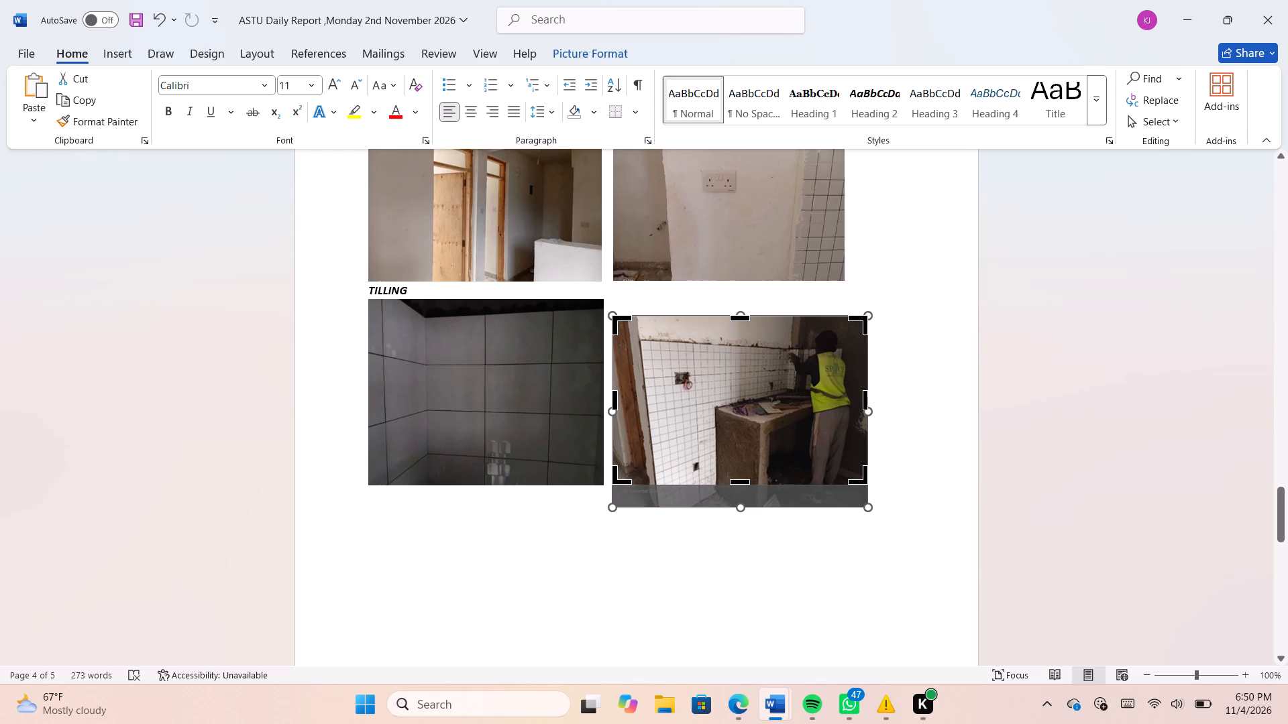
pyautogui.click(742, 437)
pyautogui.click(527, 526)
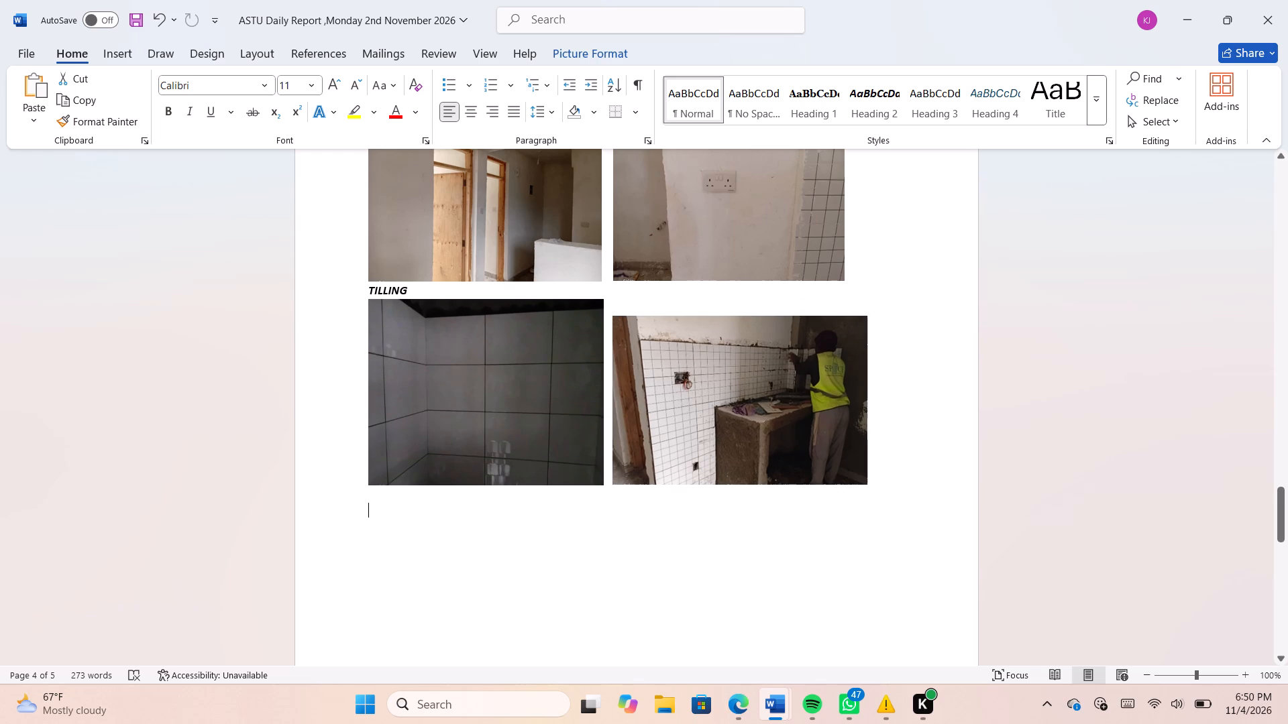
# Enlarge the kitchen worktop tiling photo under TILLING slightly to bring its height closer to the dark wall-tile photo's.
pyautogui.moveTo(508, 362); pyautogui.dragTo(512, 368)
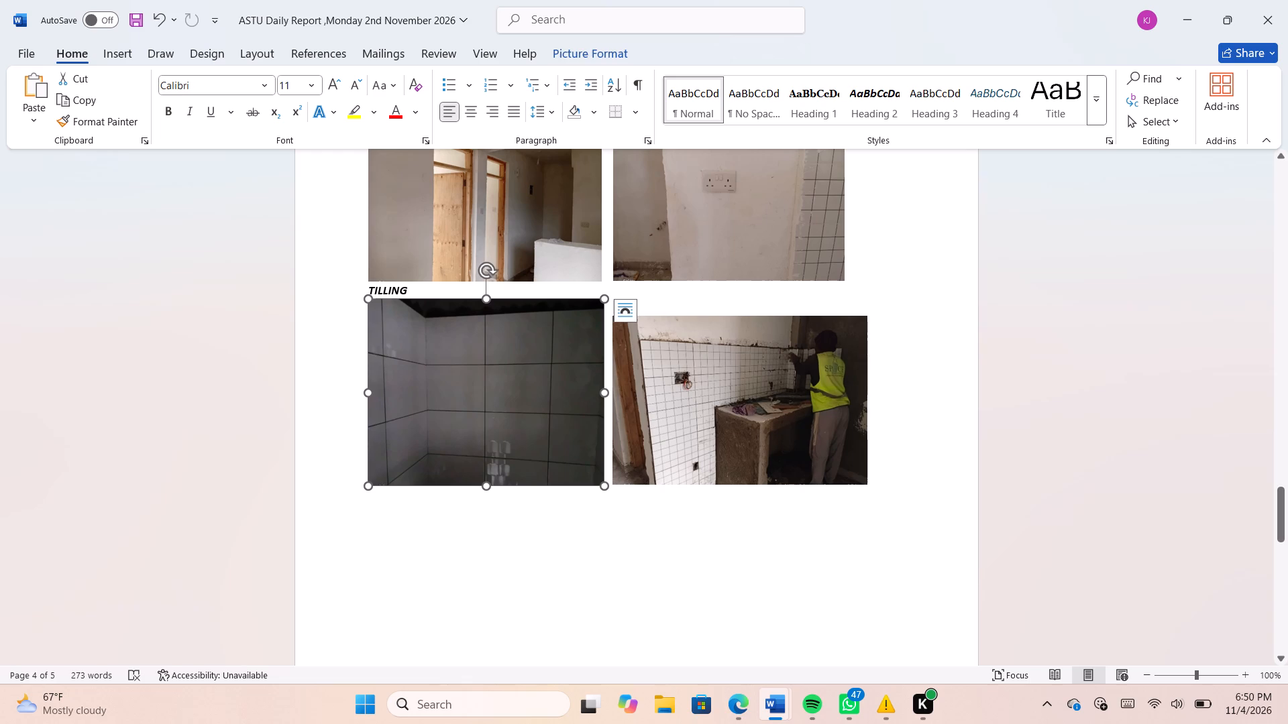
pyautogui.click(605, 300)
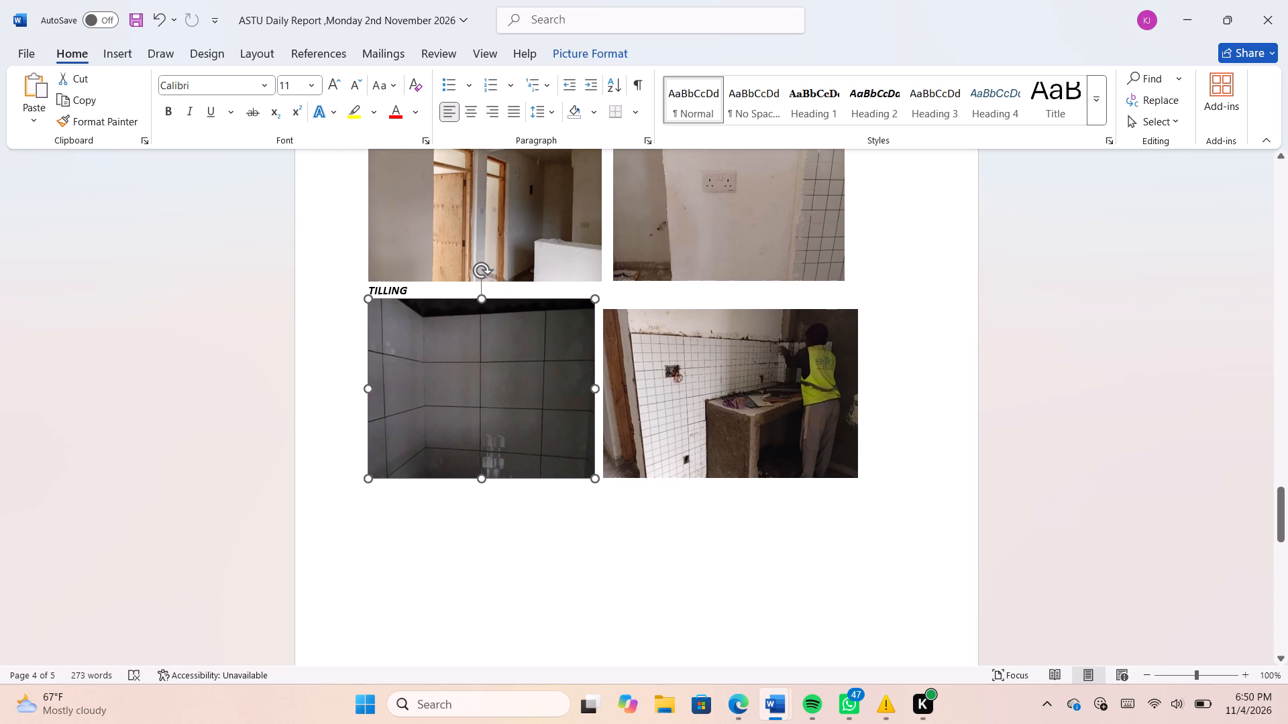
pyautogui.click(686, 338)
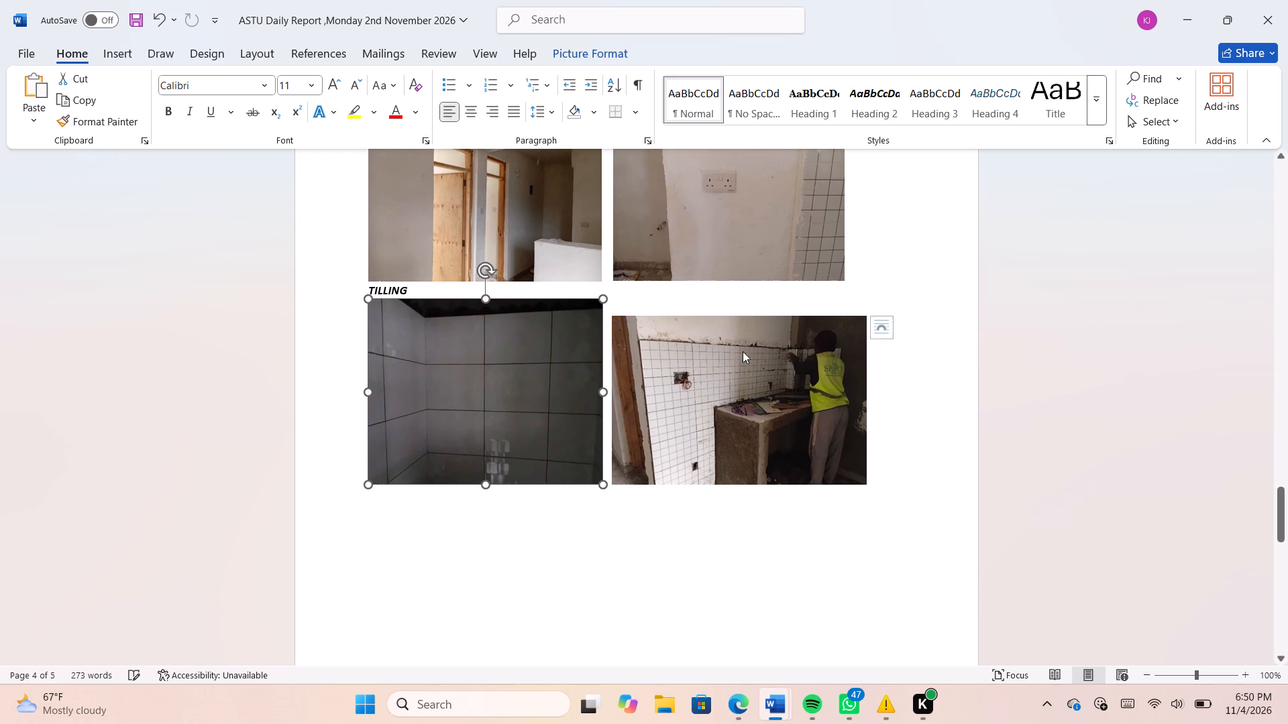
pyautogui.moveTo(872, 315); pyautogui.dragTo(872, 304)
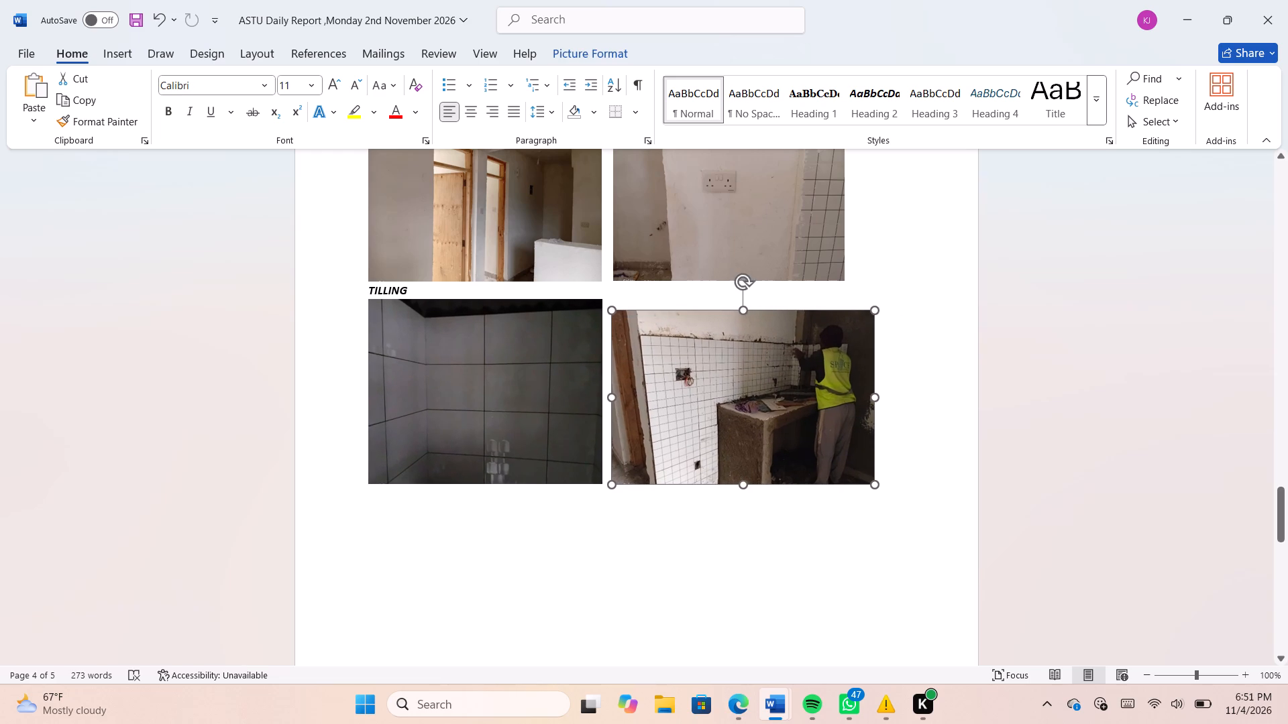
pyautogui.moveTo(872, 304); pyautogui.dragTo(871, 306)
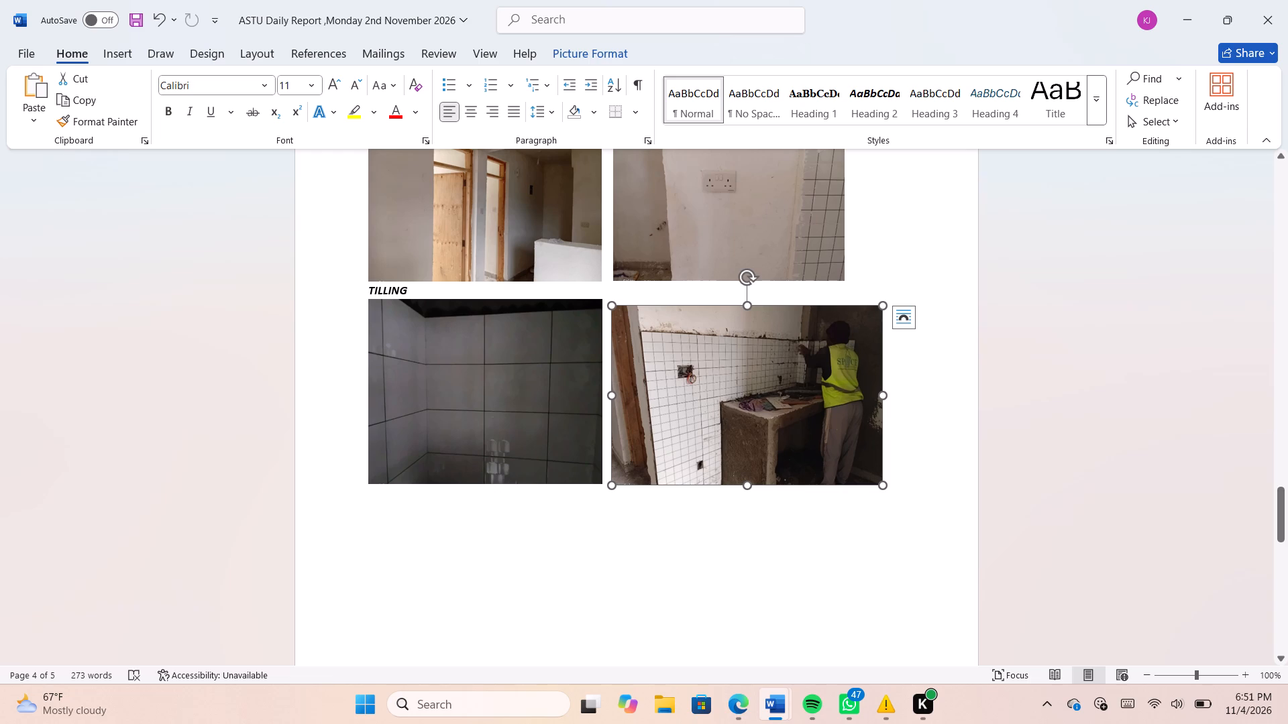
pyautogui.moveTo(879, 396); pyautogui.dragTo(875, 397)
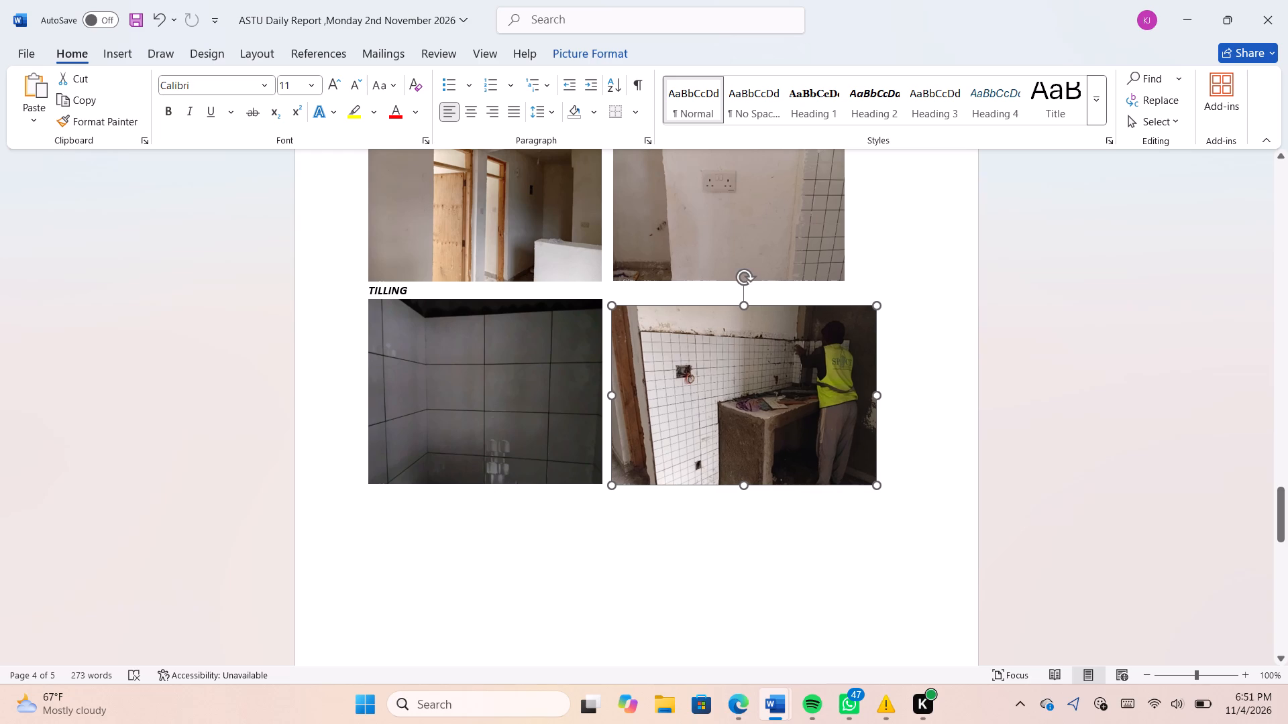
pyautogui.moveTo(875, 397); pyautogui.dragTo(873, 398)
# Delete the plain "TILLING WORKS" line and its empty paragraph above the STAIRCASE RAIL FABRICATION heading.
pyautogui.scroll(8, 694, 375)
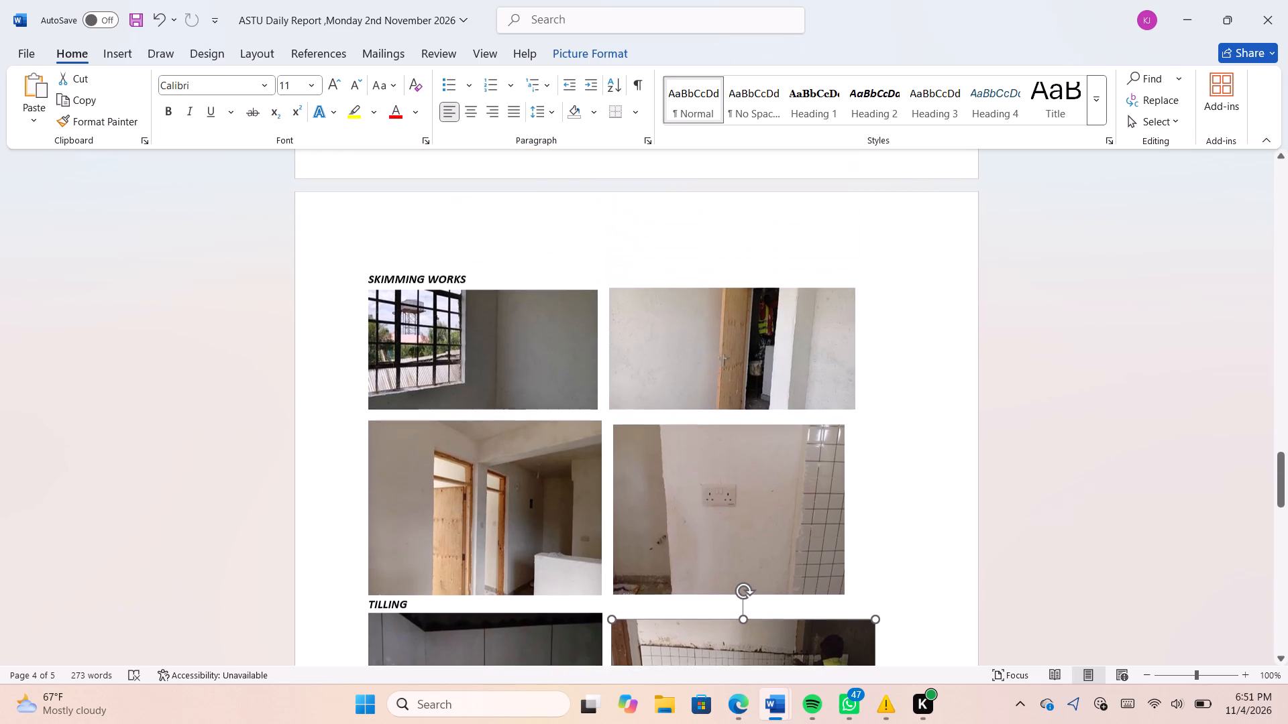
pyautogui.scroll(1, 694, 370)
pyautogui.scroll(-8, 694, 370)
pyautogui.scroll(1, 694, 376)
pyautogui.scroll(-3, 694, 376)
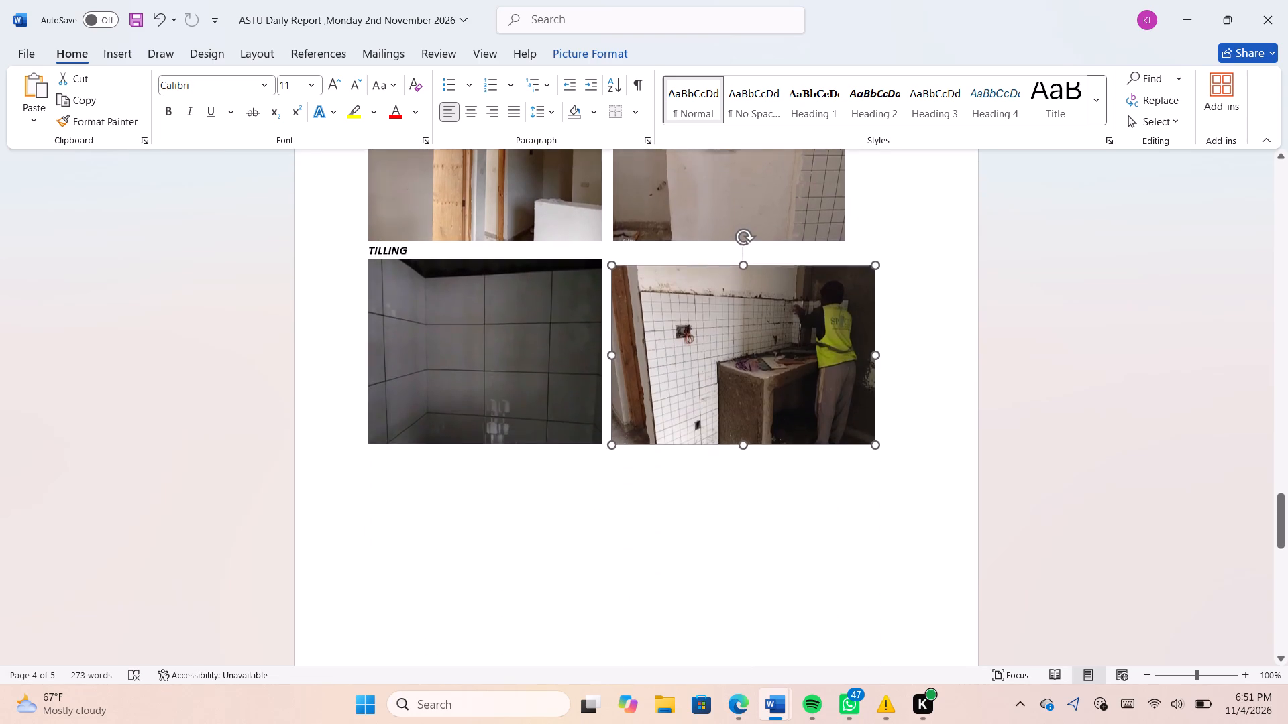
pyautogui.scroll(-6, 694, 377)
pyautogui.scroll(1, 692, 385)
pyautogui.scroll(-6, 692, 385)
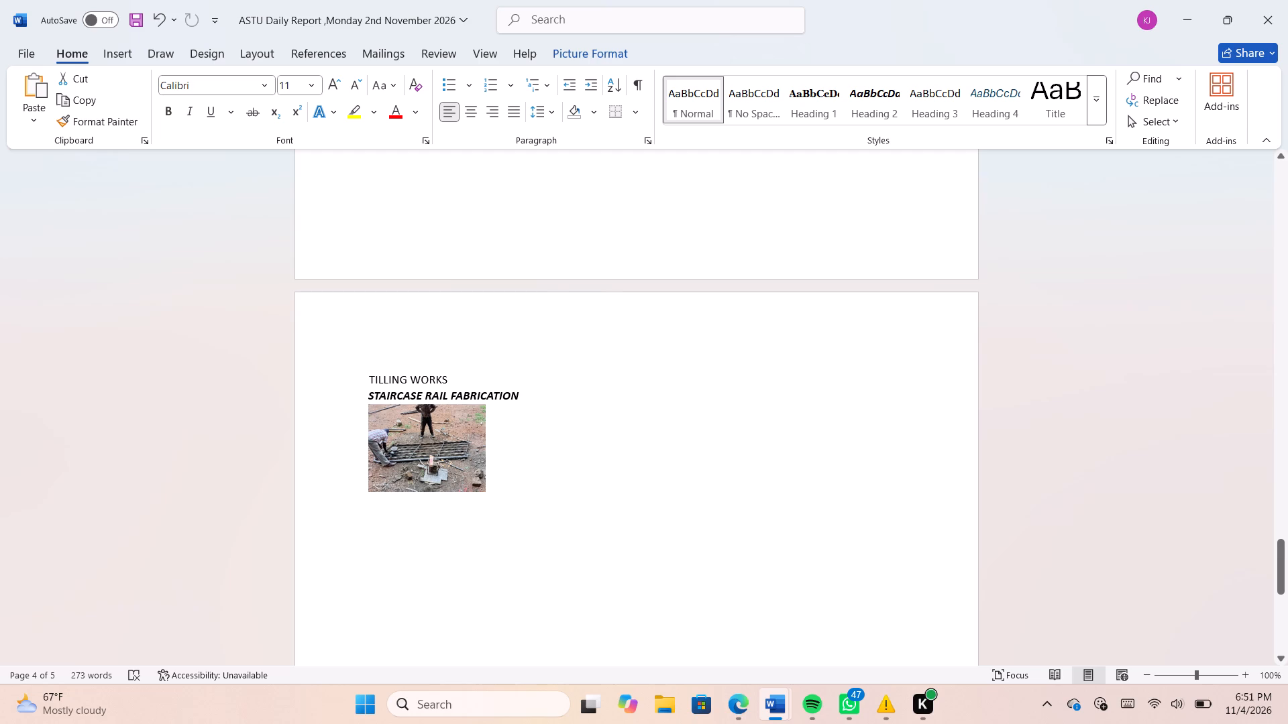
pyautogui.scroll(8, 427, 442)
pyautogui.scroll(-5, 435, 436)
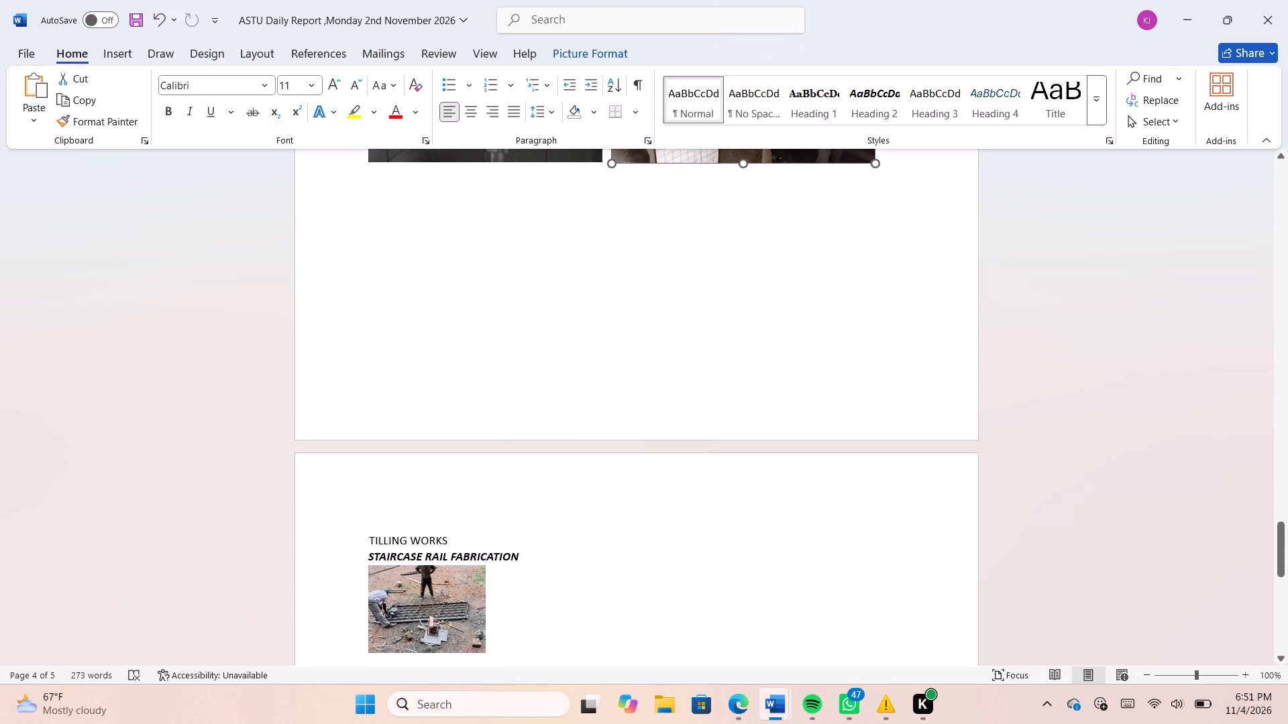
pyautogui.scroll(-3, 439, 445)
pyautogui.click(458, 375)
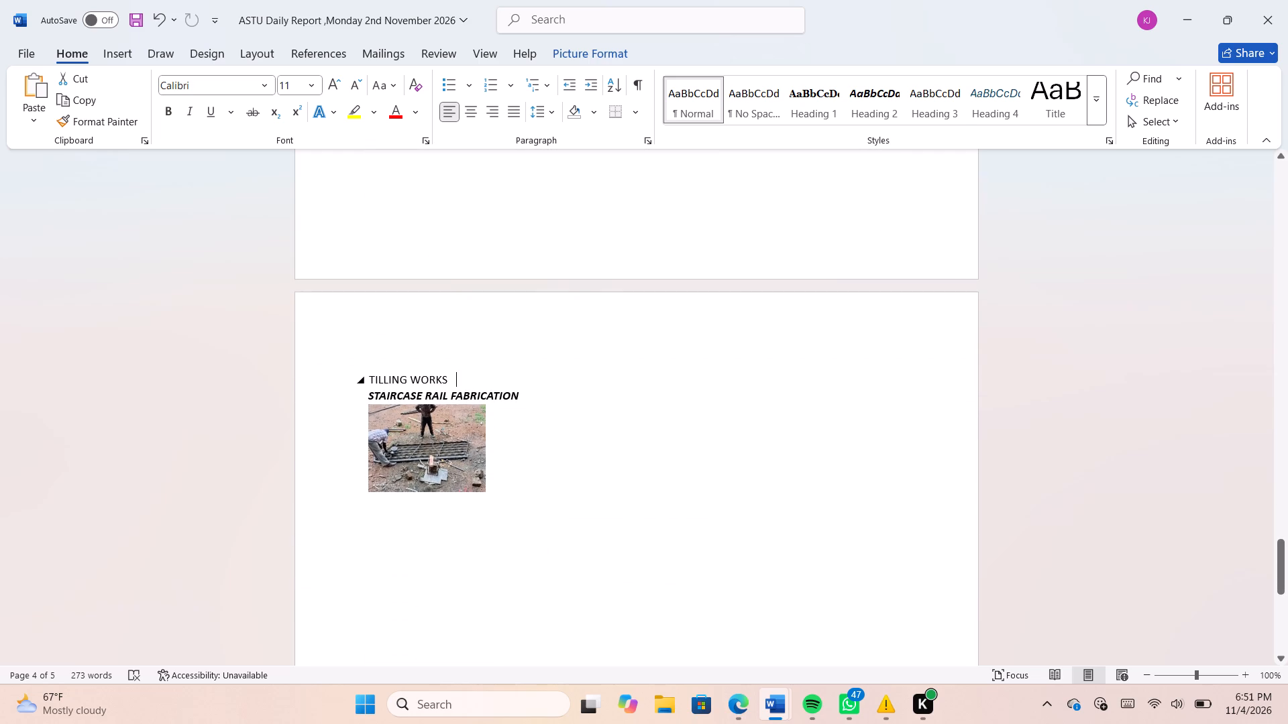
pyautogui.press('BackSpace')
pyautogui.press('BackSpace')
pyautogui.press('BackSpace')
pyautogui.press('BackSpace')
pyautogui.press('BackSpace')
pyautogui.press('BackSpace')
pyautogui.press('BackSpace')
pyautogui.press('BackSpace')
pyautogui.press('BackSpace')
pyautogui.press('BackSpace')
pyautogui.press('BackSpace')
pyautogui.press('BackSpace')
pyautogui.press('BackSpace')
pyautogui.press('BackSpace')
pyautogui.press('BackSpace')
pyautogui.press('BackSpace')
pyautogui.press('BackSpace')
pyautogui.press('BackSpace')
pyautogui.press('BackSpace')
pyautogui.press('BackSpace')
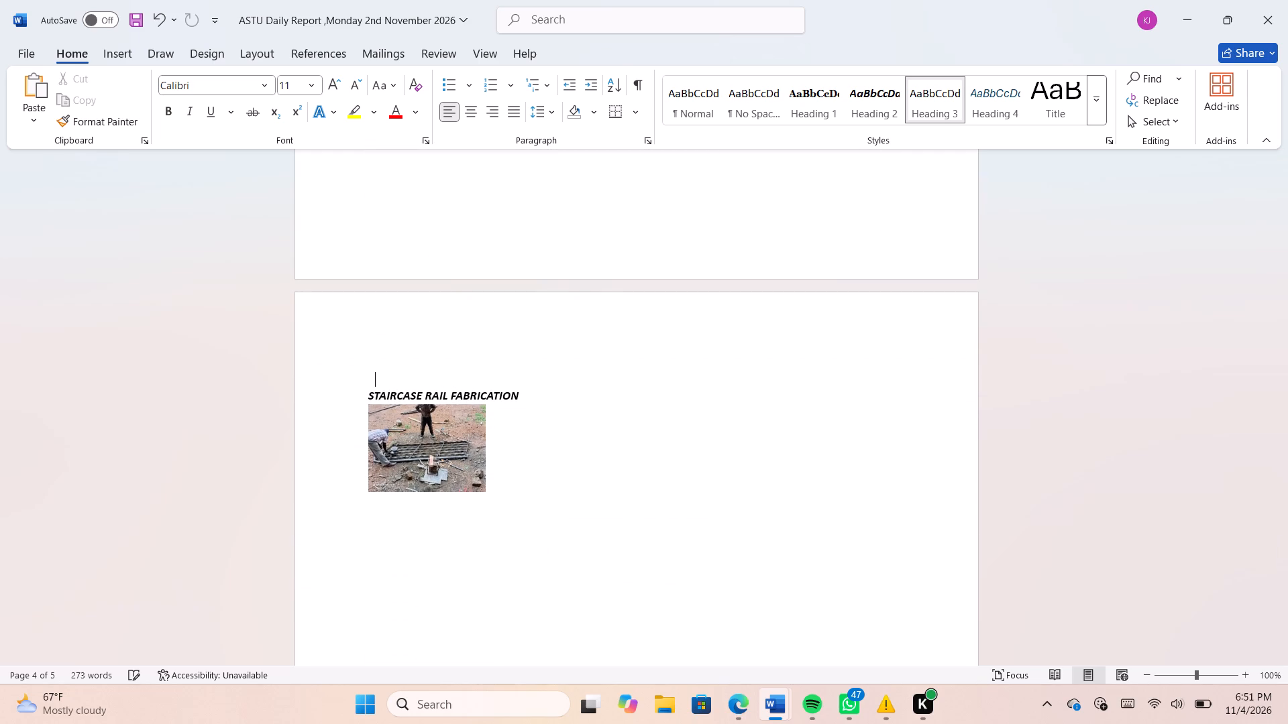
# Enlarge the photo under STAIRCASE RAIL FABRICATION proportionally to about one and a half times its width.
pyautogui.scroll(-6, 439, 419)
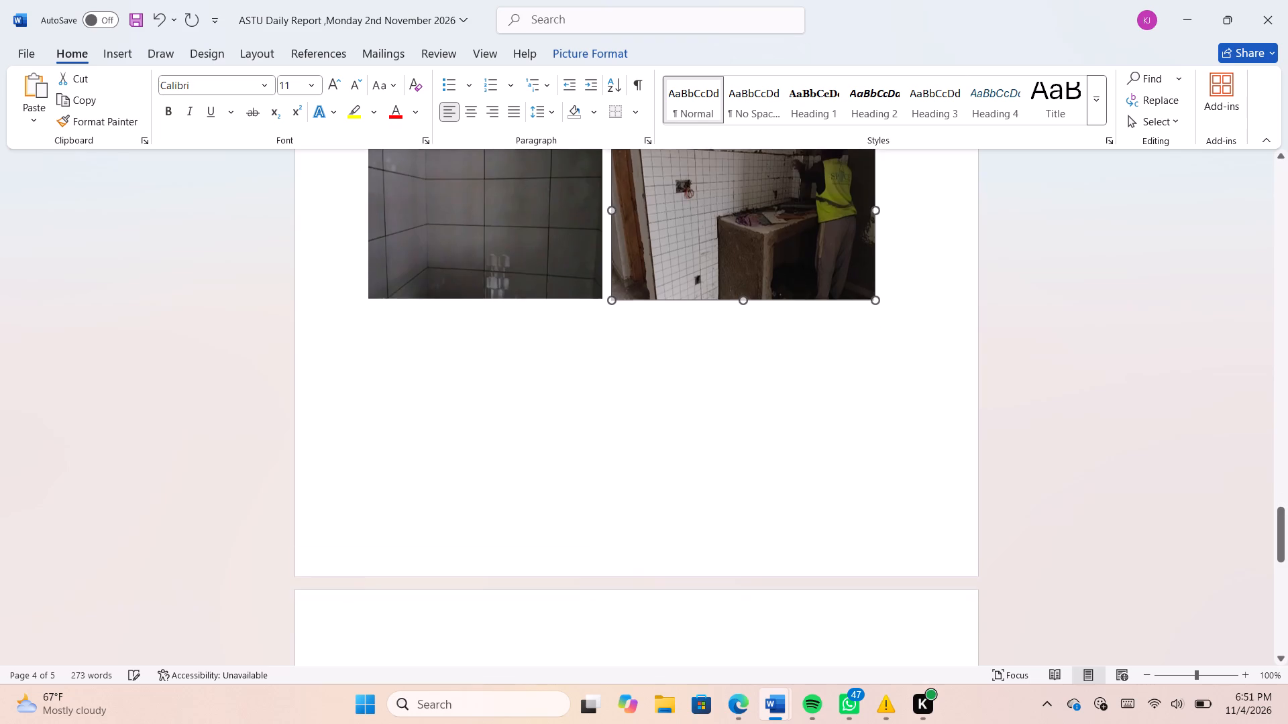
pyautogui.scroll(-8, 413, 433)
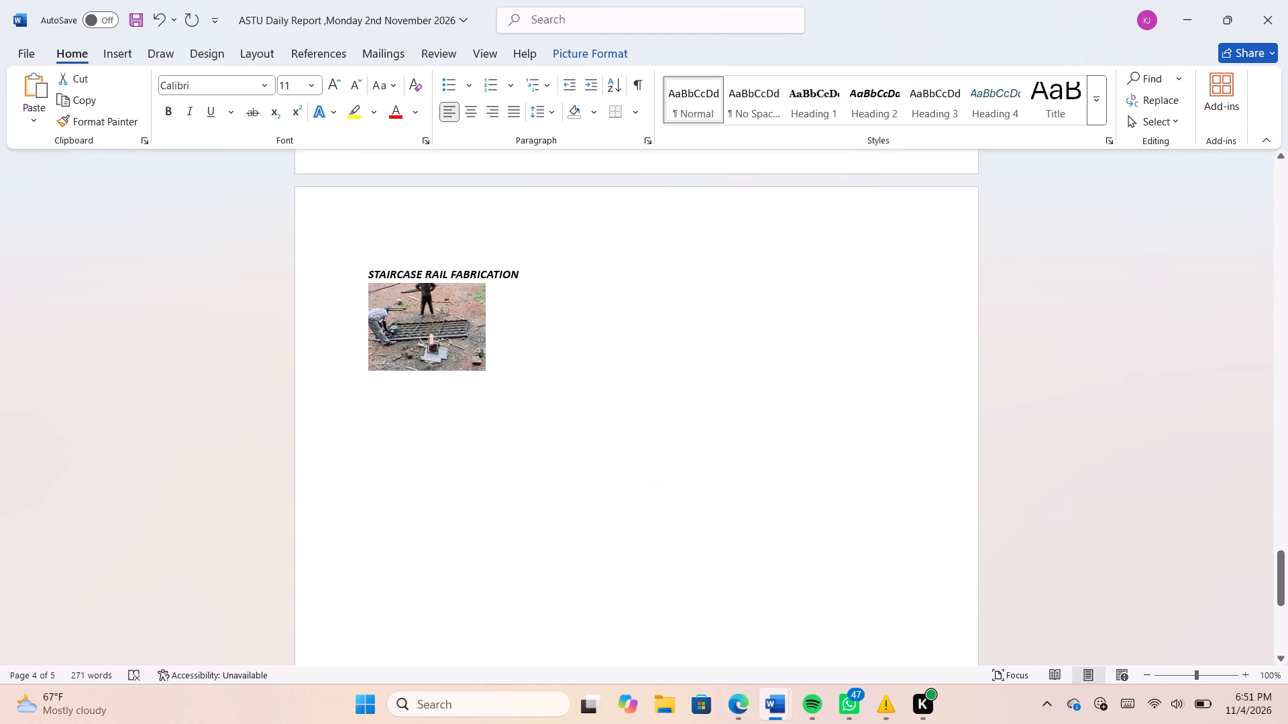
pyautogui.scroll(2, 445, 357)
pyautogui.click(424, 396)
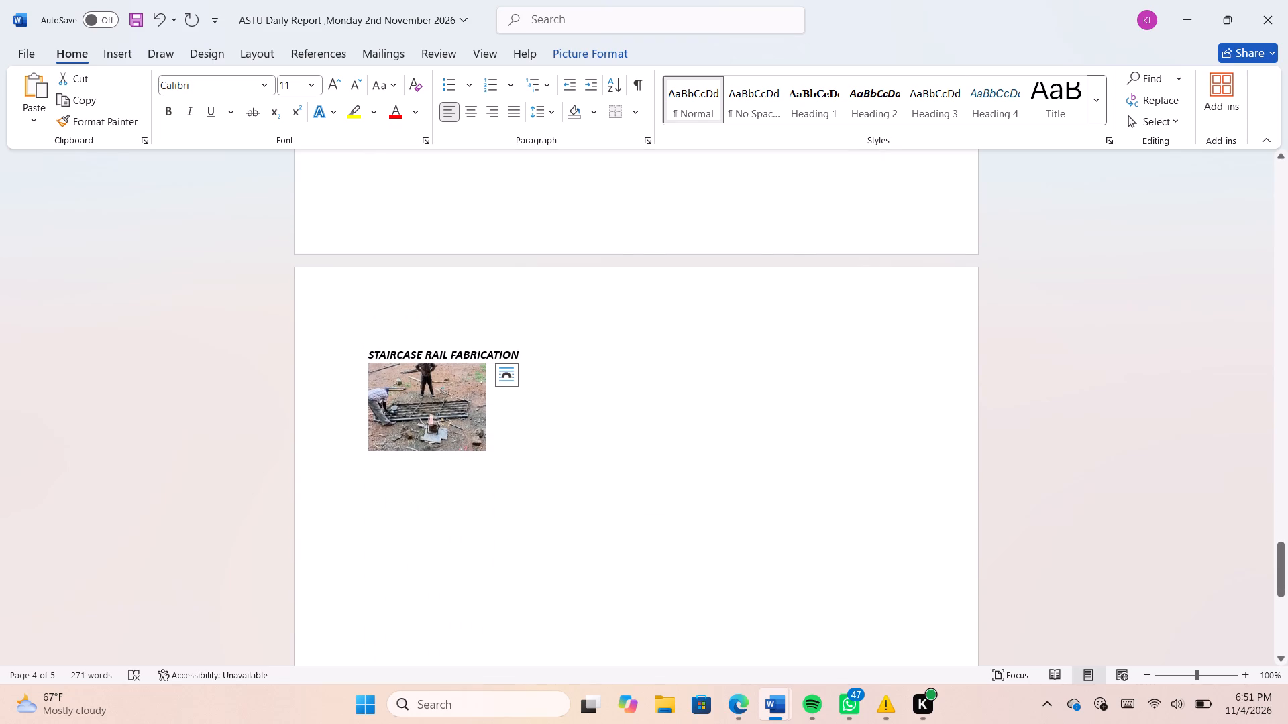
pyautogui.moveTo(478, 426); pyautogui.dragTo(485, 433)
pyautogui.moveTo(488, 453); pyautogui.dragTo(508, 480)
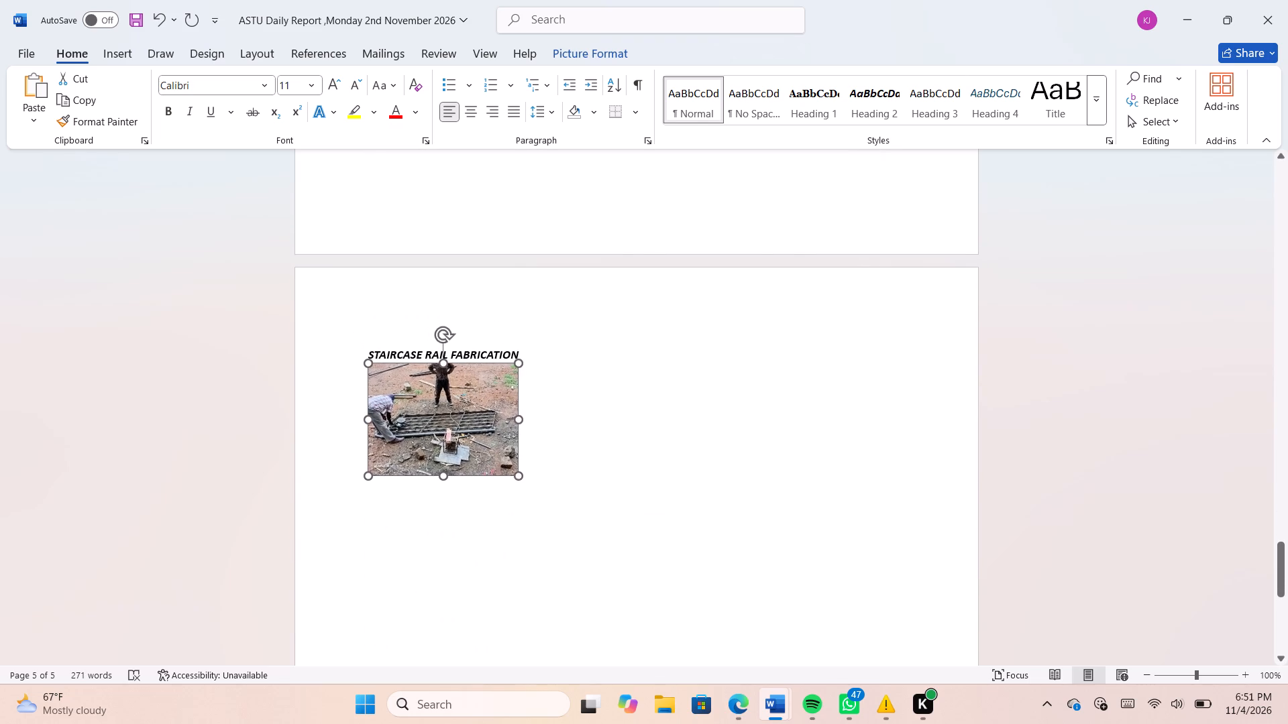
pyautogui.moveTo(508, 480); pyautogui.dragTo(540, 485)
# Reduce the height of both TILLING photos, the dark wall tiles and the kitchen worktop, keeping their widths.
pyautogui.scroll(7, 483, 437)
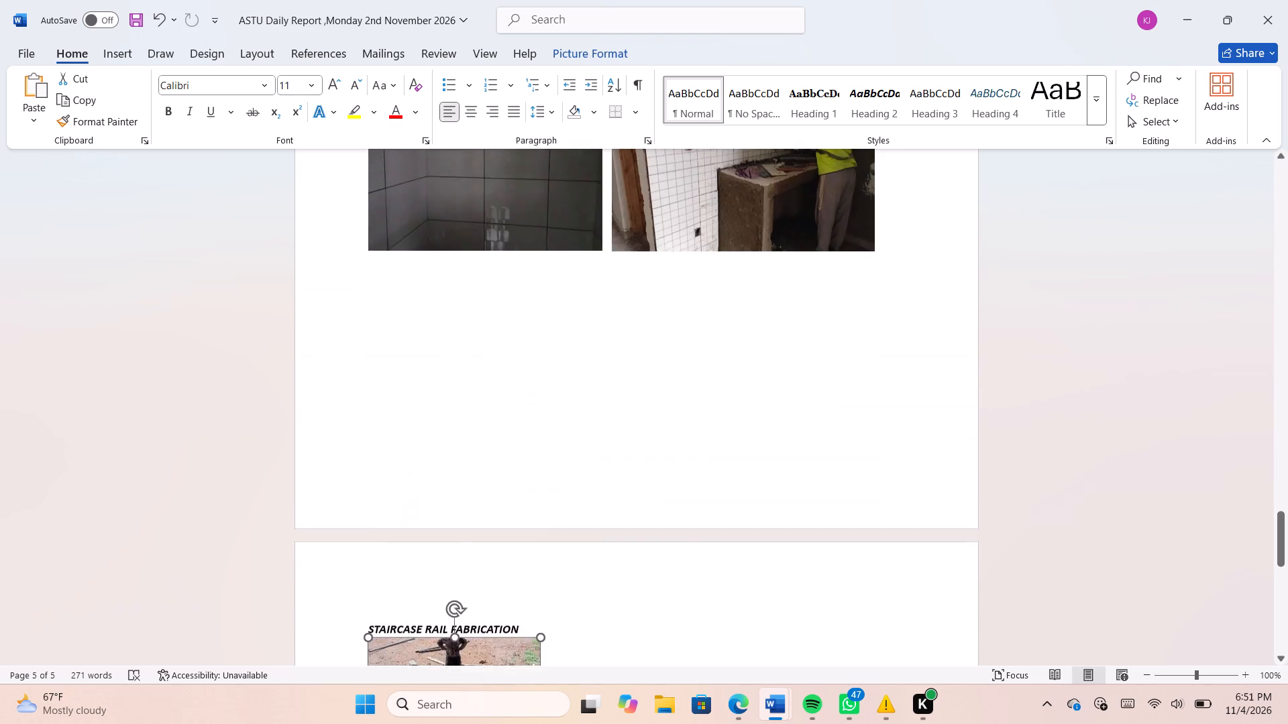
pyautogui.scroll(7, 487, 432)
pyautogui.click(492, 426)
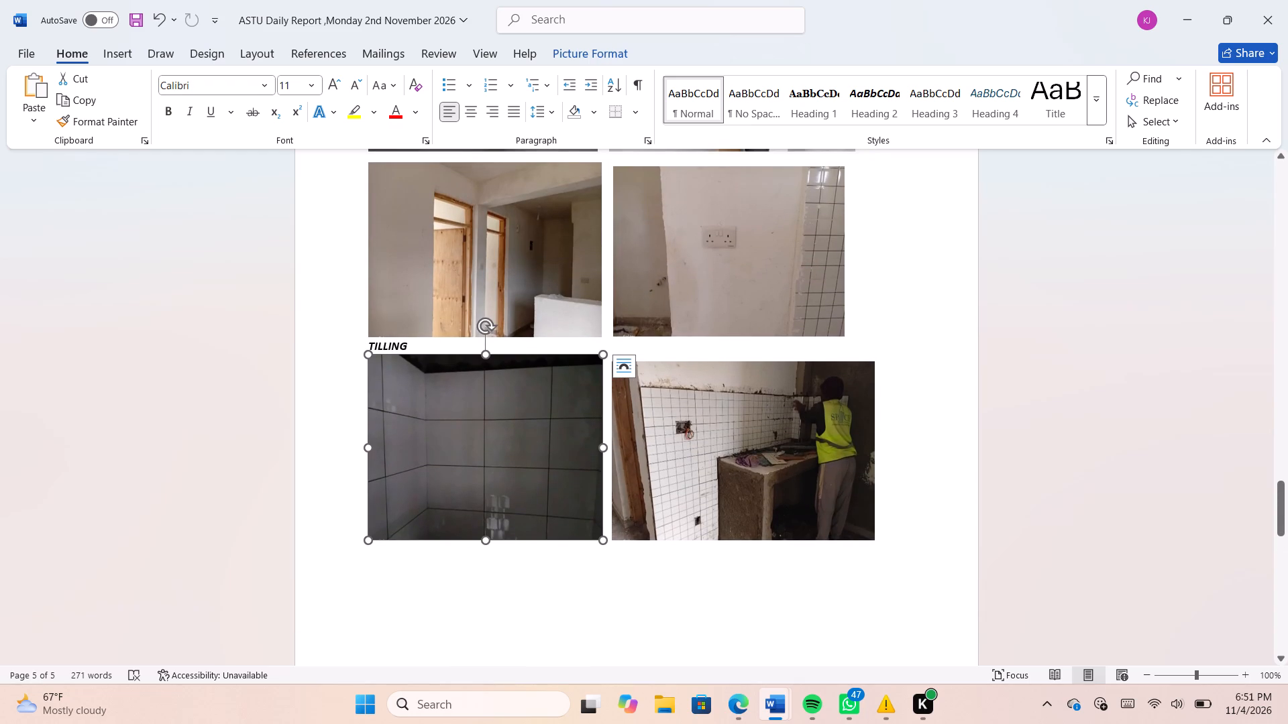
pyautogui.moveTo(486, 538); pyautogui.dragTo(495, 521)
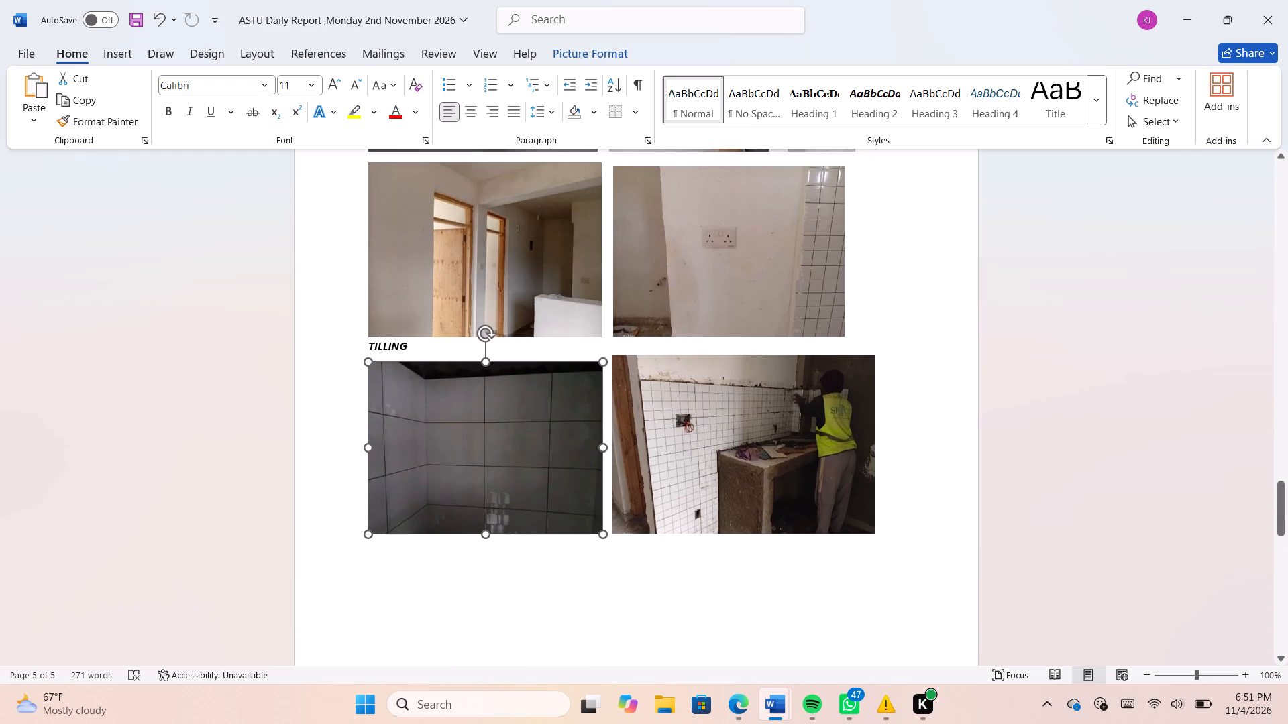
pyautogui.moveTo(495, 521); pyautogui.dragTo(496, 518)
pyautogui.click(768, 446)
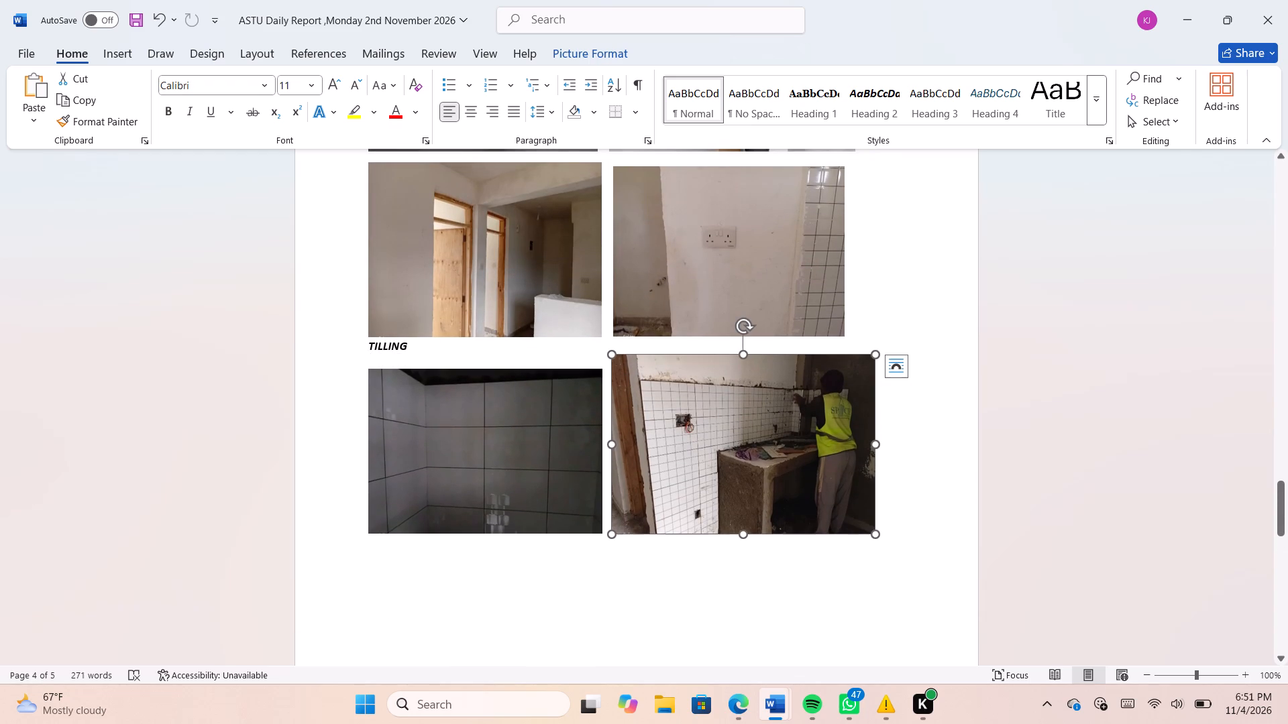
pyautogui.moveTo(741, 534); pyautogui.dragTo(751, 514)
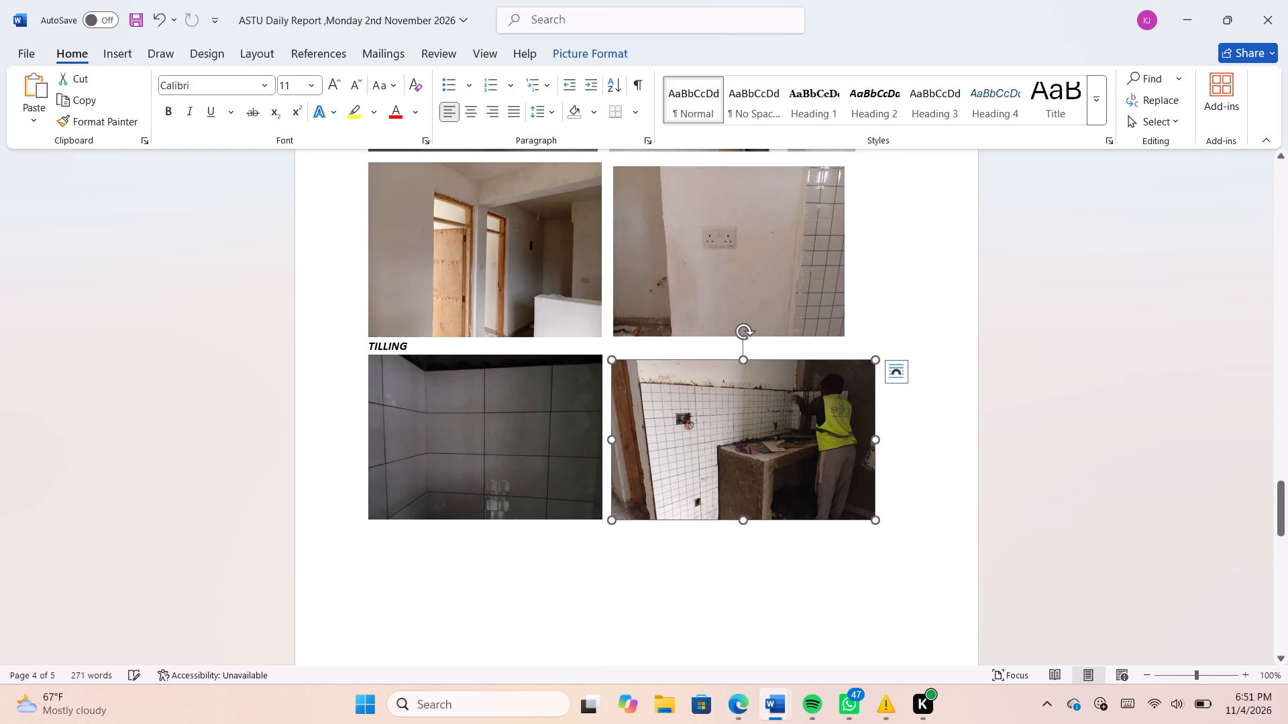
# Reduce the height of the door and hallway photo and the wall socket photo under SKIMMING WORKS, keeping their widths.
pyautogui.scroll(3, 663, 452)
pyautogui.click(526, 399)
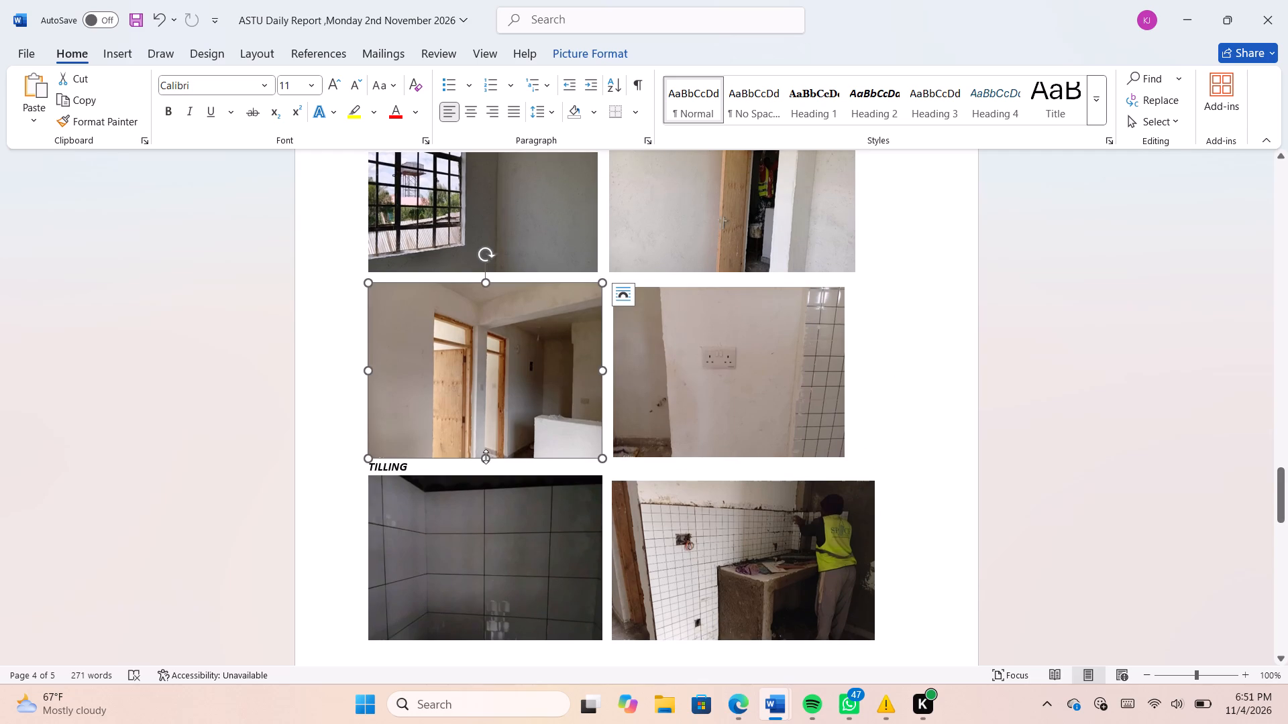
pyautogui.moveTo(484, 458); pyautogui.dragTo(492, 438)
pyautogui.click(763, 420)
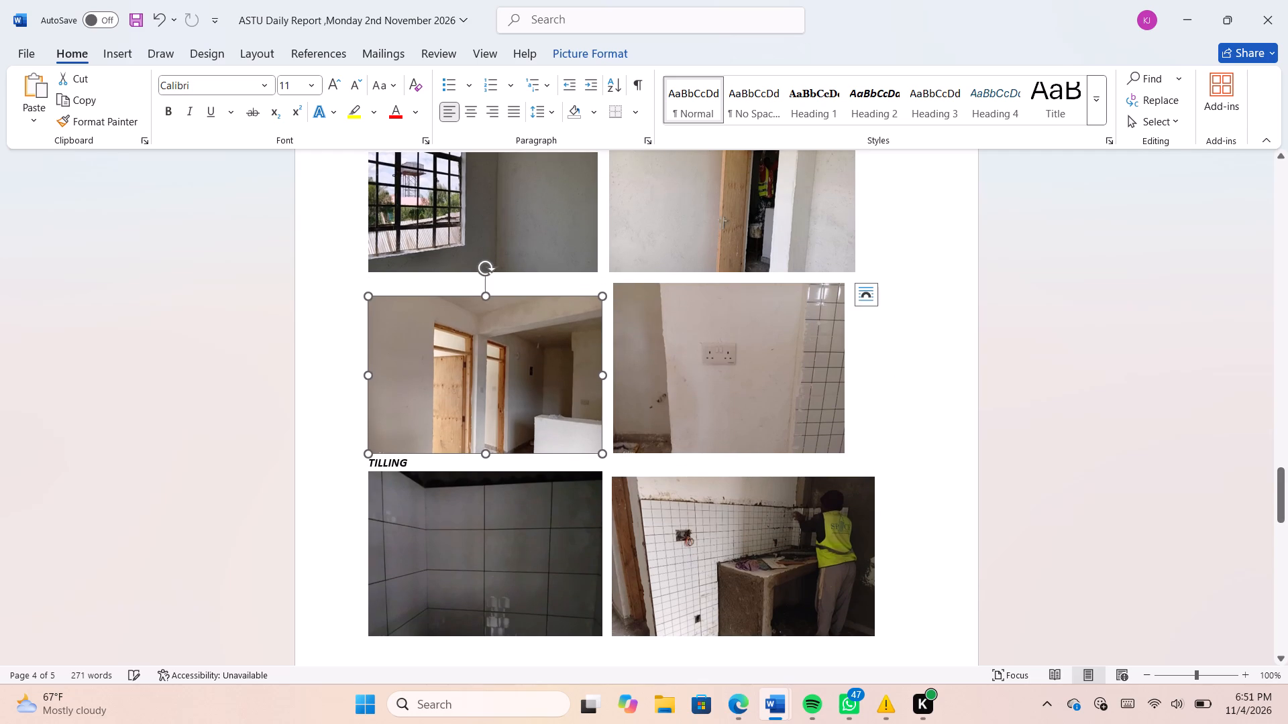
pyautogui.moveTo(729, 452); pyautogui.dragTo(729, 444)
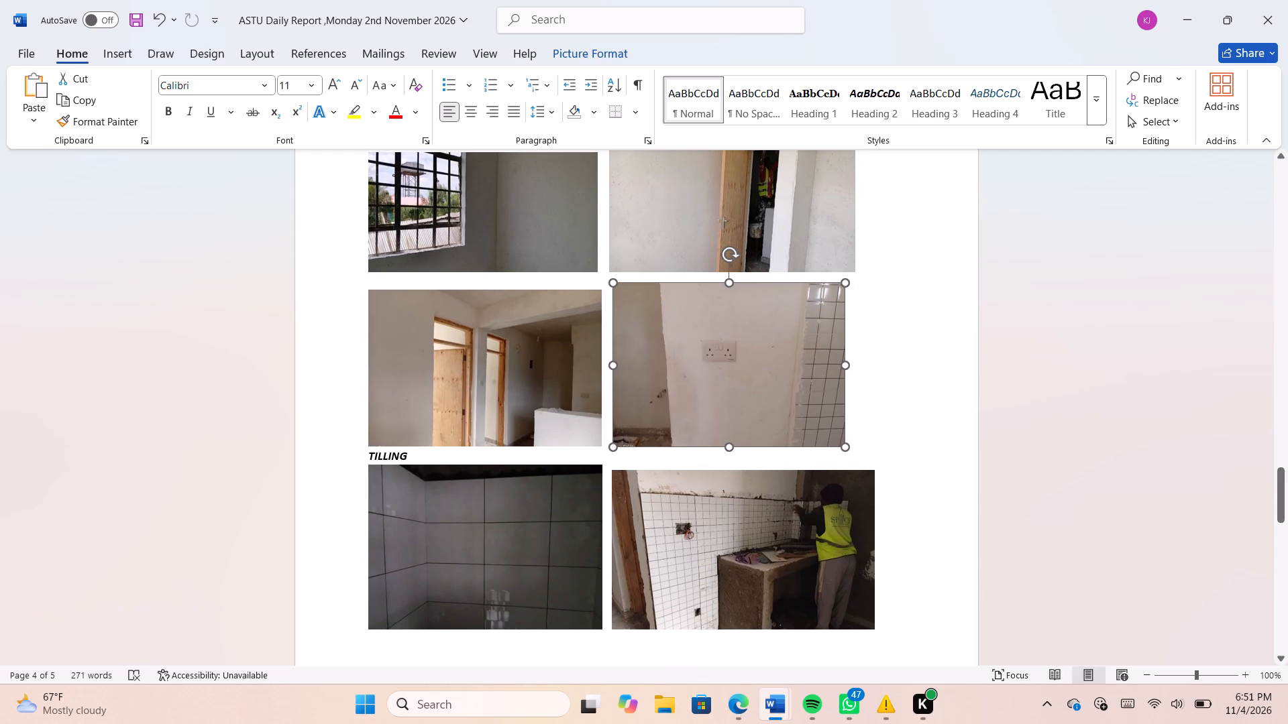
pyautogui.moveTo(729, 444); pyautogui.dragTo(731, 441)
# Shrink the STAIRCASE RAIL FABRICATION photo proportionally so that its section fits on page 4 below the TILLING photos.
pyautogui.scroll(5, 580, 400)
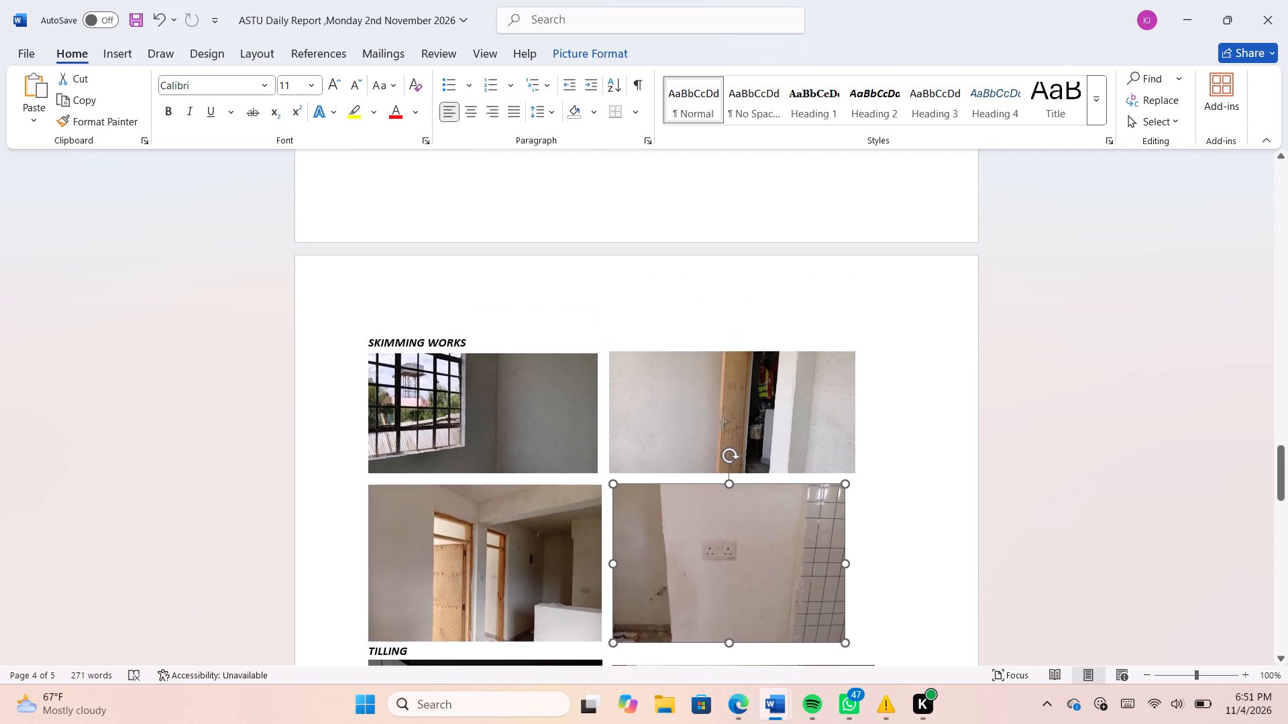
pyautogui.scroll(-15, 582, 394)
pyautogui.scroll(-6, 566, 396)
pyautogui.scroll(1, 563, 402)
pyautogui.scroll(-2, 562, 402)
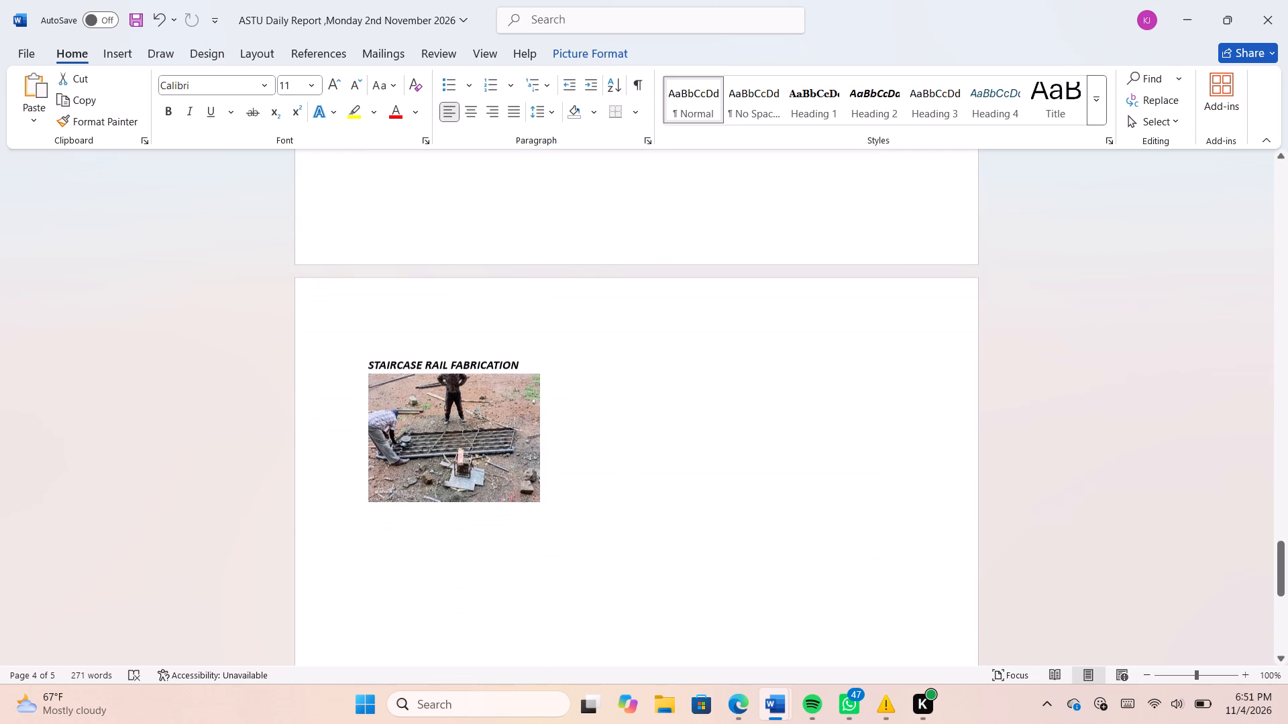
pyautogui.click(515, 421)
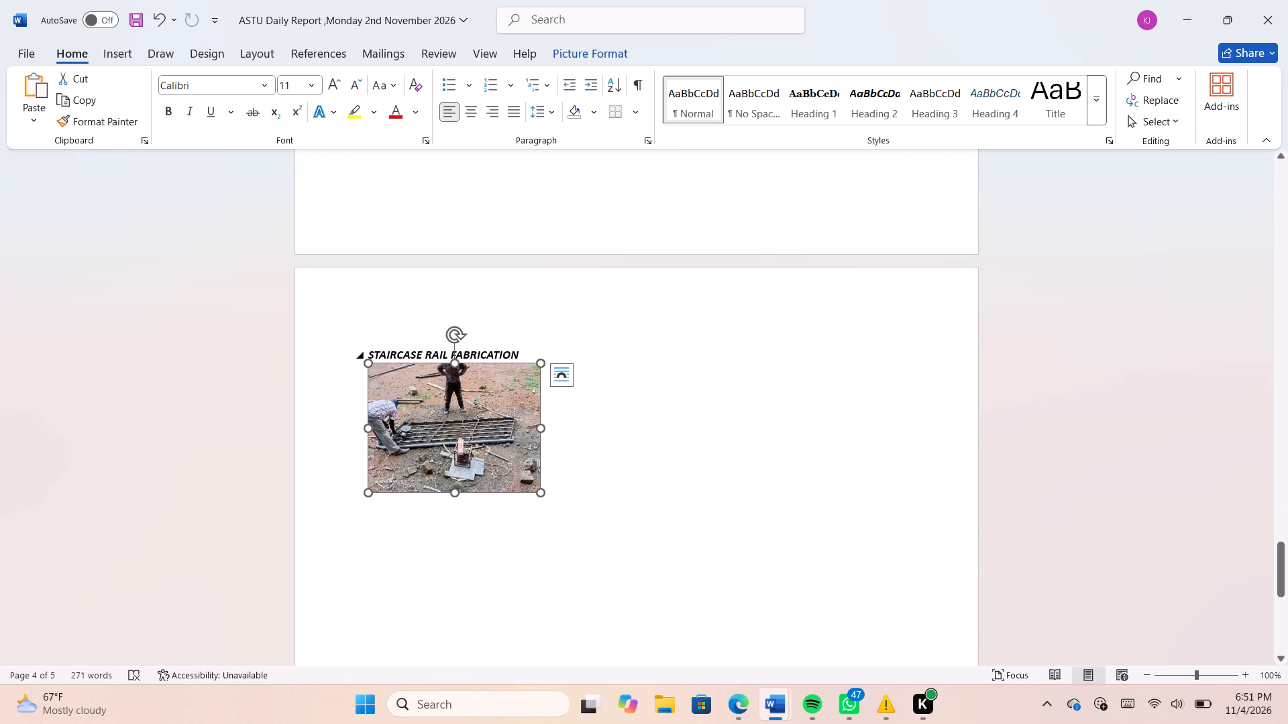
pyautogui.scroll(10, 500, 362)
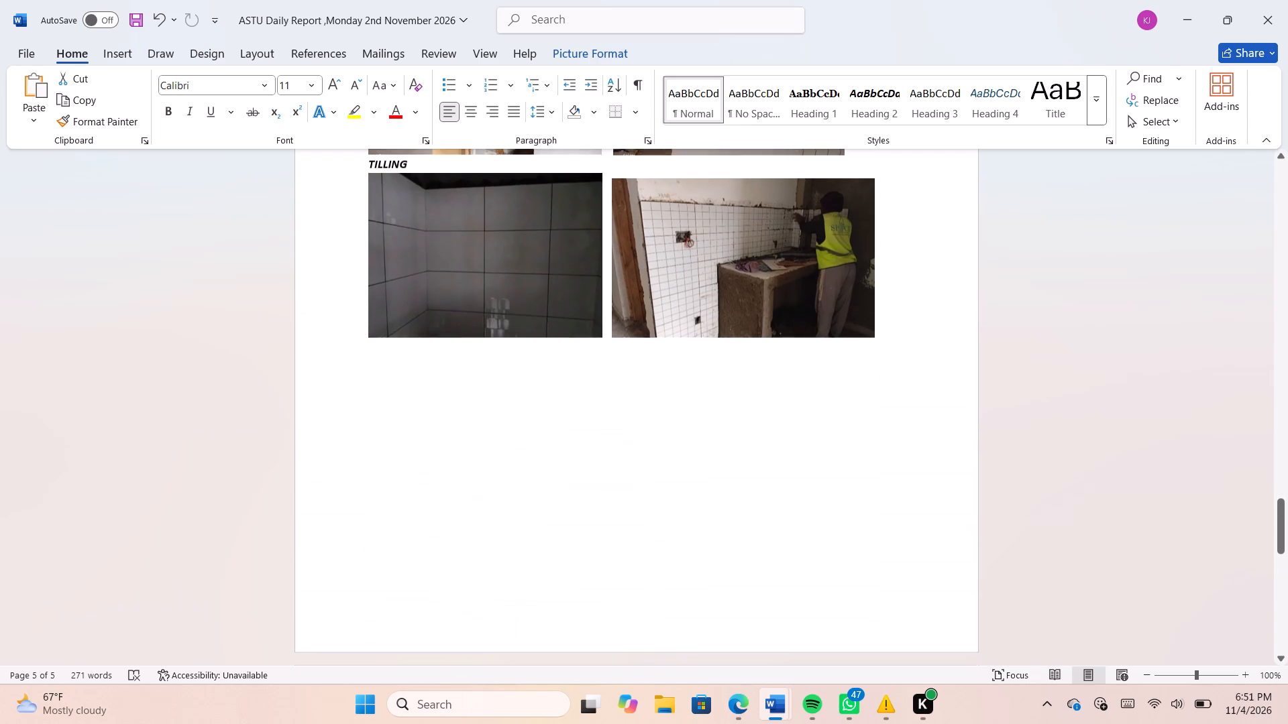
pyautogui.scroll(3, 594, 347)
pyautogui.scroll(-8, 593, 354)
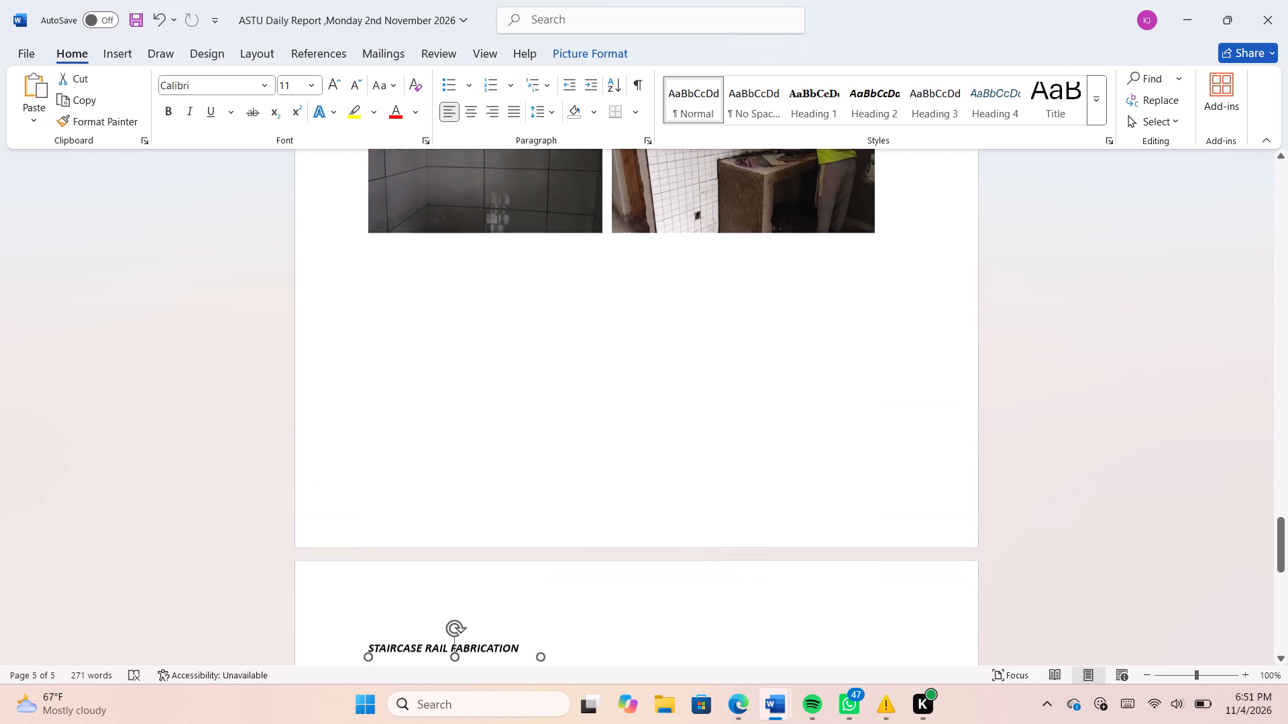
pyautogui.scroll(-1, 573, 377)
pyautogui.scroll(1, 571, 380)
pyautogui.scroll(-4, 570, 378)
pyautogui.scroll(1, 471, 448)
pyautogui.click(447, 469)
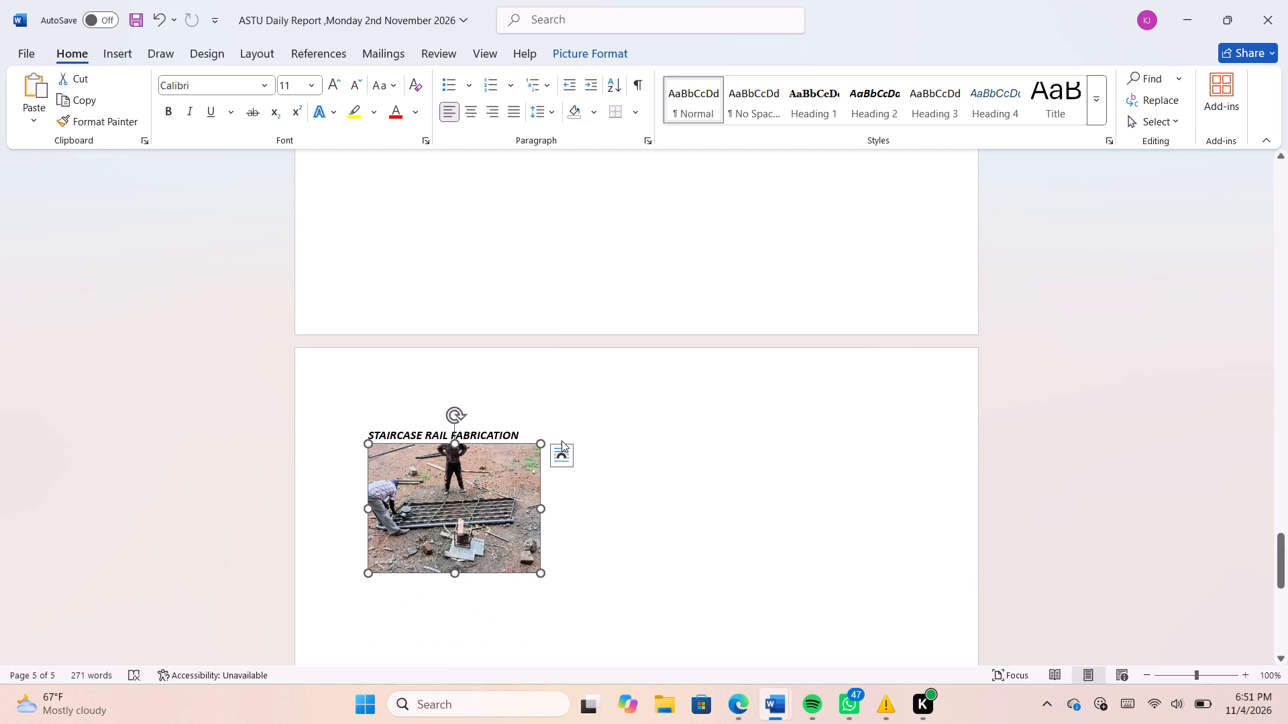
pyautogui.moveTo(535, 445); pyautogui.dragTo(531, 461)
pyautogui.moveTo(539, 445); pyautogui.dragTo(502, 460)
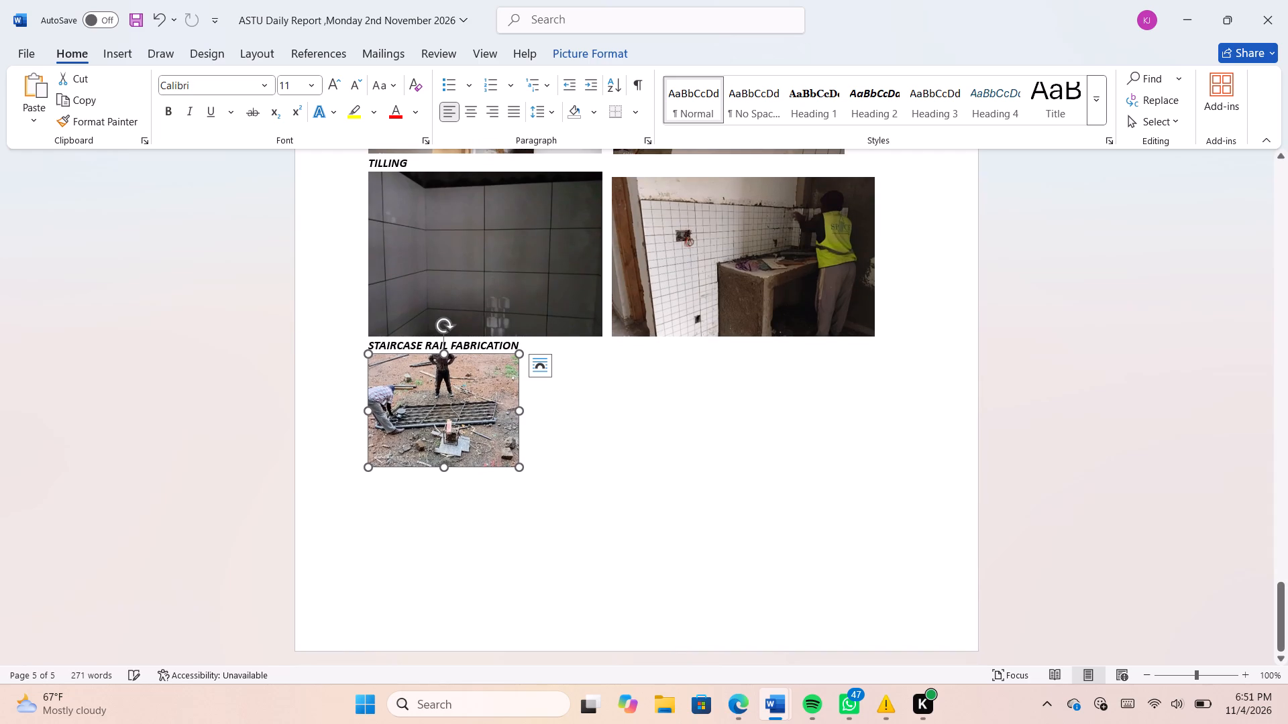
pyautogui.click(474, 413)
pyautogui.click(519, 466)
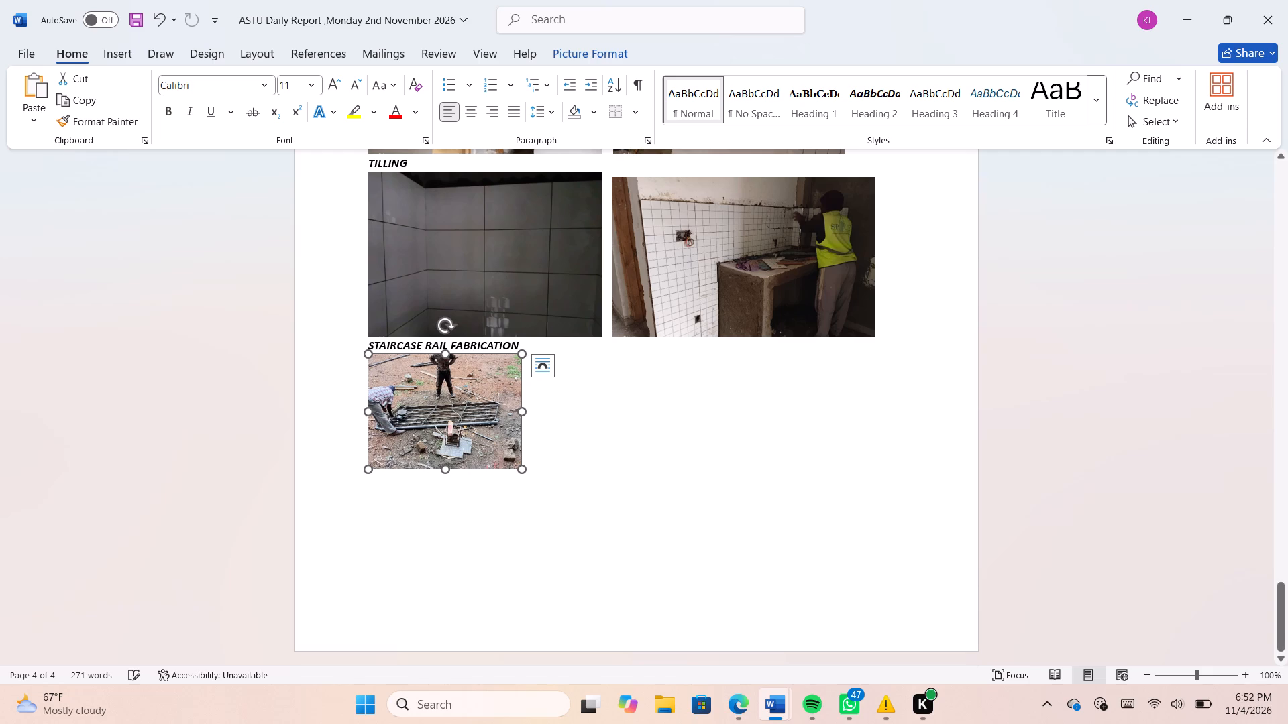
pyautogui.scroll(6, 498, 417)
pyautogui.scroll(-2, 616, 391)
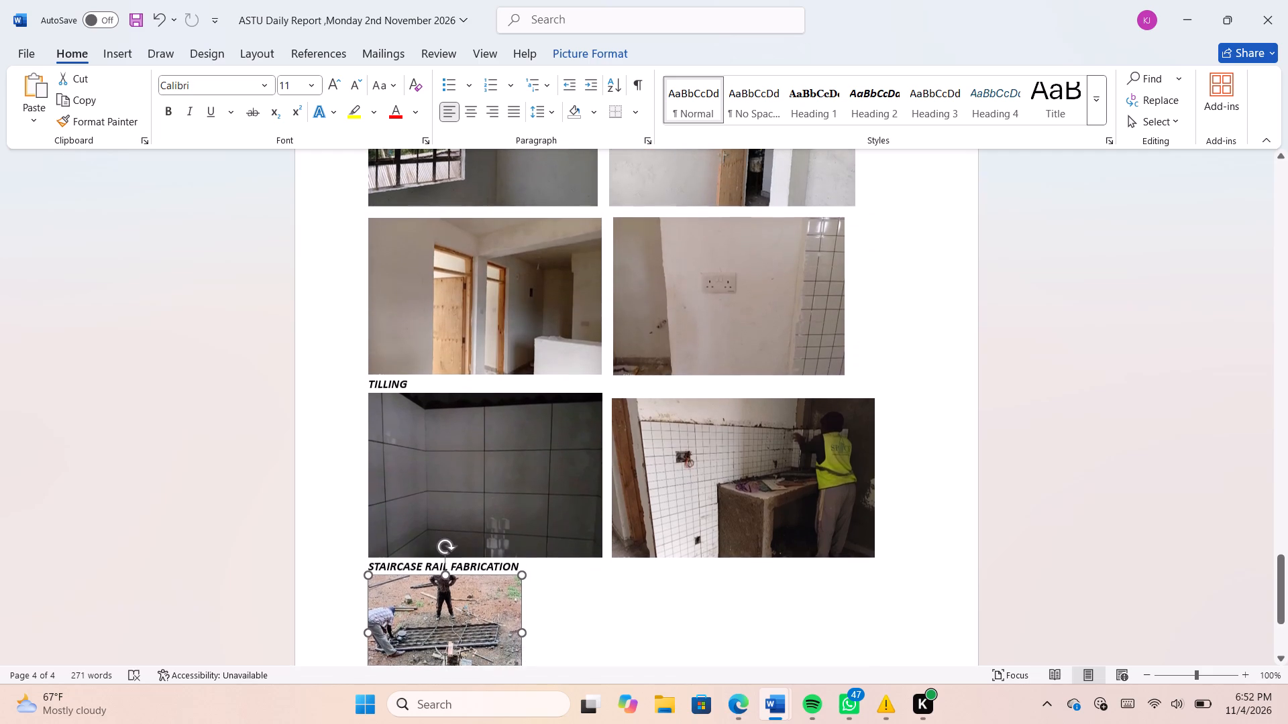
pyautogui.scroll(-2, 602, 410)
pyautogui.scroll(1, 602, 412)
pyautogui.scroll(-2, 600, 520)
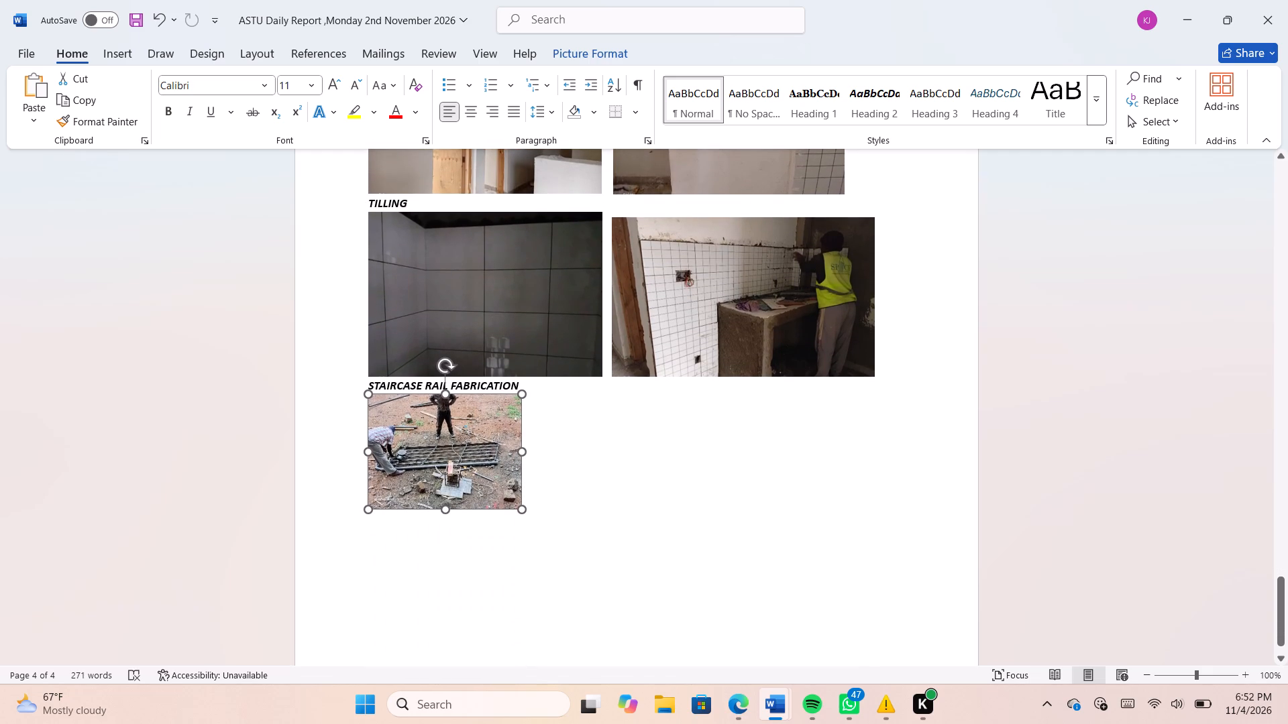
# Review the report from the page 4 photos back through the visitor, labour and summary tables to page 1.
pyautogui.click(553, 496)
pyautogui.scroll(8, 557, 455)
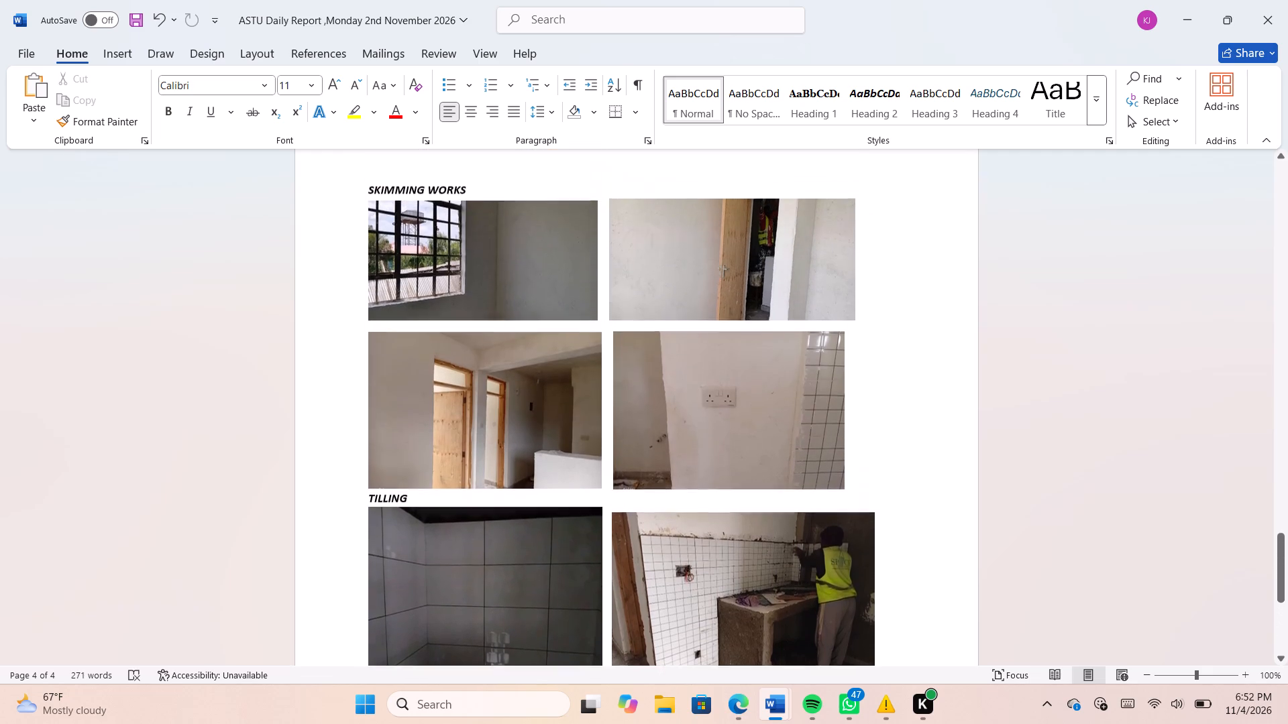
pyautogui.scroll(8, 588, 435)
pyautogui.scroll(-1, 588, 435)
pyautogui.scroll(11, 590, 435)
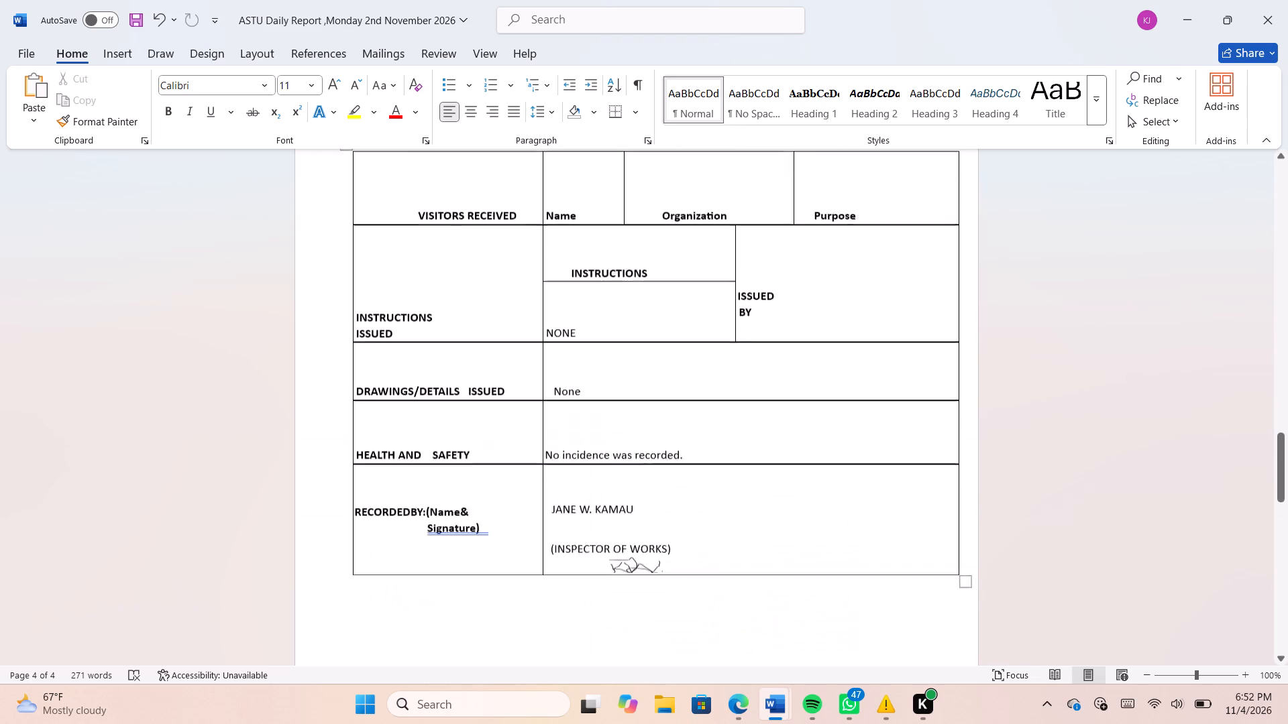
pyautogui.scroll(20, 597, 435)
pyautogui.scroll(4, 597, 435)
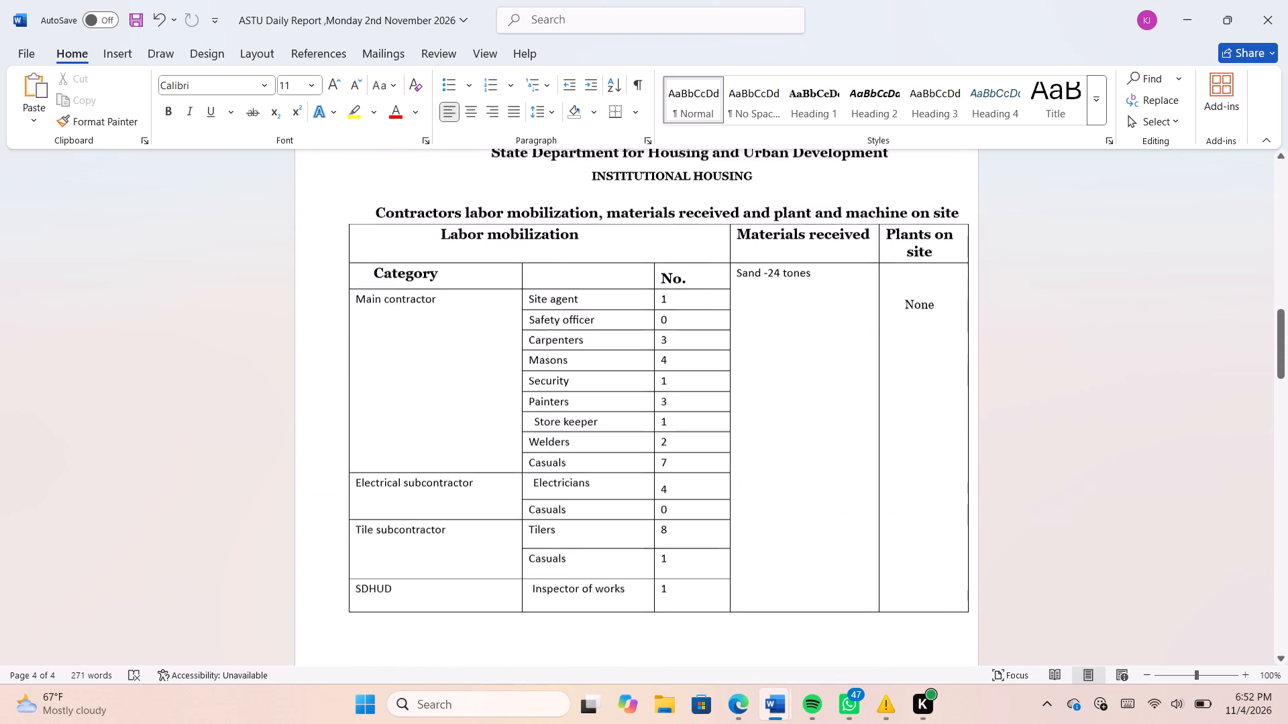
pyautogui.scroll(1, 627, 404)
pyautogui.scroll(-9, 628, 399)
pyautogui.scroll(2, 632, 397)
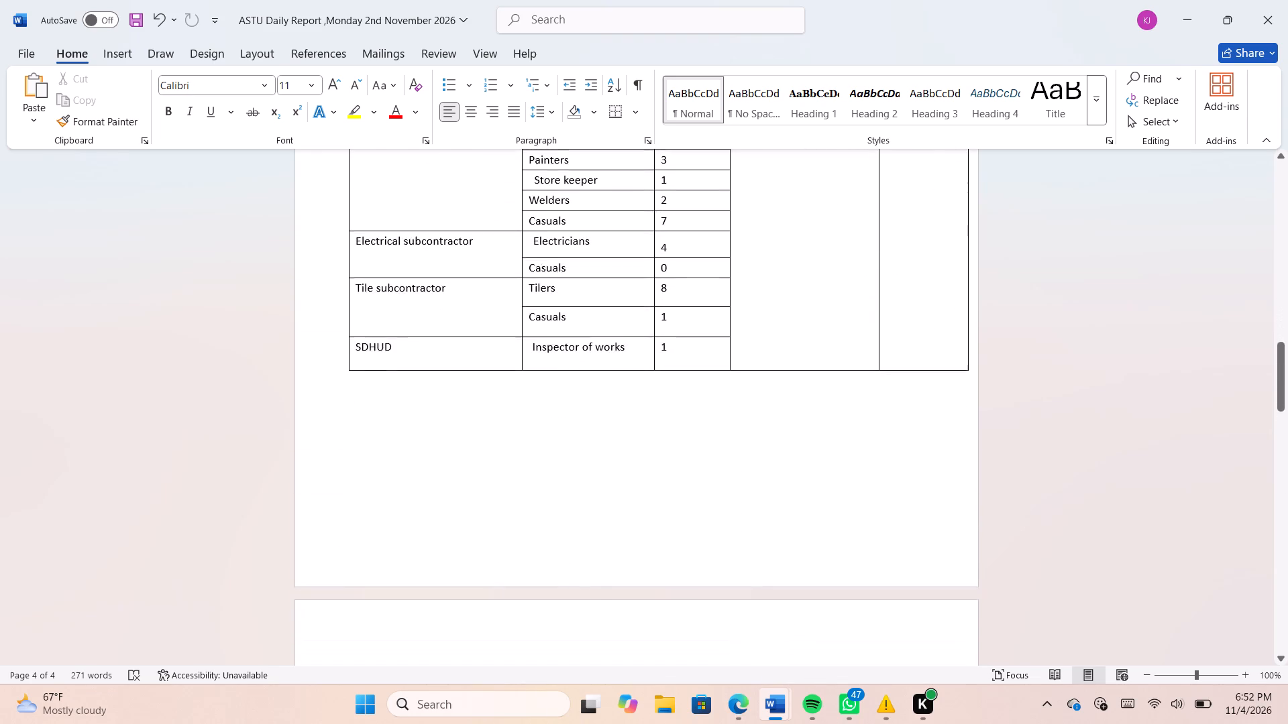
pyautogui.scroll(12, 632, 397)
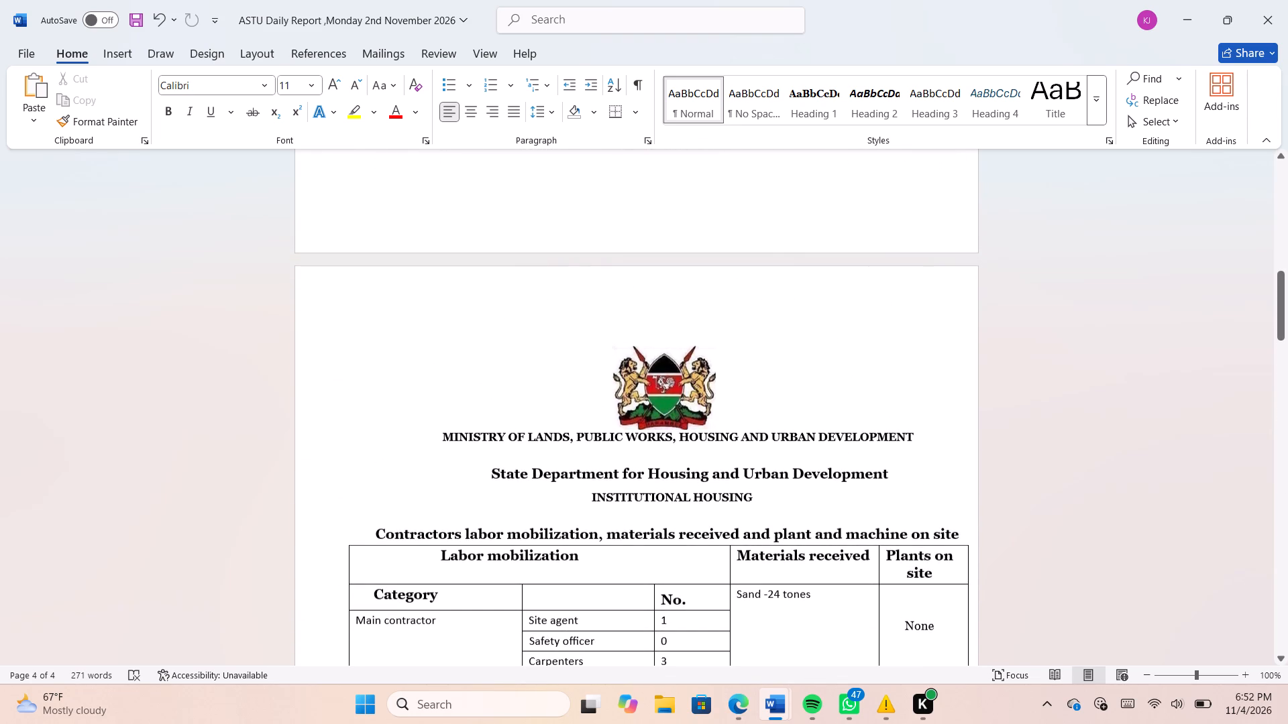
pyautogui.scroll(14, 639, 388)
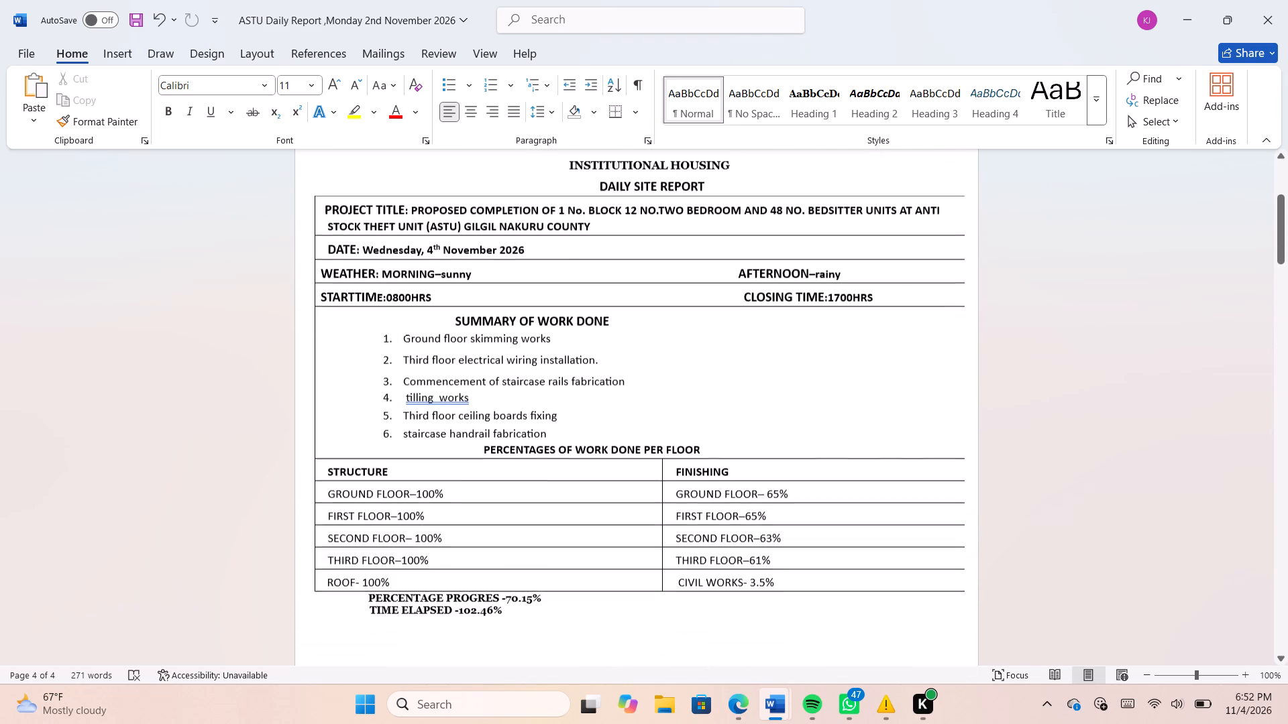
pyautogui.scroll(5, 646, 383)
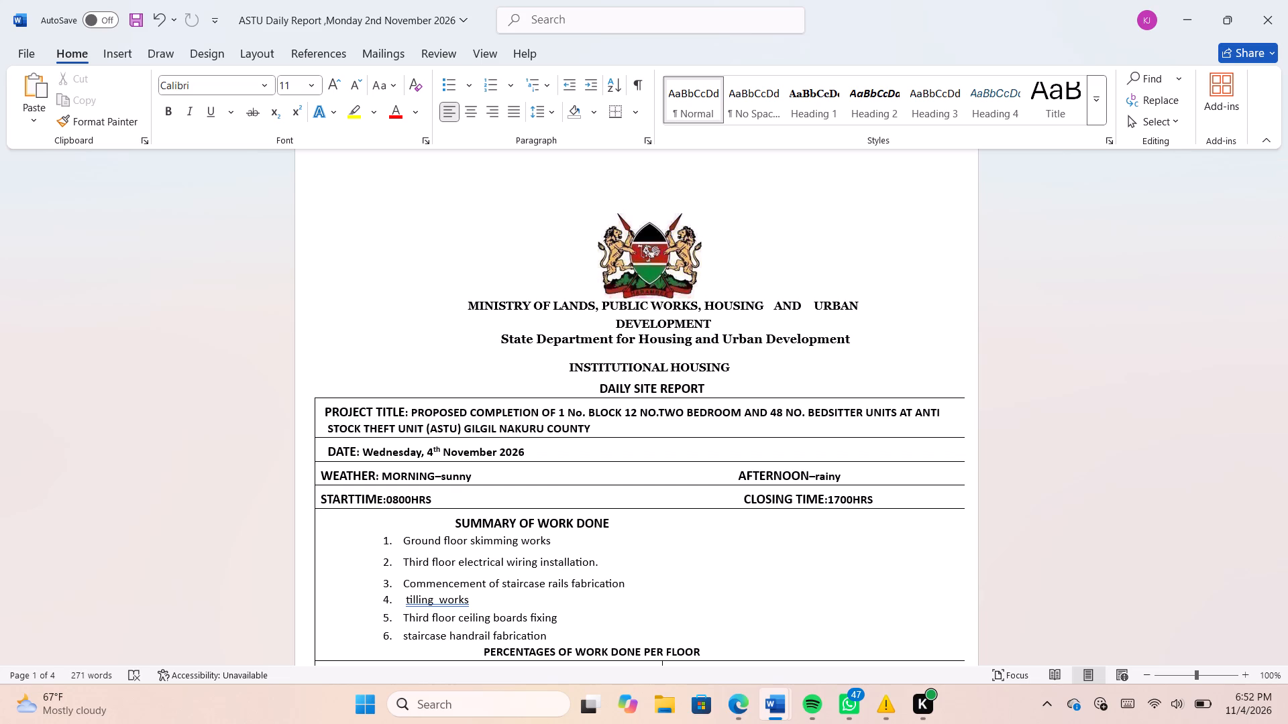
# Accept the suggested grammar correction "tilling works" for item 4 of the summary of work done.
pyautogui.rightClick(441, 603)
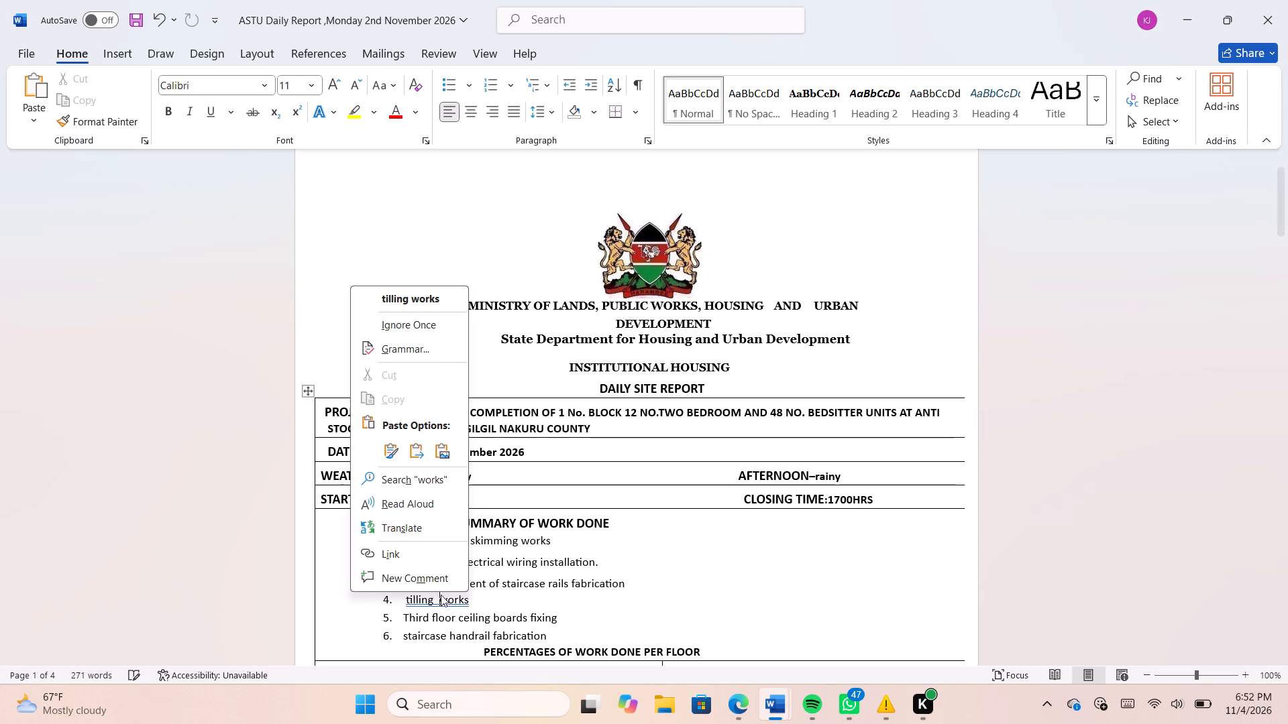
pyautogui.click(392, 297)
# Realign the INSTITUTIONAL HOUSING heading on page 2 by removing its existing alignment and spacing it back towards the middle.
pyautogui.scroll(-7, 467, 568)
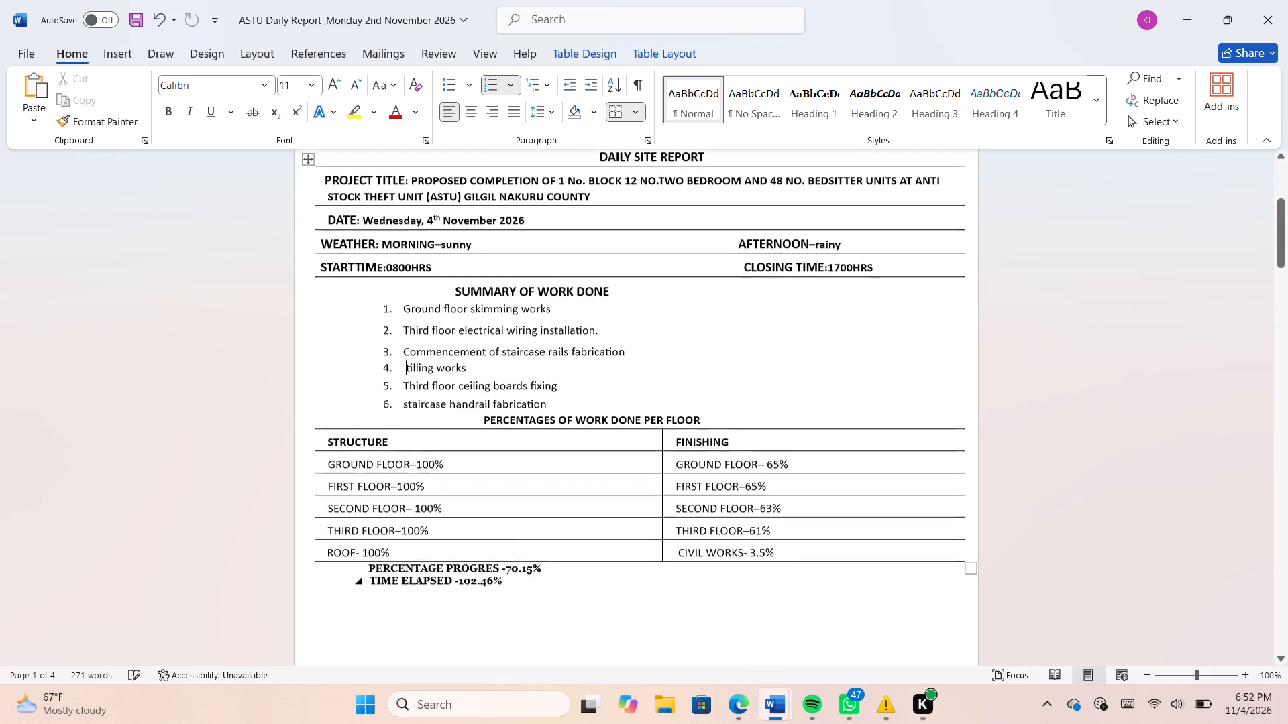
pyautogui.scroll(-15, 469, 570)
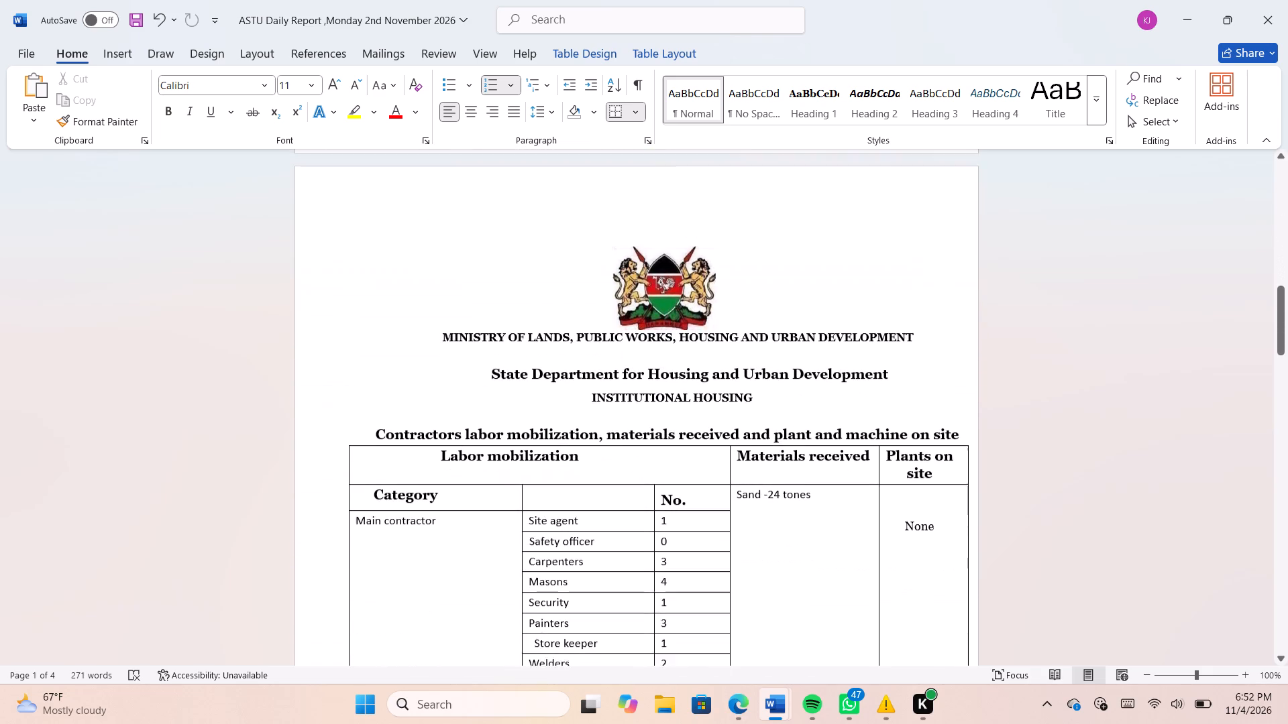
pyautogui.click(591, 372)
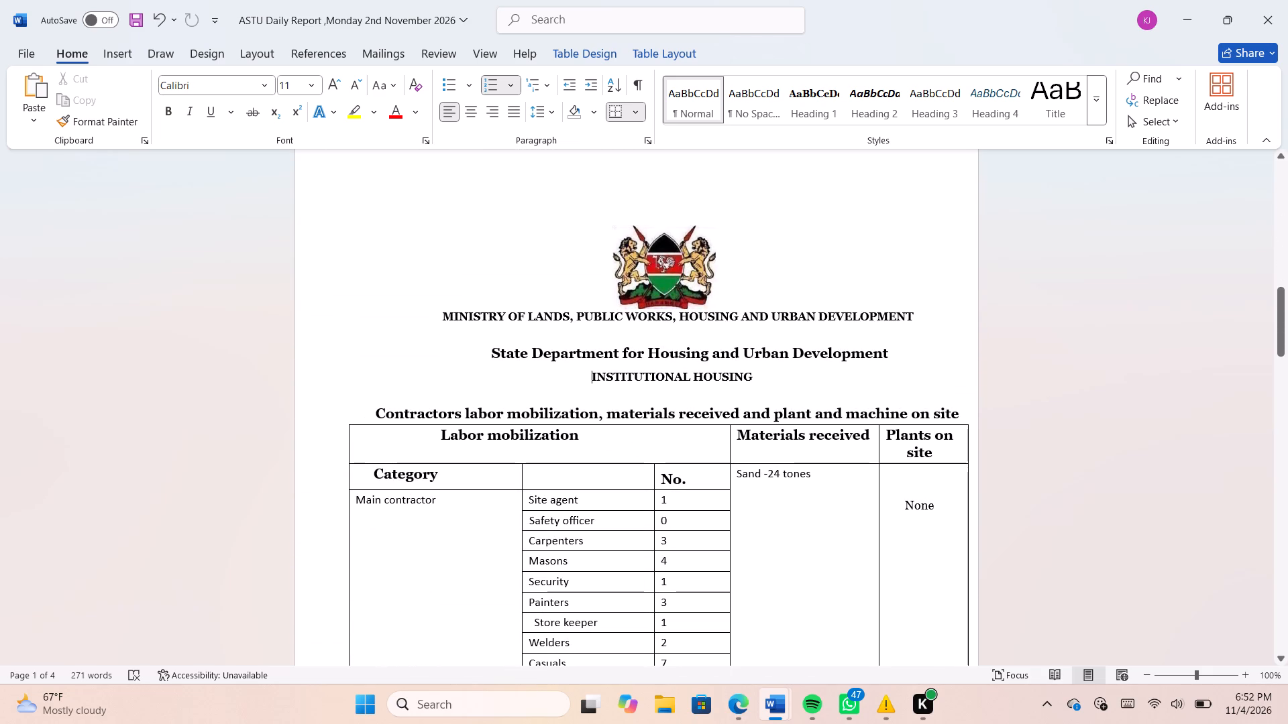
pyautogui.press('BackSpace')
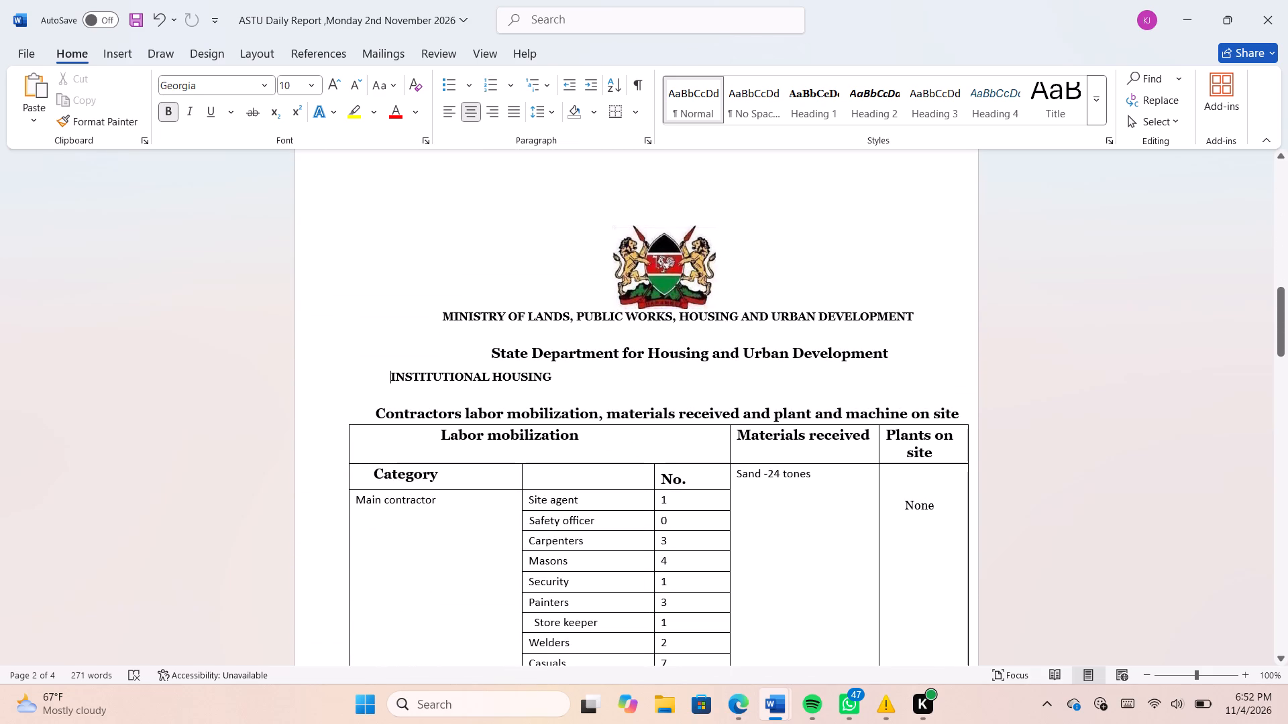
pyautogui.press('space')
pyautogui.press('space')
pyautogui.press('space')
pyautogui.press('space')
pyautogui.press('space')
pyautogui.press('space')
pyautogui.press('space')
pyautogui.press('space')
pyautogui.press('space')
pyautogui.press('space')
pyautogui.press('space')
pyautogui.press('space')
pyautogui.press('space')
pyautogui.press('space')
pyautogui.press('space')
pyautogui.press('space')
pyautogui.press('space')
pyautogui.press('space')
pyautogui.press('space')
pyautogui.press('space')
pyautogui.press('space')
pyautogui.press('space')
pyautogui.press('space')
pyautogui.press('space')
pyautogui.press('space')
pyautogui.press('space')
pyautogui.press('space')
pyautogui.press('space')
pyautogui.press('space')
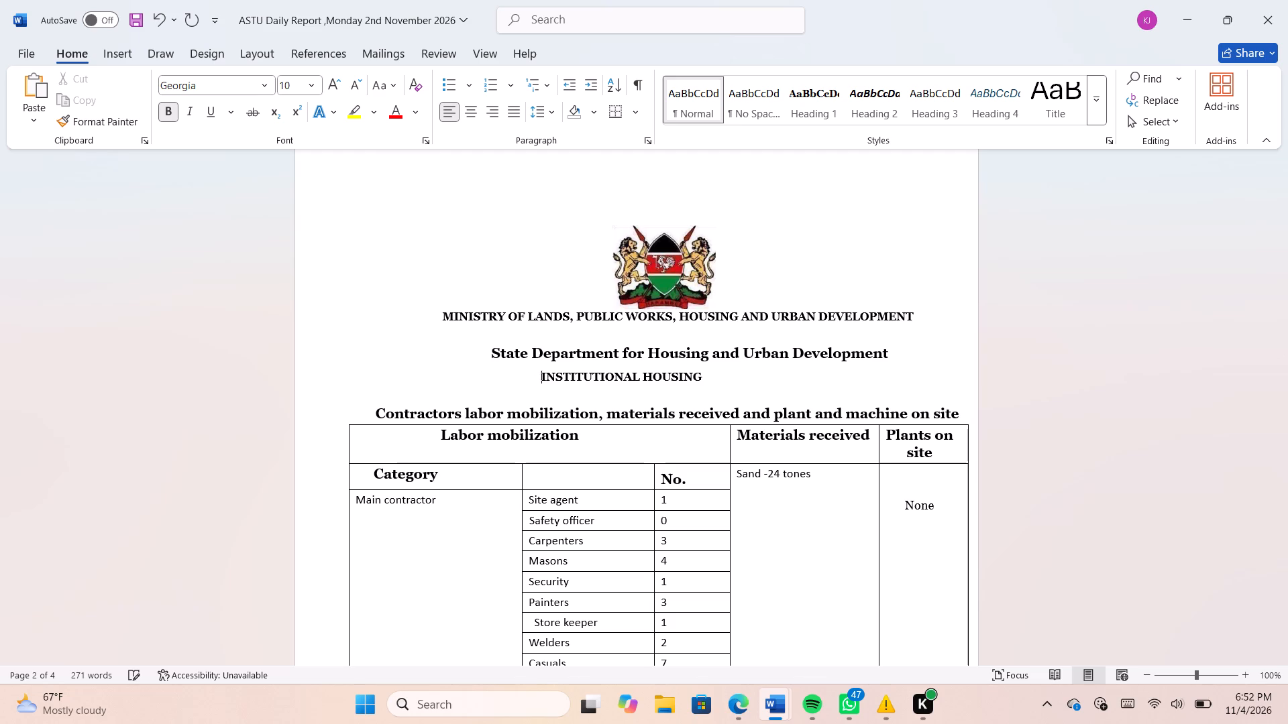
pyautogui.press('space')
pyautogui.press('space')
pyautogui.press('space')
pyautogui.press('space')
pyautogui.press('space')
pyautogui.press('space')
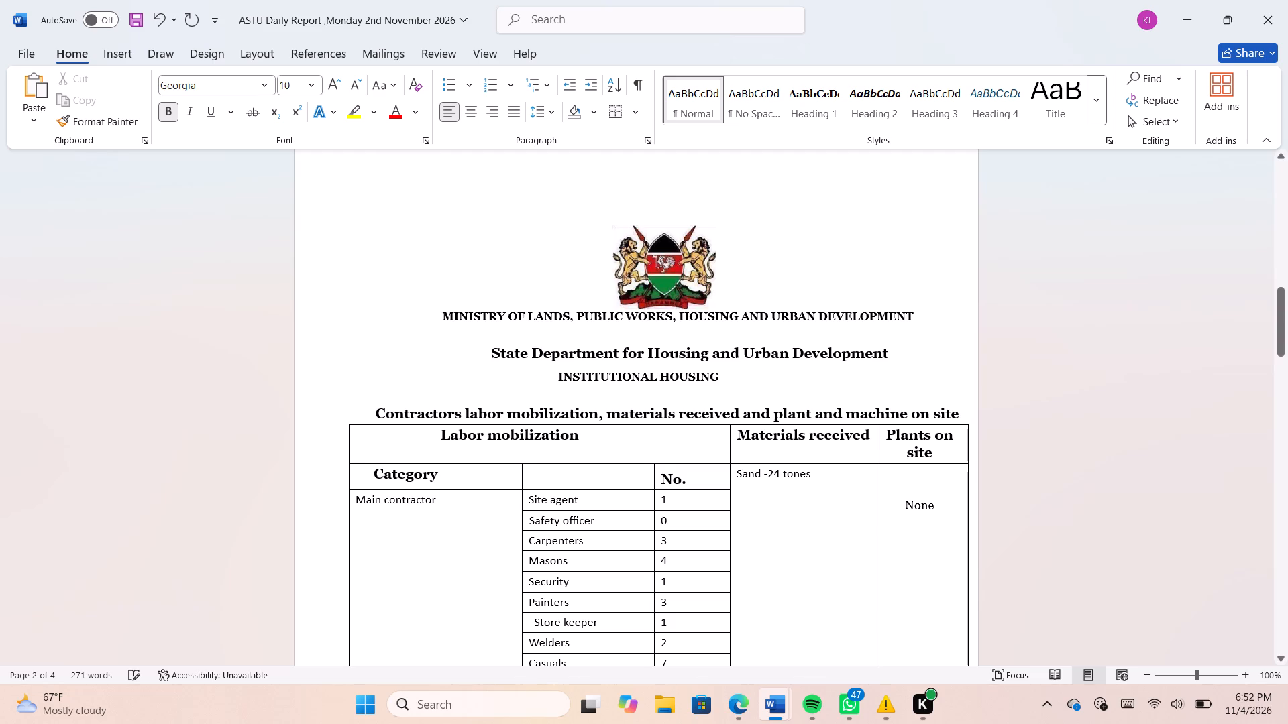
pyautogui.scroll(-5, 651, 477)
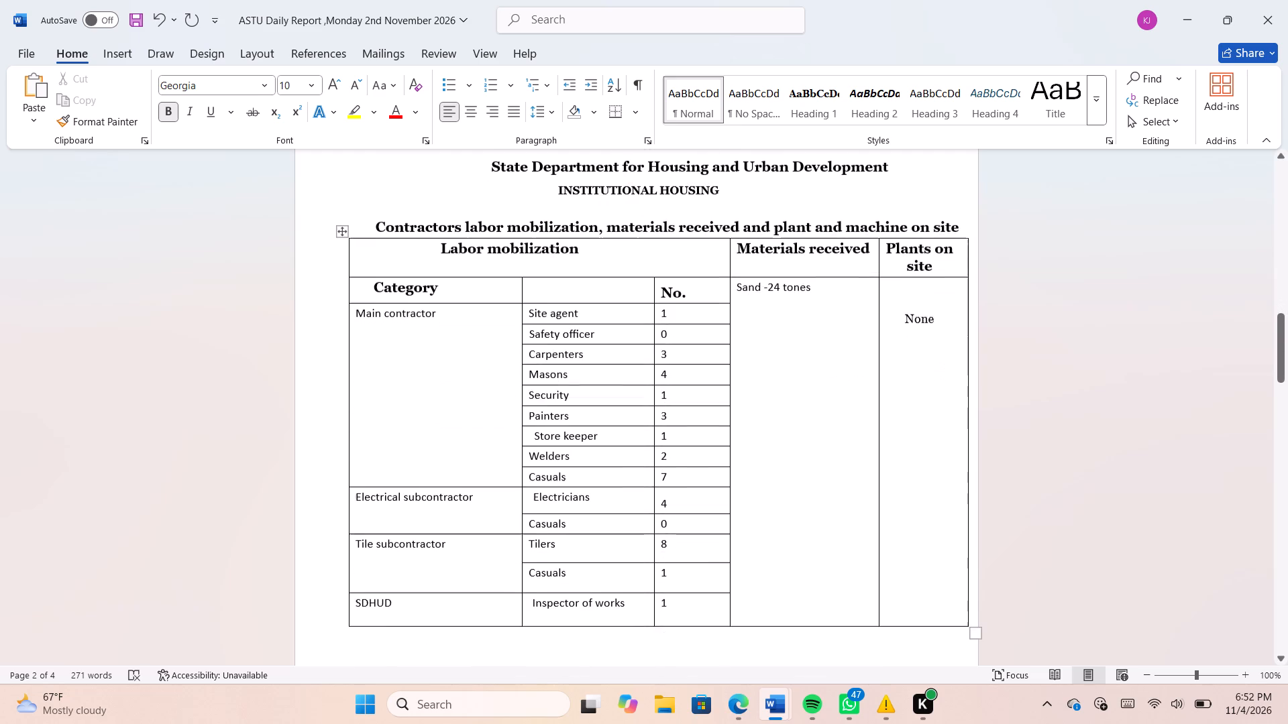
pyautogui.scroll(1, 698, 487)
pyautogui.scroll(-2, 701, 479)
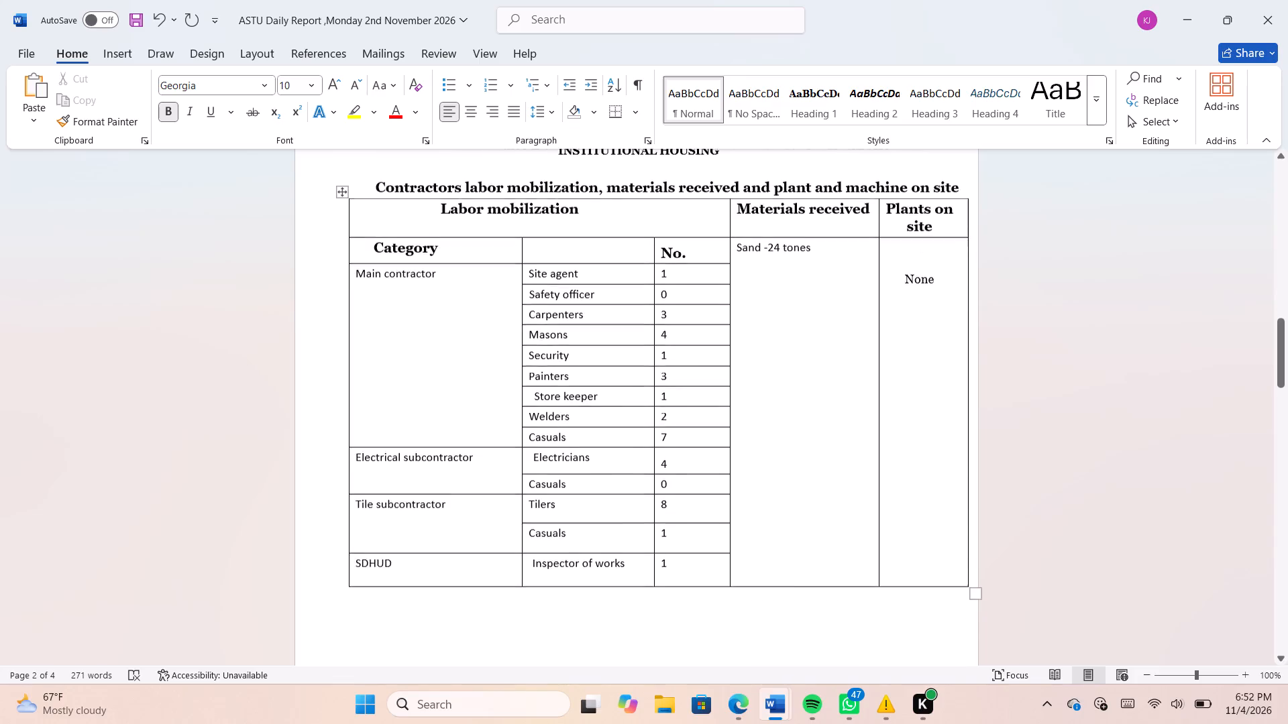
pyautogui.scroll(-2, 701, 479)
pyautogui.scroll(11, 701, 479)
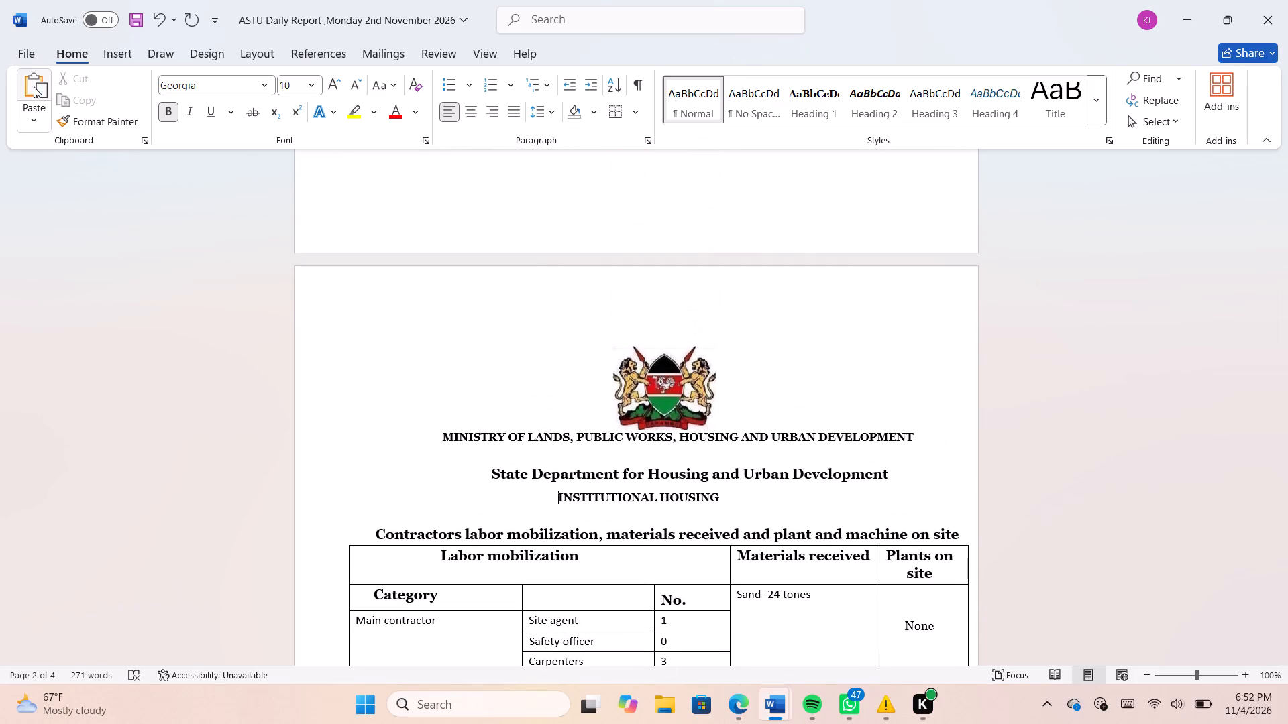
# Start a Save As to the Documents folder and change the day in the file name to 4th.
pyautogui.click(25, 56)
pyautogui.click(62, 316)
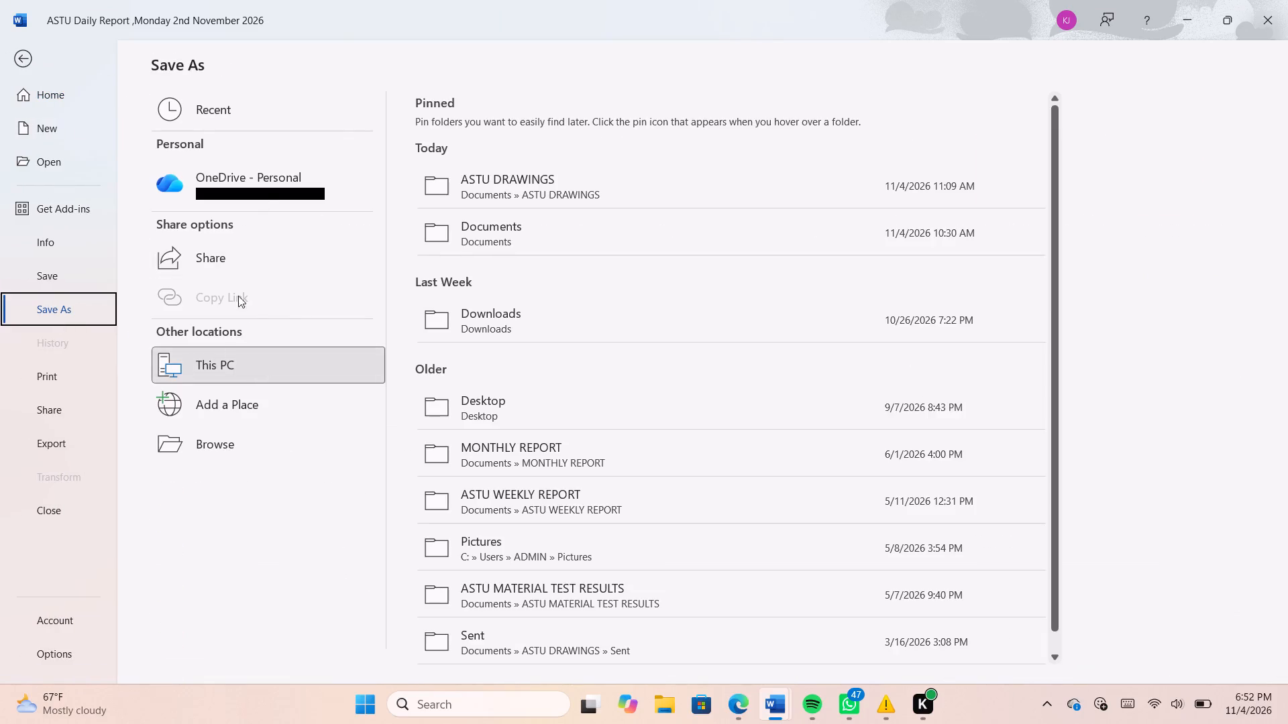
pyautogui.click(468, 235)
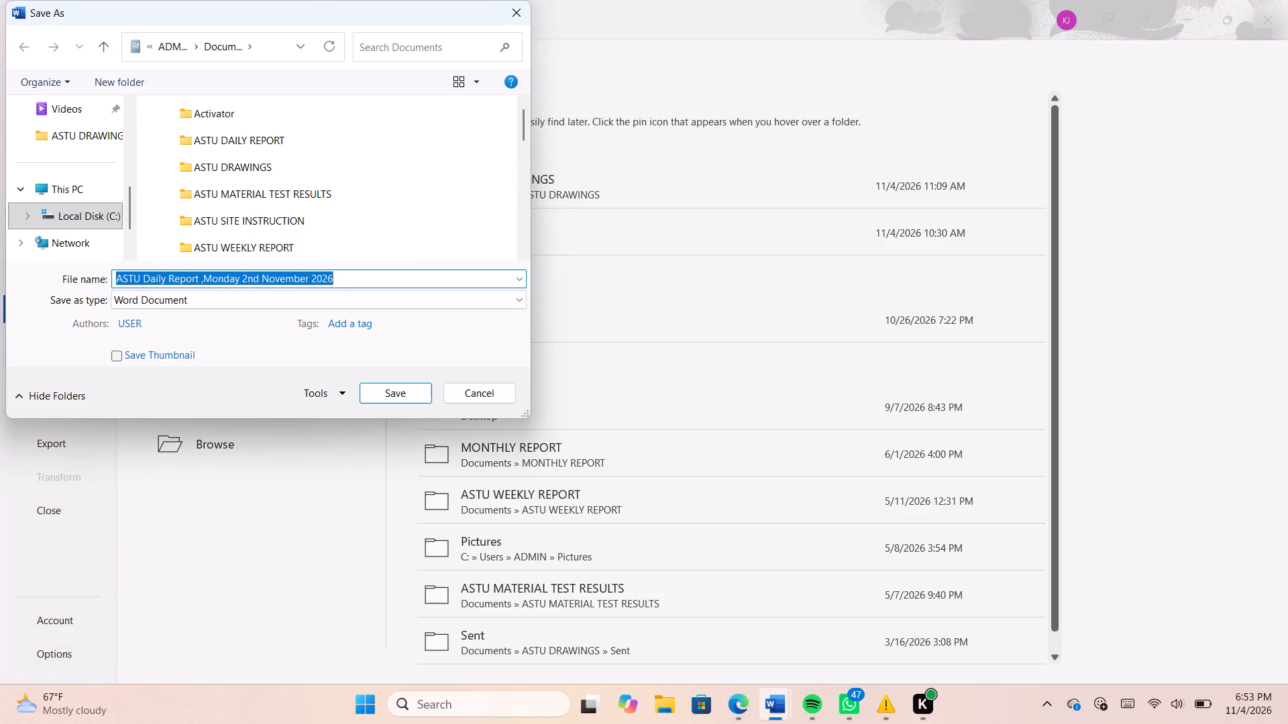
pyautogui.click(262, 277)
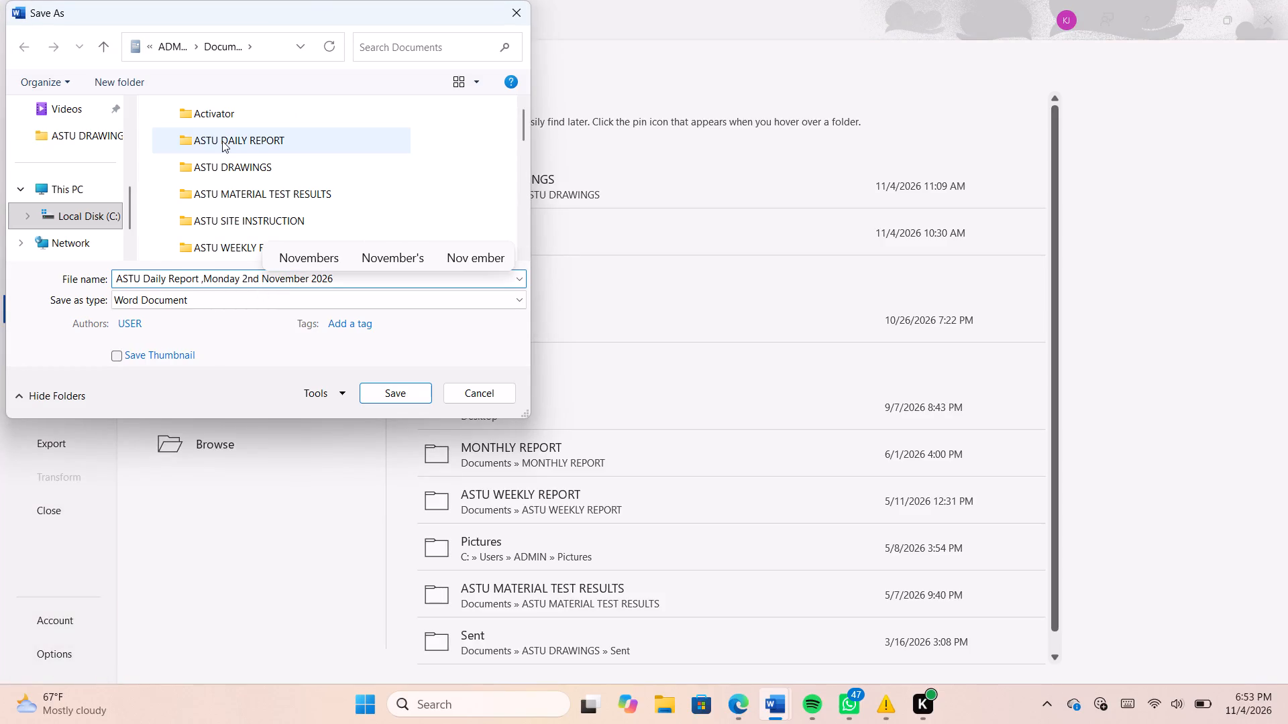
pyautogui.press('BackSpace')
pyautogui.press('BackSpace')
pyautogui.press('BackSpace')
pyautogui.press('BackSpace')
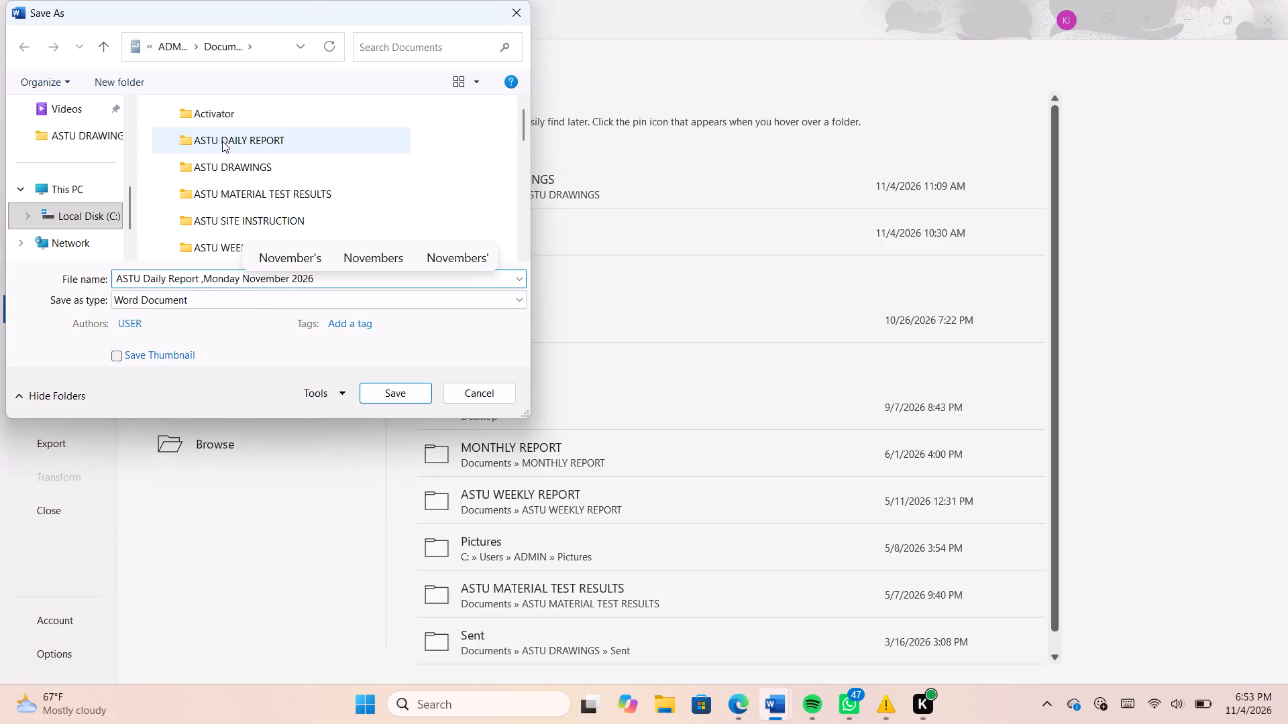
pyautogui.press('4')
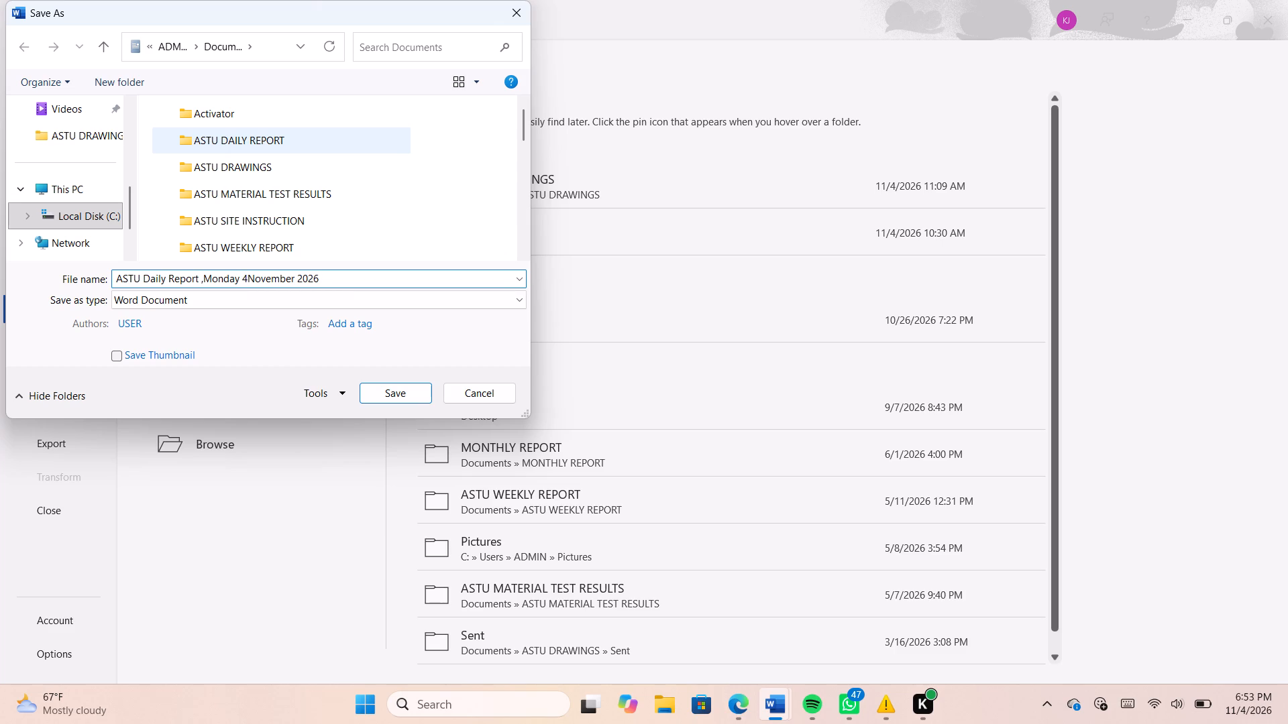
pyautogui.write('th')
pyautogui.press('space')
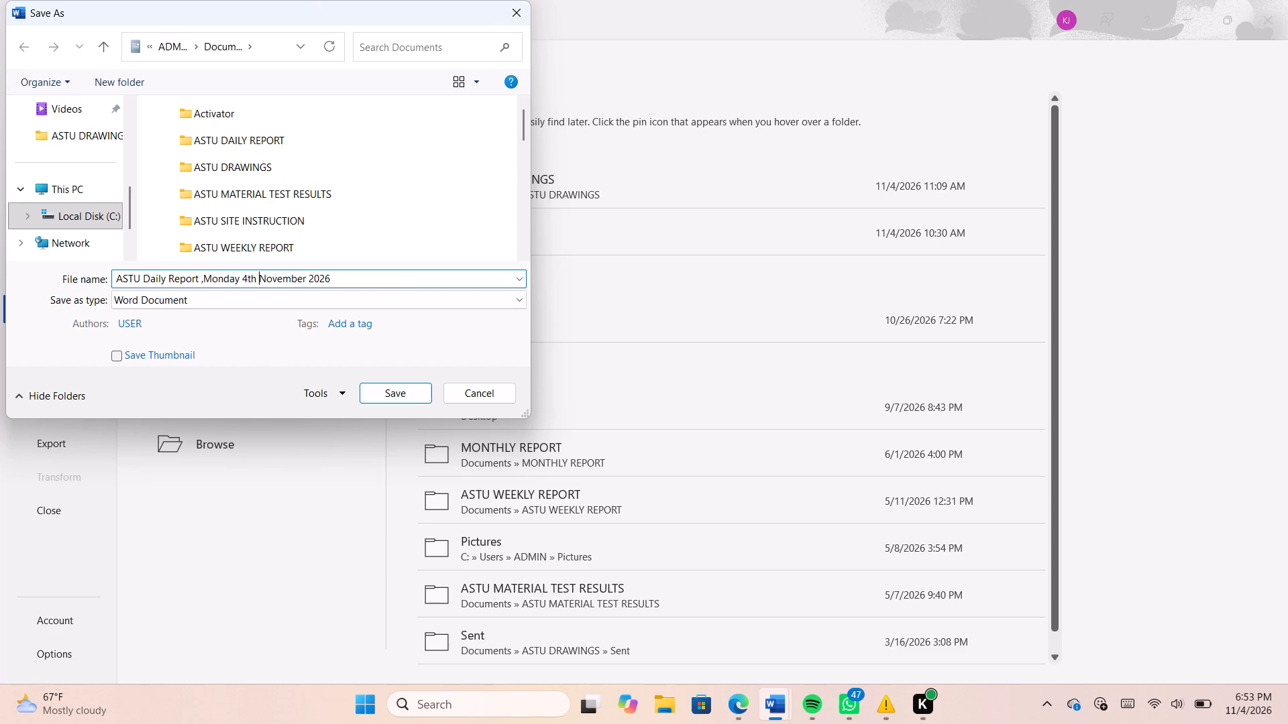
# Replace the weekday in the file name so it reads "ASTU Daily Report ,Wednesday 4th November 2026".
pyautogui.click(240, 279)
pyautogui.press('BackSpace')
pyautogui.press('BackSpace')
pyautogui.press('BackSpace')
pyautogui.press('BackSpace')
pyautogui.press('BackSpace')
pyautogui.press('BackSpace')
pyautogui.write('wed')
pyautogui.write('nw')
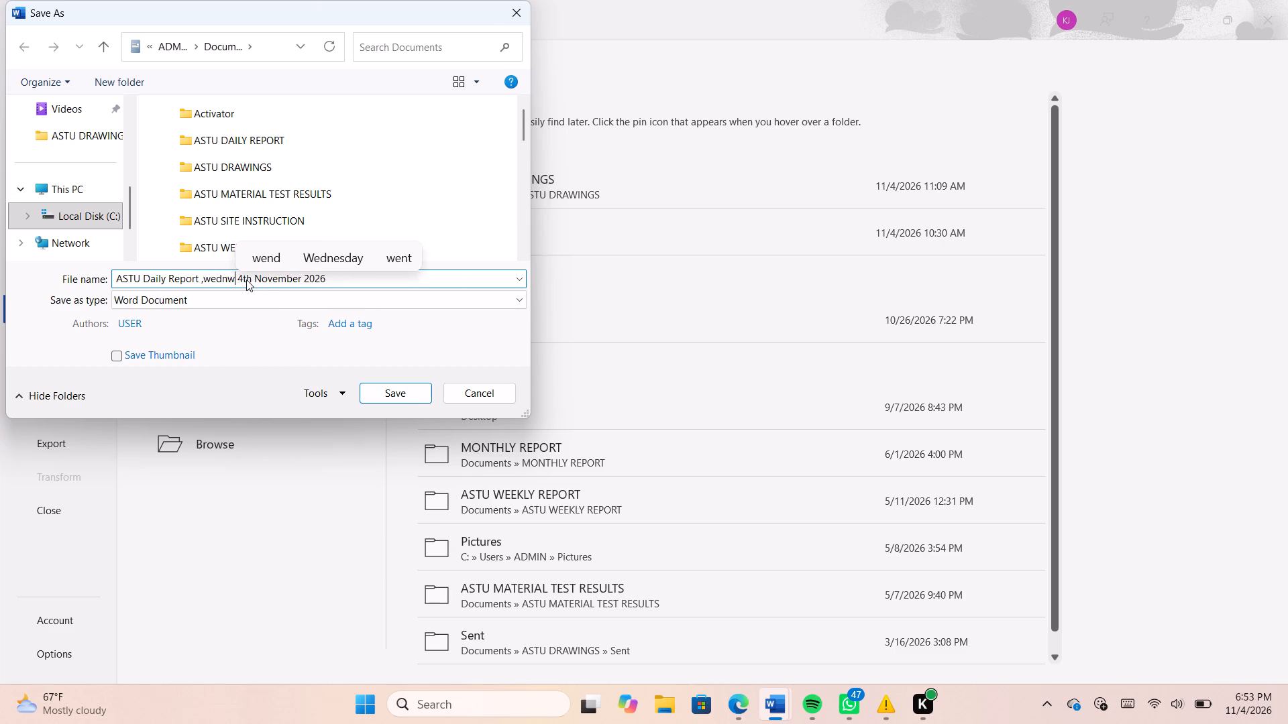
pyautogui.write('sda')
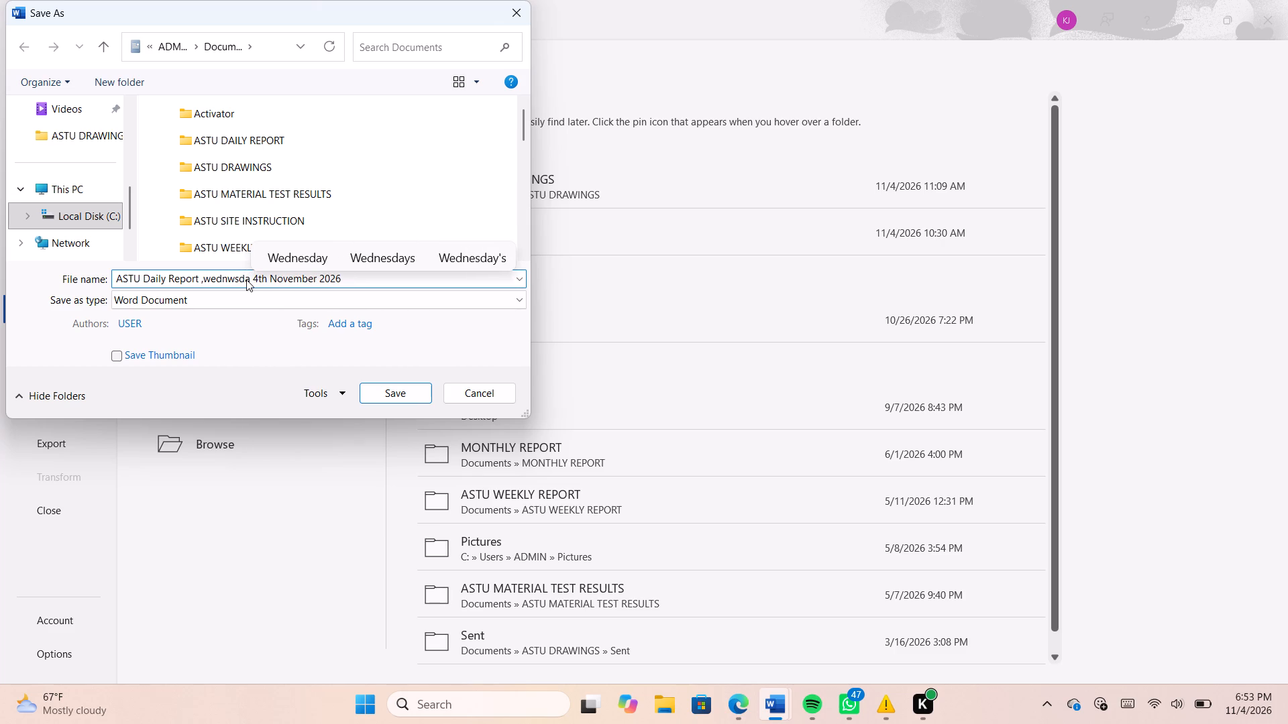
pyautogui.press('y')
pyautogui.click(306, 261)
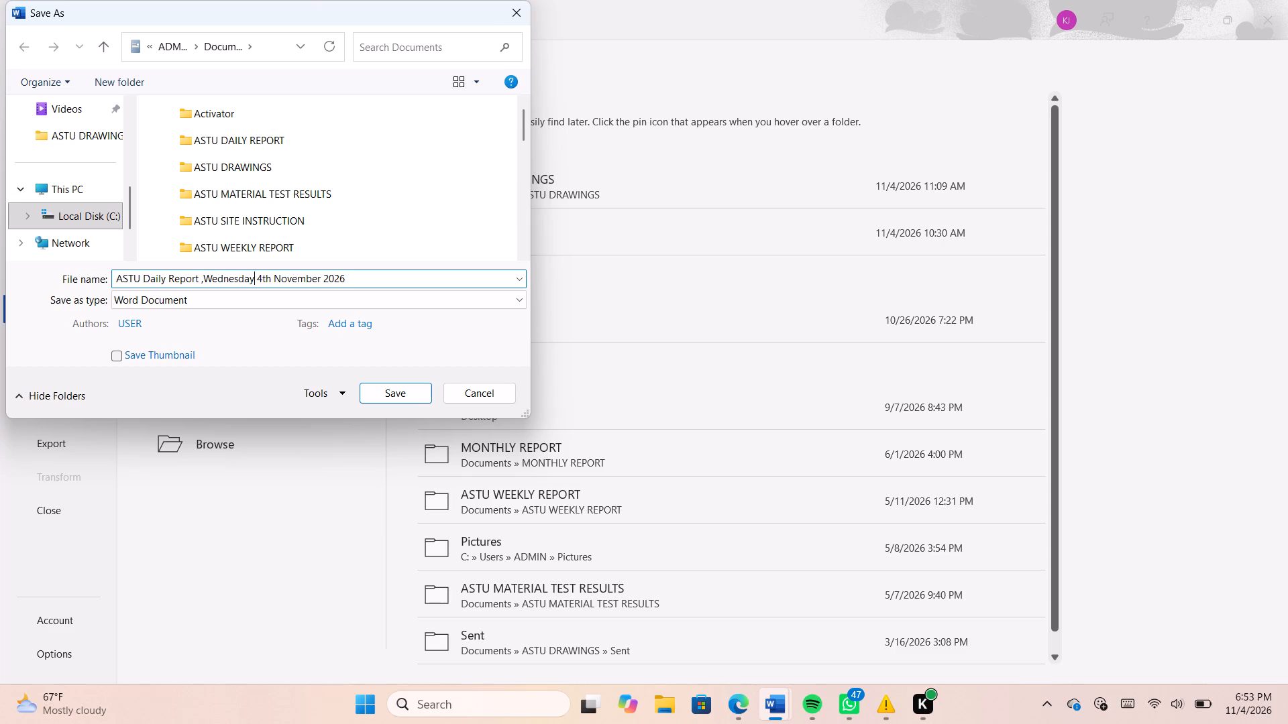
# Save the report in PDF format under the file name "ASTU Daily Report ,Wednesday 4th November 2026".
pyautogui.click(205, 302)
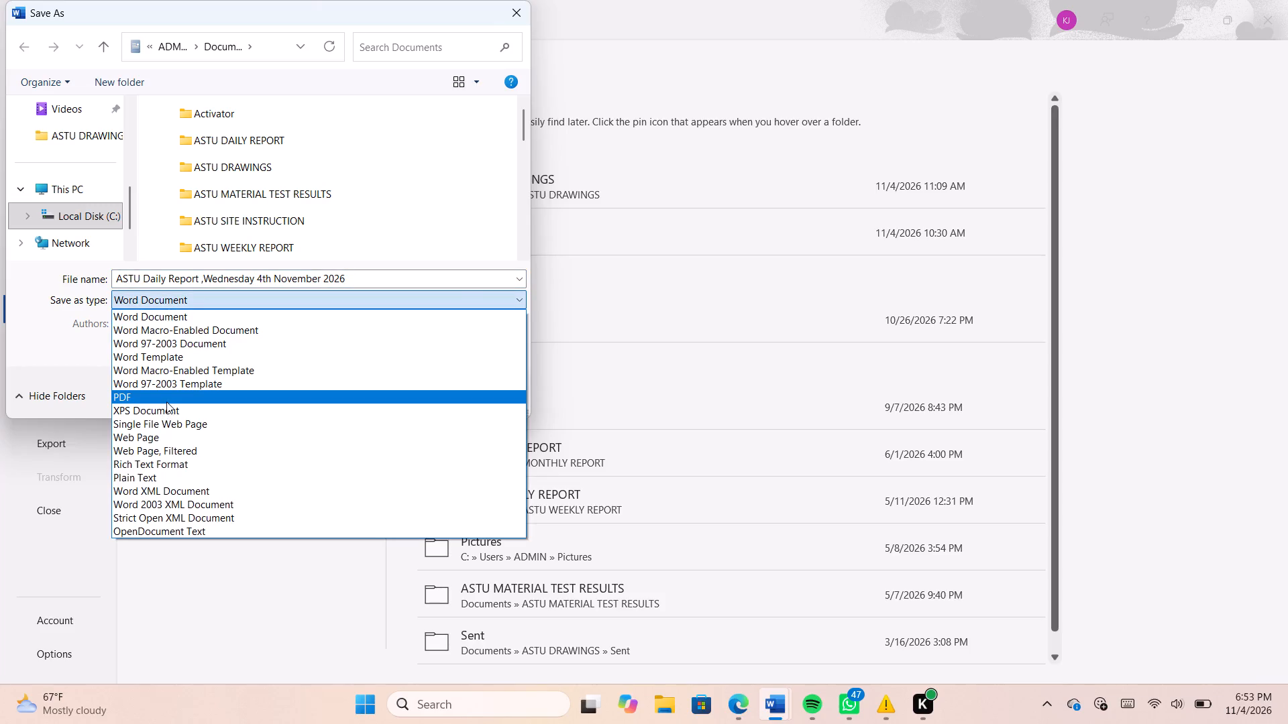
pyautogui.click(166, 402)
pyautogui.click(382, 442)
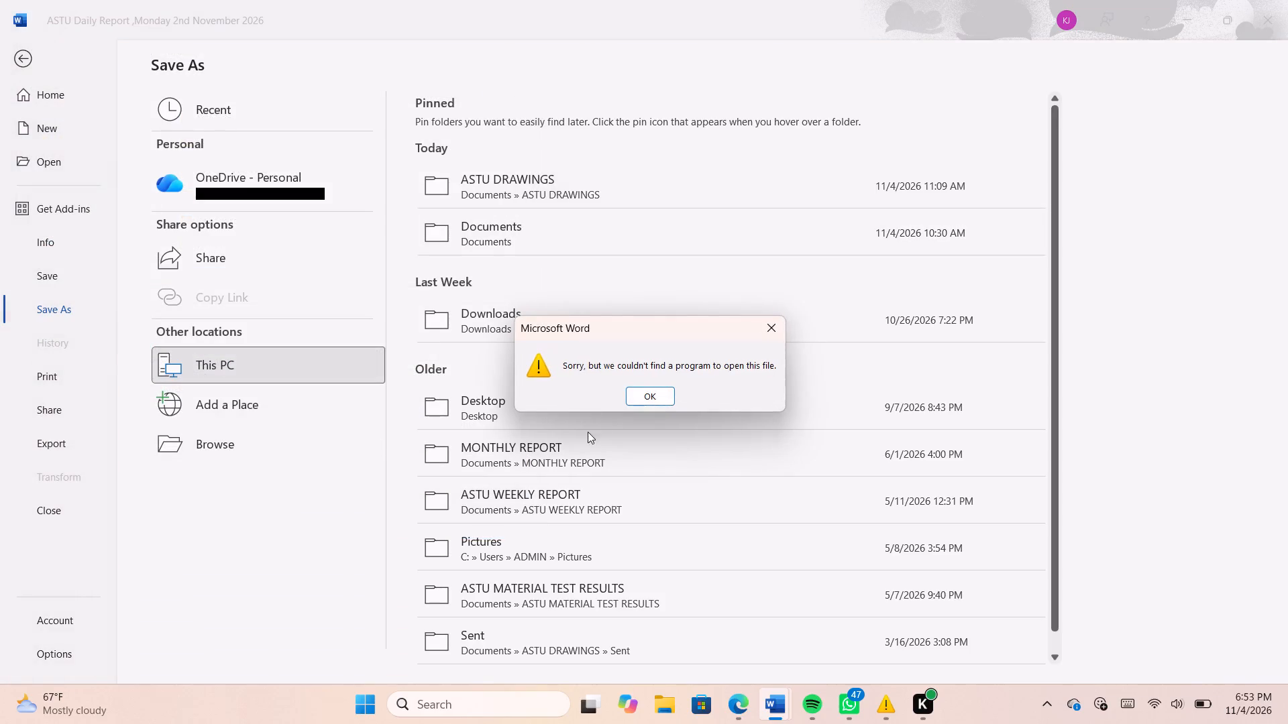
pyautogui.click(653, 397)
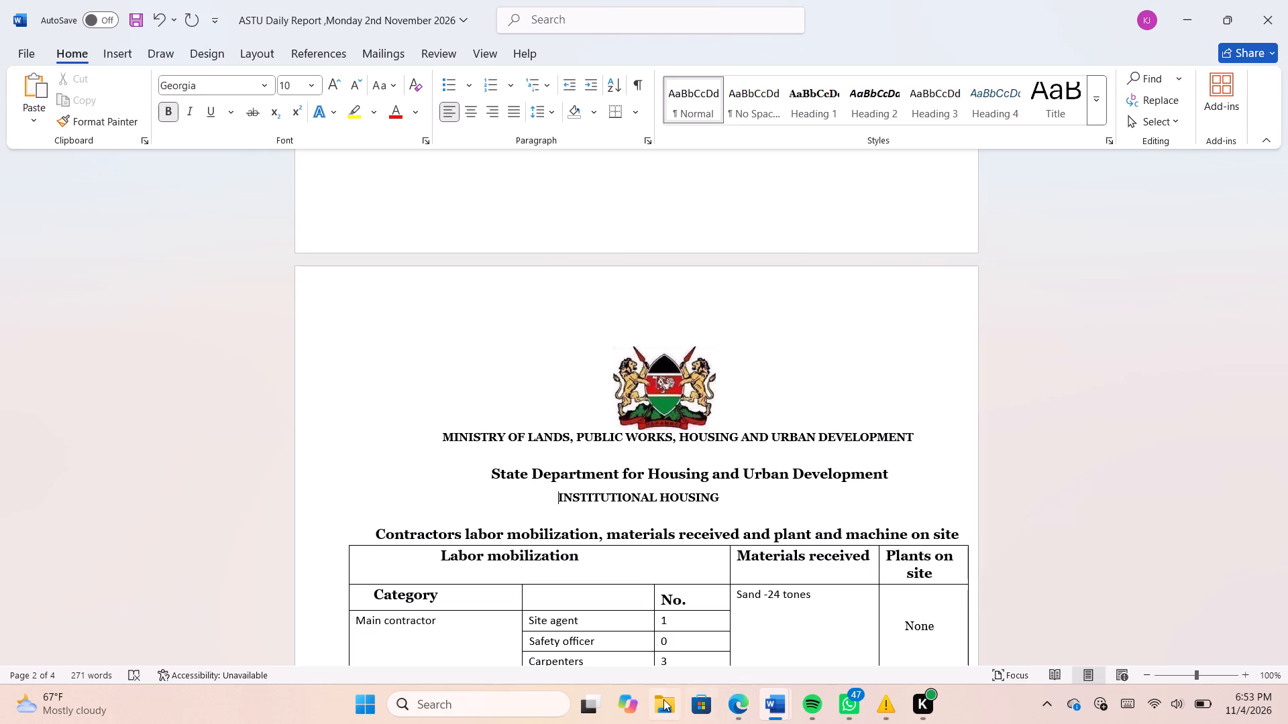
# Switch to File Explorer and share the recent file "ASTU Daily Report ,Tuesday 3rd November 2026" with WhatsApp.
pyautogui.click(669, 699)
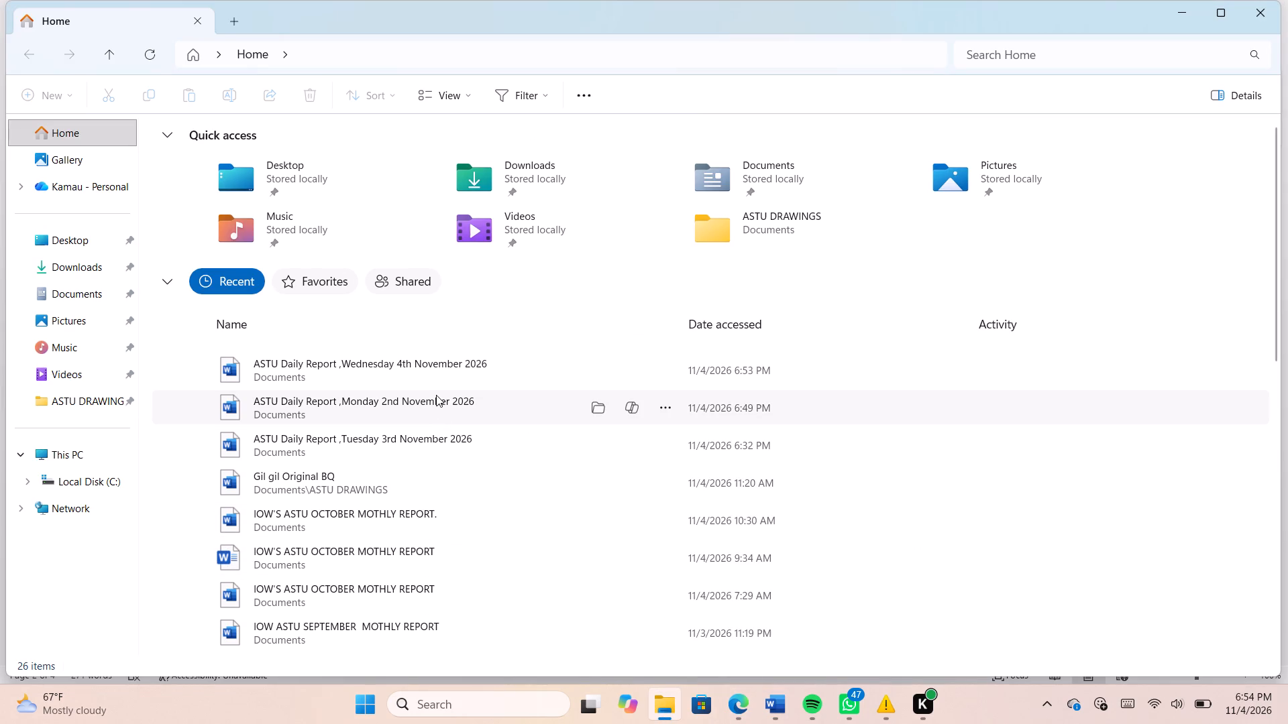
pyautogui.rightClick(432, 437)
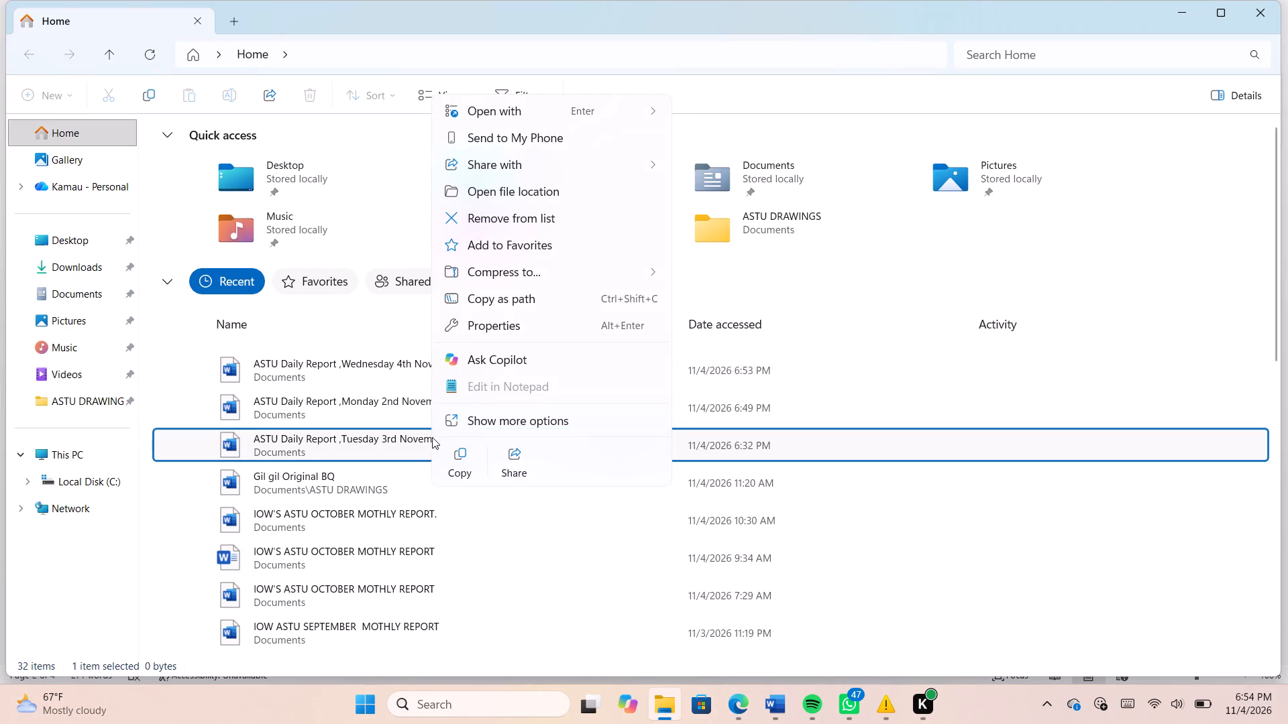
pyautogui.click(510, 172)
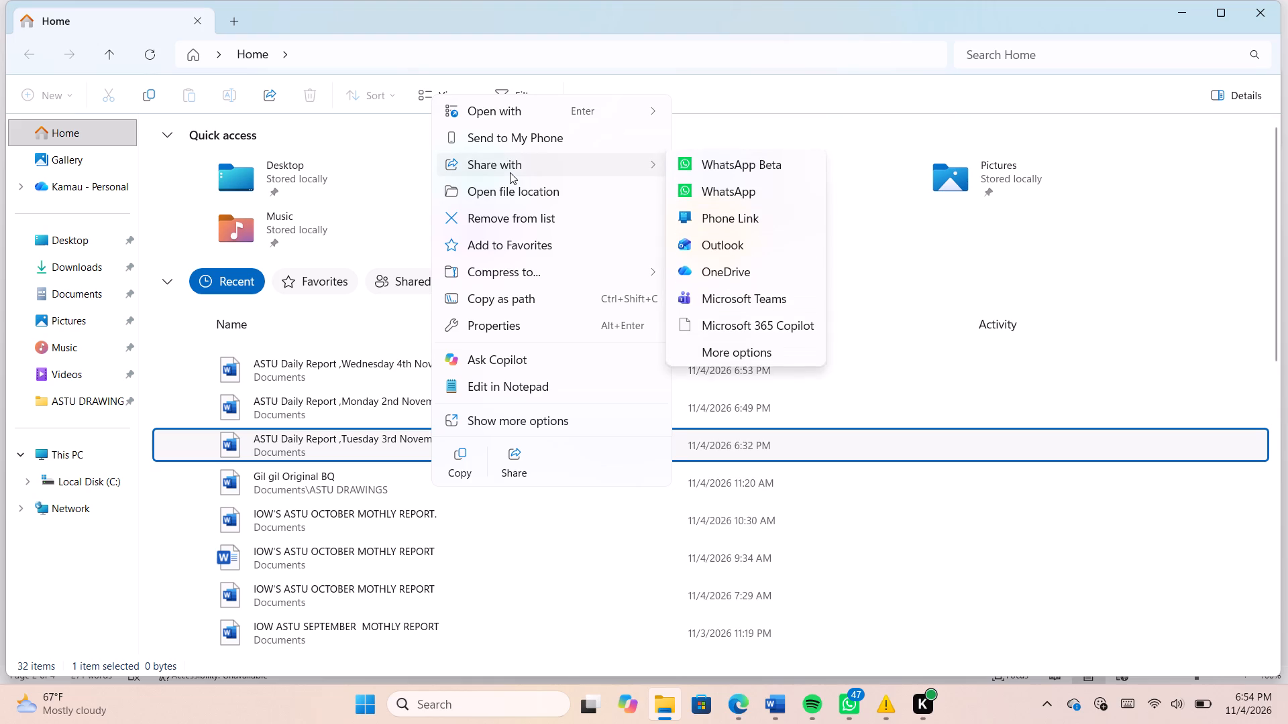
pyautogui.click(726, 206)
pyautogui.click(728, 202)
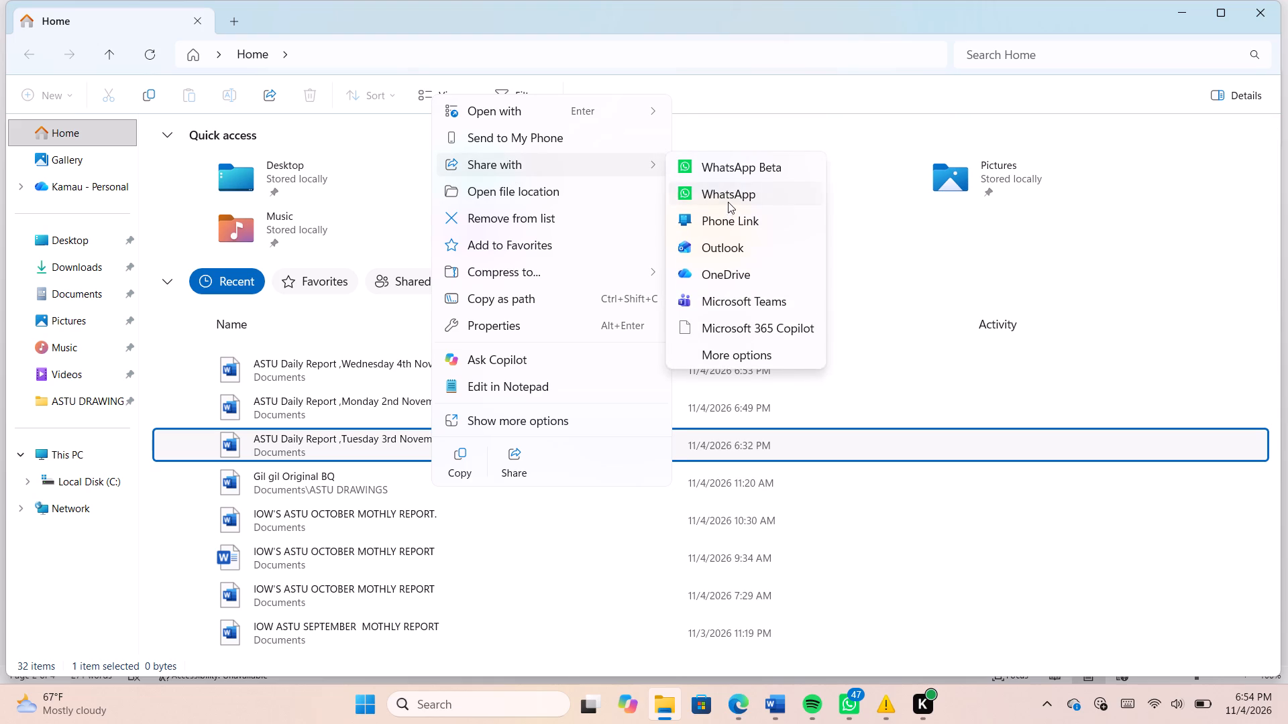
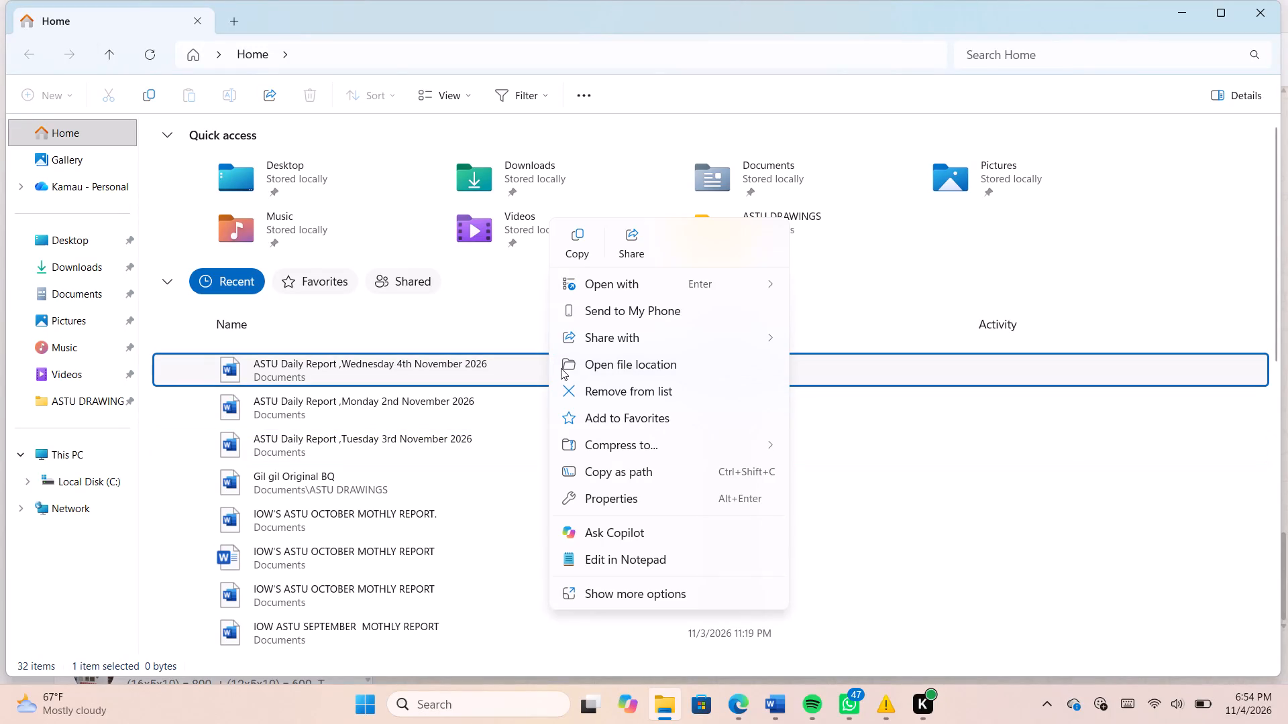
# Share the document "ASTU Daily Report ,Wednesday 4th November 2026" from the recent files through WhatsApp.
pyautogui.click(627, 345)
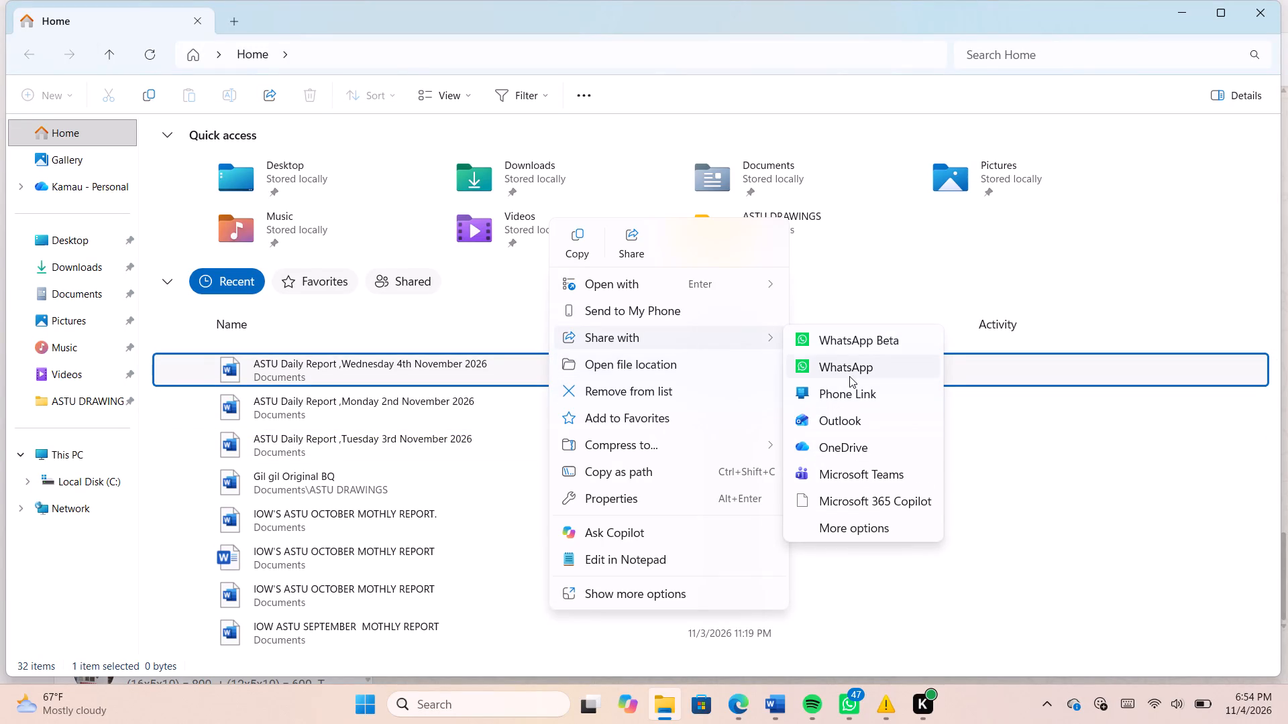
pyautogui.click(851, 367)
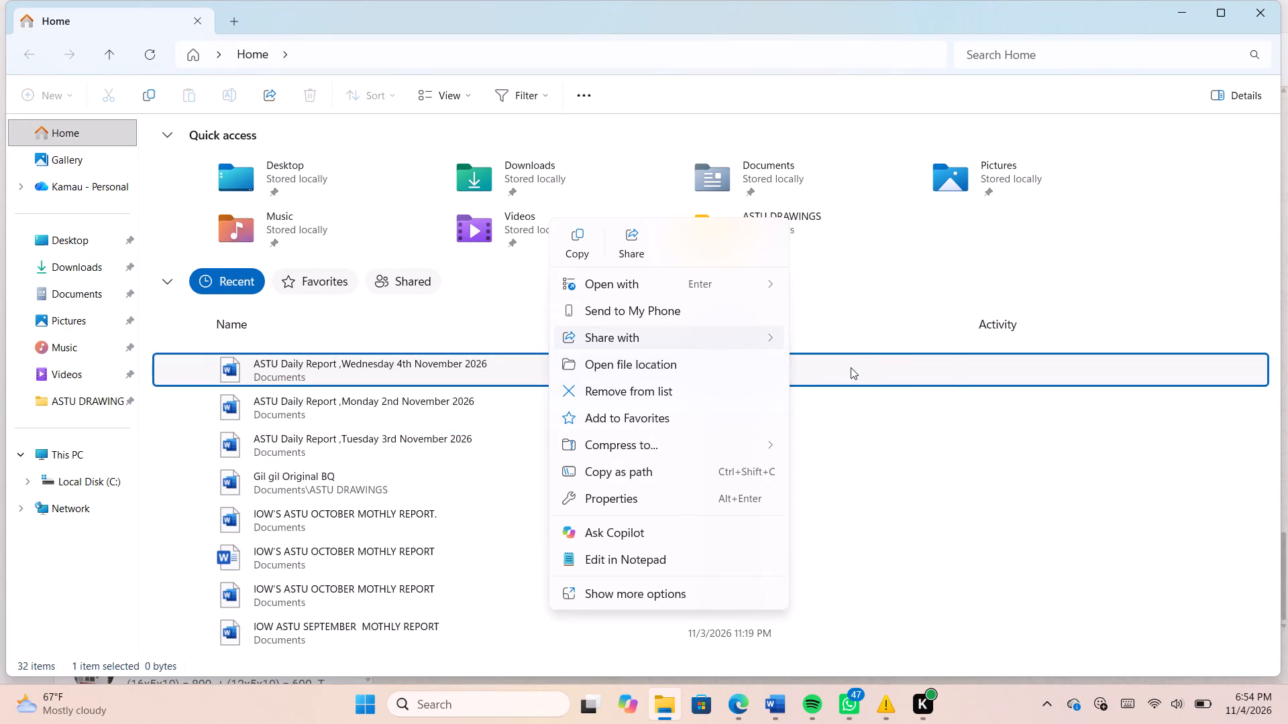
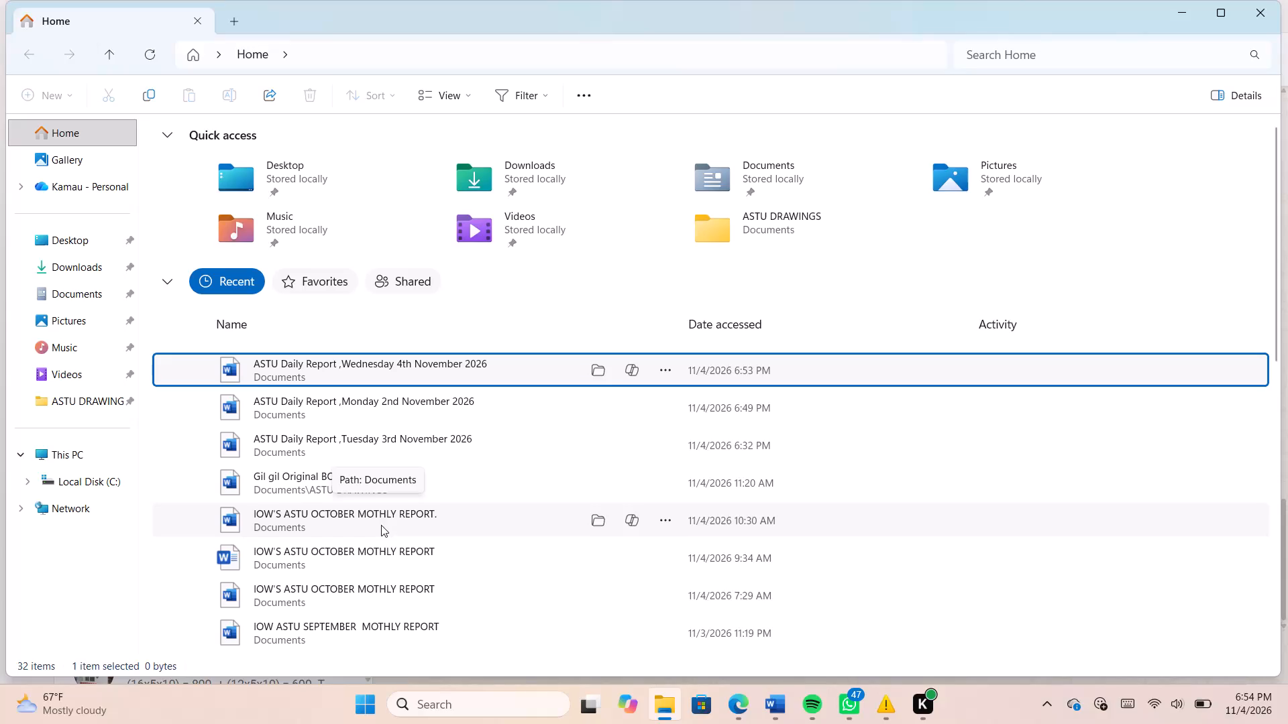
# Start sharing the recent document "IOW'S ASTU OCTOBER MOTHLY REPORT.", the one whose name ends in a full stop.
pyautogui.rightClick(381, 525)
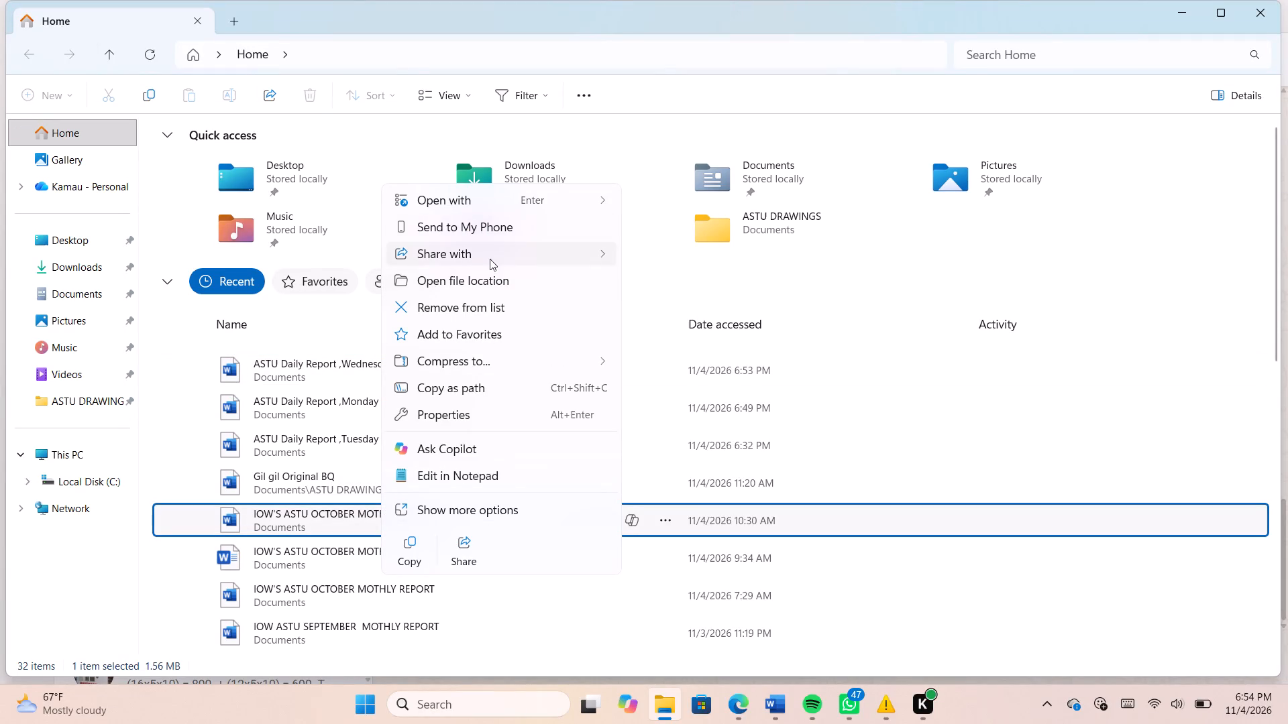
pyautogui.click(491, 259)
pyautogui.click(696, 289)
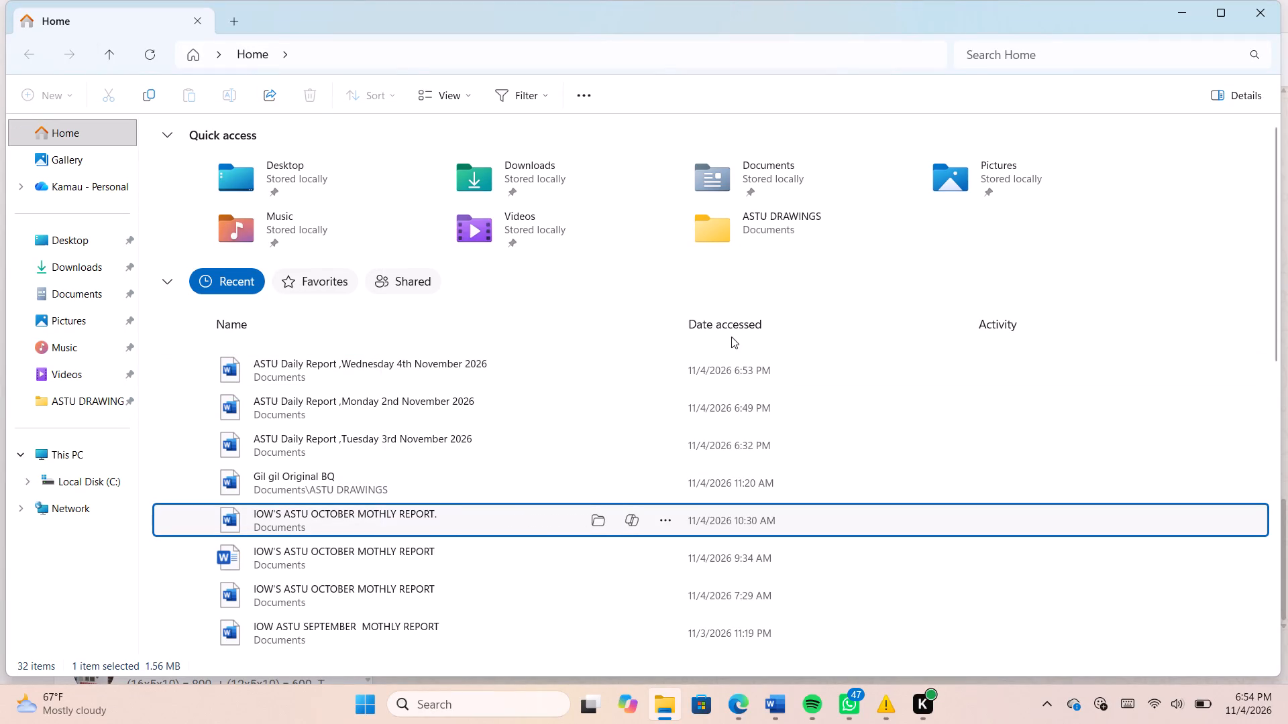